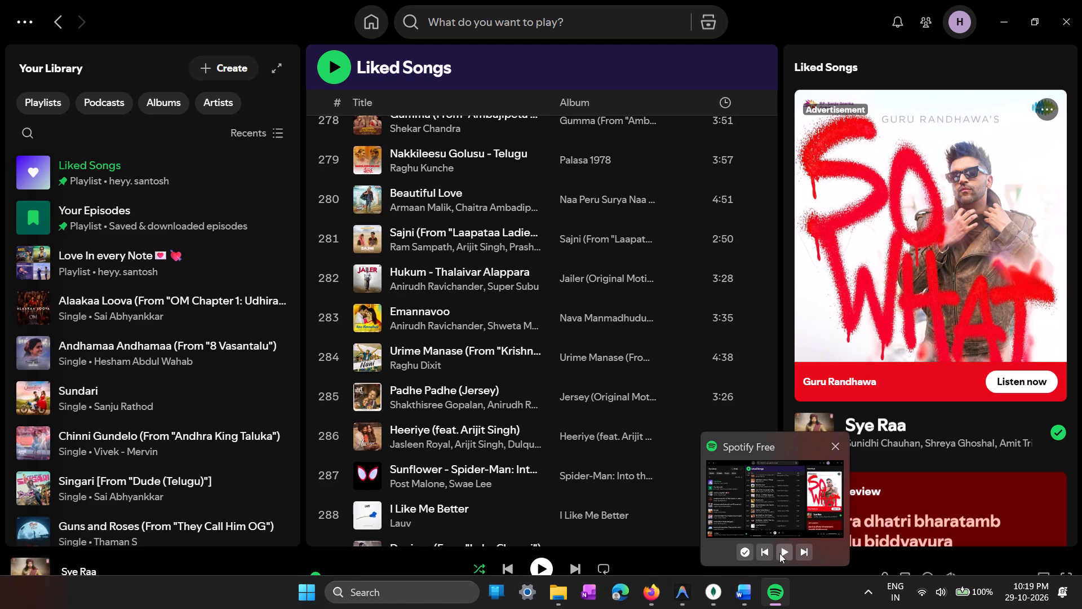
Resume playback of the song Sye Raa from the Liked Songs playlist.
left_click(779, 553)
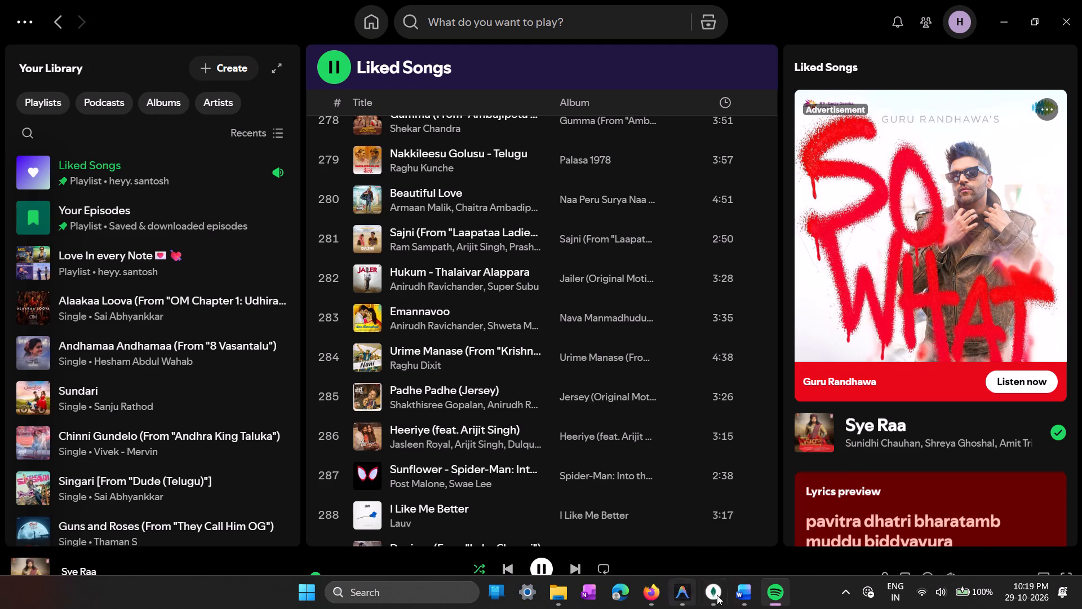
Switch to Word and close the Job Offer Acceptance Prediction project report without saving its changes.
left_click(742, 592)
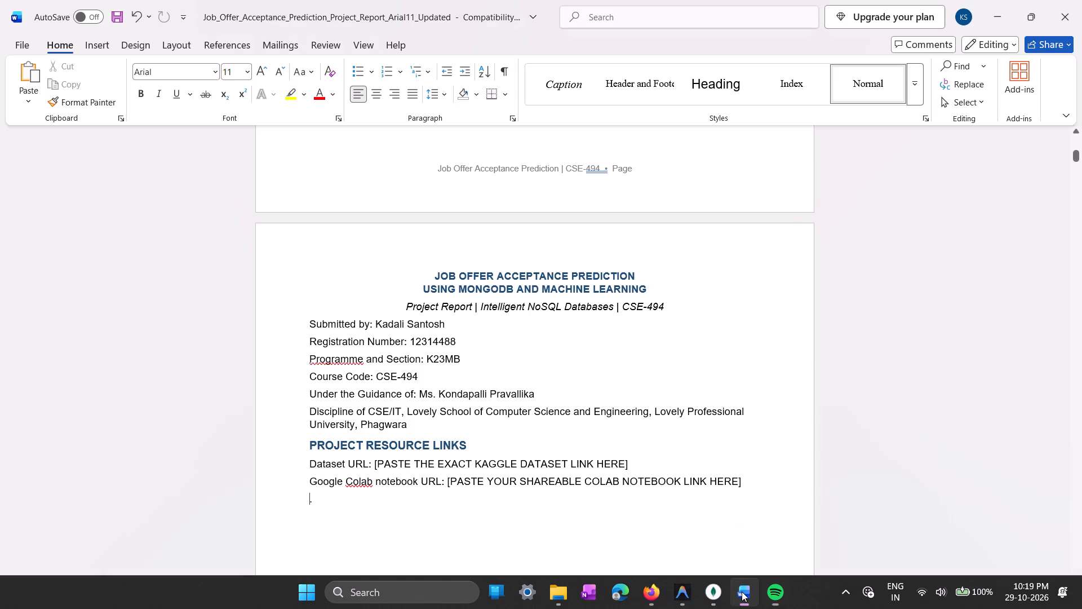
left_click(1081, 0)
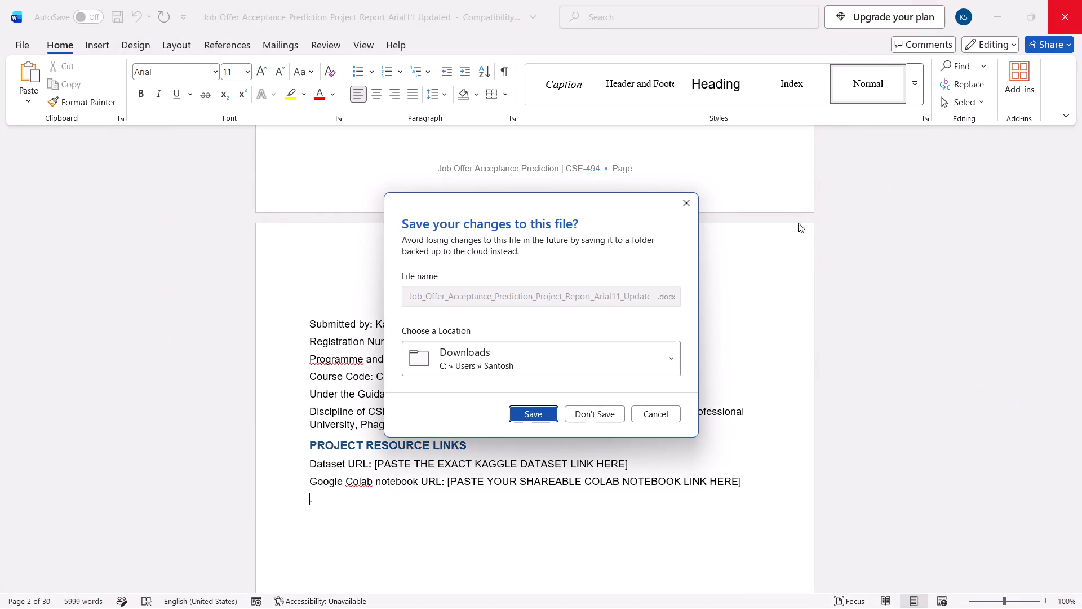
left_click(593, 417)
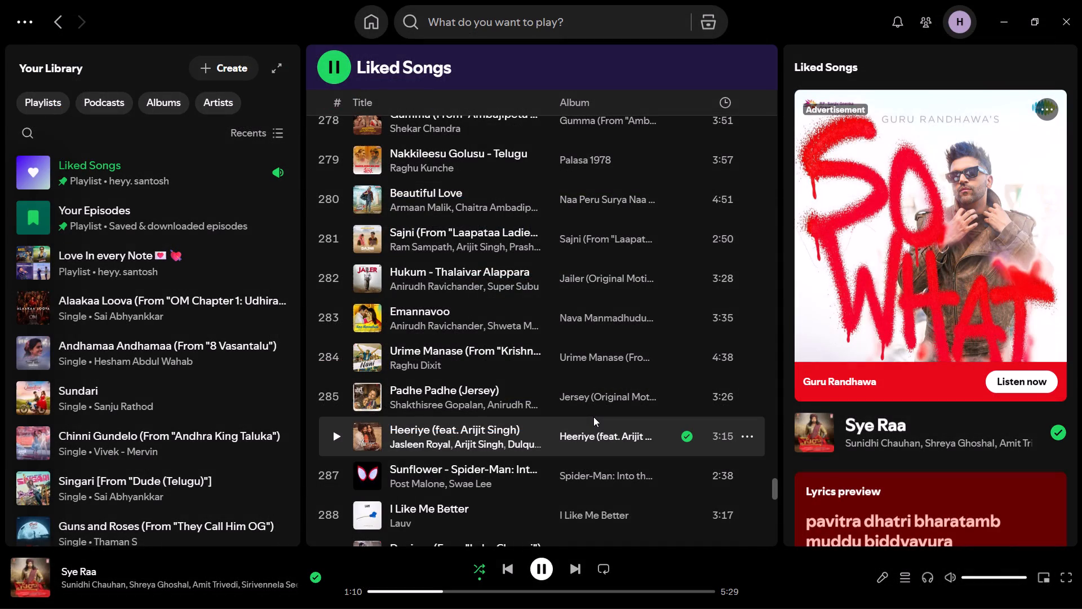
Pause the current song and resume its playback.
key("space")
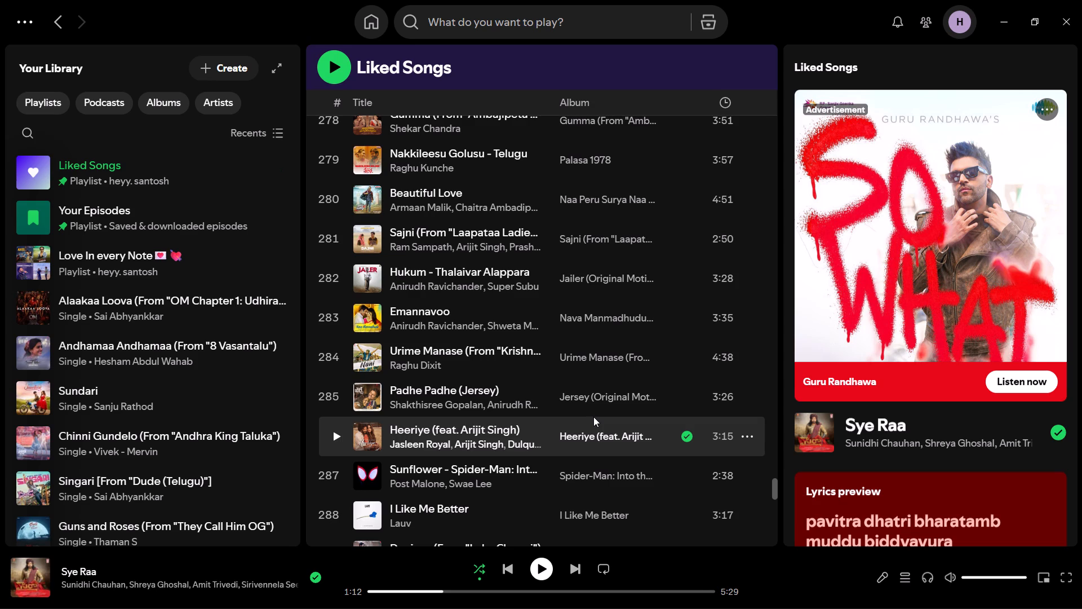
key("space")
Switch to the Colab notebook in Firefox and examine the CRUD, MongoDB aggregation and classification data preparation cells.
key("alt+Tab")
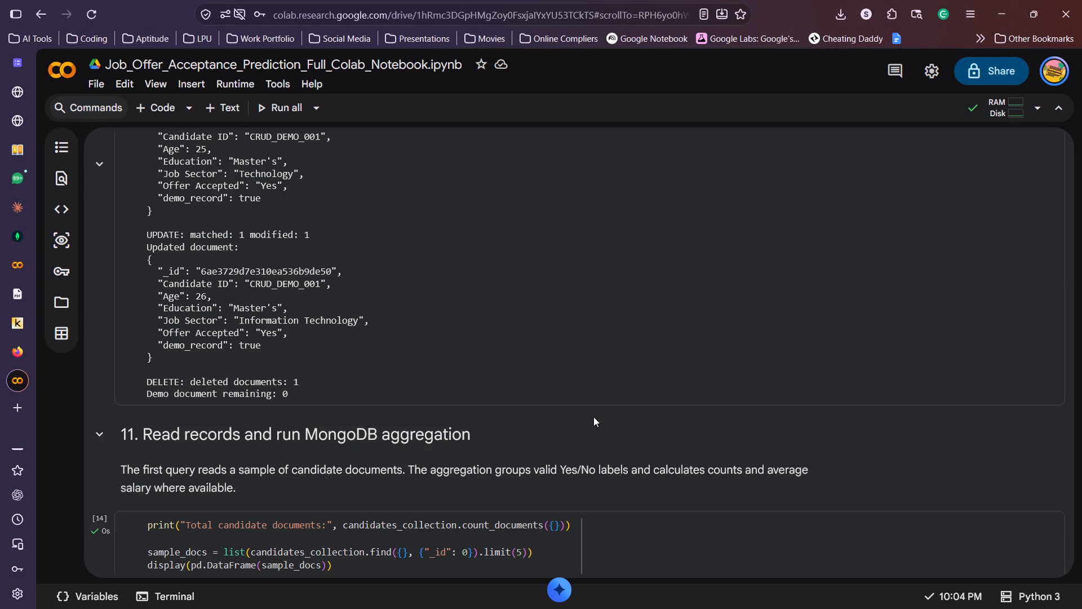
scroll(593, 417, "up", 4)
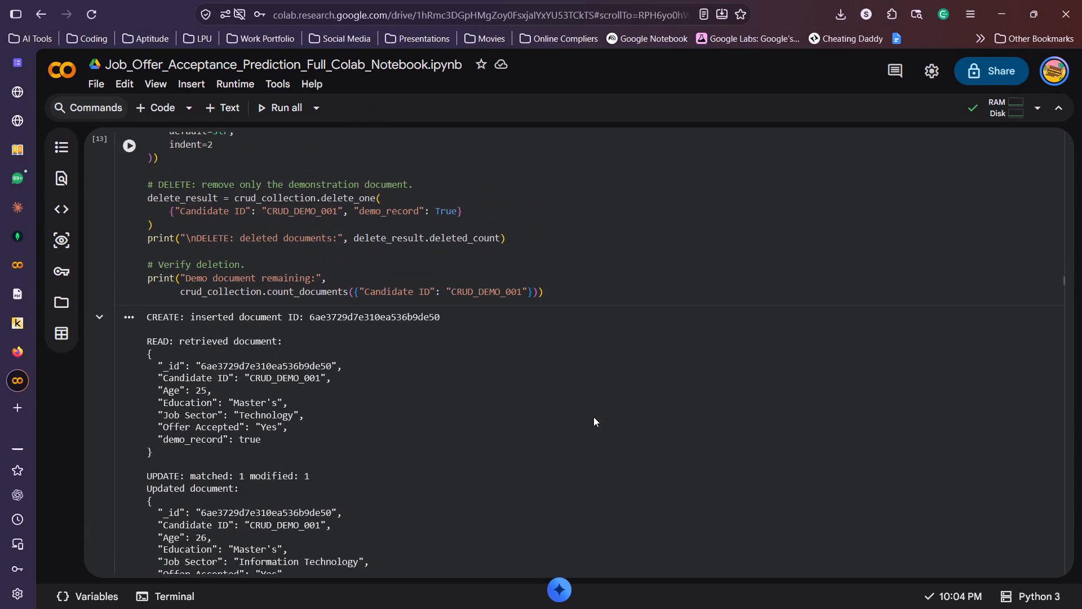
scroll(593, 417, "down", 6)
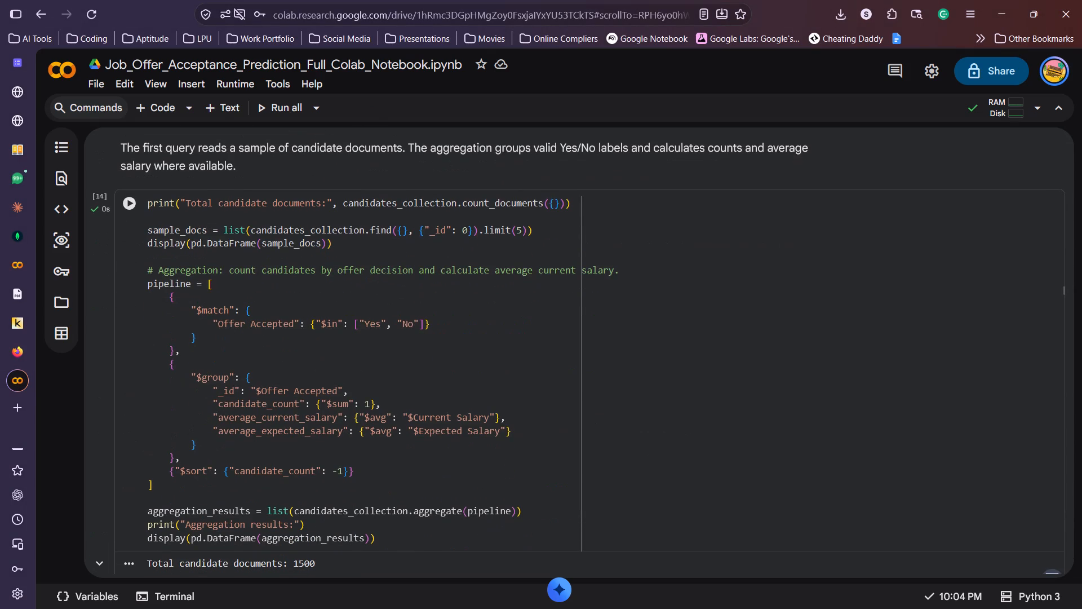
scroll(593, 417, "down", 7)
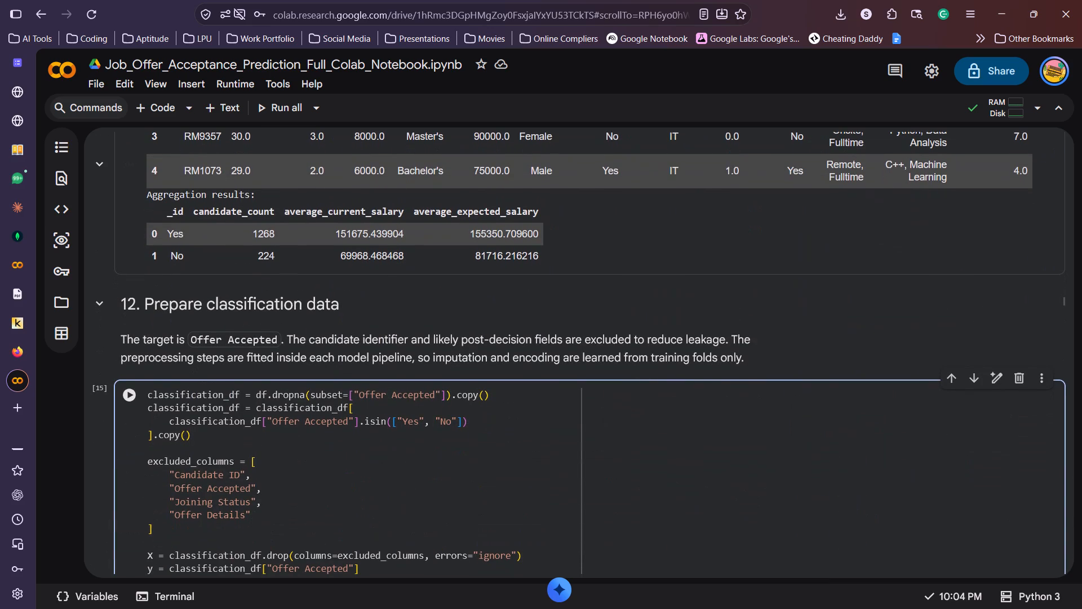
scroll(593, 417, "down", 6)
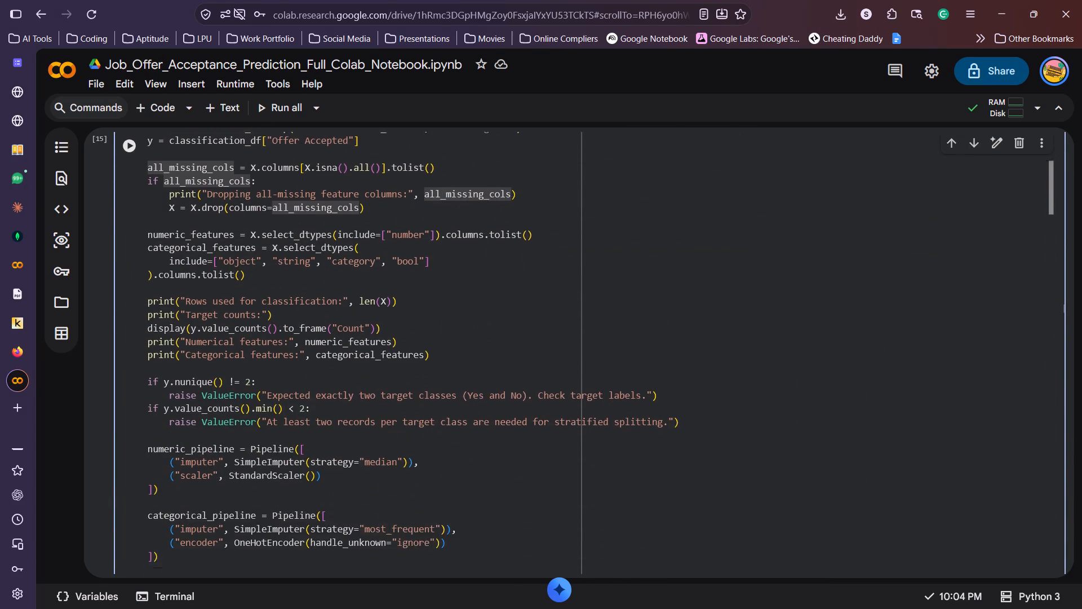
scroll(593, 417, "down", 5)
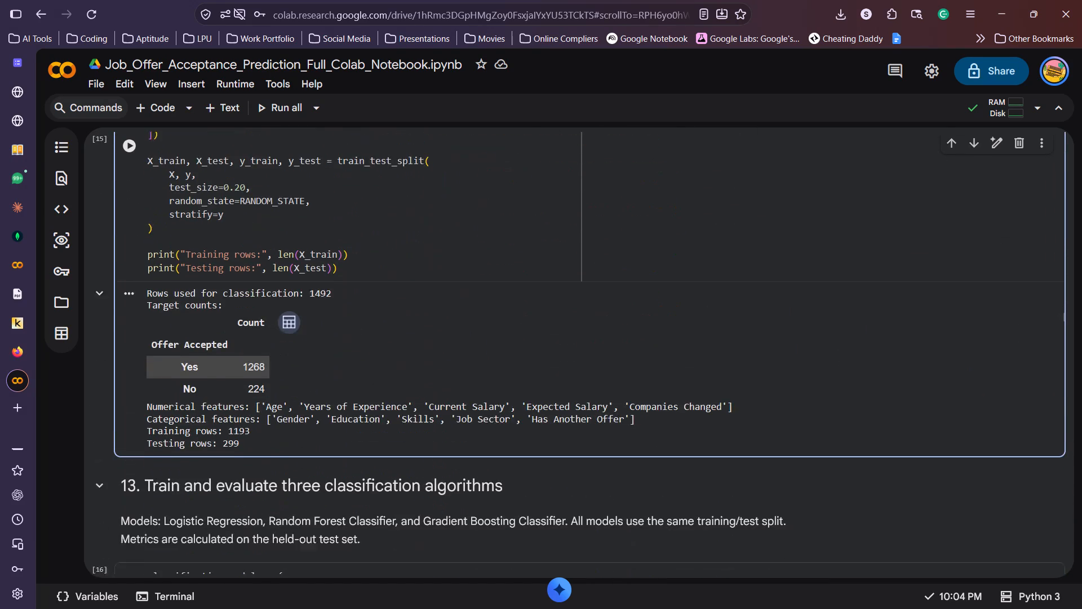
Examine the classification model training, five-fold cross-validation and chart cells with their outputs in sections 13 to 15.
scroll(593, 417, "down", 4)
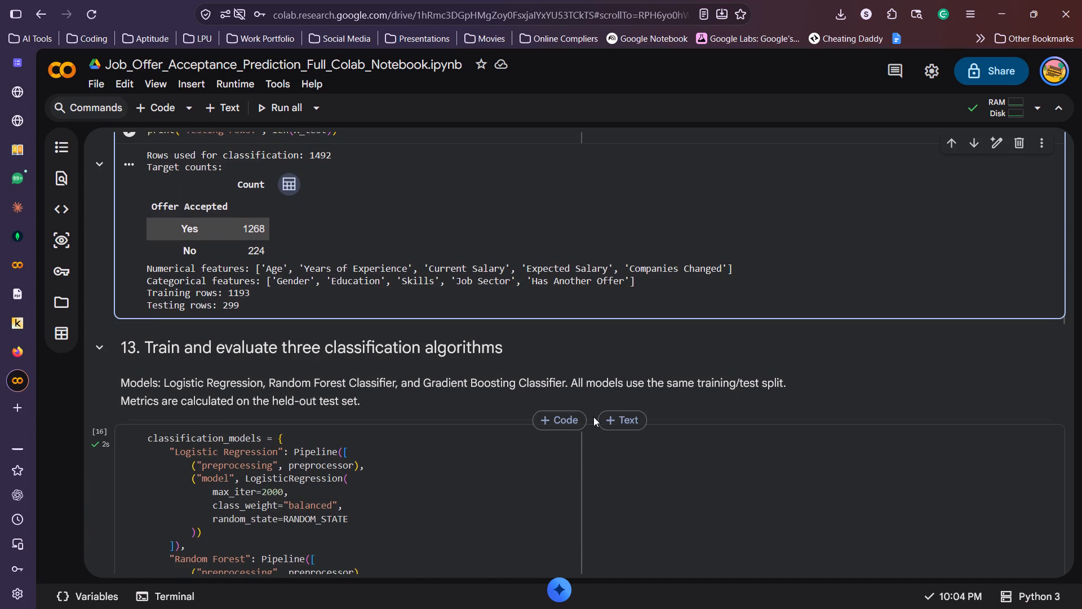
scroll(593, 417, "down", 9)
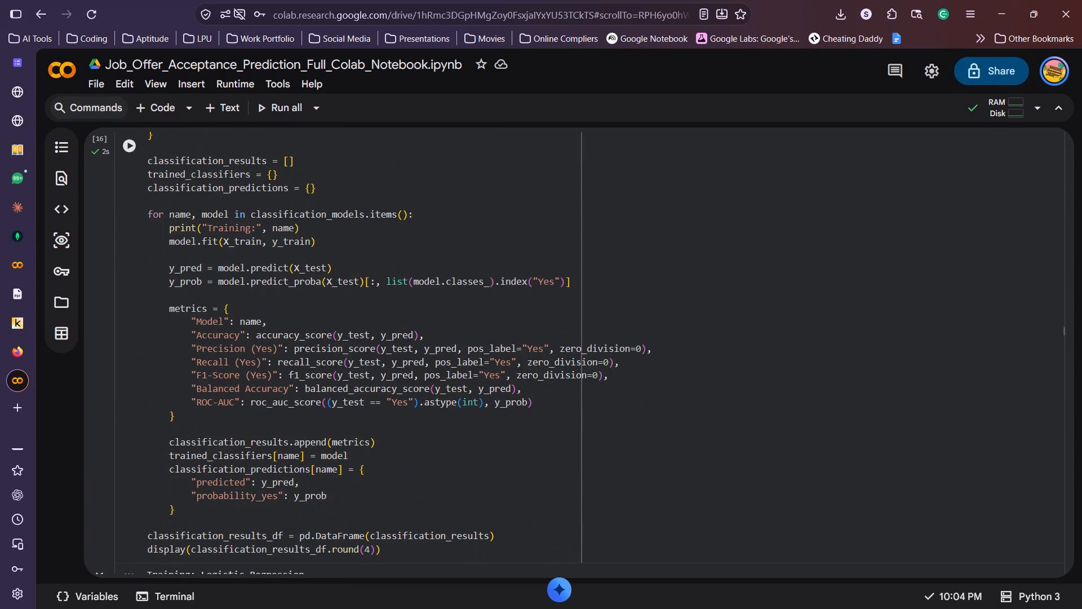
scroll(593, 417, "down", 5)
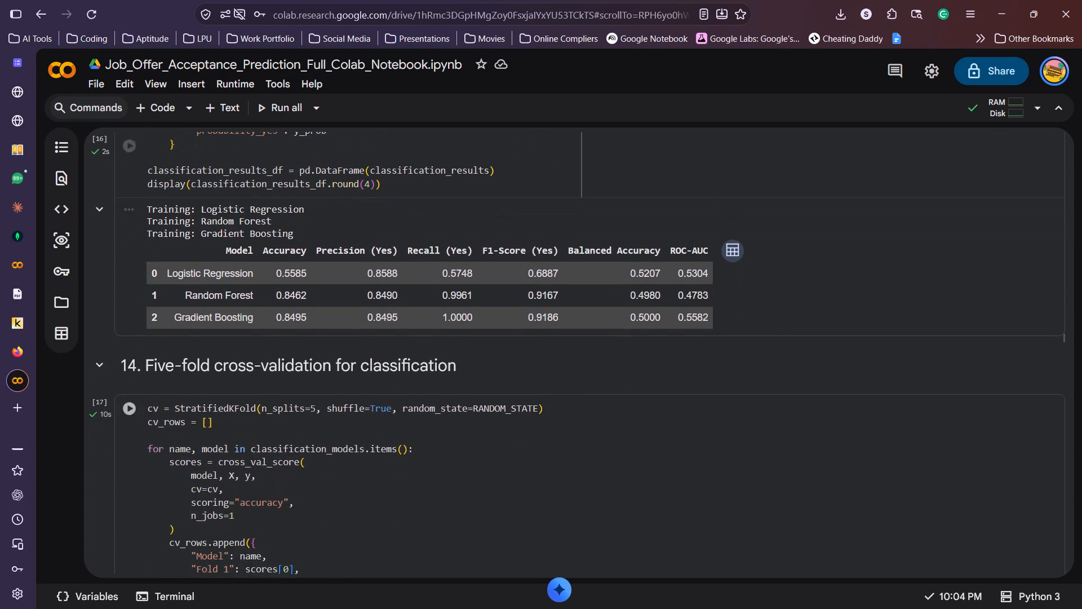
scroll(593, 417, "down", 8)
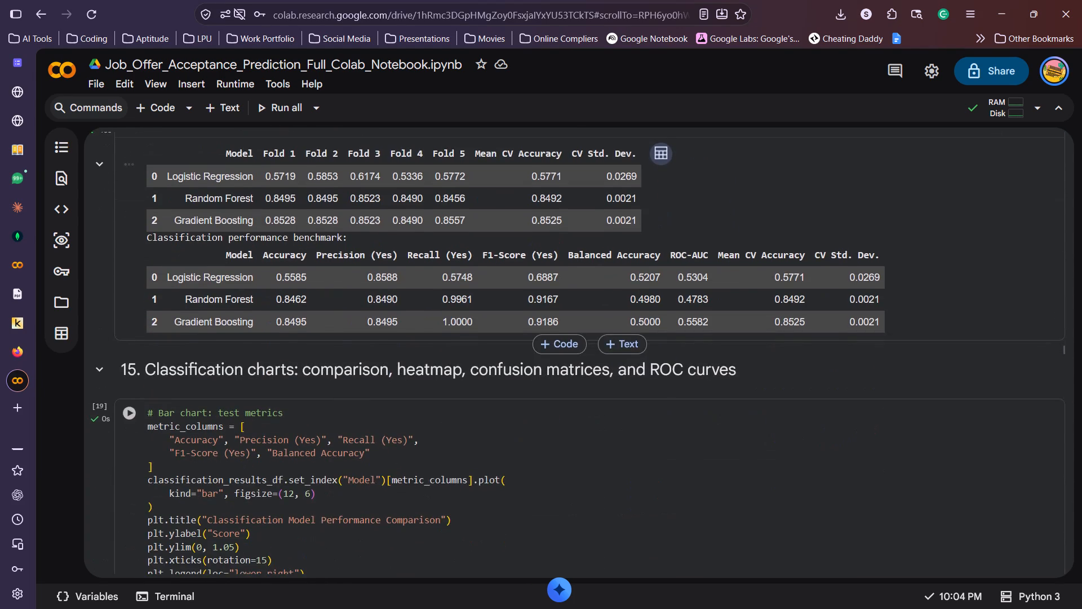
scroll(593, 417, "down", 1)
scroll(453, 390, "down", 4)
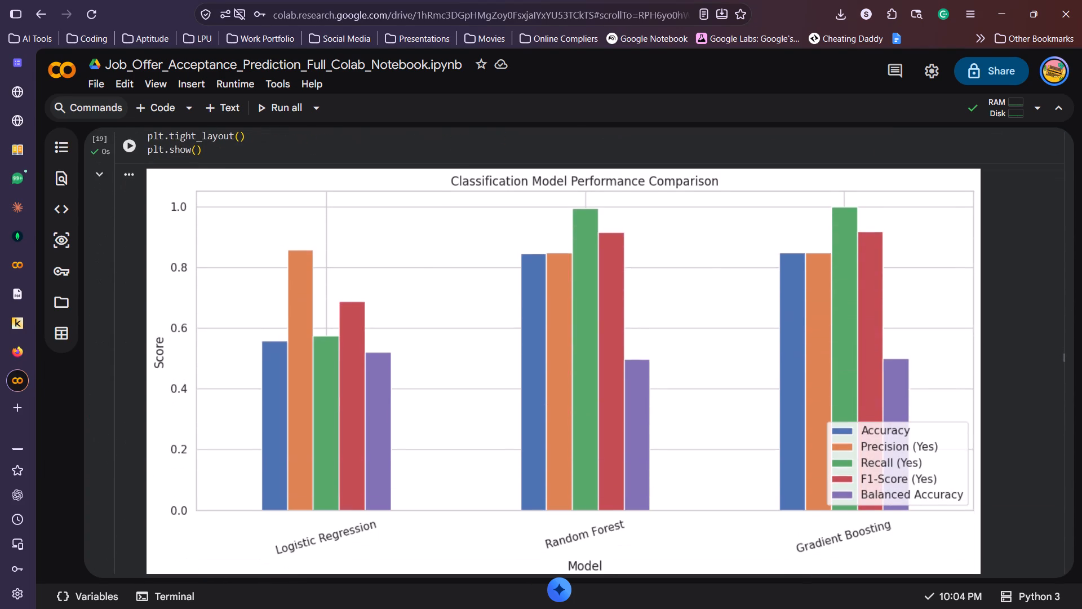
scroll(453, 390, "down", 8)
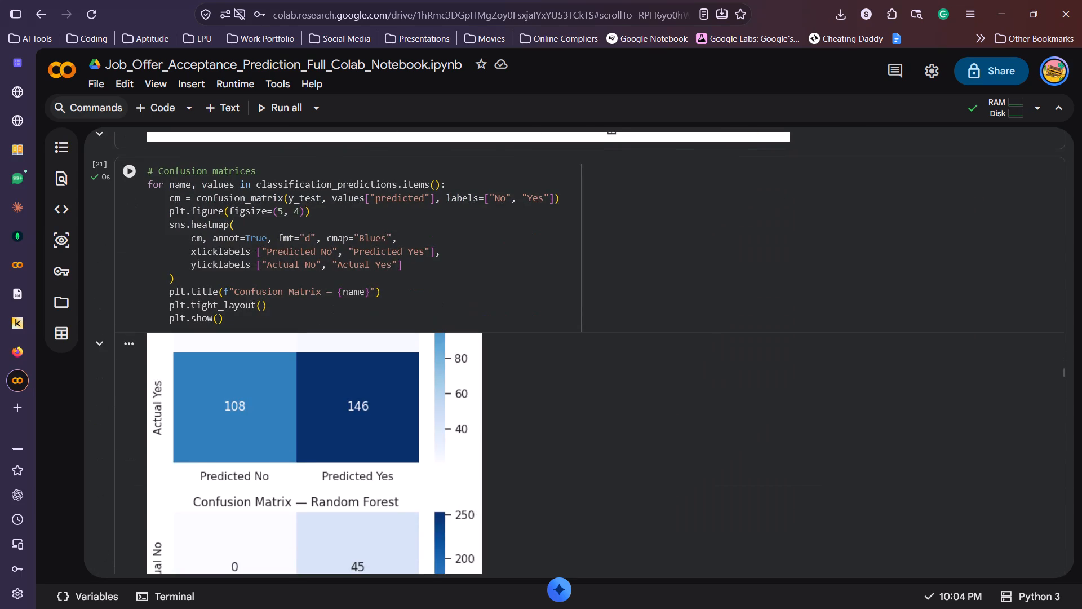
scroll(453, 390, "down", 12)
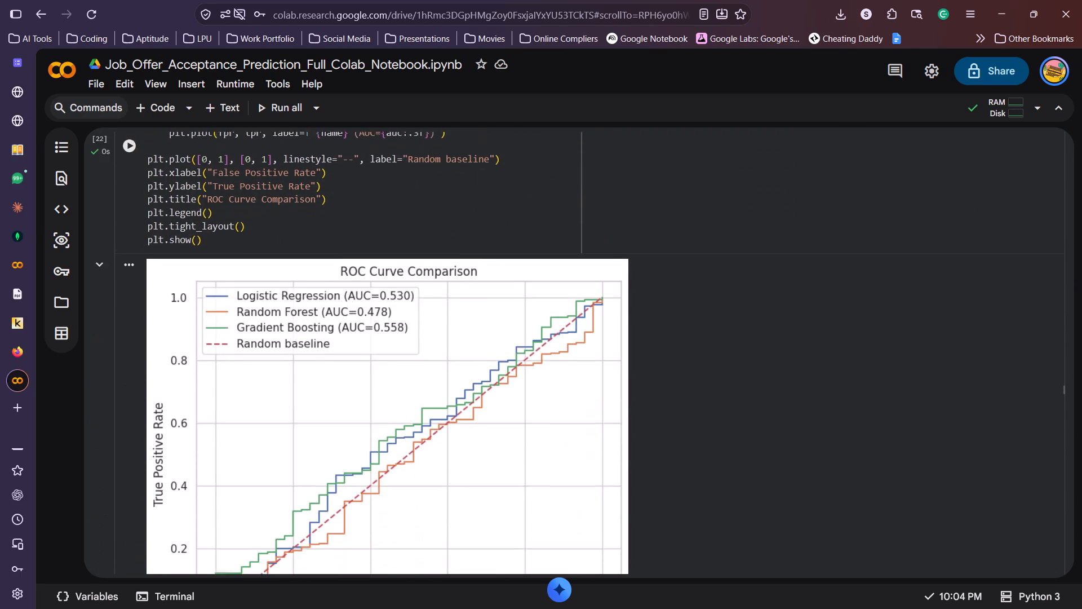
Delete the comment line about comparing actual vs predicted labels from the first code cell of section 16.
scroll(453, 390, "down", 4)
scroll(453, 390, "up", 1)
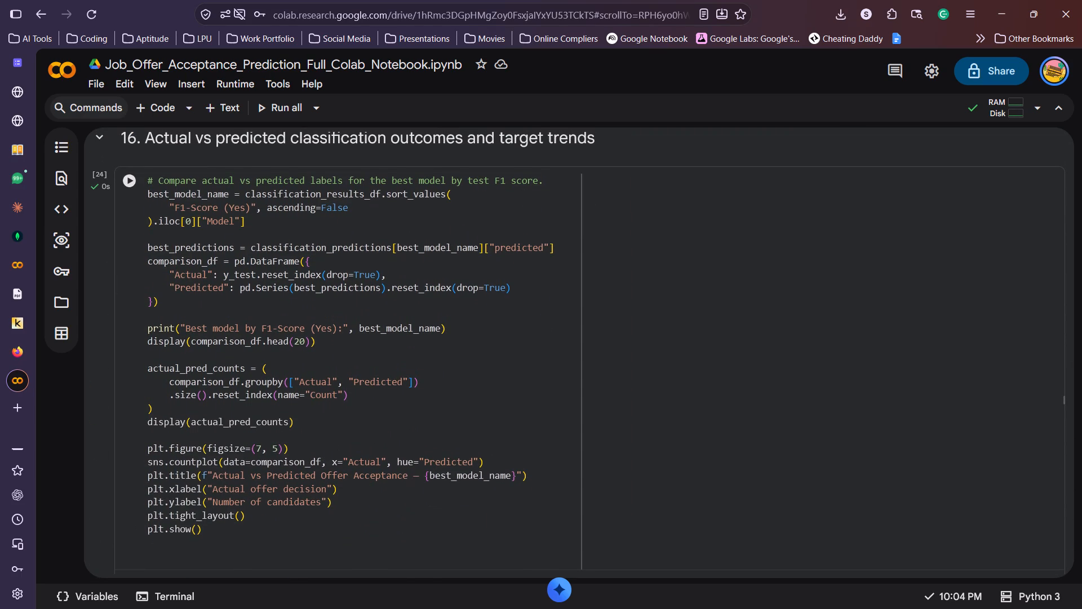
triple_click(366, 180)
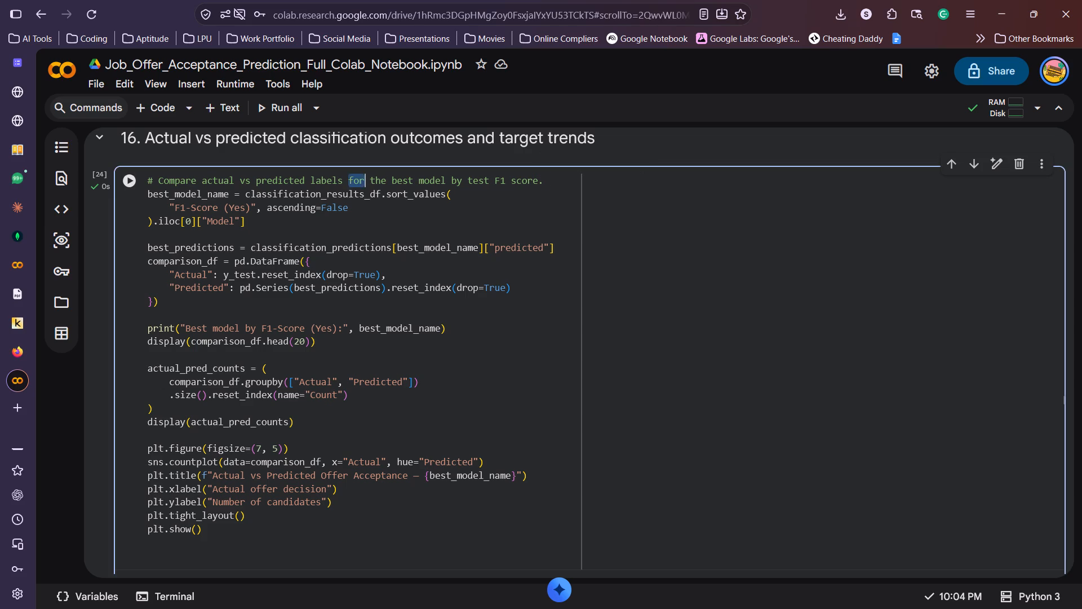
key("BackSpace")
Examine the section 16 outputs, the education trend chart code and the start of section 17's correlation heatmap.
scroll(366, 180, "down", 4)
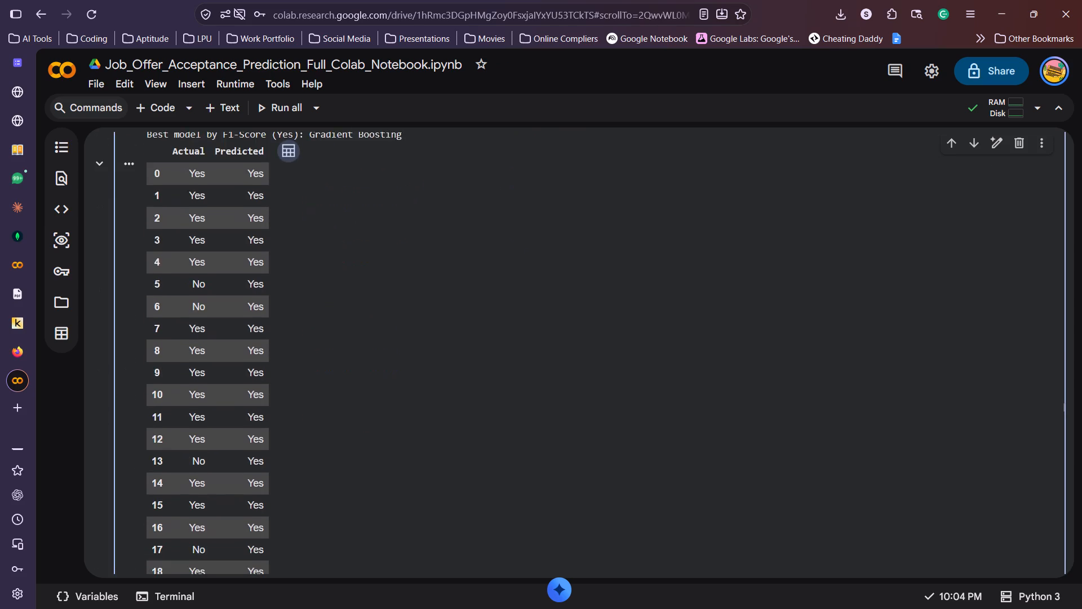
scroll(366, 180, "down", 11)
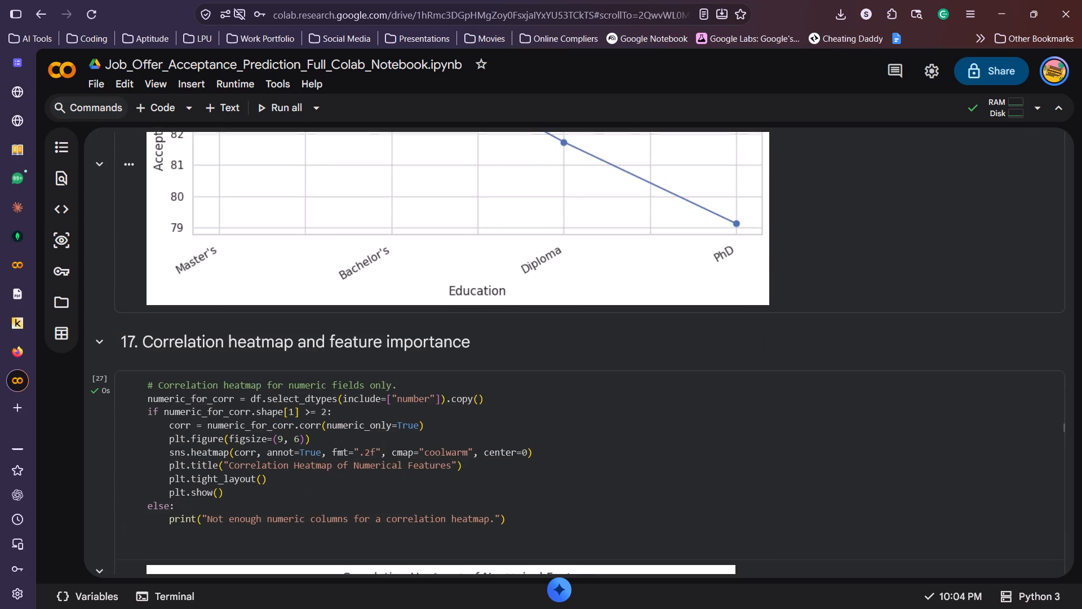
scroll(366, 180, "down", 2)
scroll(366, 180, "up", 7)
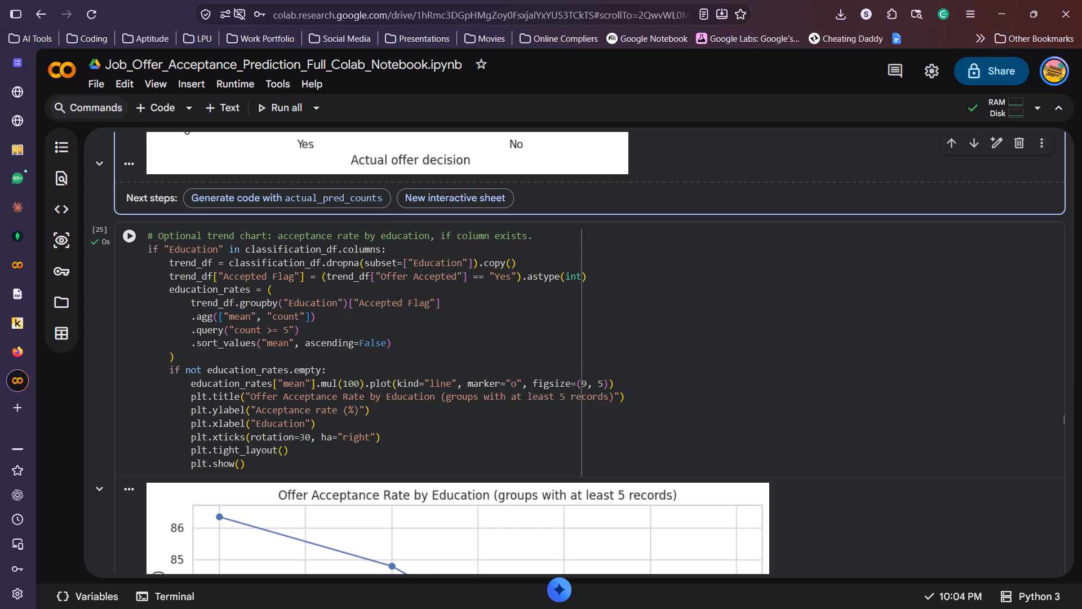
scroll(273, 236, "up", 2)
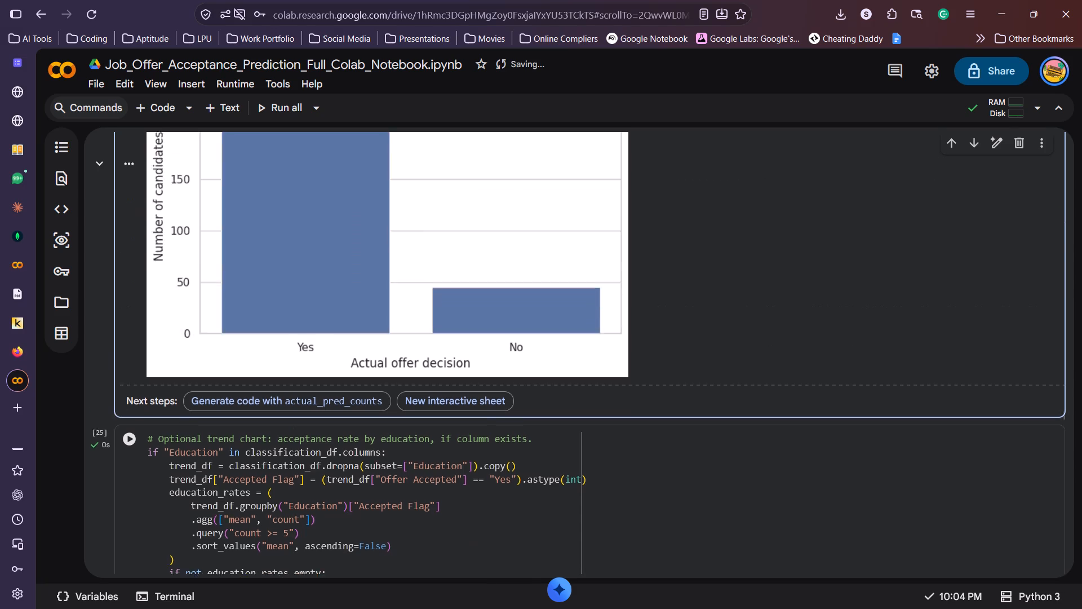
scroll(273, 236, "up", 8)
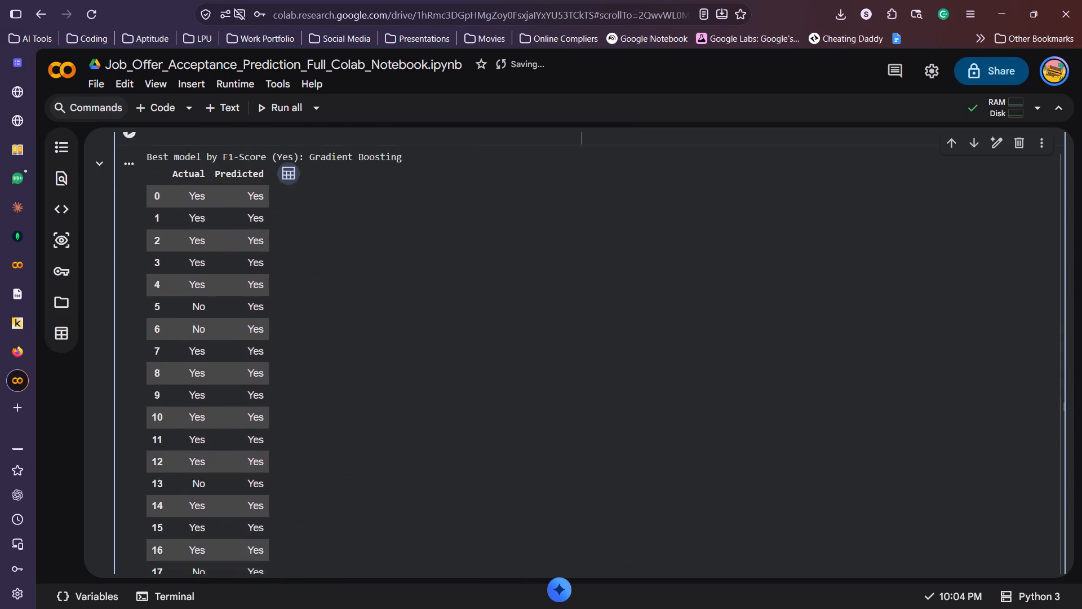
scroll(273, 236, "up", 7)
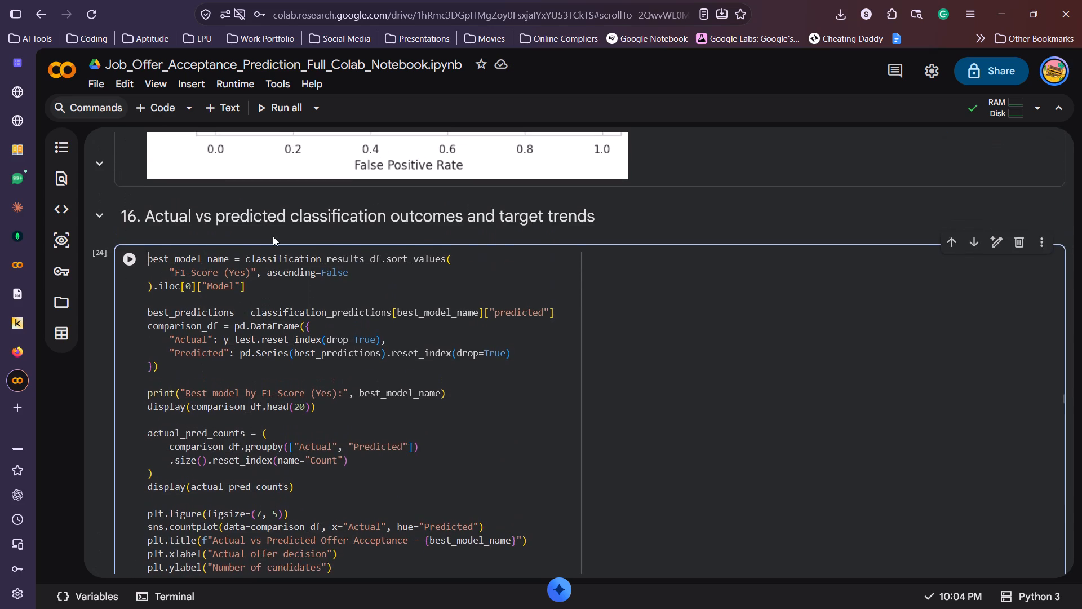
scroll(273, 236, "down", 7)
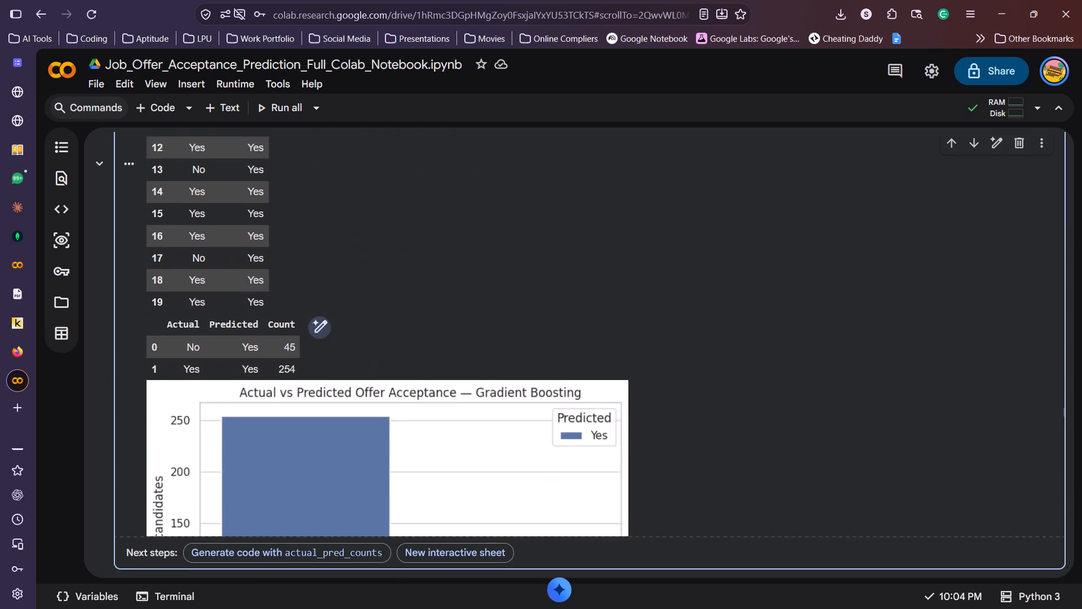
scroll(273, 236, "down", 6)
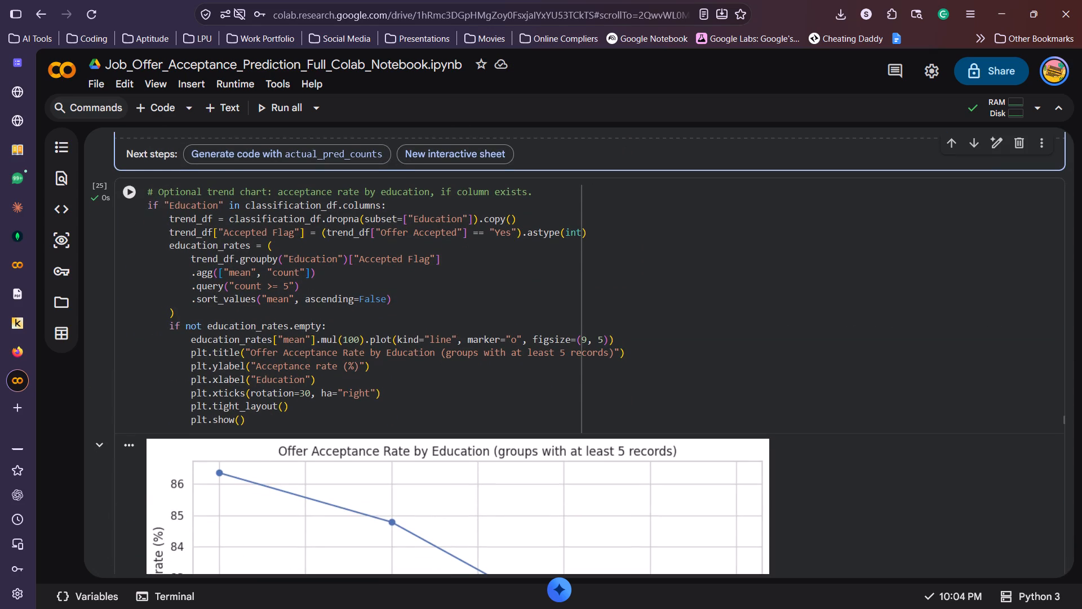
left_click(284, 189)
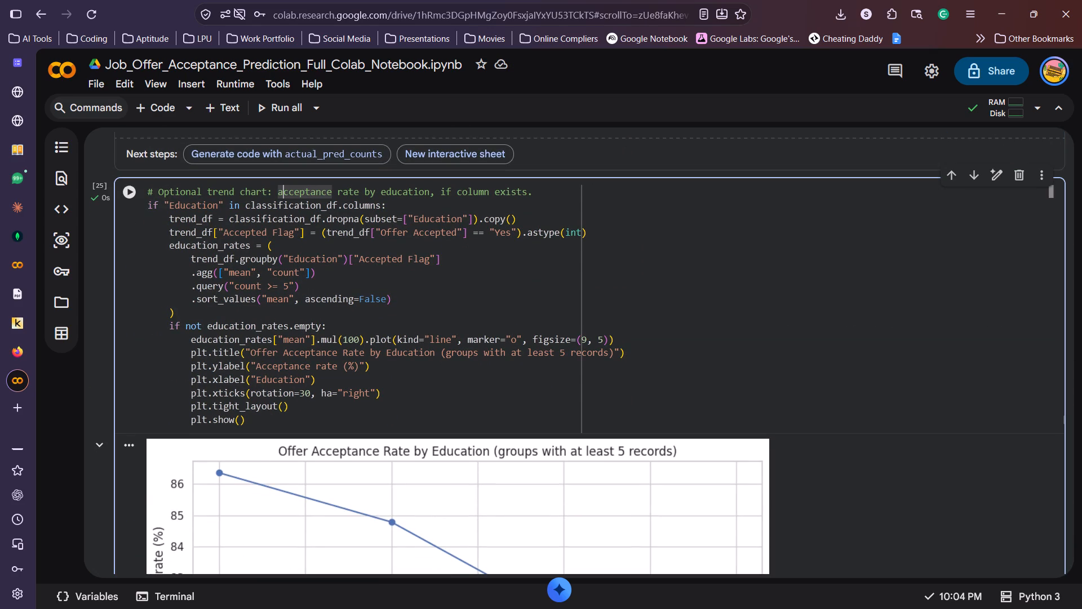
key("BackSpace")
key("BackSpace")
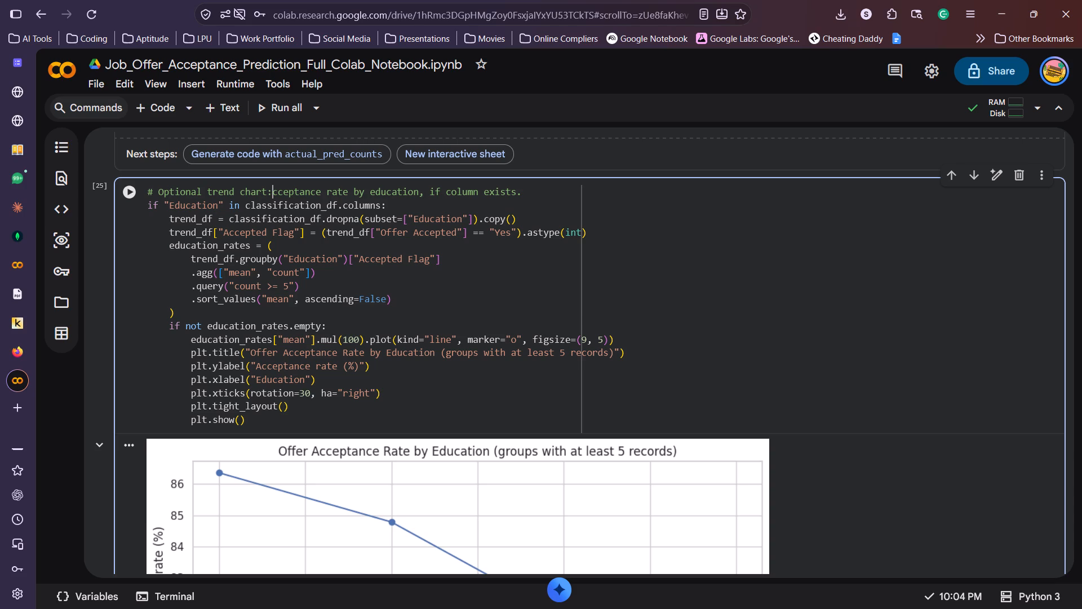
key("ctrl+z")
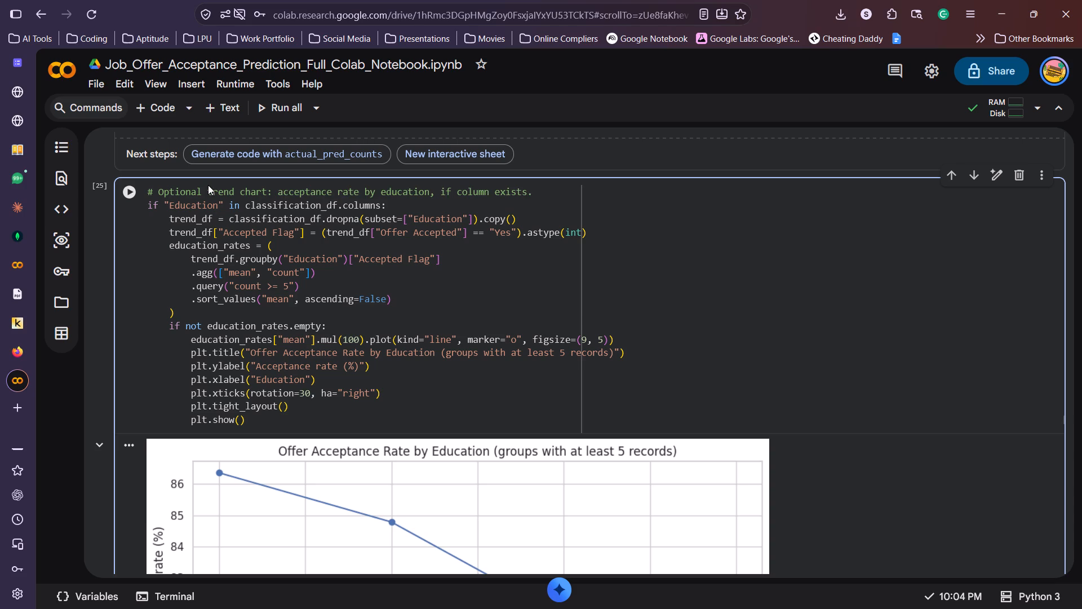
Remove the word "Optional" from the comment at the top of the acceptance-rate-by-education trend chart cell.
left_click(209, 190)
key("BackSpace")
key("BackSpace")
key("BackSpace")
key("BackSpace")
key("BackSpace")
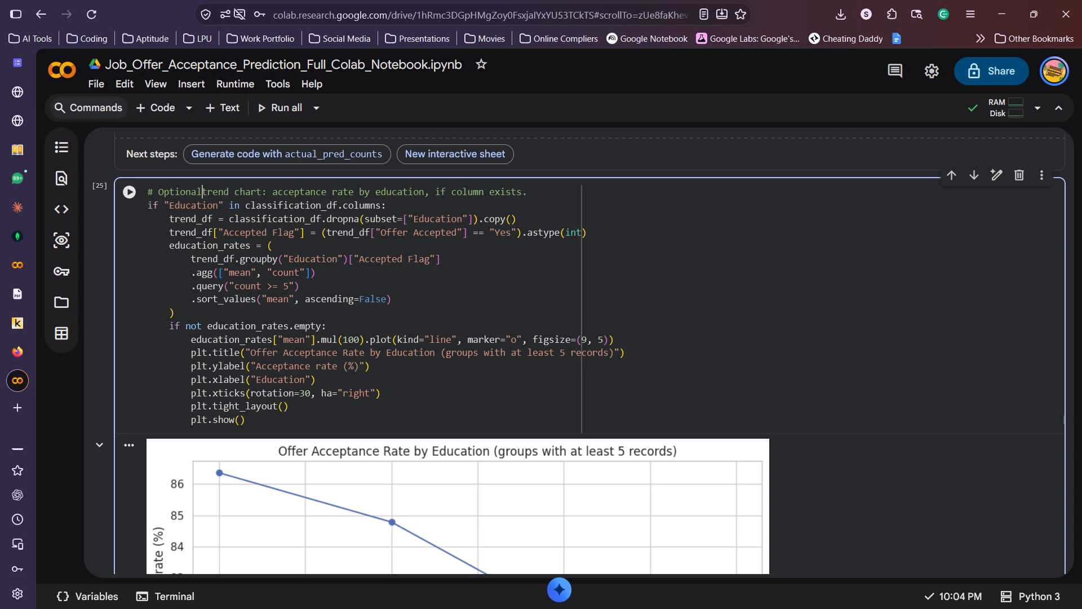
key("BackSpace")
key("BackSpace")
key("BackSpace")
key("BackSpace")
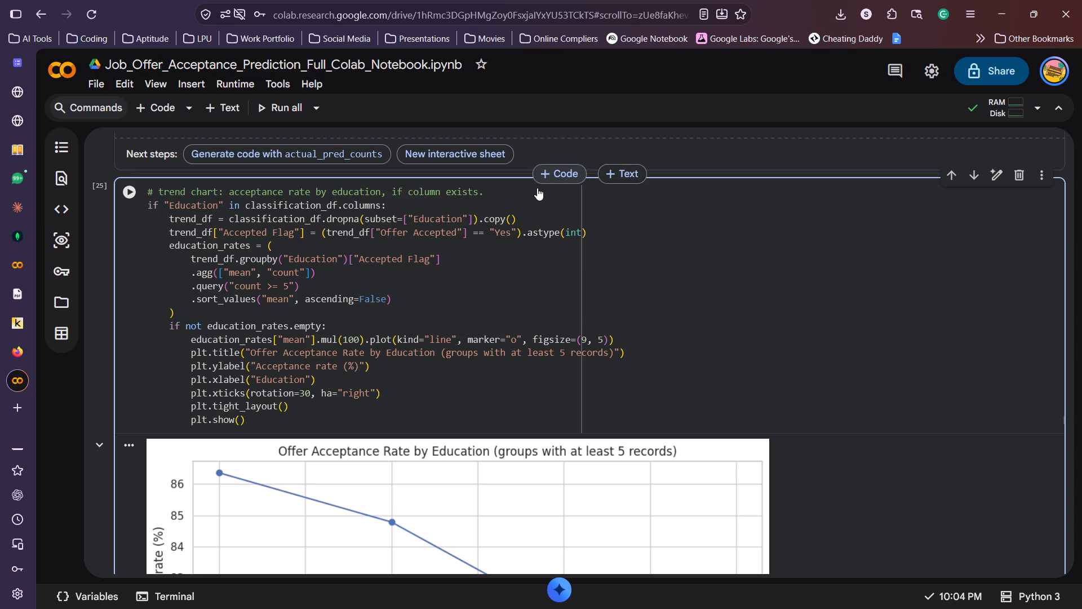
left_click(536, 189)
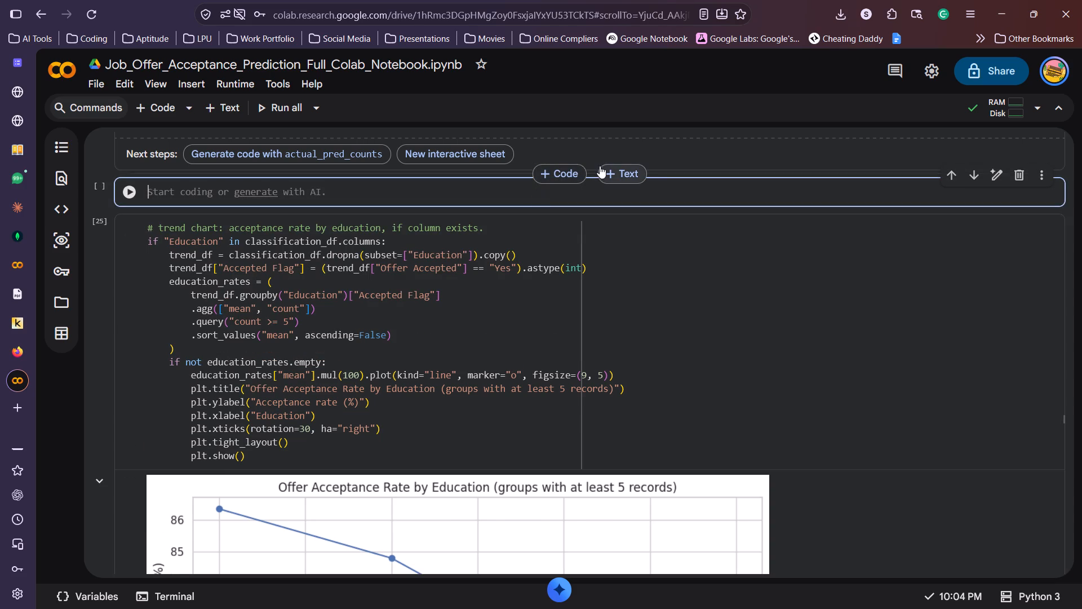
left_click(1023, 171)
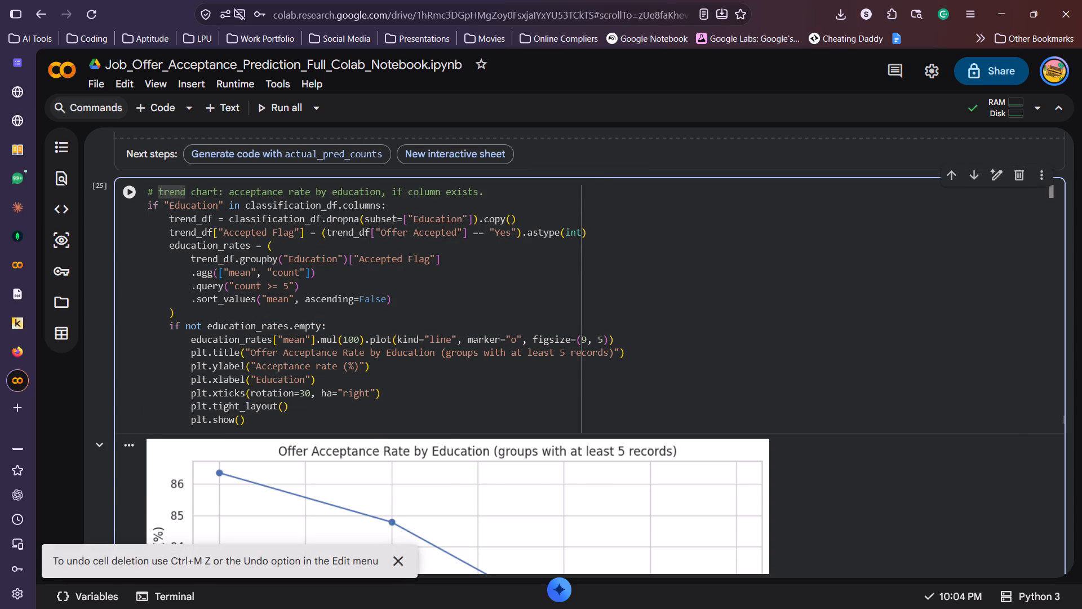
Remove the ending ", if column exists." from the comment at the top of the acceptance-rate-by-education trend chart cell.
left_click(489, 192)
key("BackSpace")
key("BackSpace")
key("BackSpace")
key("BackSpace")
key("BackSpace")
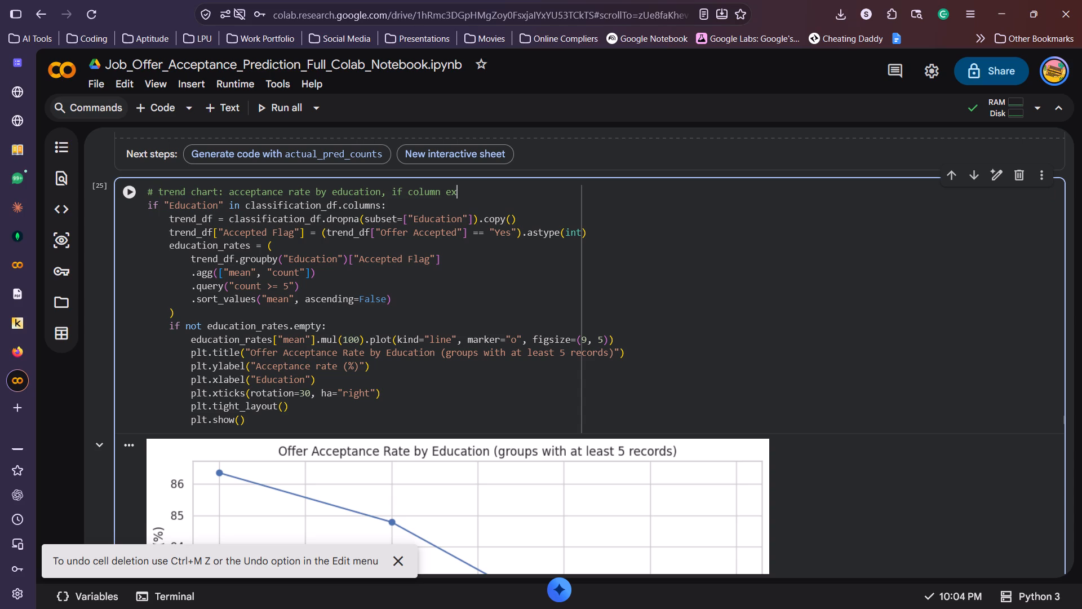
key("BackSpace")
key("BackSpace")
key("BackSpace")
key("BackSpace")
key("BackSpace")
key("BackSpace")
key("BackSpace")
key("BackSpace")
key("BackSpace")
key("BackSpace")
key("BackSpace")
key("BackSpace")
key("BackSpace")
key("BackSpace")
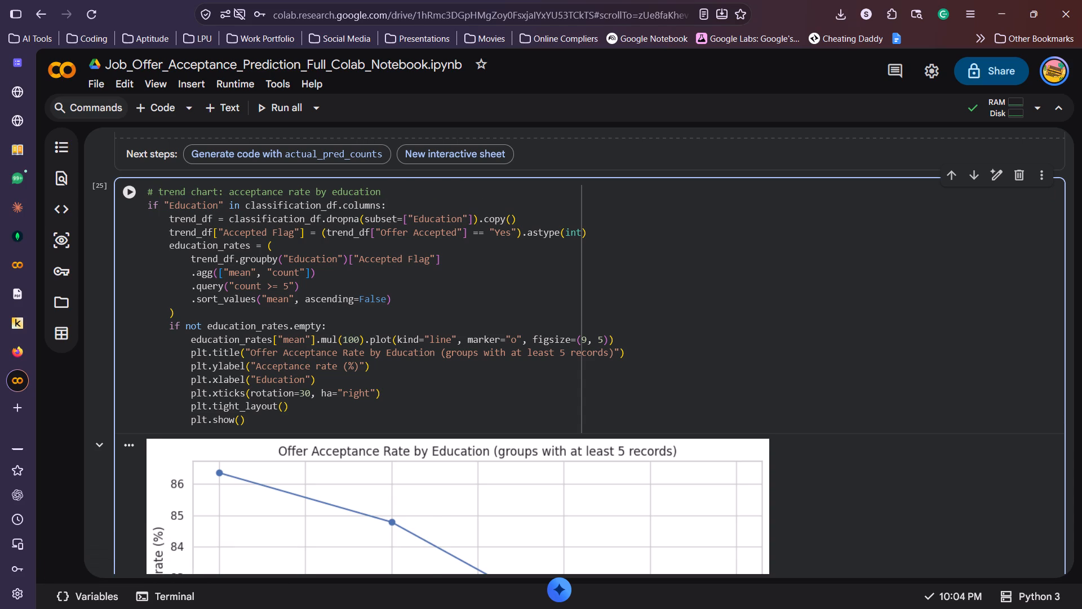
Delete the comment line about Random Forest feature importance using transformed feature names from section 17's feature importance cell.
scroll(489, 192, "down", 7)
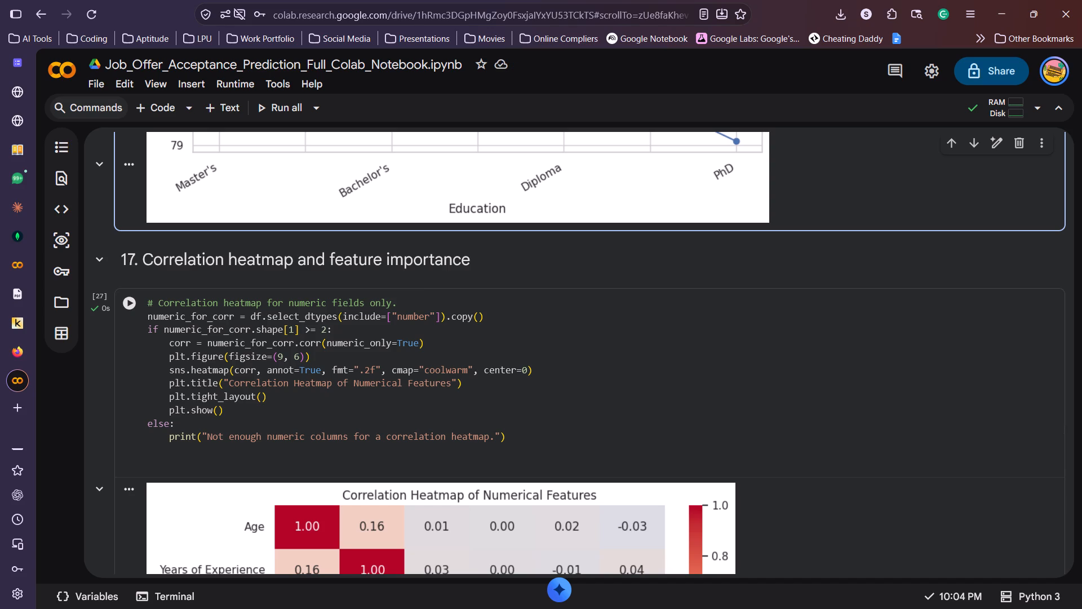
scroll(402, 302, "down", 8)
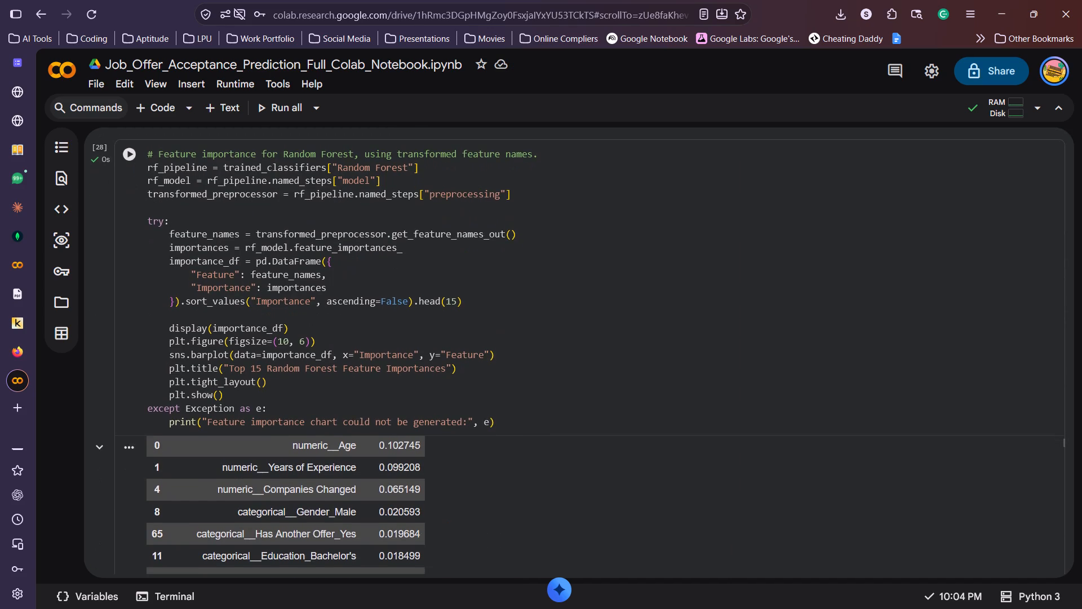
triple_click(312, 156)
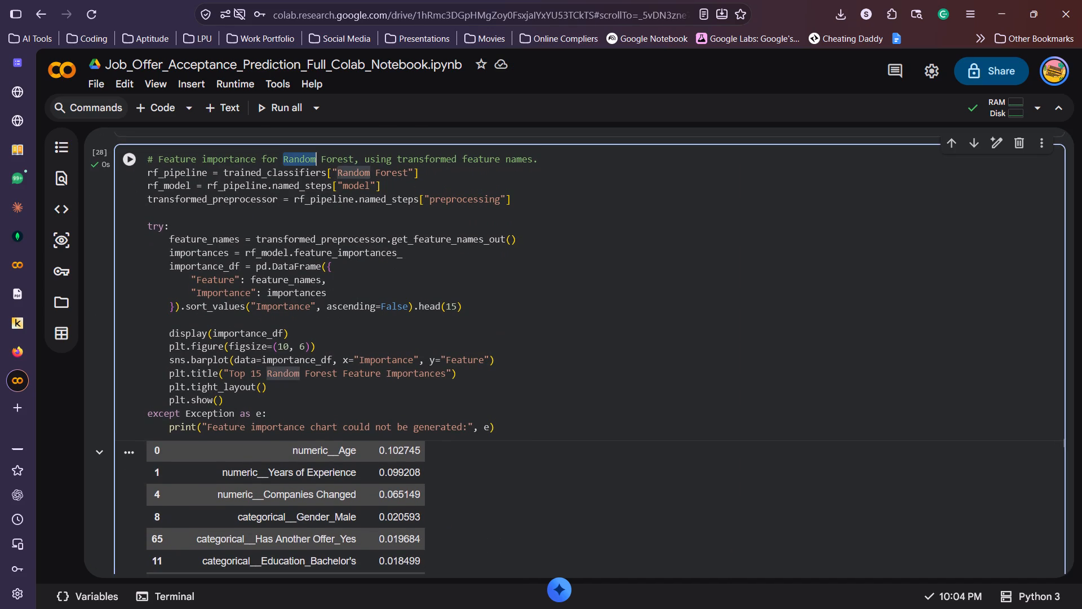
key("BackSpace")
Delete the explanatory paragraph under the section 18 heading "Regression dataset: predict Expected Salary", keeping only the heading.
scroll(312, 156, "down", 6)
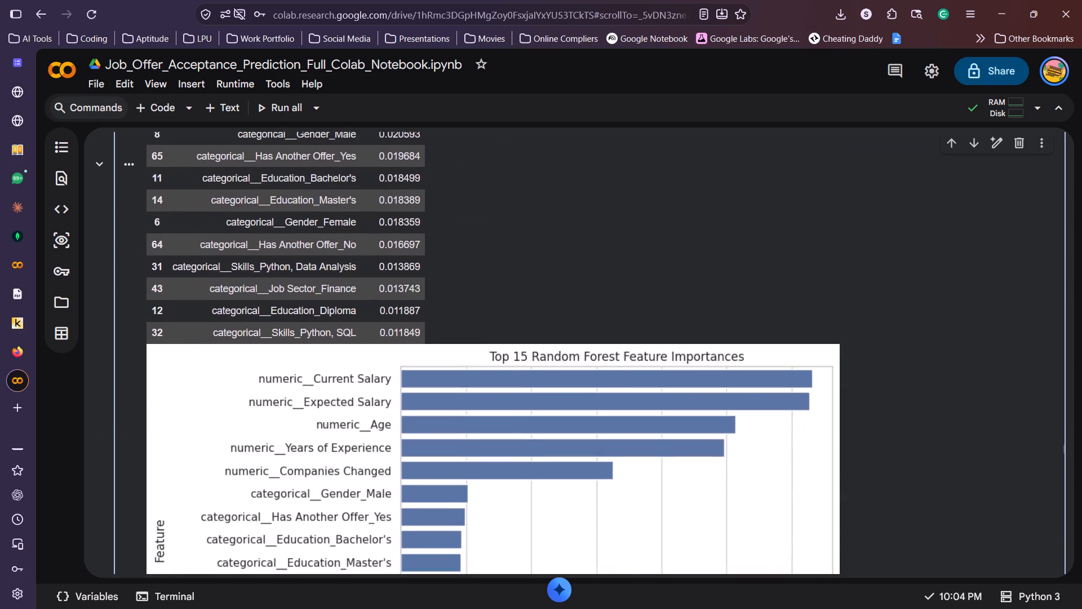
scroll(312, 156, "down", 5)
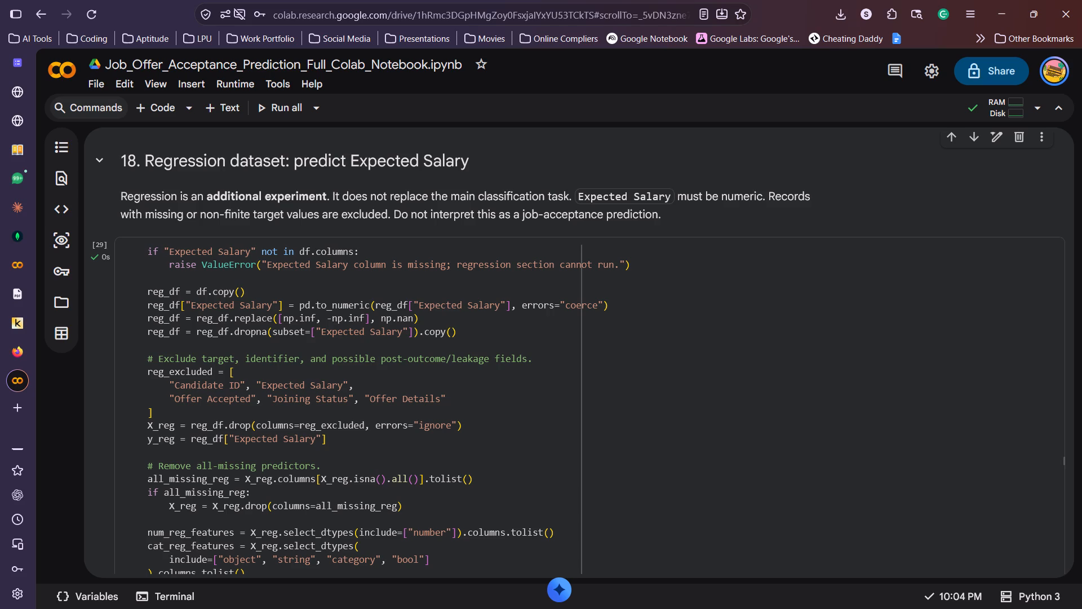
triple_click(684, 215)
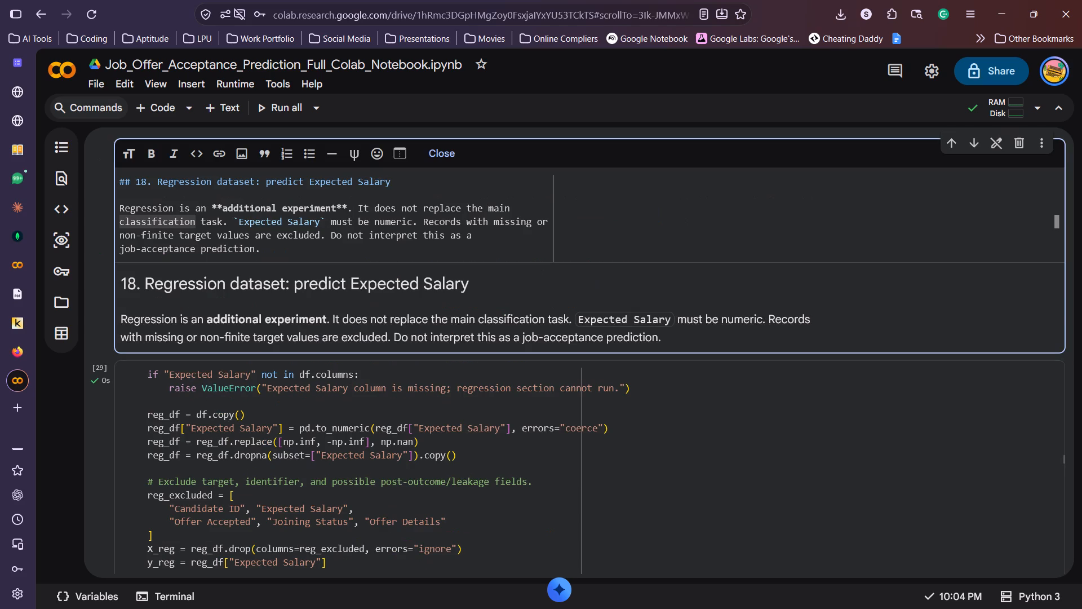
left_click_drag(419, 248, 176, 209)
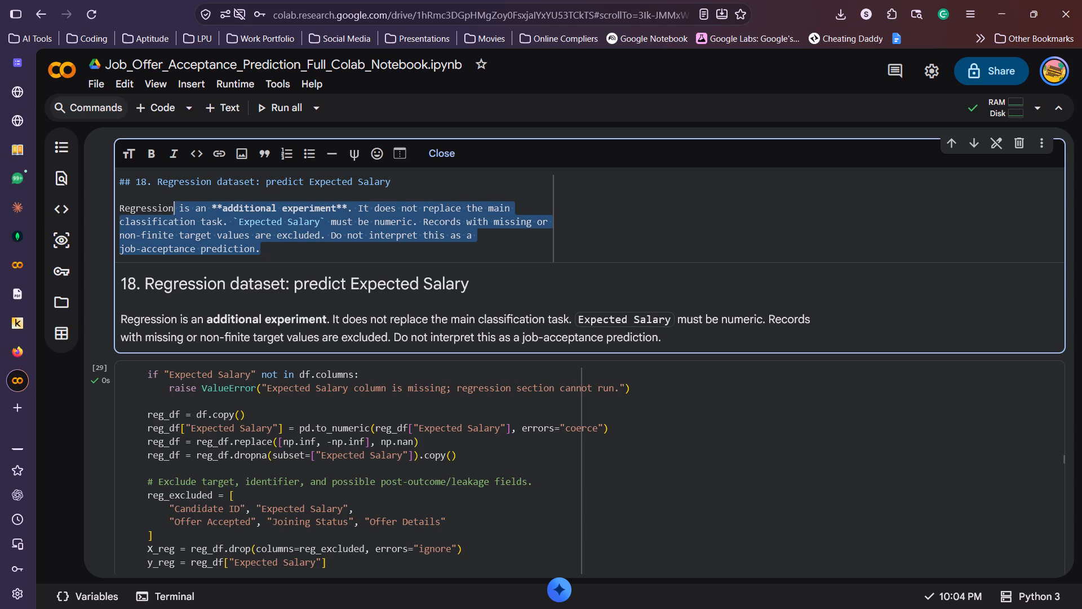
left_click_drag(176, 209, 118, 211)
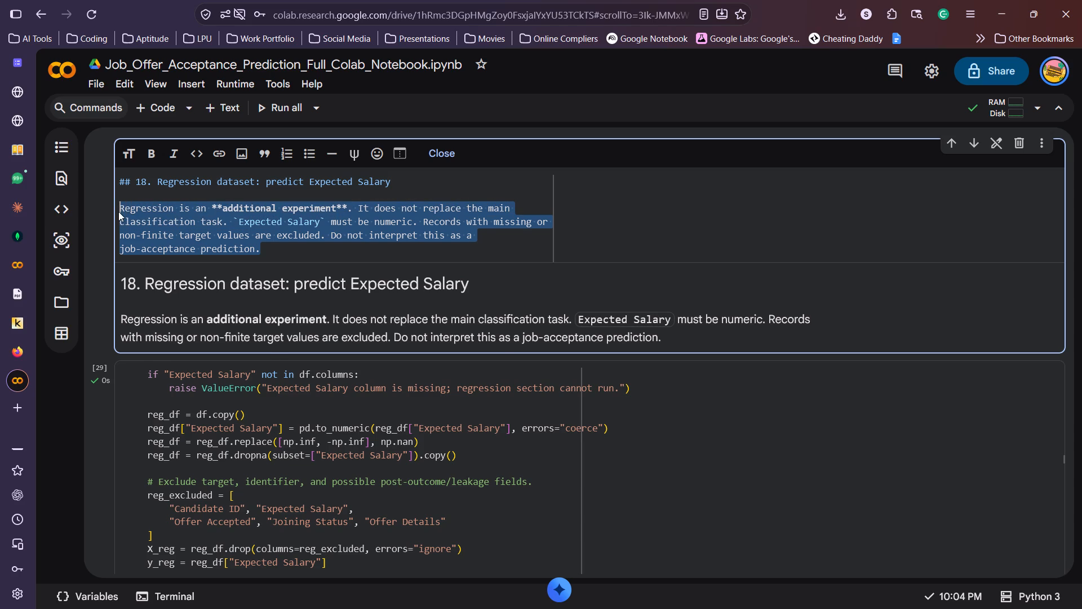
key("BackSpace")
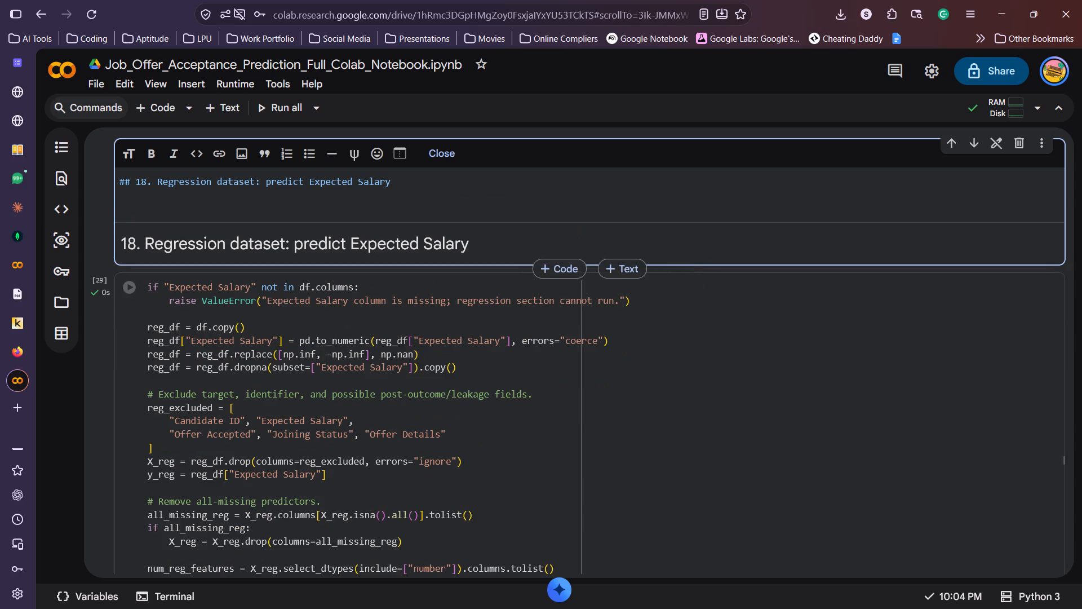
Delete the comment lines about excluding target, identifier and leakage fields and about removing all-missing predictors from section 18's code cell.
left_click(480, 389)
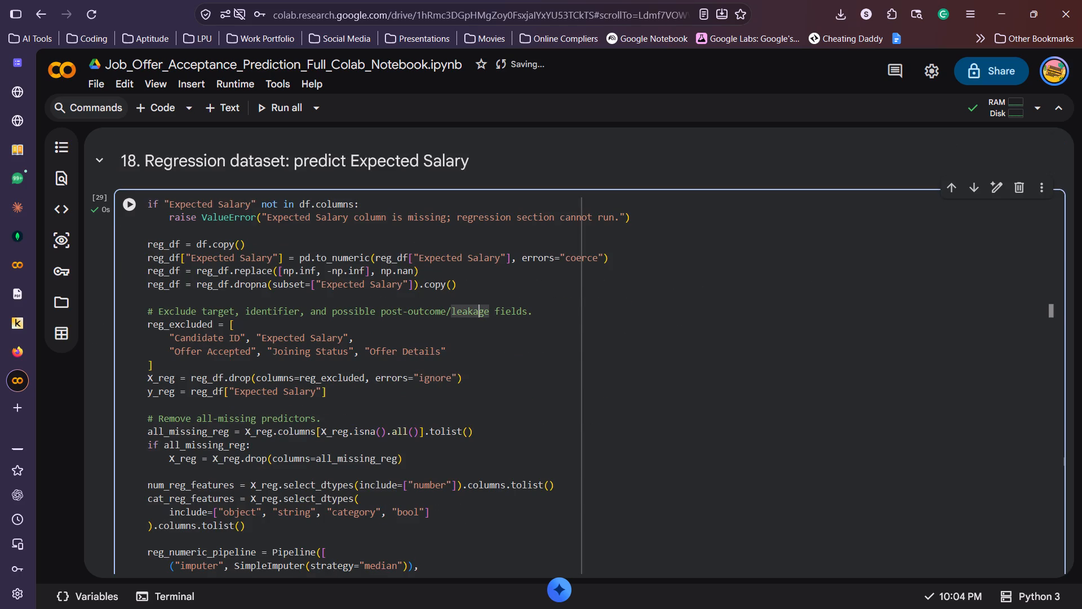
triple_click(371, 305)
key("BackSpace")
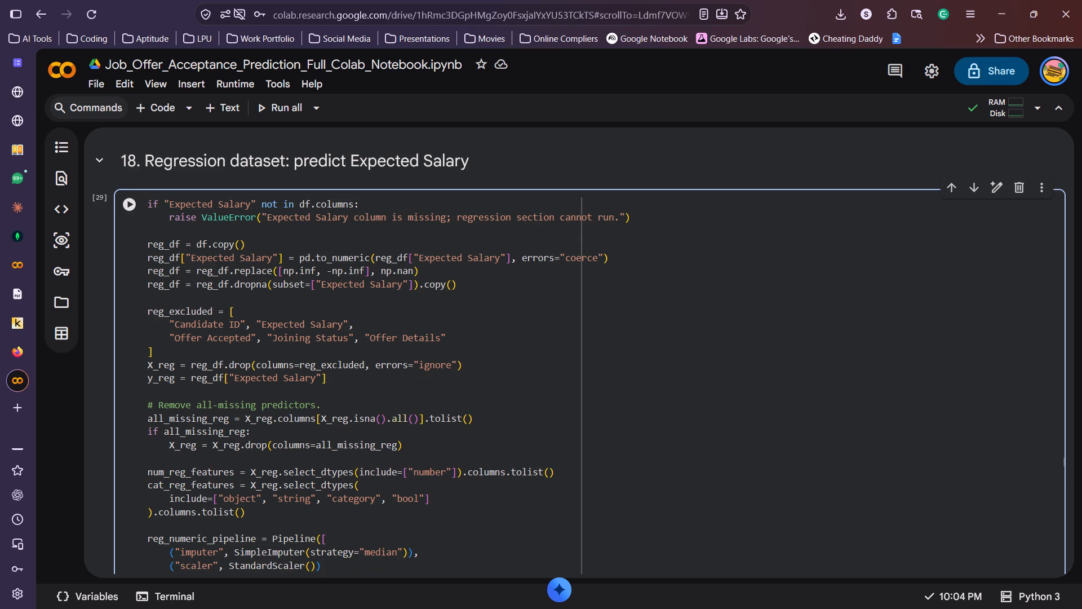
triple_click(320, 400)
key("BackSpace")
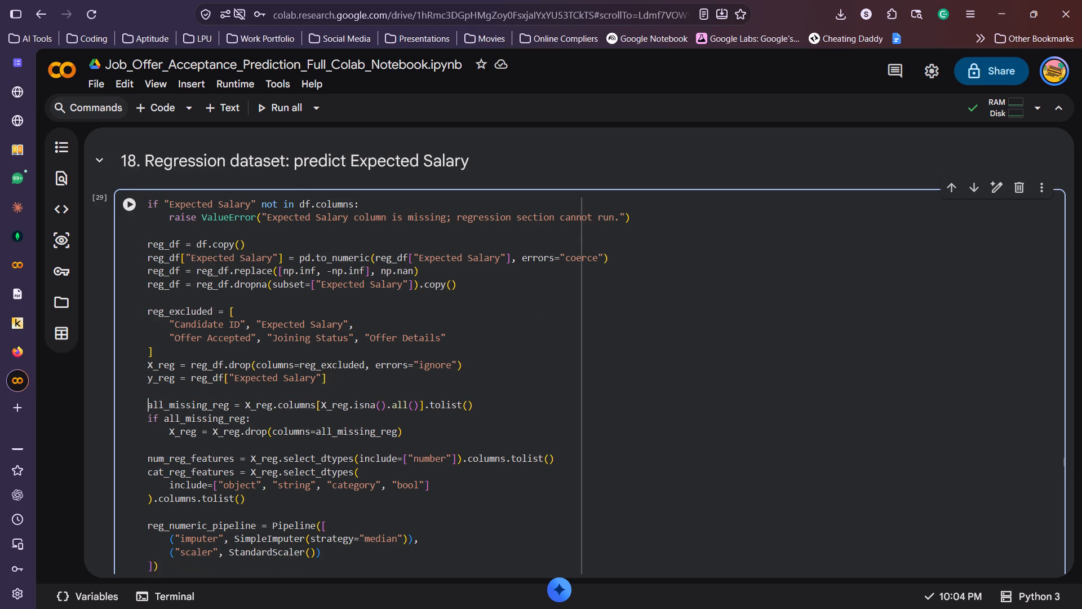
scroll(320, 400, "down", 2)
key("ctrl+z")
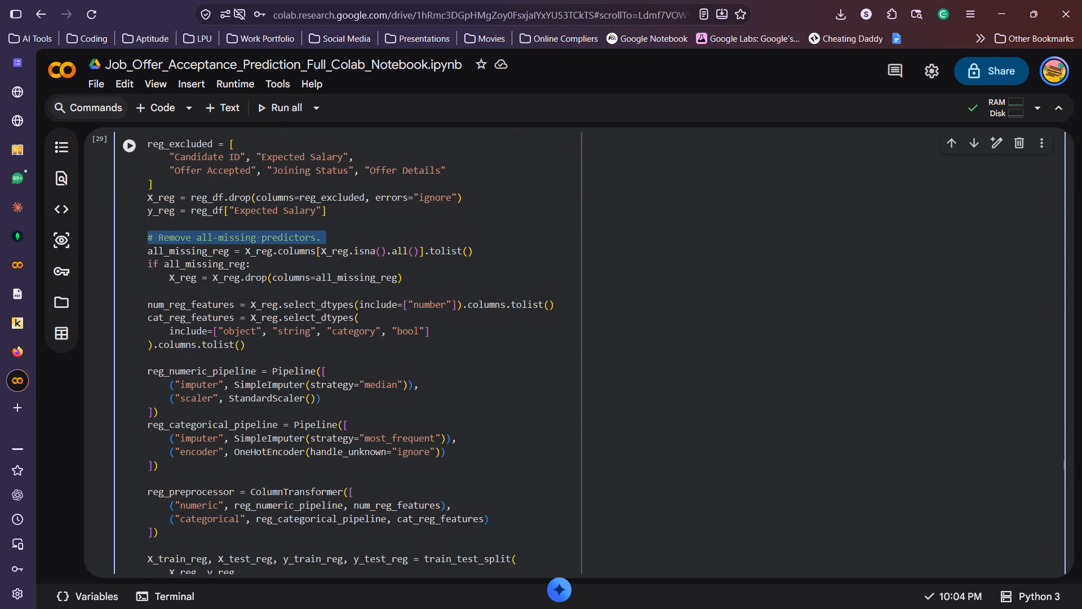
key("ctrl+y")
Examine the section 18 output and the regression training, chart and cross-validation cells with their outputs up to section 22.
scroll(320, 400, "down", 5)
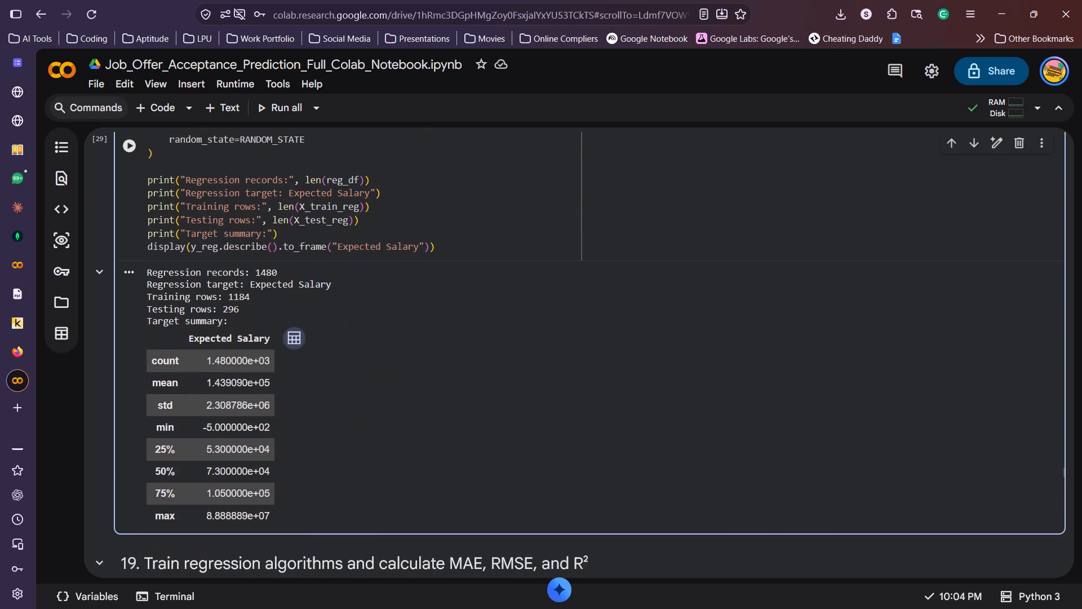
scroll(320, 400, "down", 7)
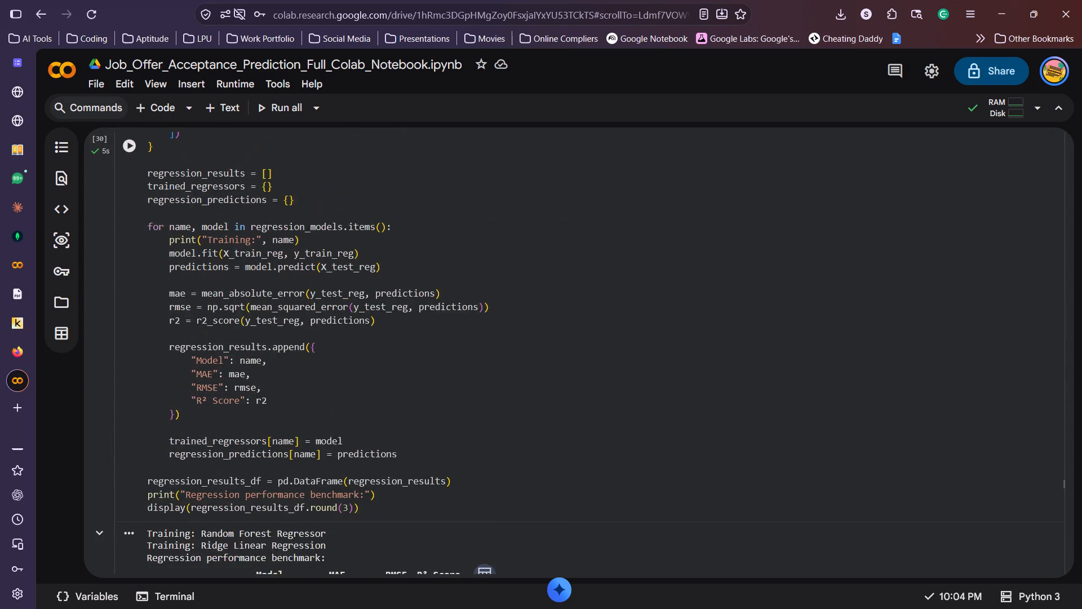
scroll(310, 390, "down", 7)
scroll(310, 390, "up", 1)
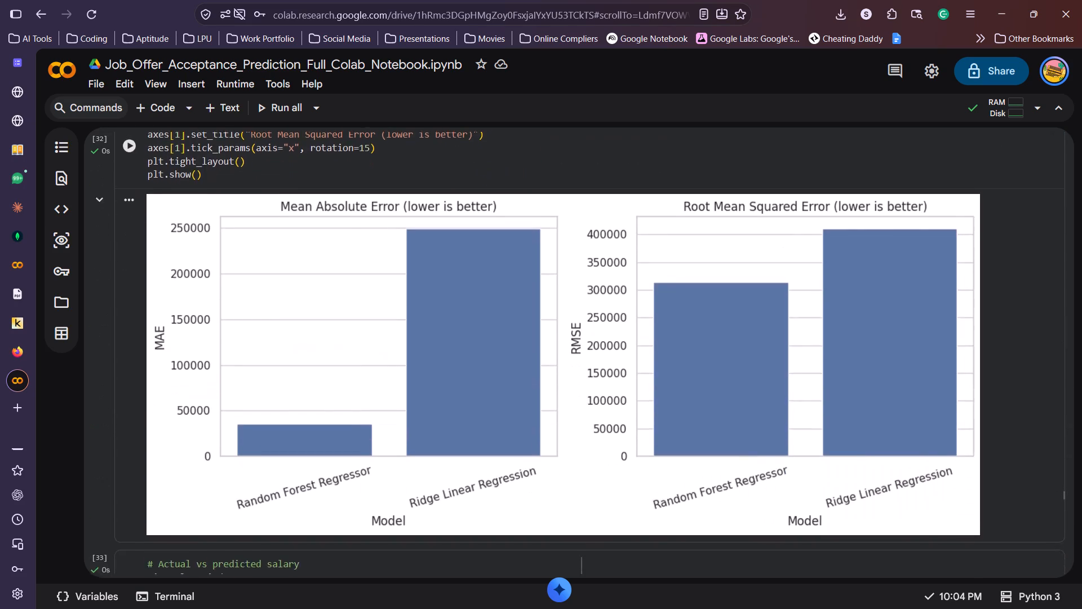
scroll(310, 390, "up", 1)
scroll(310, 390, "down", 8)
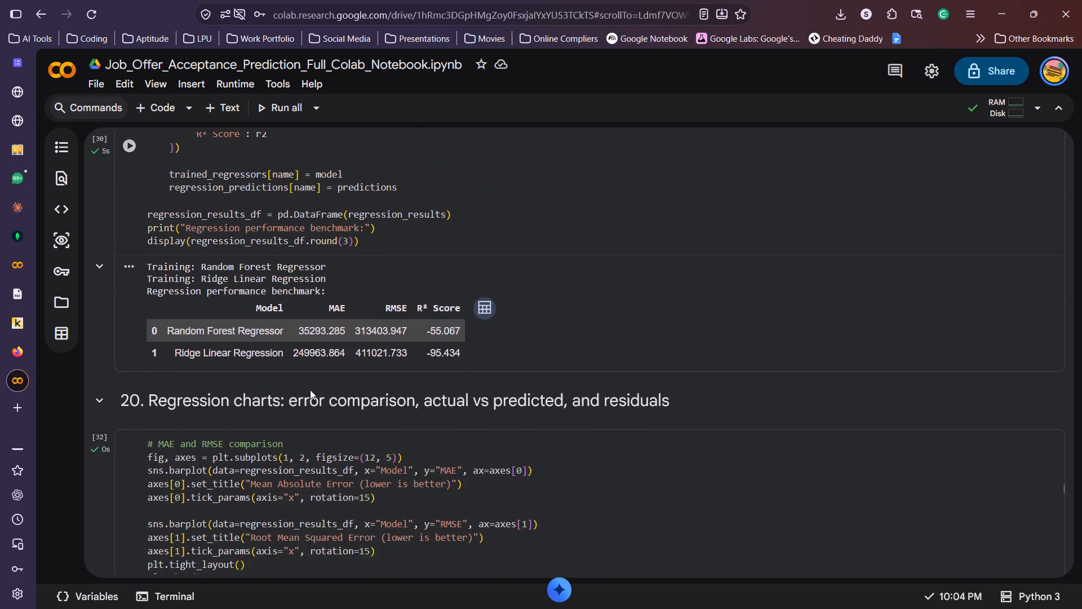
scroll(310, 390, "down", 5)
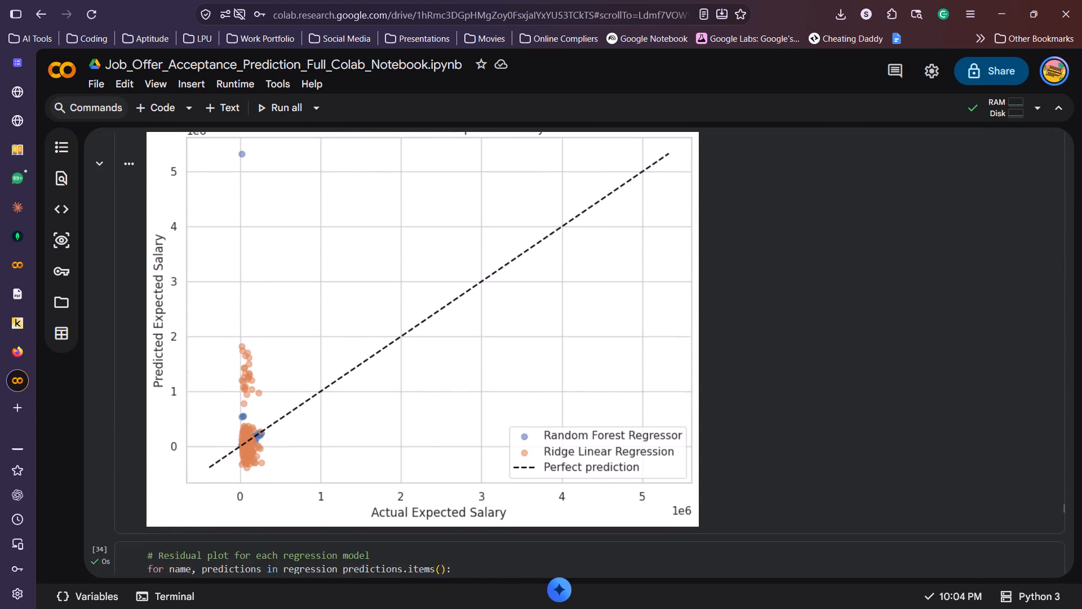
scroll(310, 390, "down", 7)
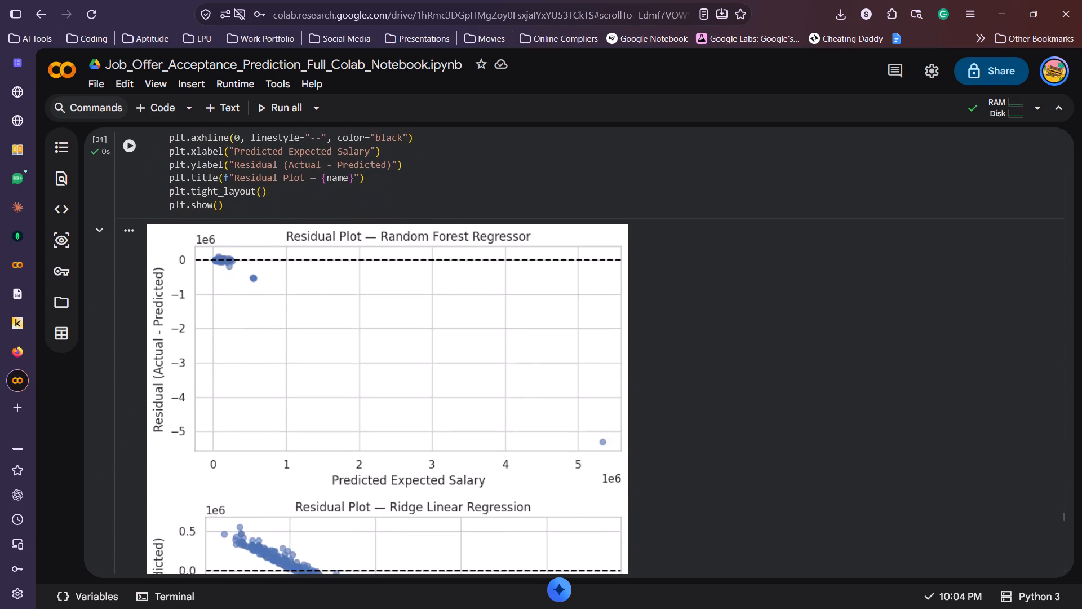
scroll(310, 390, "down", 9)
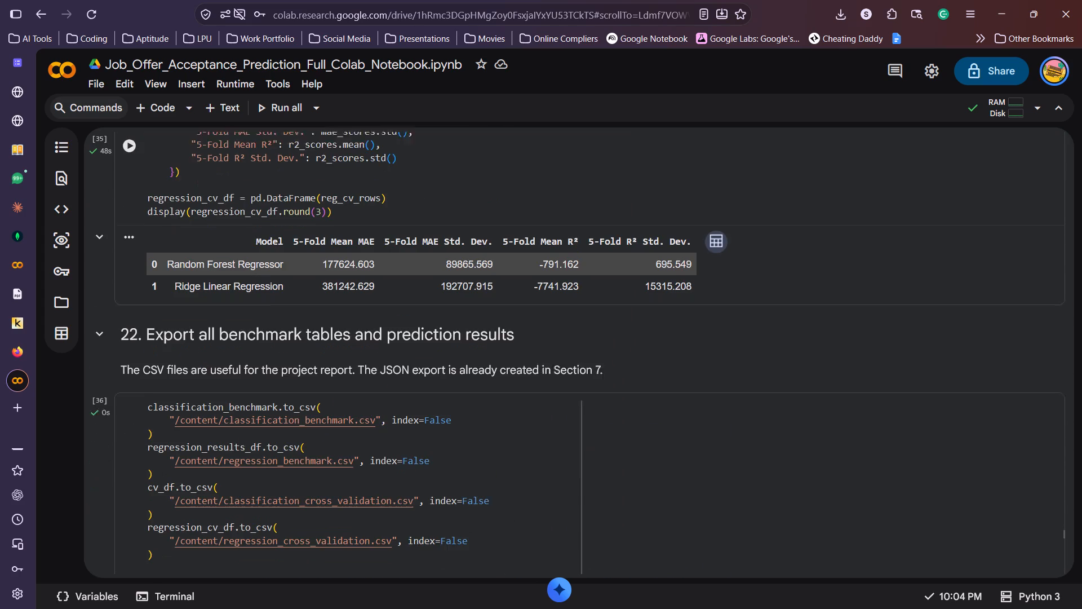
Change the test predictions comment in section 22's export cell to "# Test predictions for documentation.".
scroll(310, 390, "down", 1)
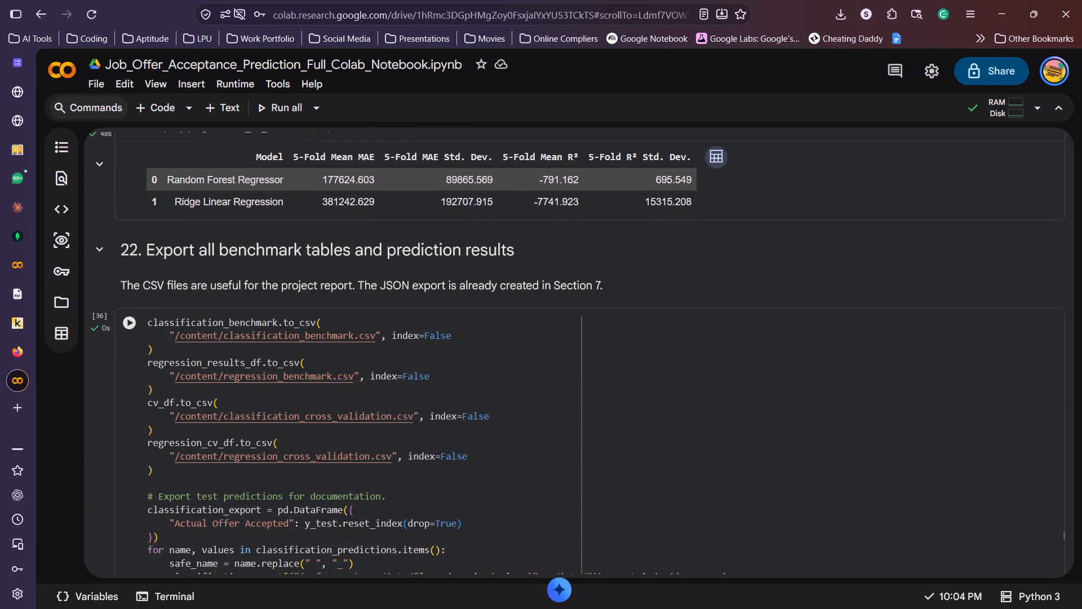
scroll(310, 390, "down", 1)
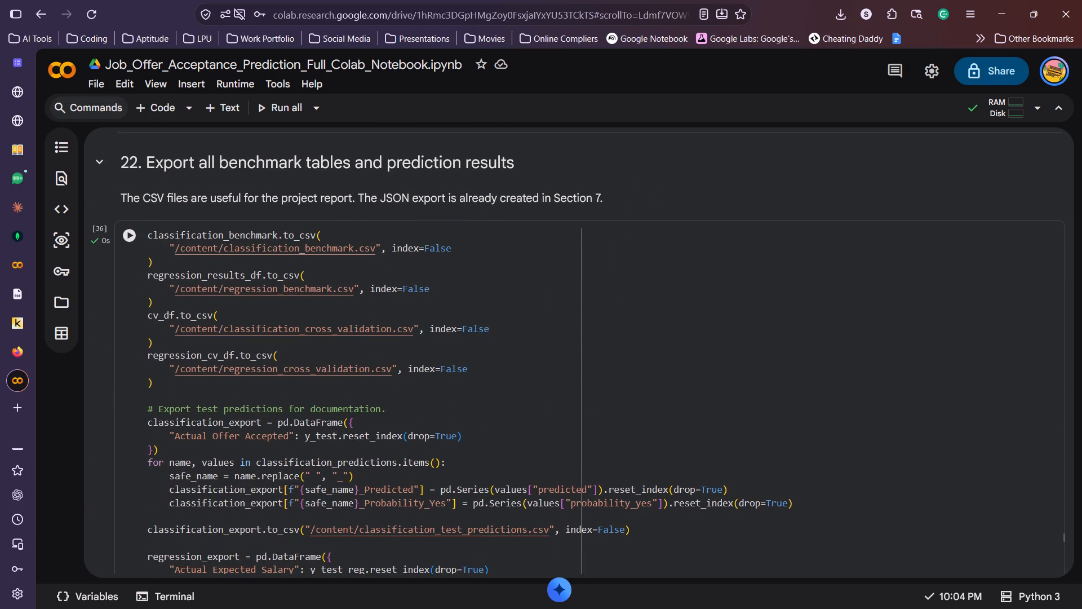
left_click(201, 404)
key("BackSpace")
key("BackSpace")
key("BackSpace")
key("BackSpace")
key("BackSpace")
key("BackSpace")
key("BackSpace")
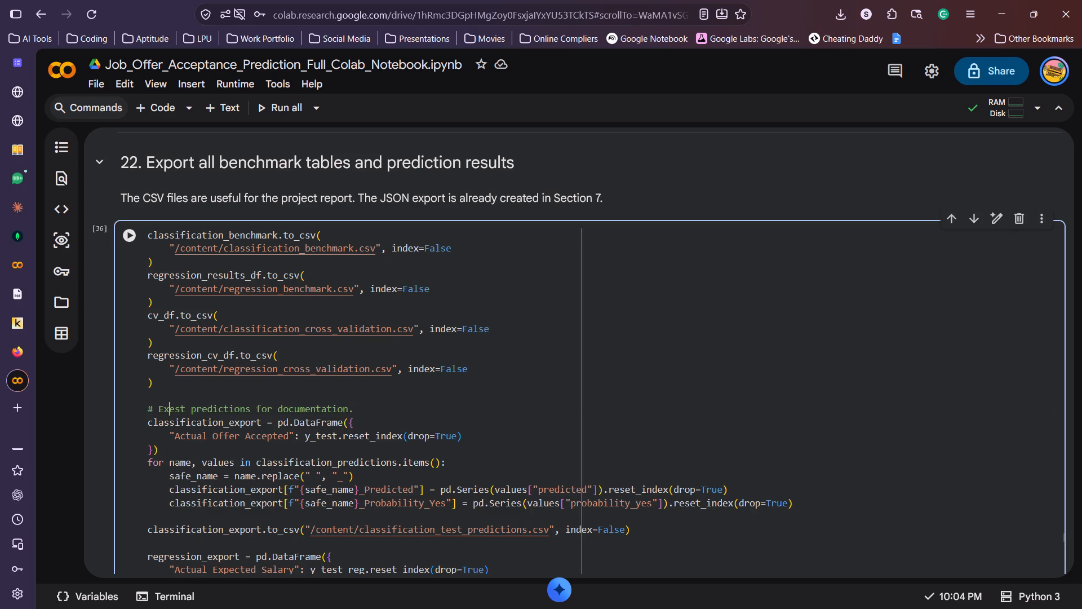
key("BackSpace")
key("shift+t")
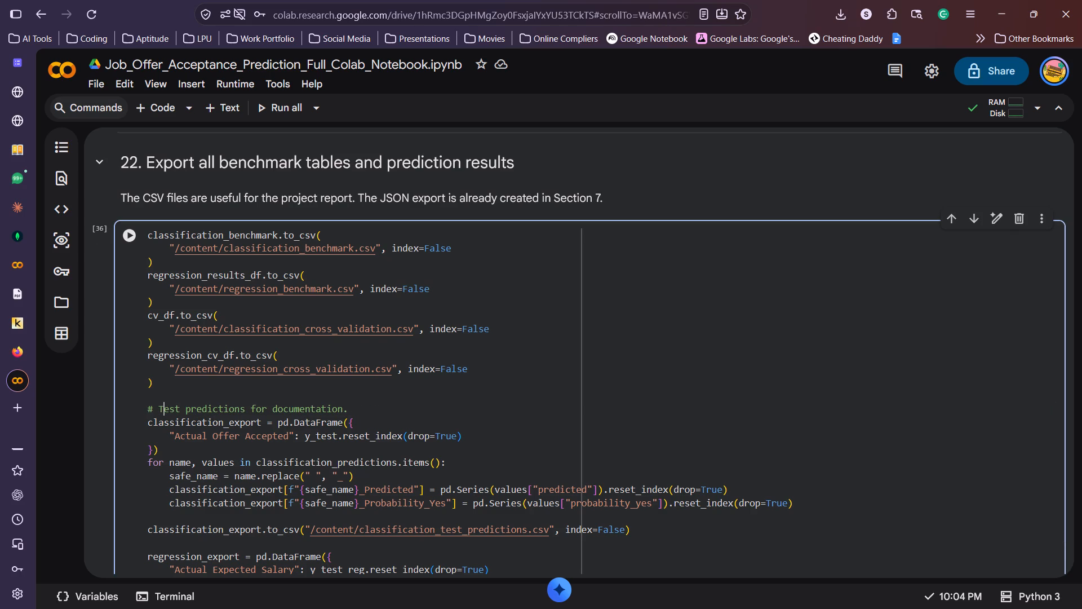
Delete the instruction paragraph under the section 23 heading "Final summary for your report", keeping only the heading.
scroll(201, 404, "down", 3)
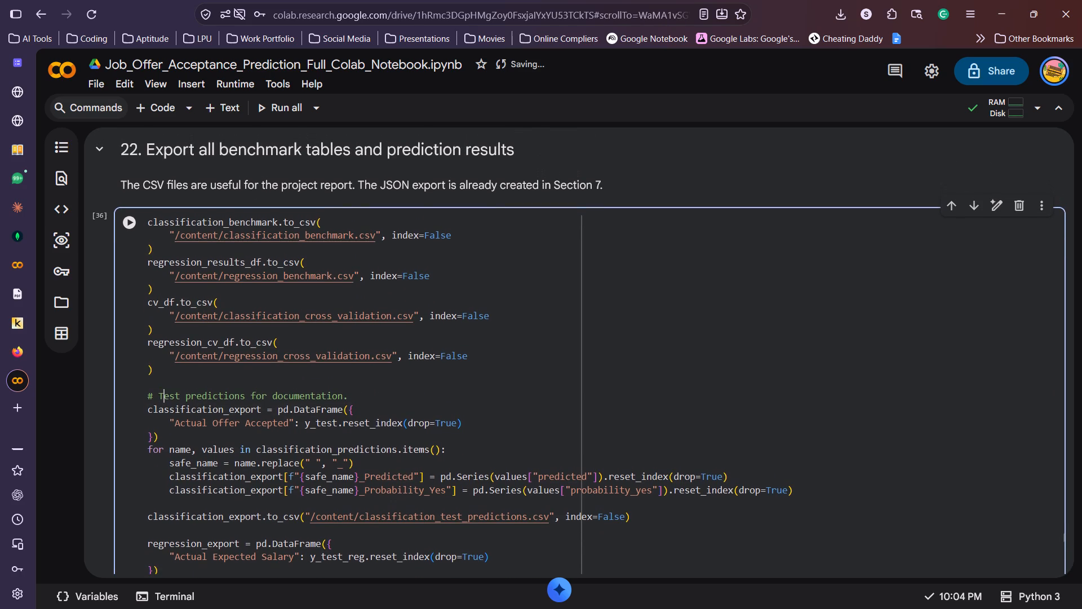
scroll(201, 404, "down", 4)
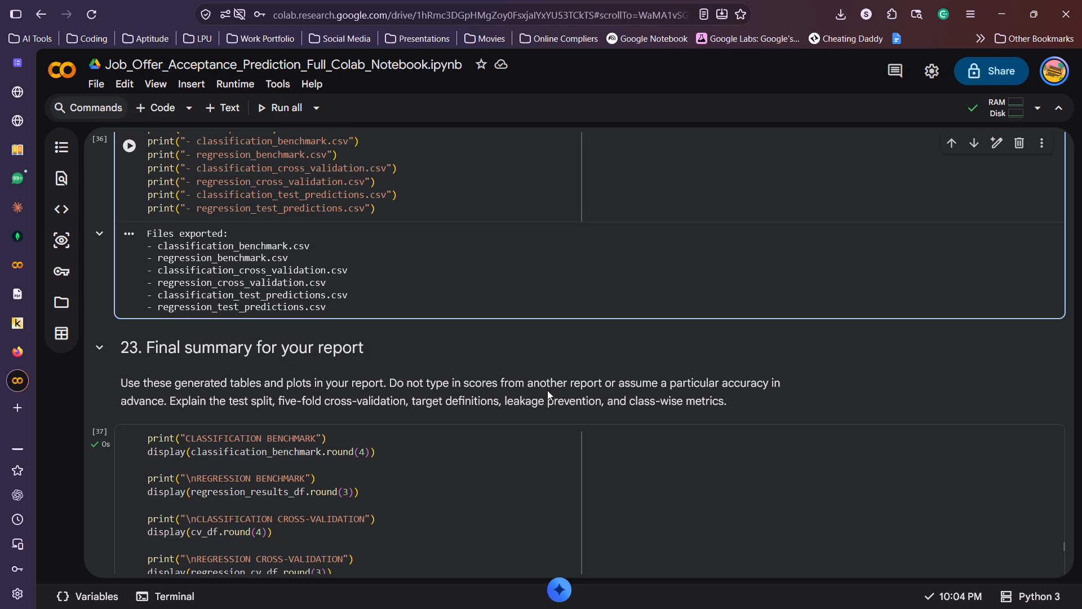
scroll(568, 385, "down", 3)
scroll(568, 385, "up", 1)
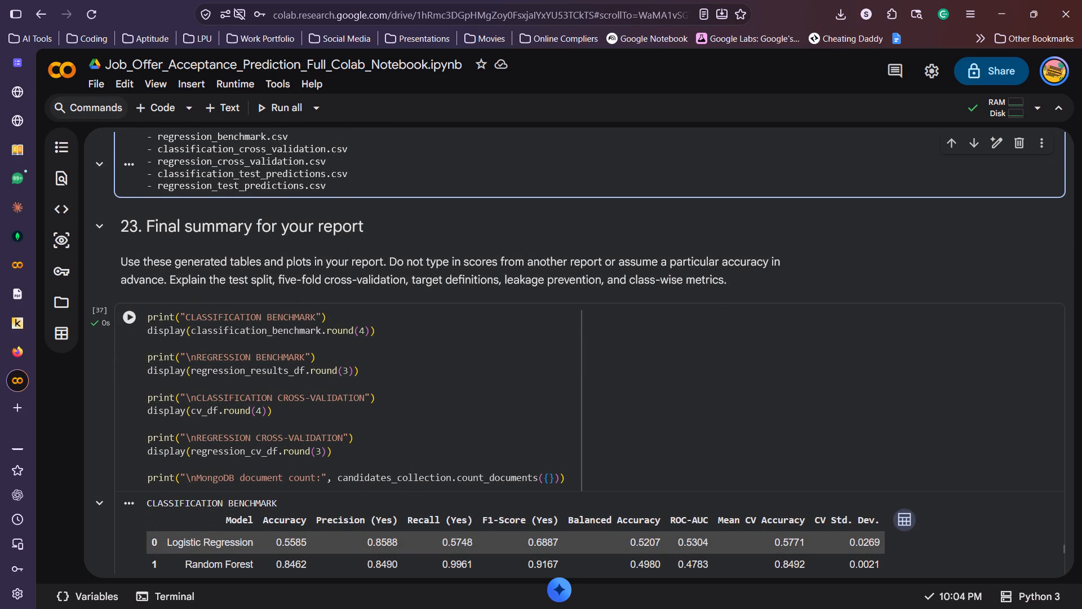
triple_click(724, 281)
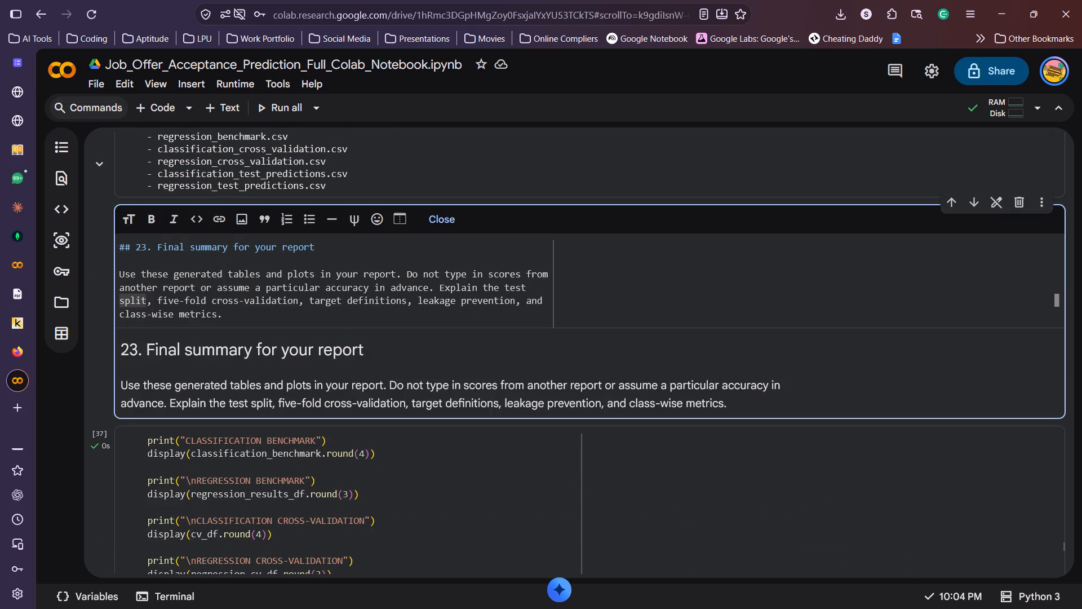
left_click_drag(513, 319, 119, 276)
key("BackSpace")
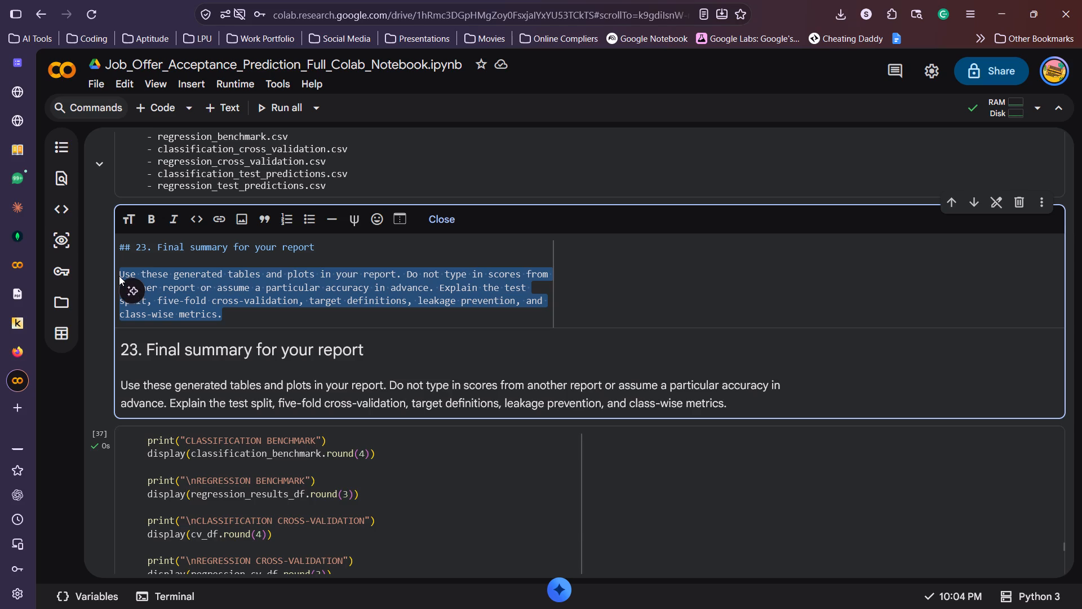
left_click(418, 425)
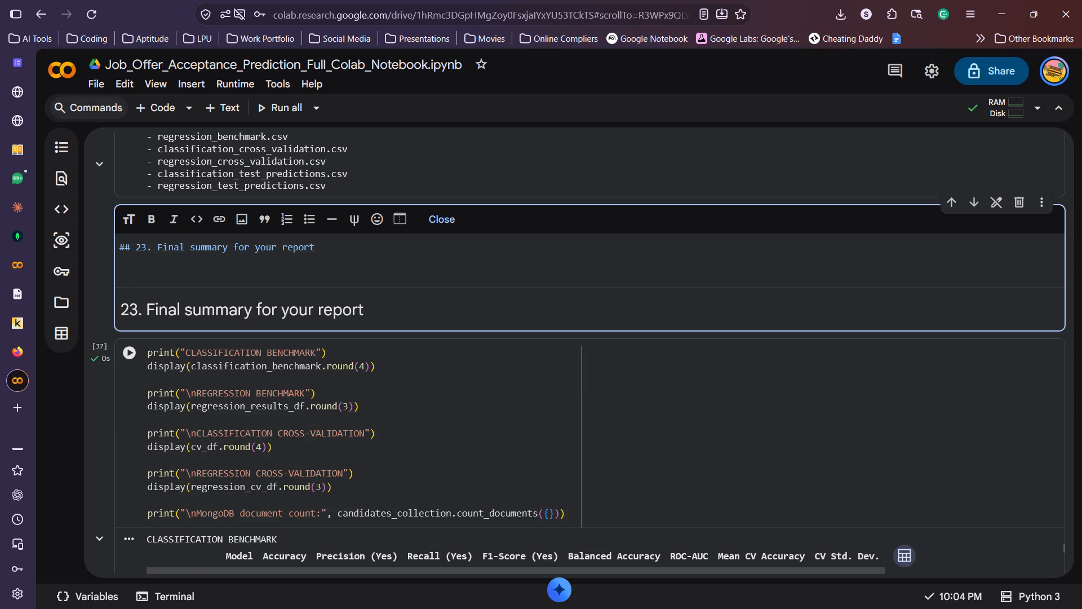
Delete the paragraph about CSV files and the JSON export under the section 22 heading "Export all benchmark tables and prediction results".
scroll(418, 425, "up", 2)
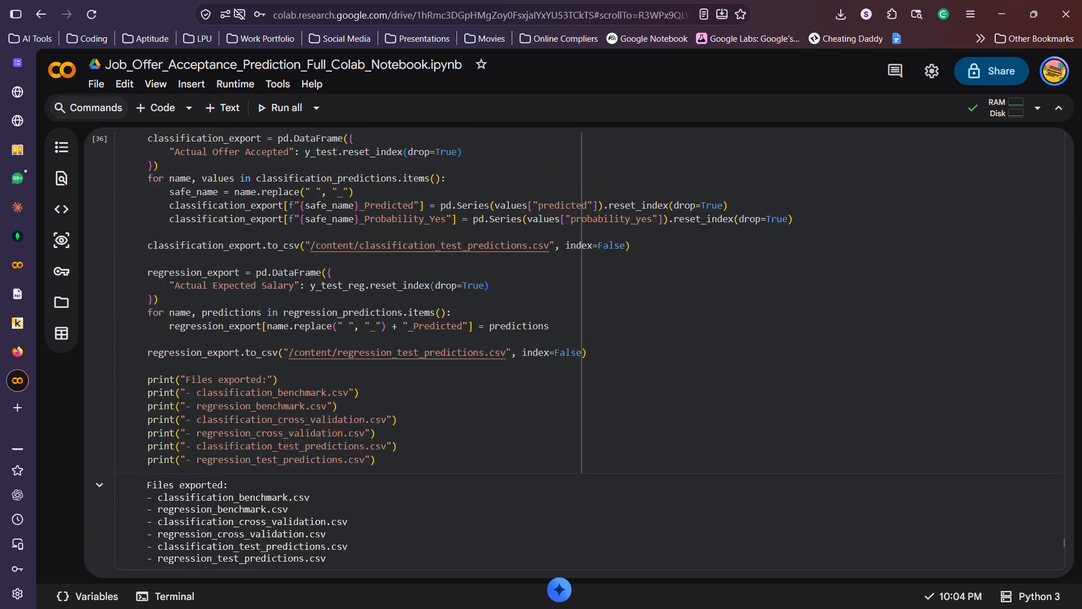
scroll(418, 425, "up", 3)
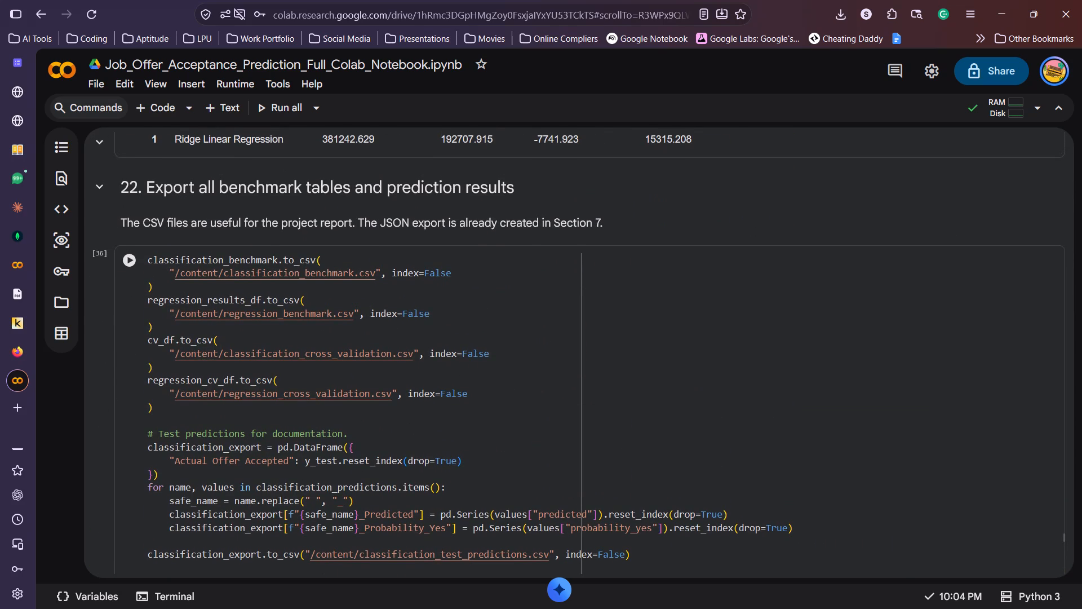
scroll(418, 425, "up", 1)
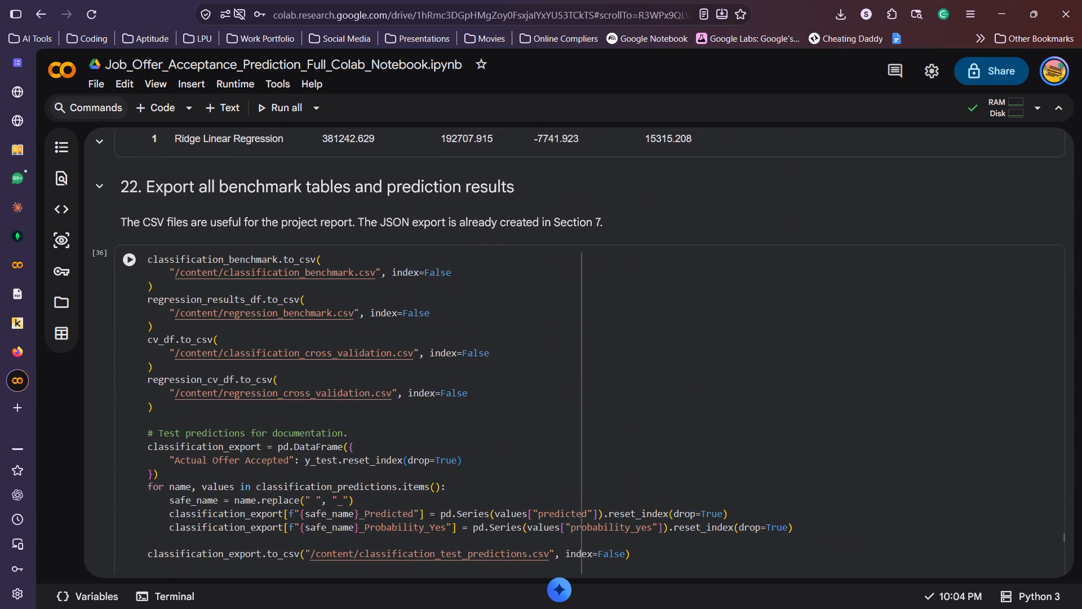
scroll(438, 268, "up", 5)
scroll(438, 268, "down", 2)
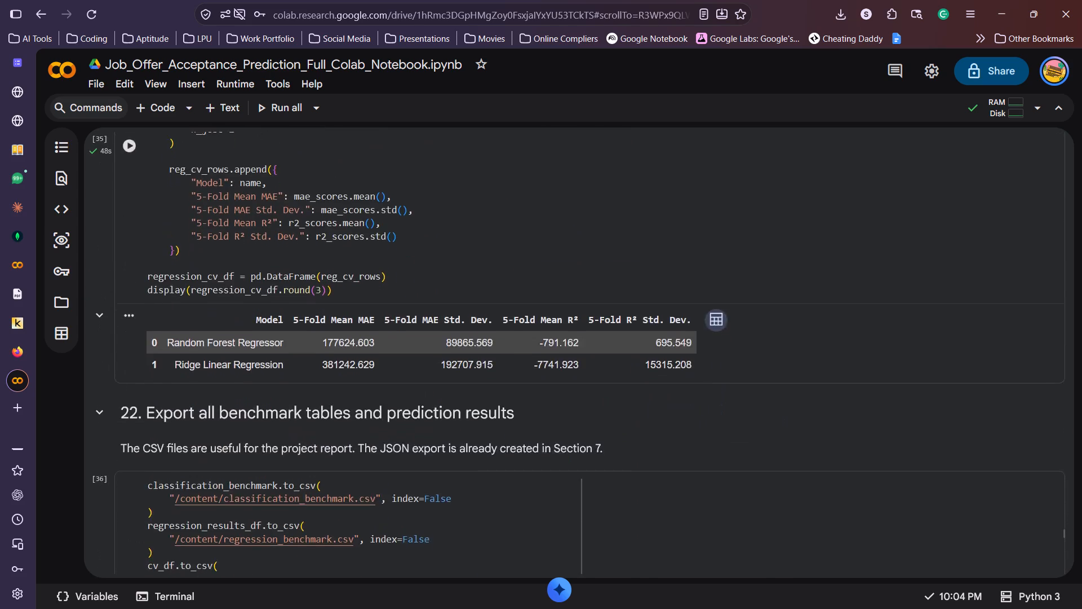
scroll(438, 268, "down", 1)
double_click(571, 257)
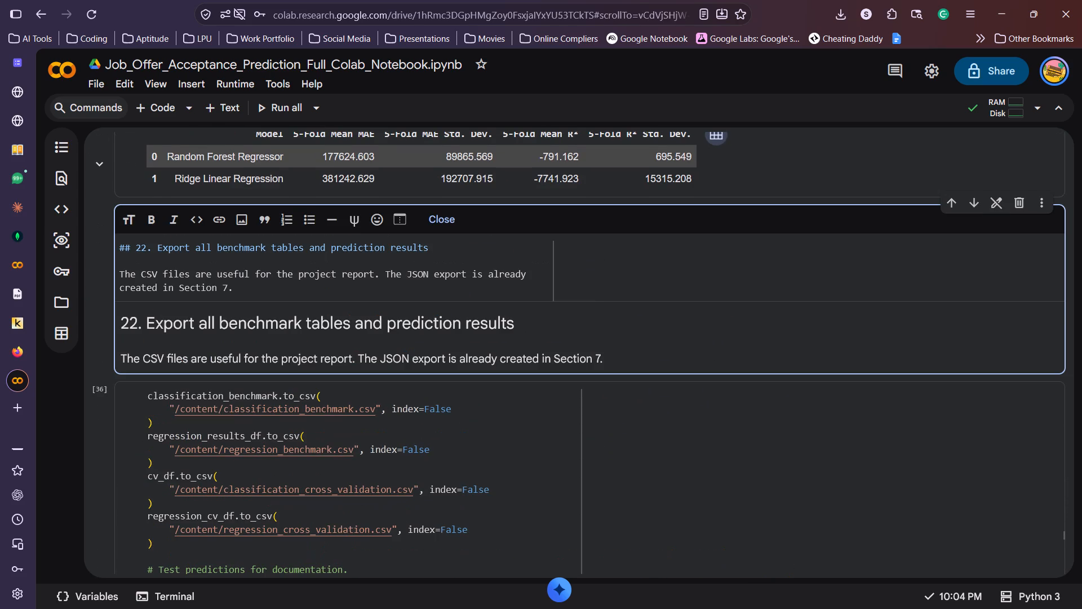
left_click_drag(535, 289, 122, 275)
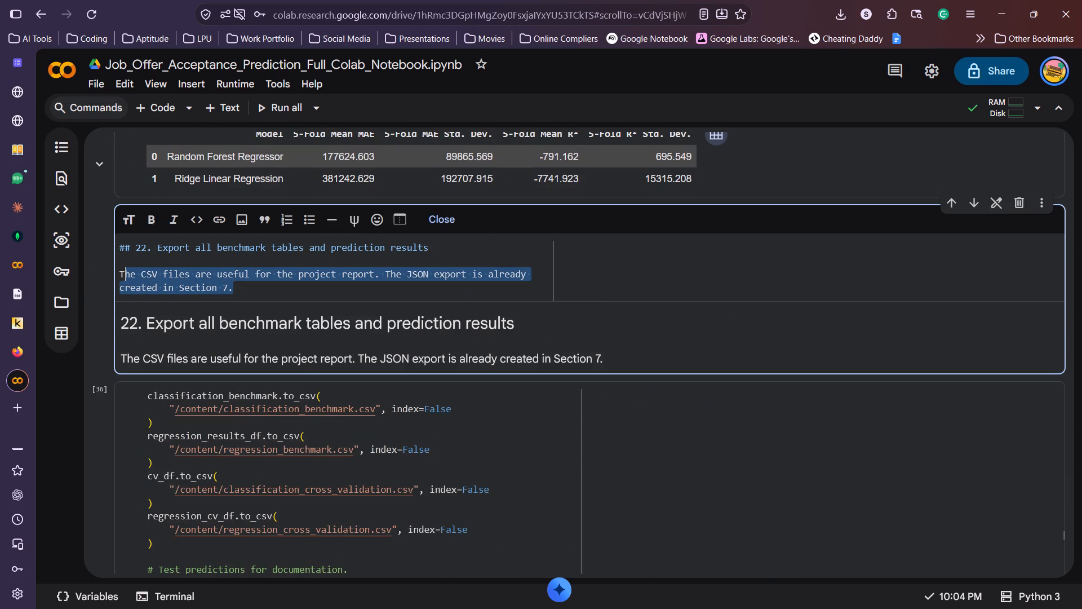
left_click_drag(122, 275, 119, 274)
key("BackSpace")
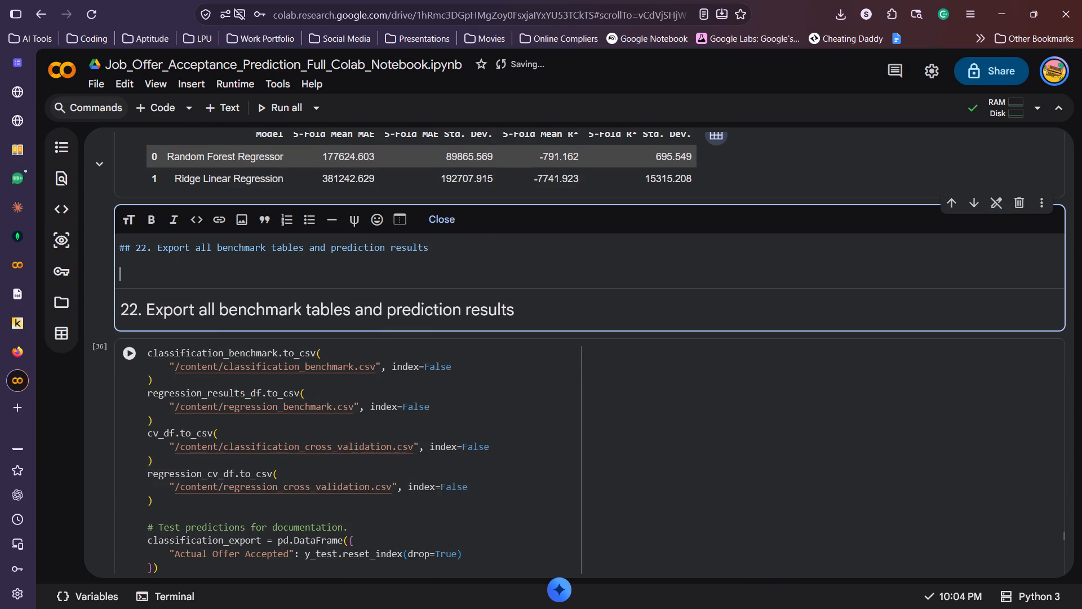
left_click(449, 475)
Review section 23's code cell and its benchmark and cross-validation output tables through to the end of the notebook.
scroll(449, 475, "down", 2)
scroll(433, 352, "down", 3)
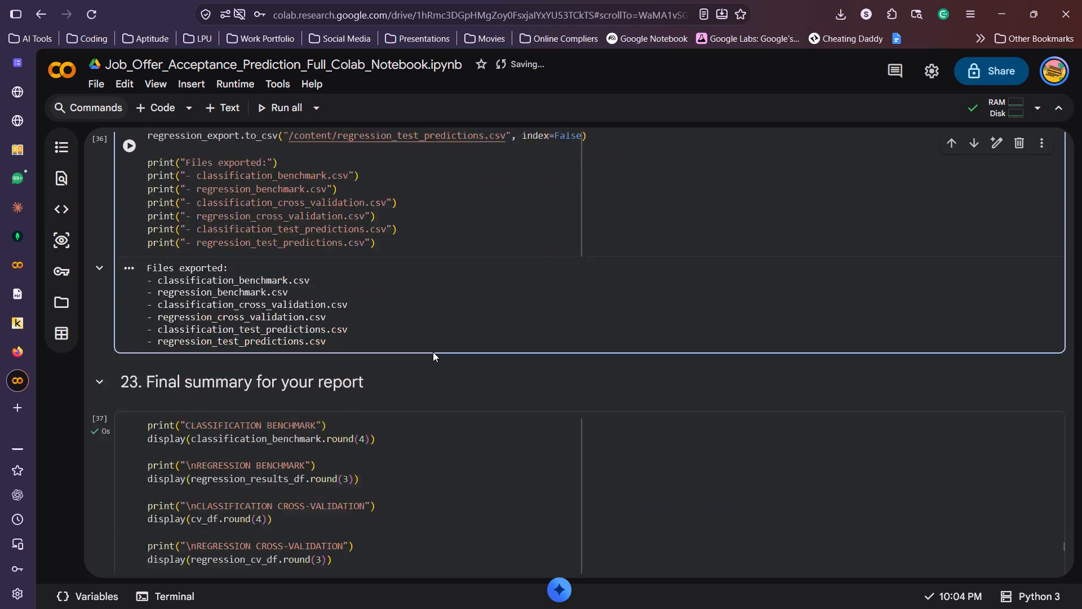
scroll(433, 352, "down", 7)
scroll(433, 352, "up", 1)
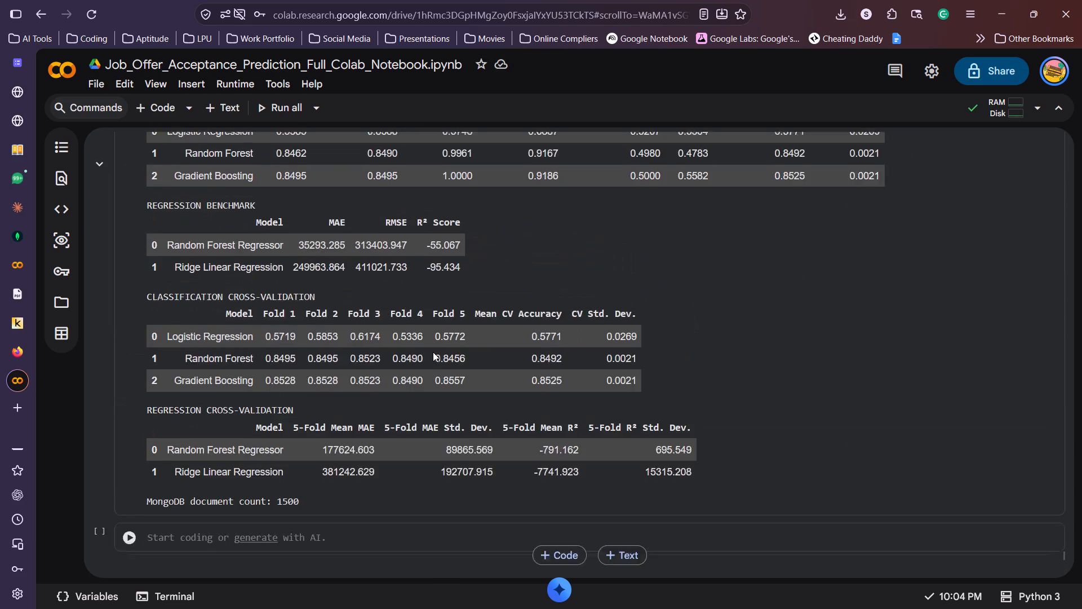
scroll(433, 352, "up", 2)
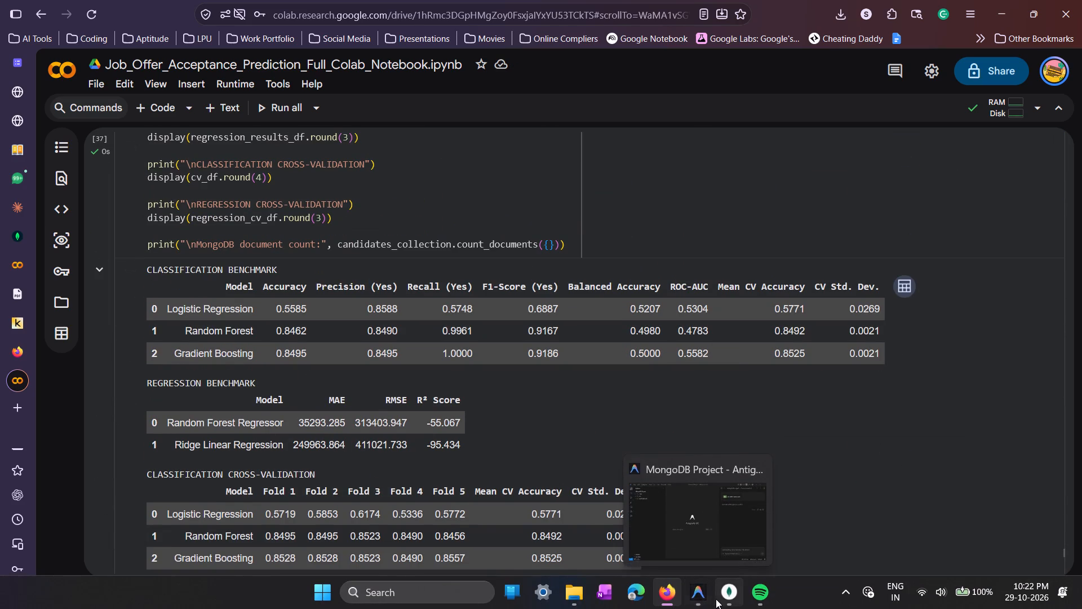
Open the Job_Offer_Acceptance_Prediction_Project_Report_Updated_Models_Charts document from the Downloads folder in Word and enable editing.
left_click(575, 590)
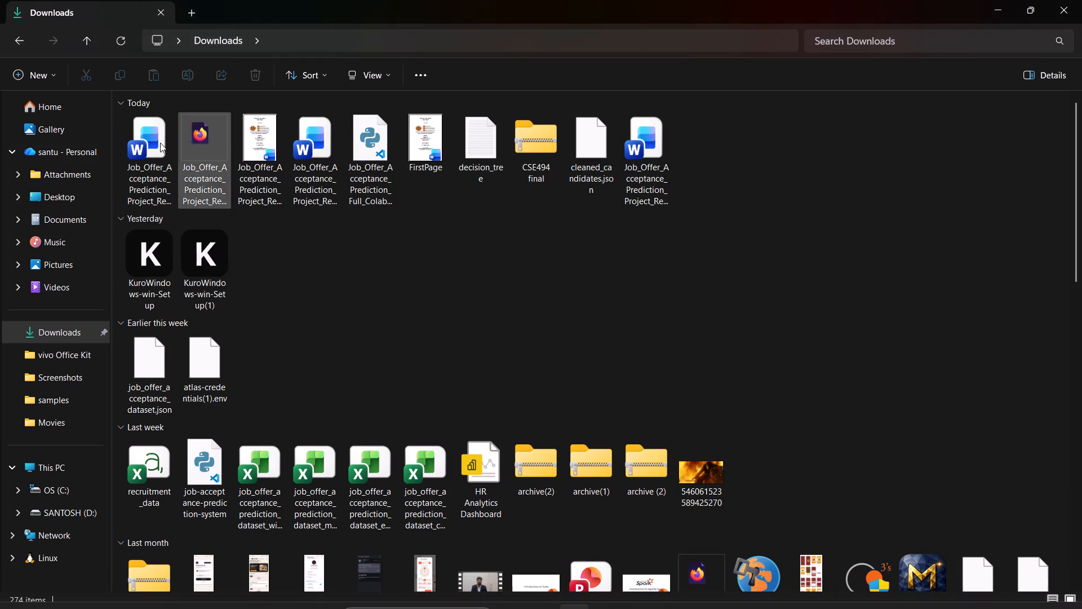
left_click(113, 42)
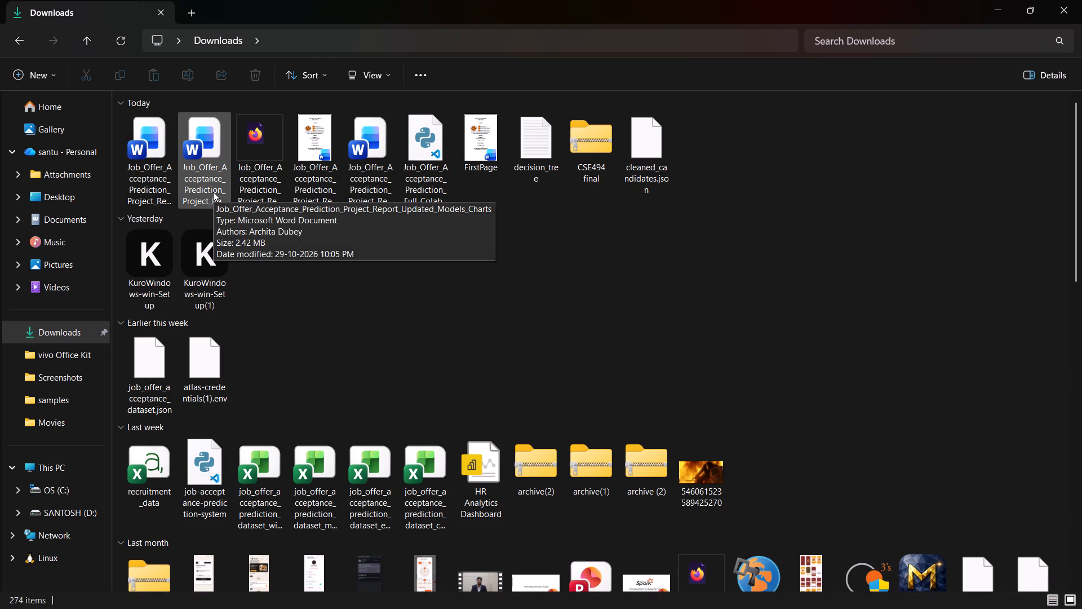
double_click(207, 168)
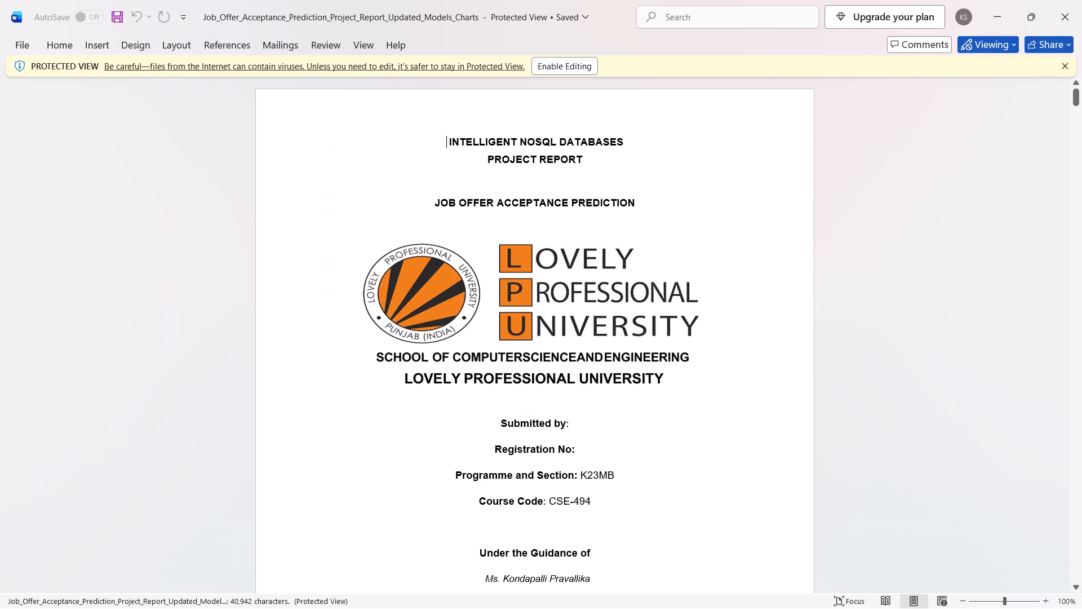
left_click(567, 72)
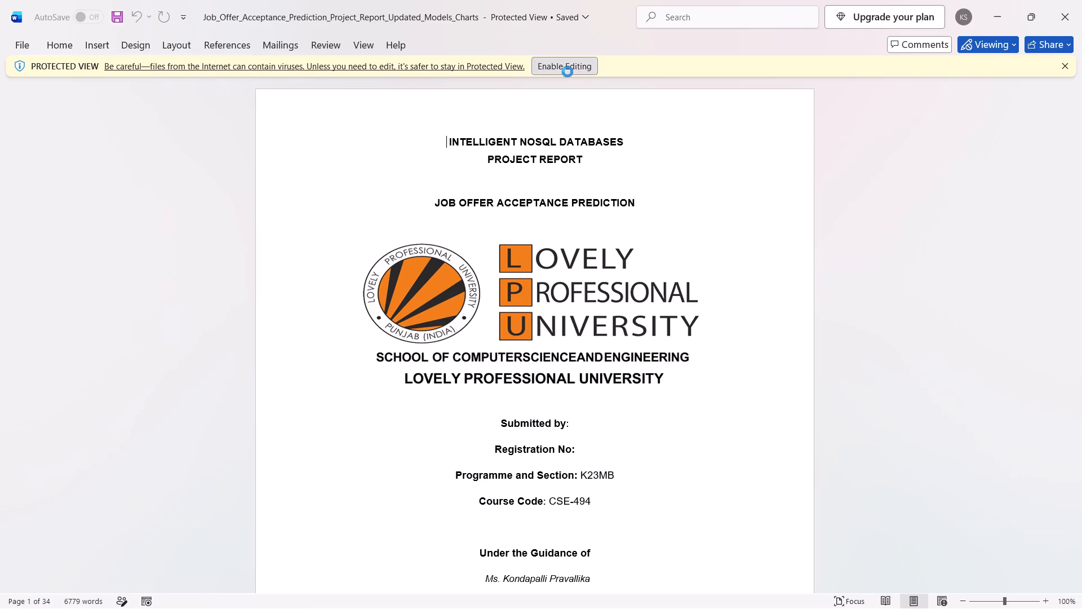
Examine the report's Expected Salary regression benchmark table and the charts in Figures U8 and U9.
scroll(523, 286, "down", 13)
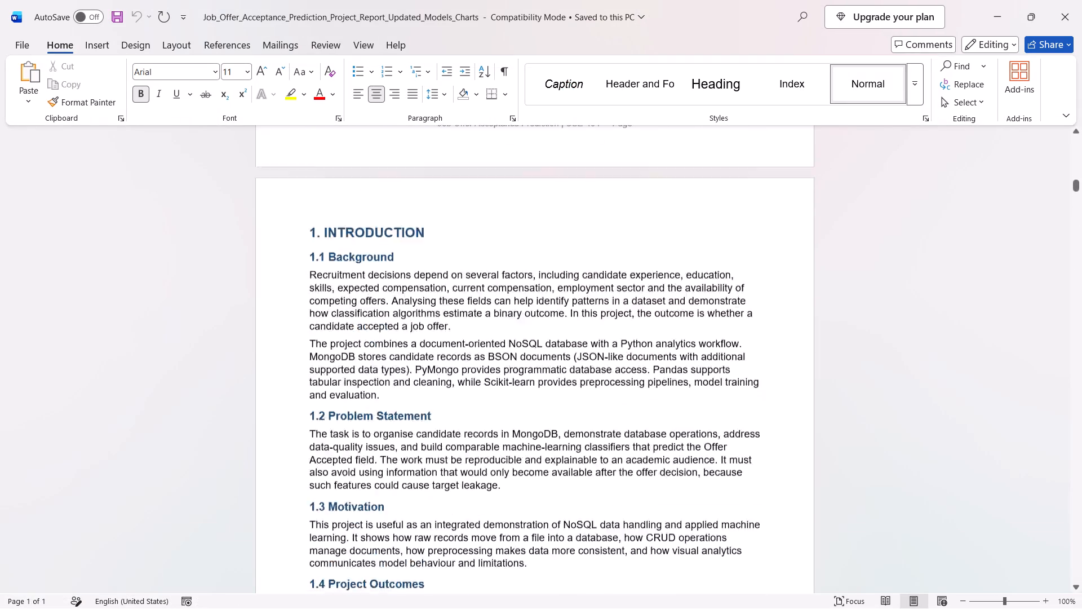
scroll(523, 286, "down", 20)
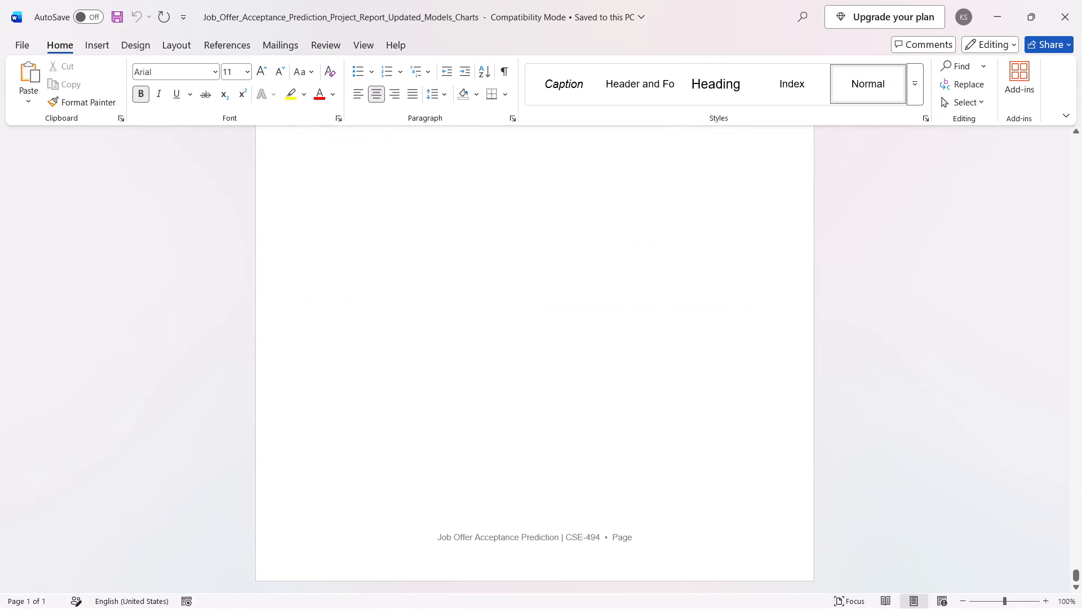
scroll(523, 286, "down", 2)
scroll(523, 286, "up", 7)
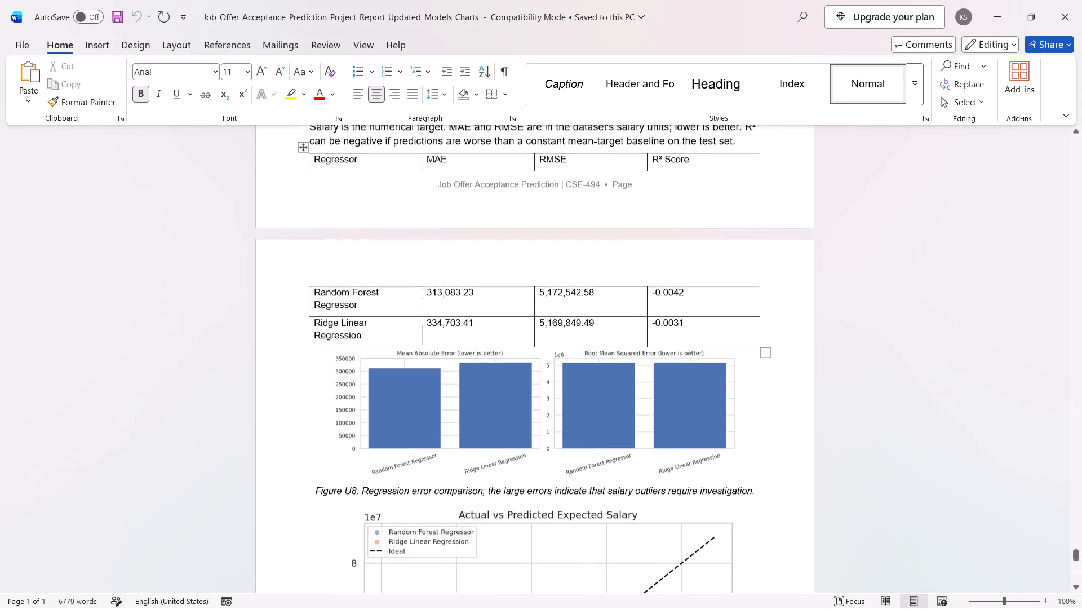
scroll(523, 286, "down", 1)
left_click(525, 335)
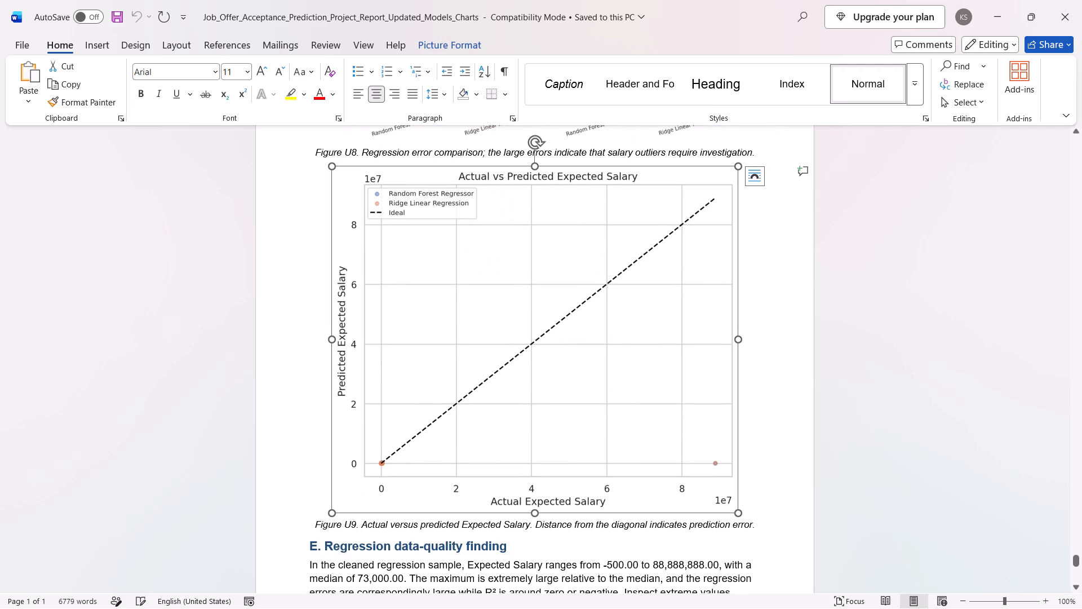
left_click(226, 343)
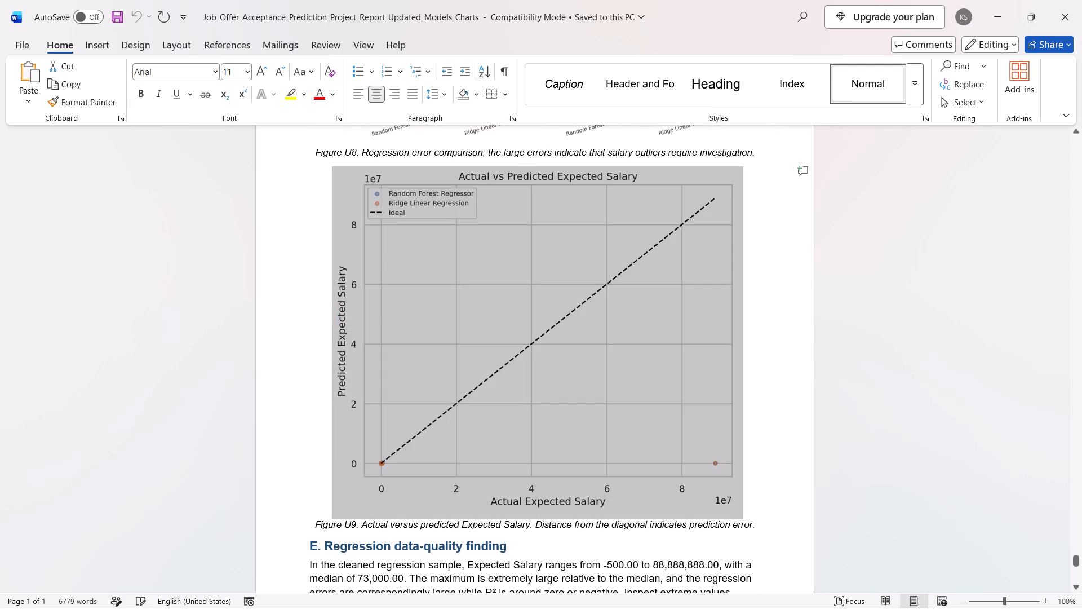
left_click(898, 316)
scroll(898, 316, "up", 3)
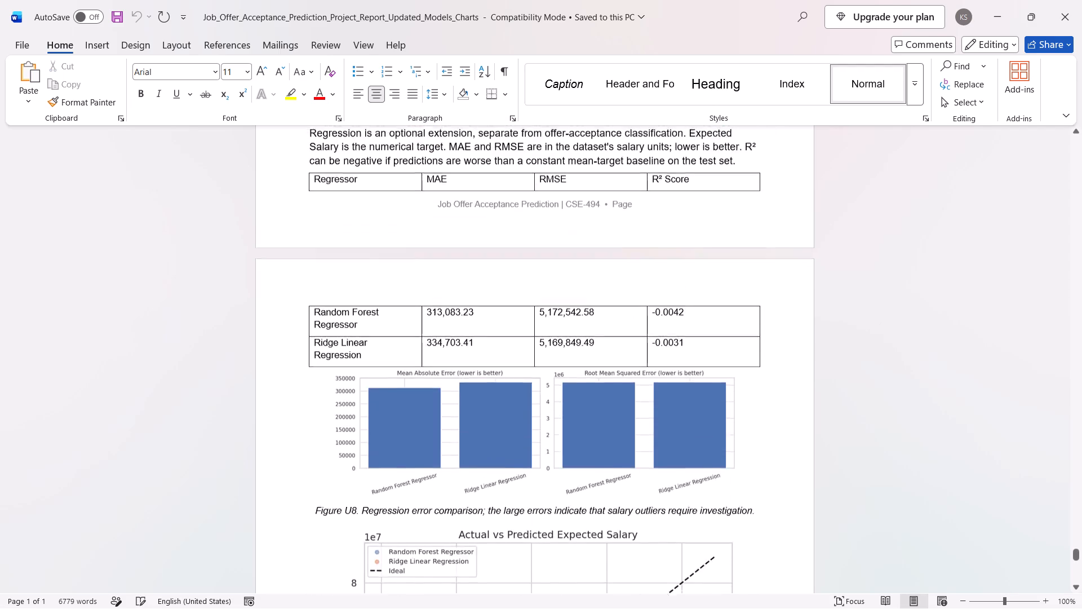
scroll(898, 316, "up", 2)
scroll(898, 316, "down", 2)
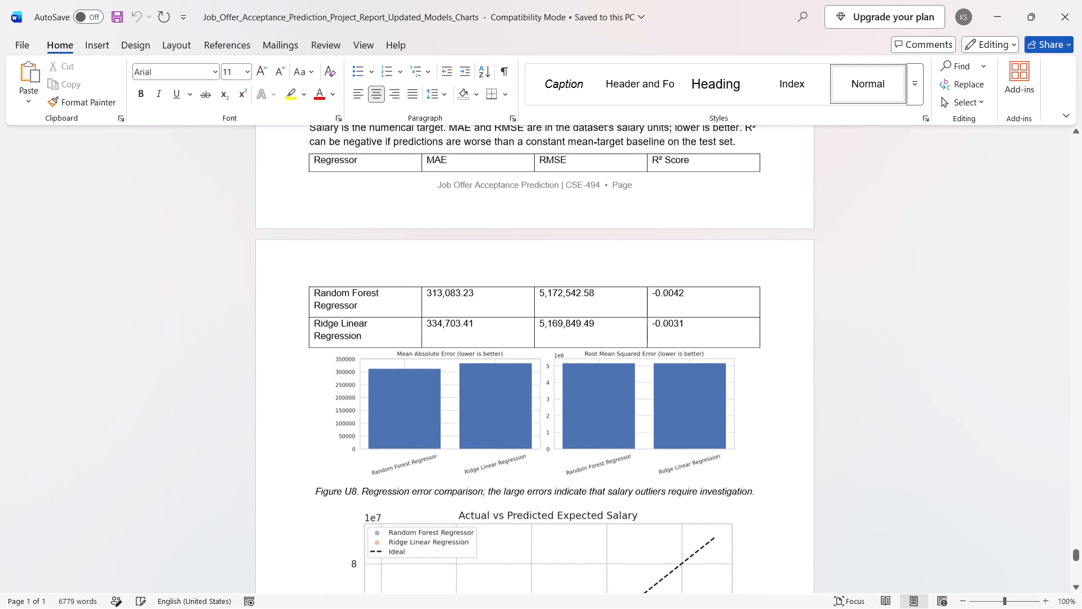
left_click(627, 379)
left_click(881, 362)
Look through the report's correlation, feature importance and ROC curve figures, and recheck the regression charts in Figures U8 and U9.
scroll(881, 362, "up", 1)
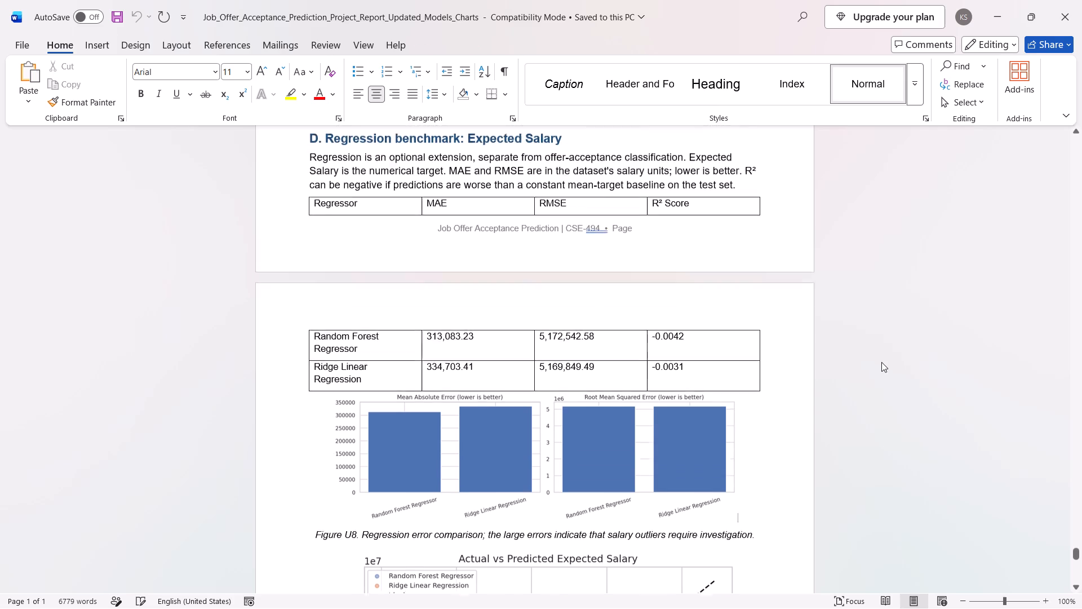
scroll(881, 362, "up", 4)
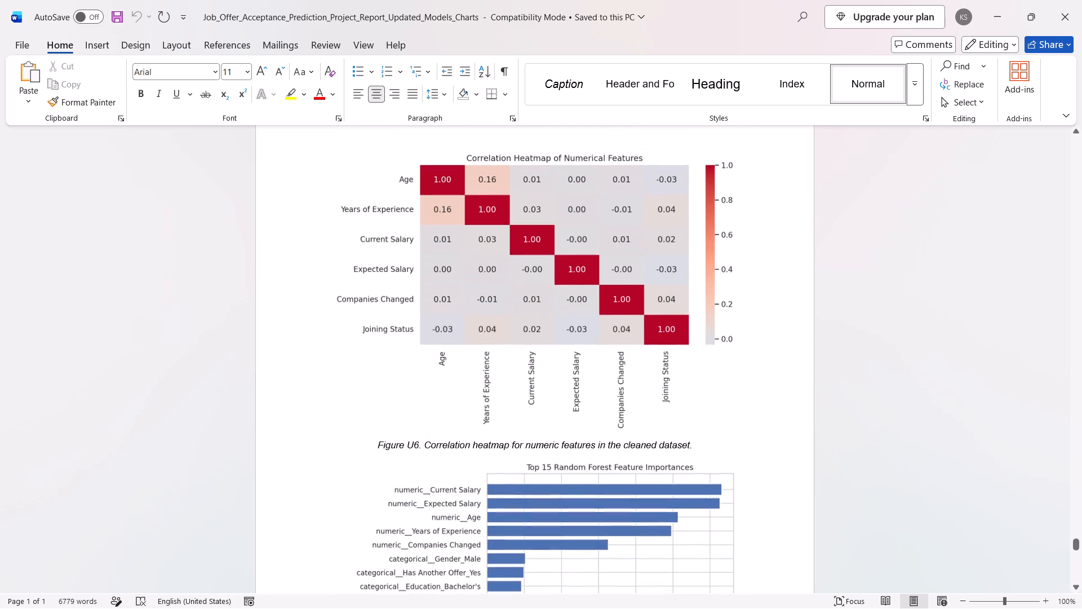
scroll(881, 362, "up", 7)
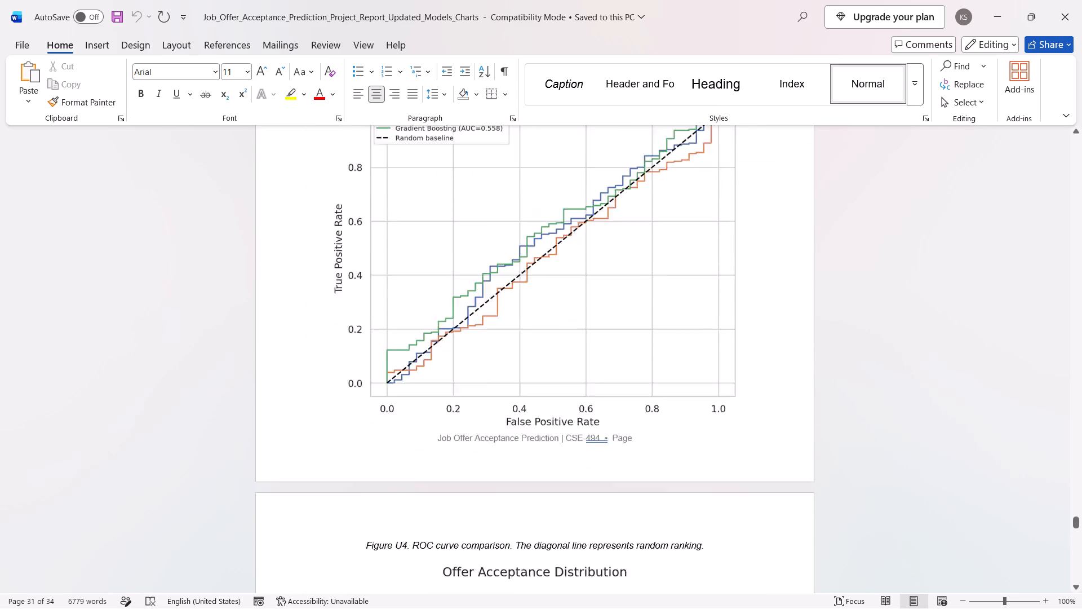
scroll(881, 362, "up", 1)
scroll(881, 362, "down", 10)
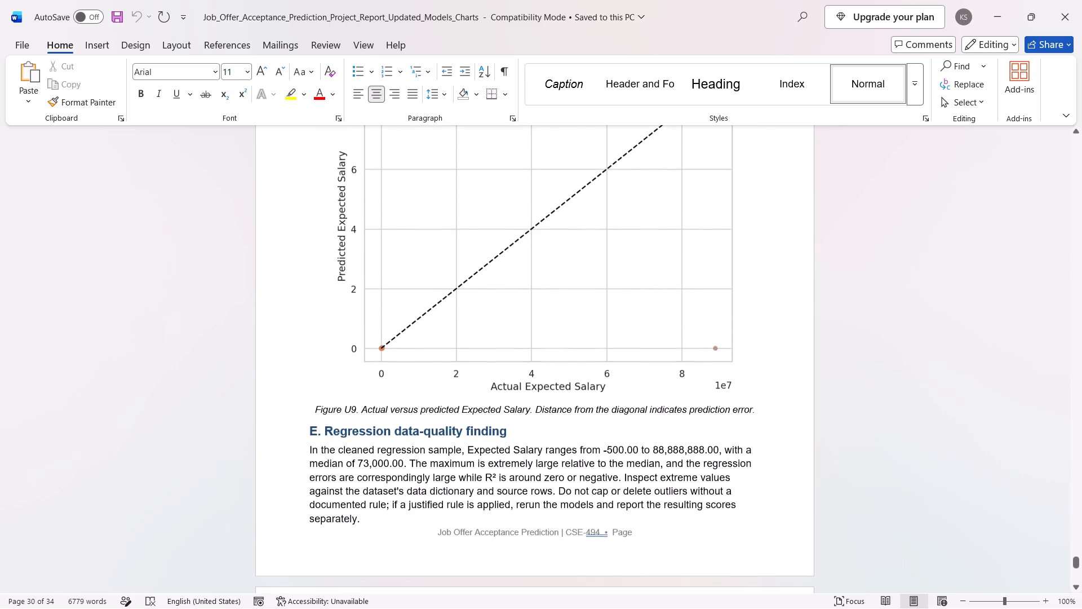
scroll(881, 362, "up", 2)
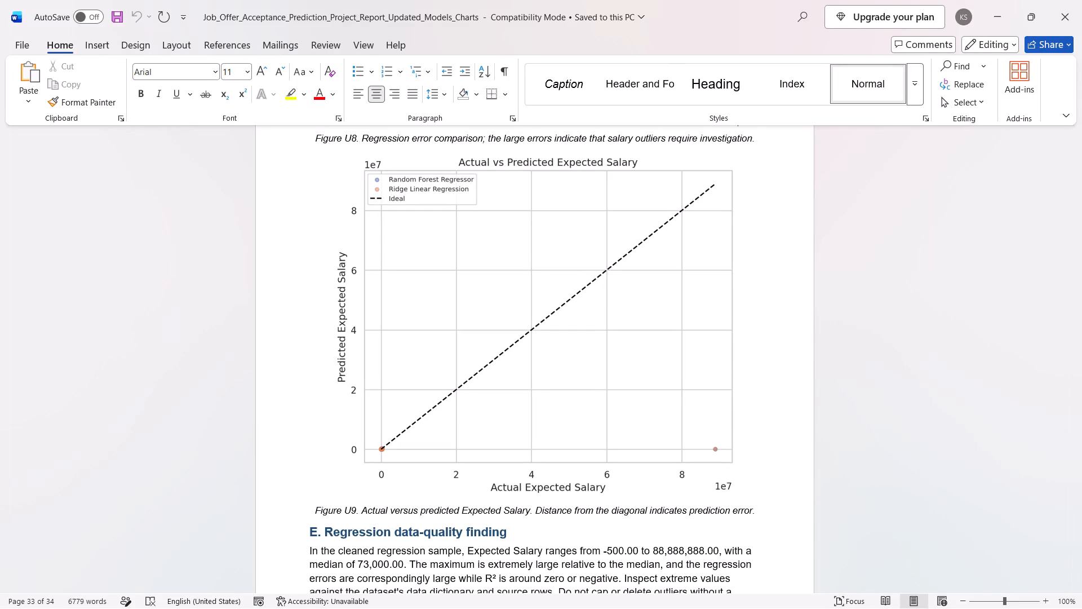
scroll(881, 362, "up", 3)
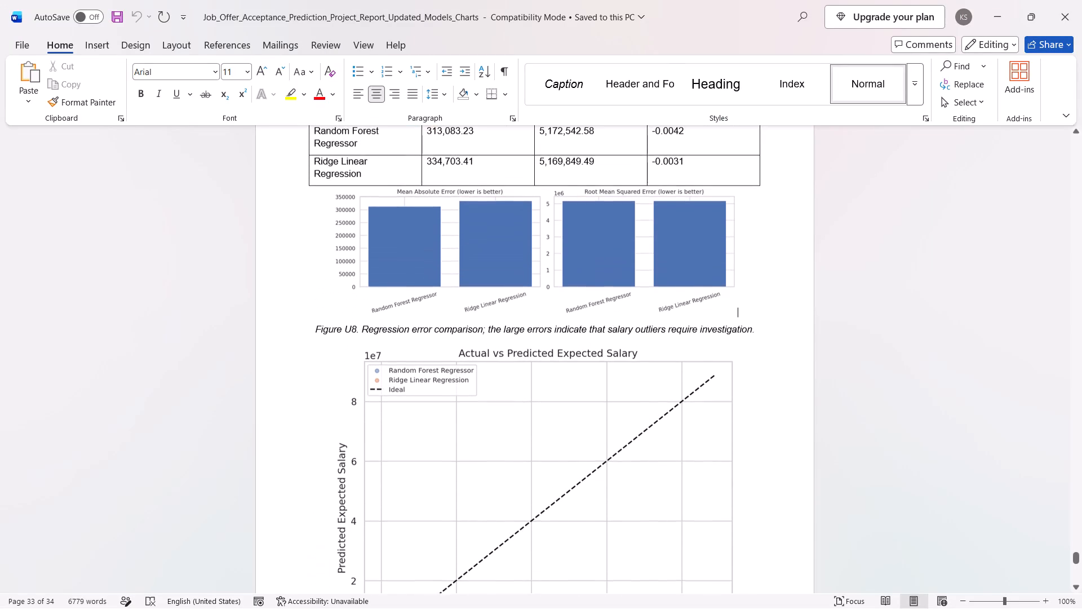
scroll(881, 362, "down", 2)
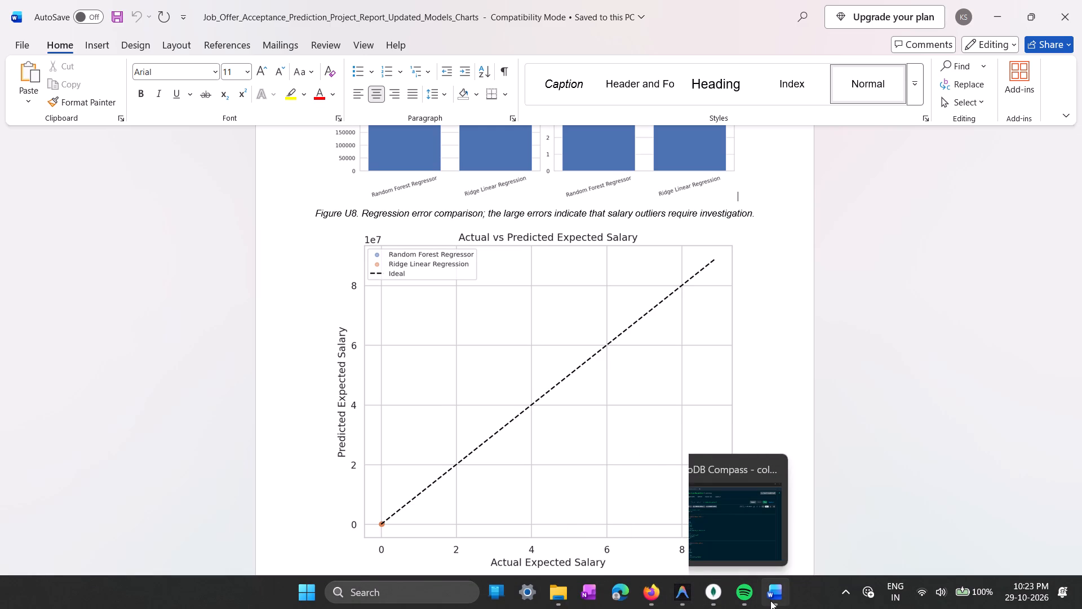
Switch to the Colab notebook in Firefox and find its Actual vs Predicted Expected Salary chart to compare with the report.
left_click(644, 581)
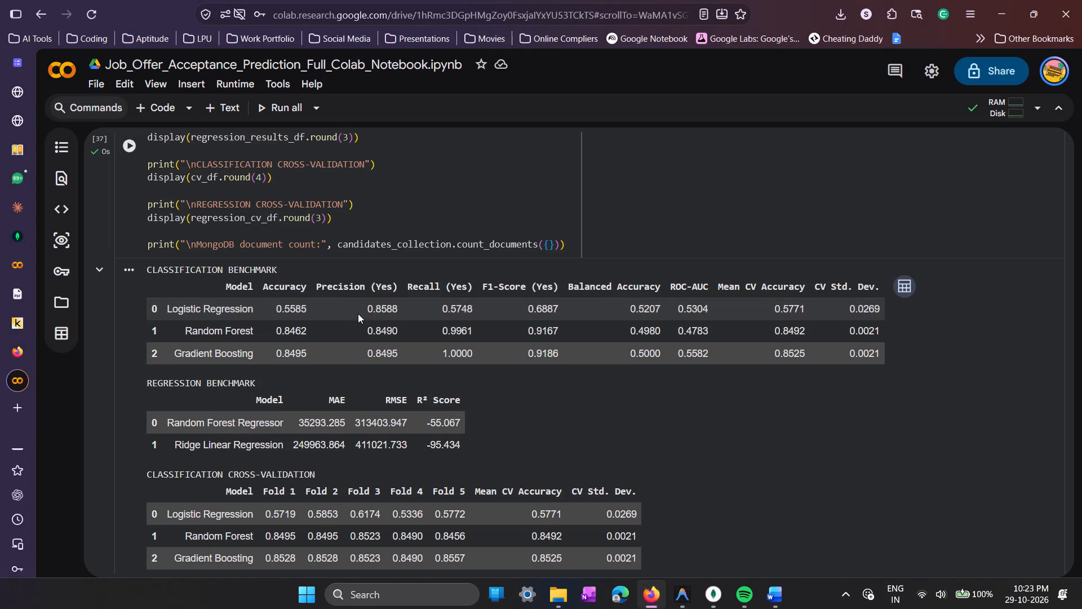
scroll(358, 314, "down", 5)
scroll(358, 314, "up", 8)
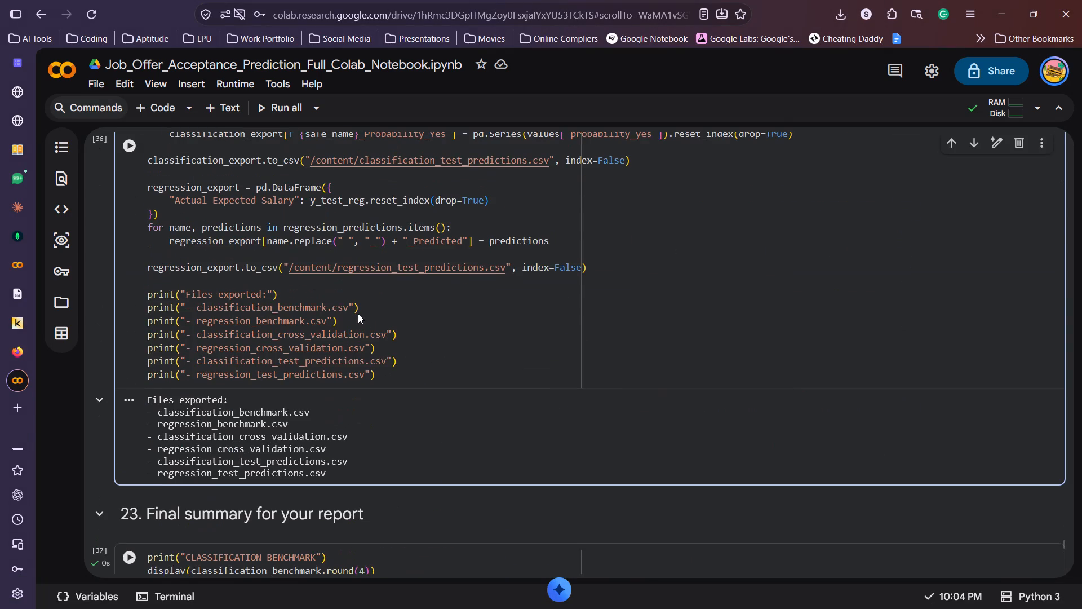
scroll(358, 314, "up", 8)
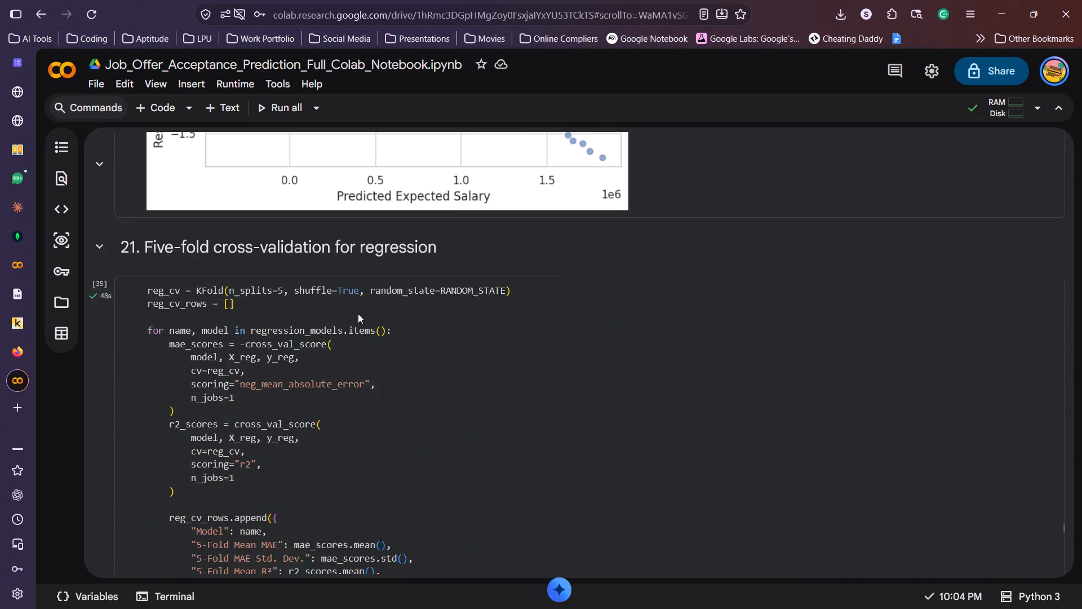
scroll(358, 314, "up", 8)
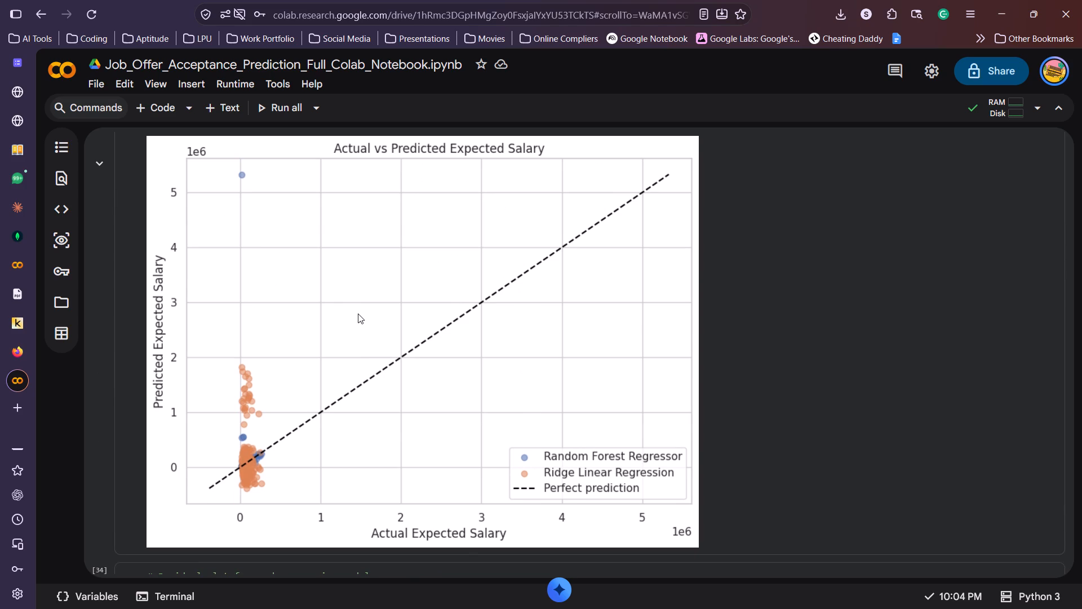
Switch to the Word project report and look back through it from Figure U9 to the abstract, examining its charts, tables and sections.
key("alt+Tab")
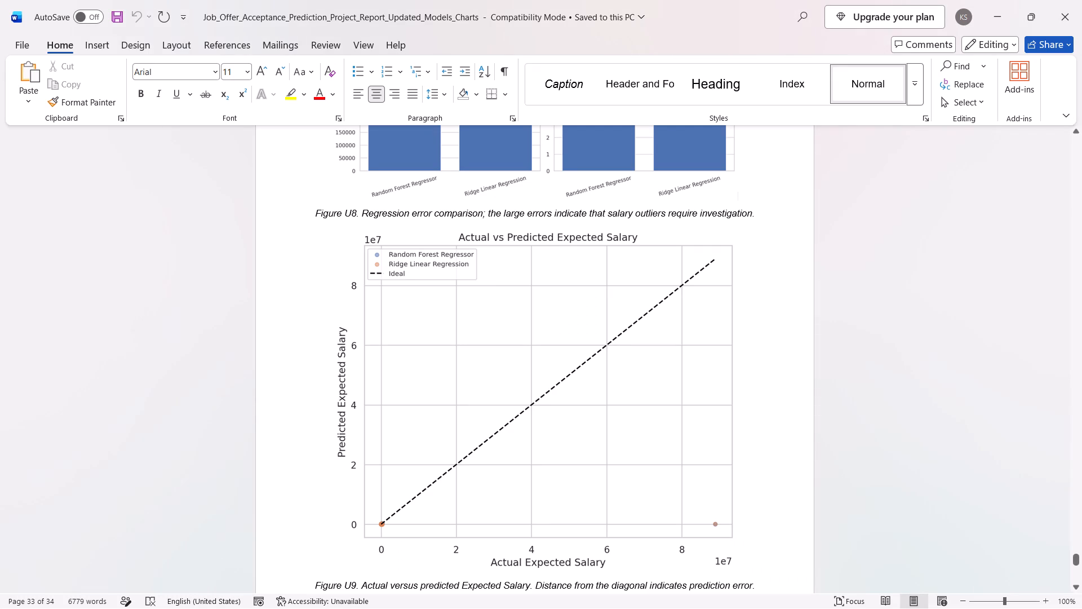
scroll(432, 347, "up", 5)
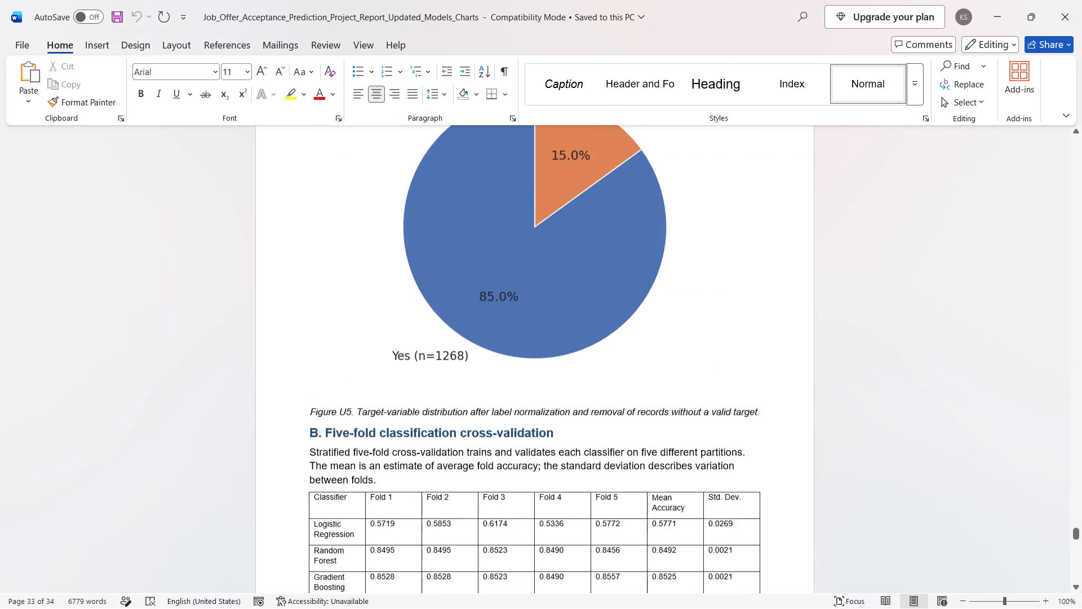
scroll(432, 347, "up", 8)
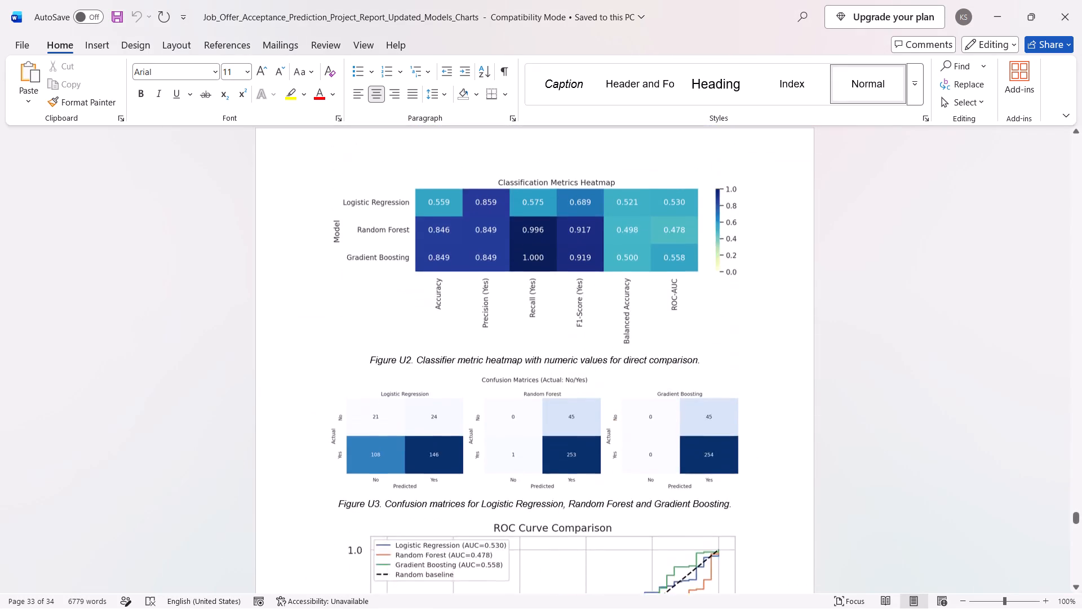
scroll(432, 347, "up", 8)
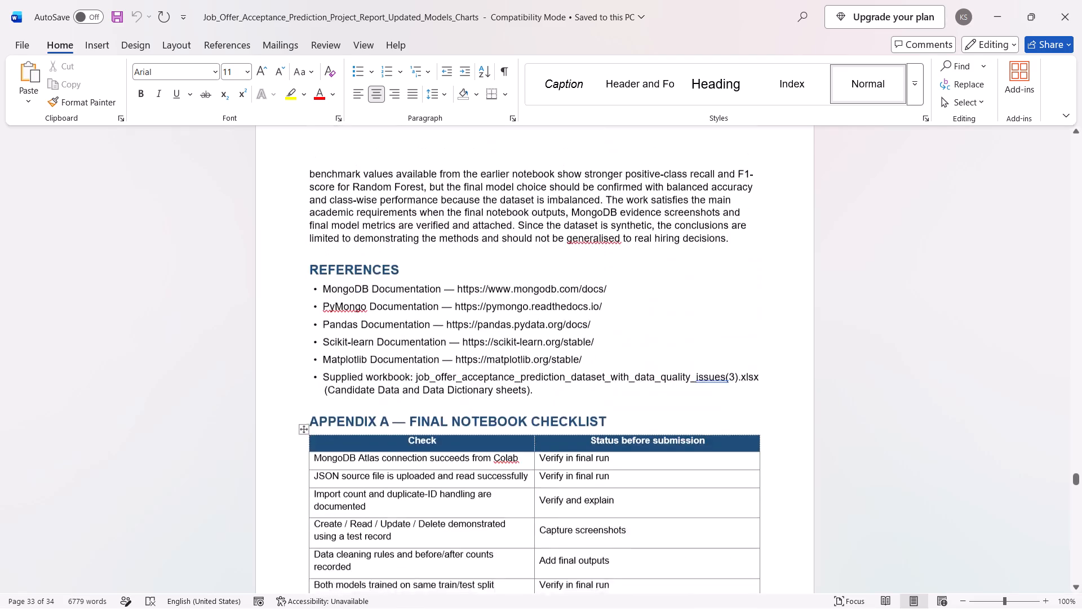
scroll(432, 347, "up", 7)
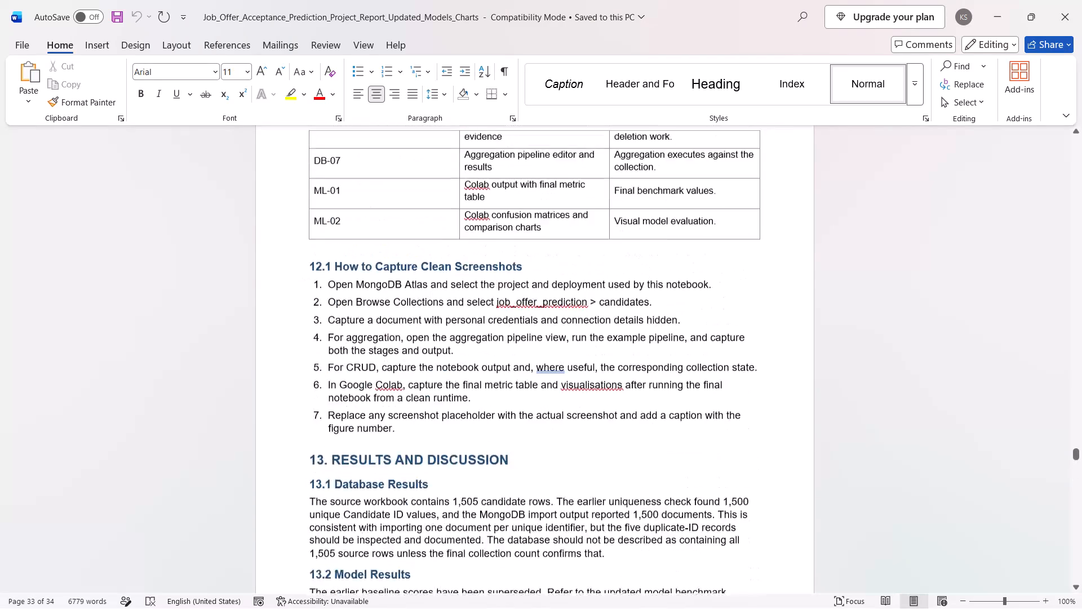
scroll(432, 347, "up", 7)
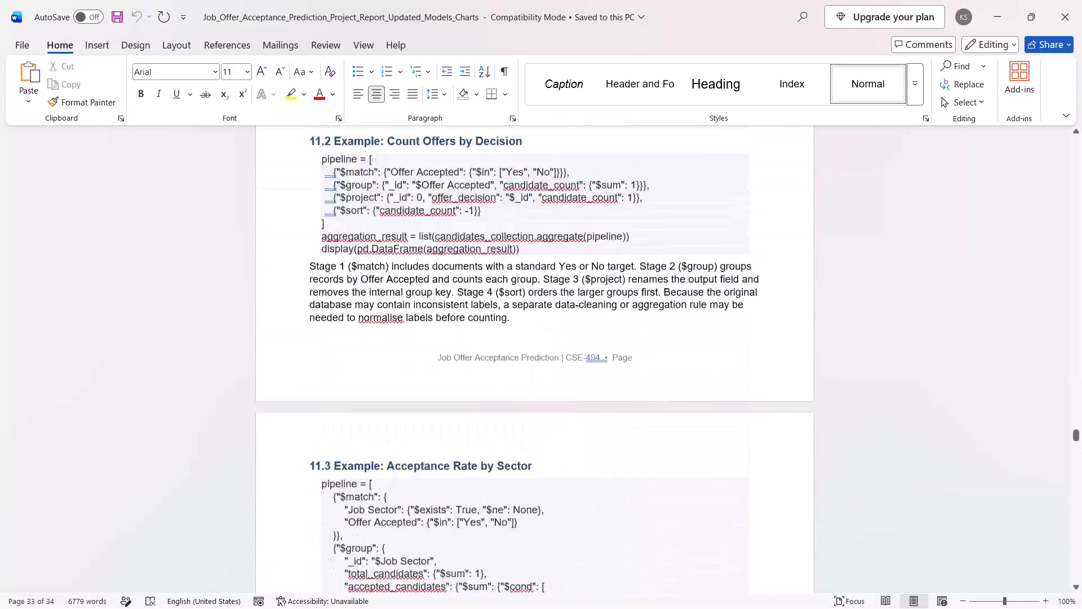
scroll(432, 347, "up", 6)
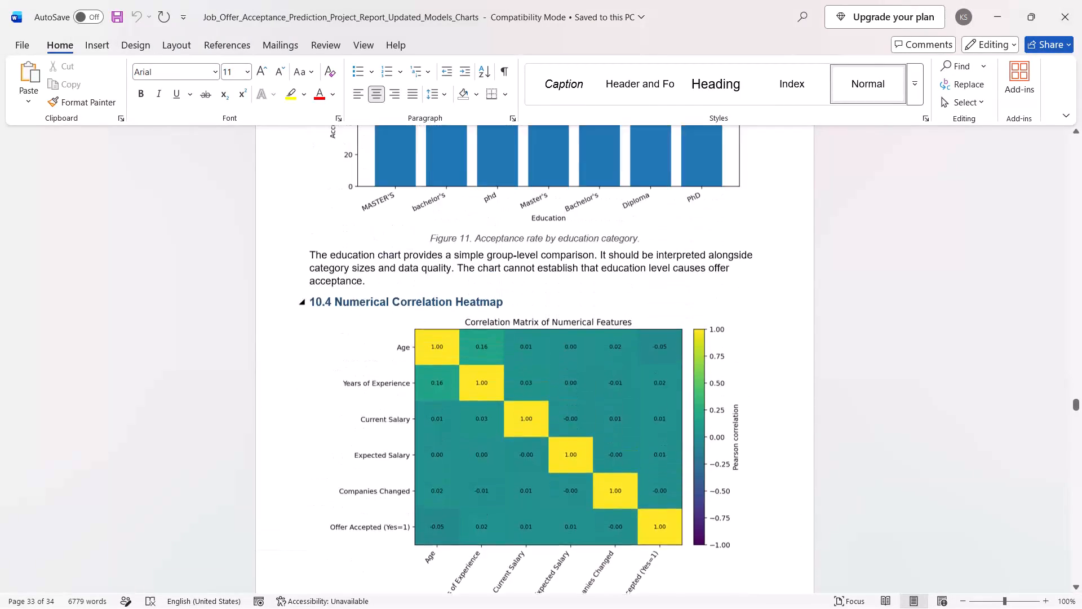
scroll(432, 347, "up", 4)
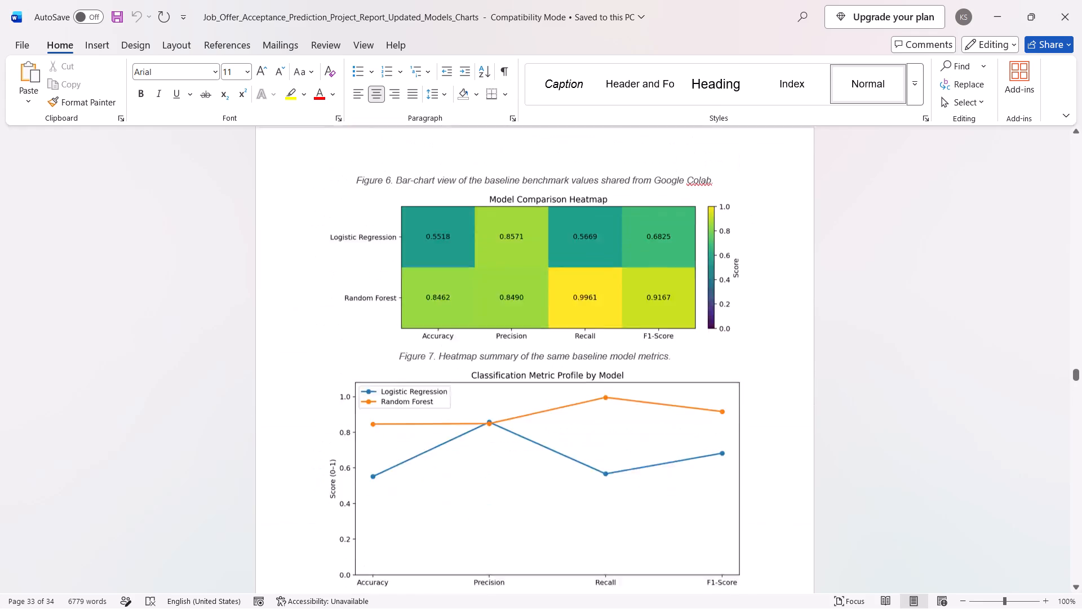
scroll(432, 347, "up", 6)
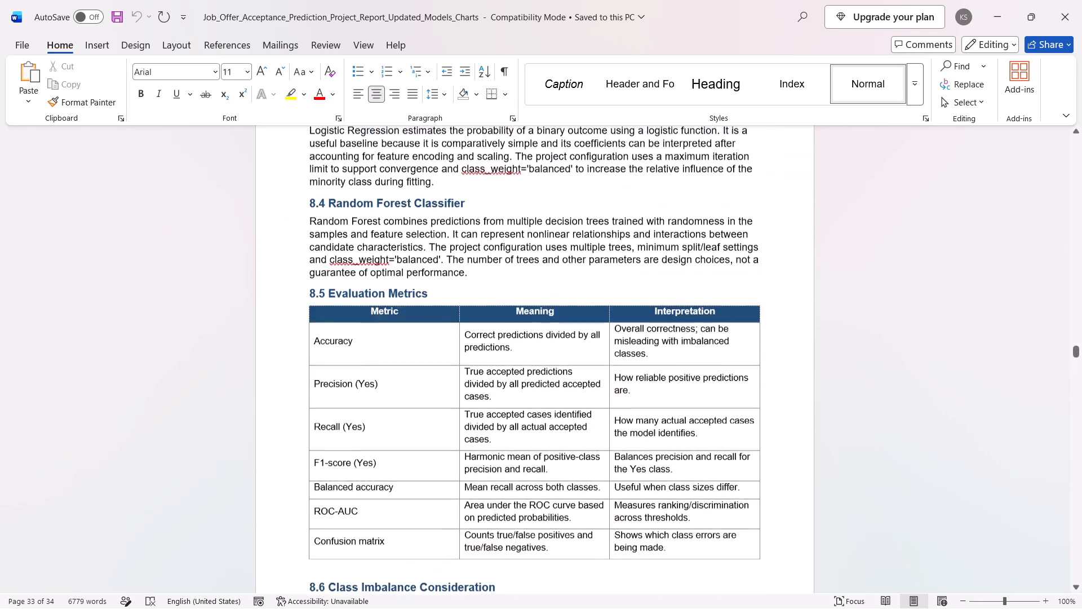
scroll(432, 347, "up", 6)
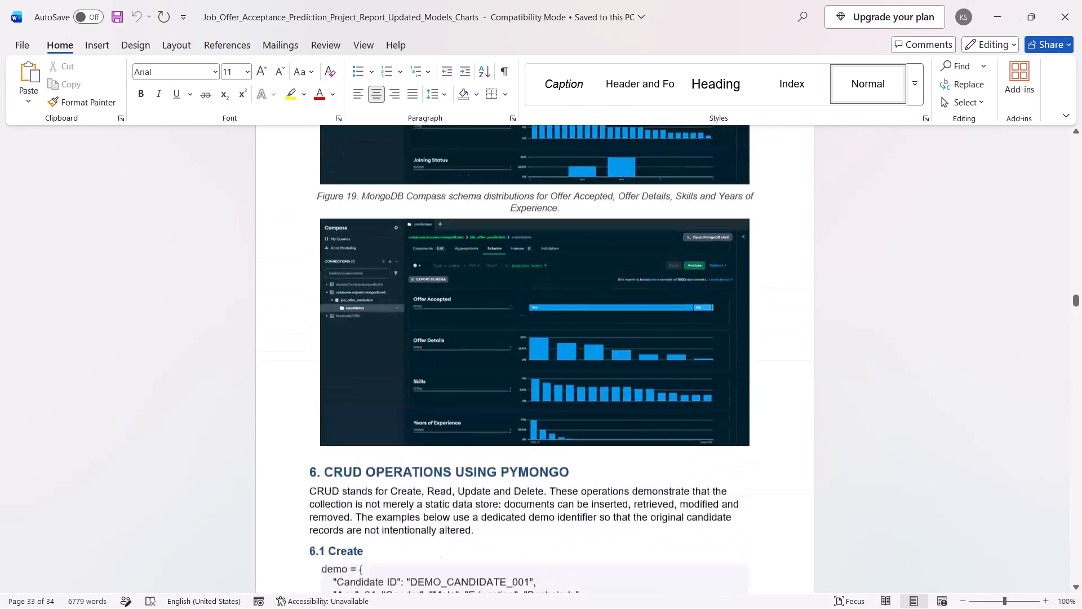
scroll(432, 347, "up", 10)
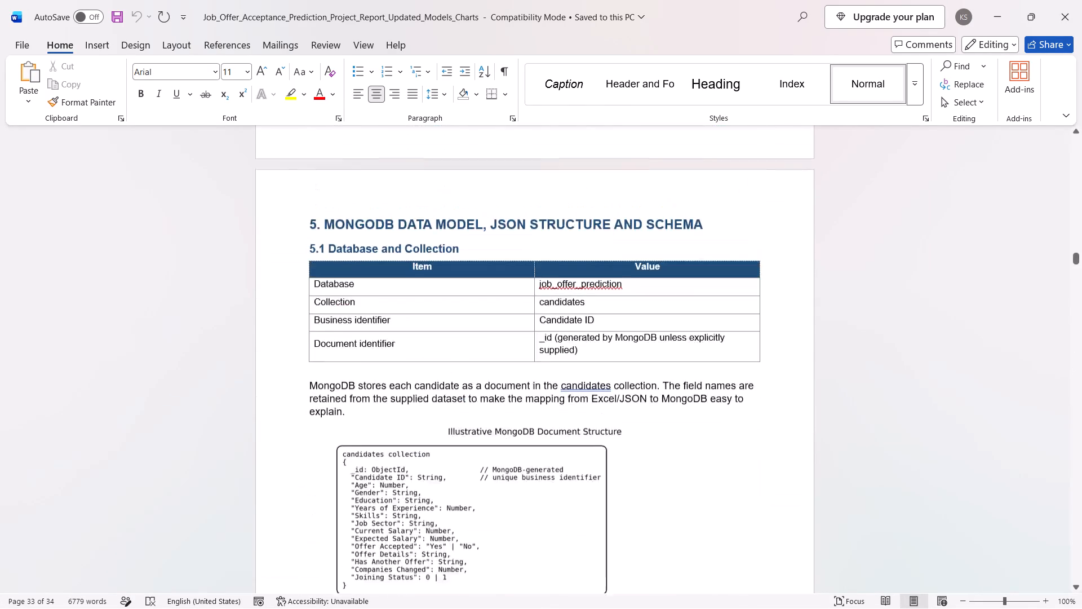
scroll(432, 347, "up", 5)
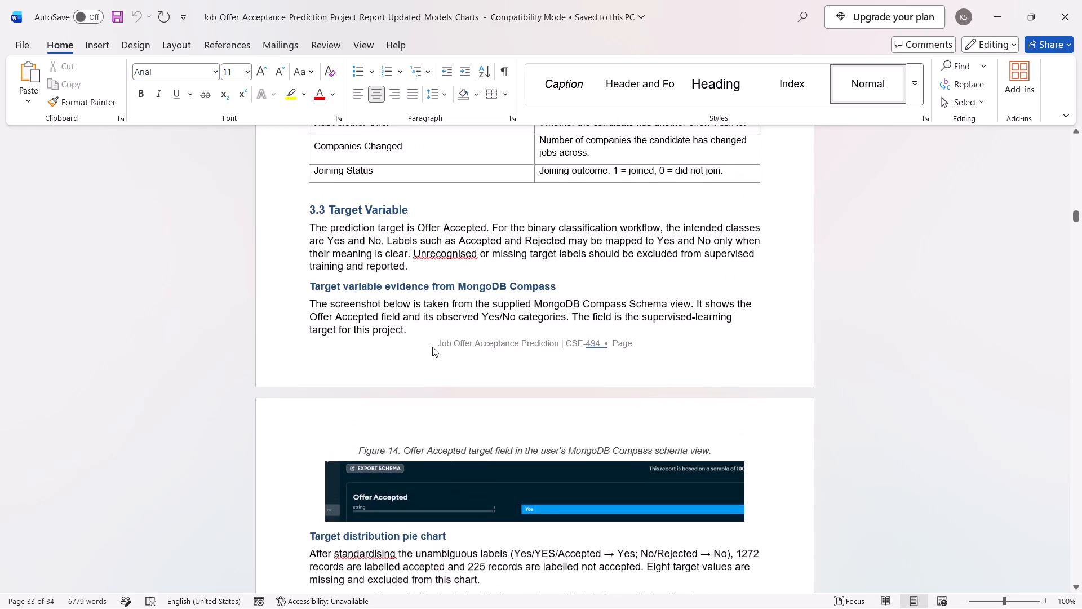
scroll(432, 347, "up", 8)
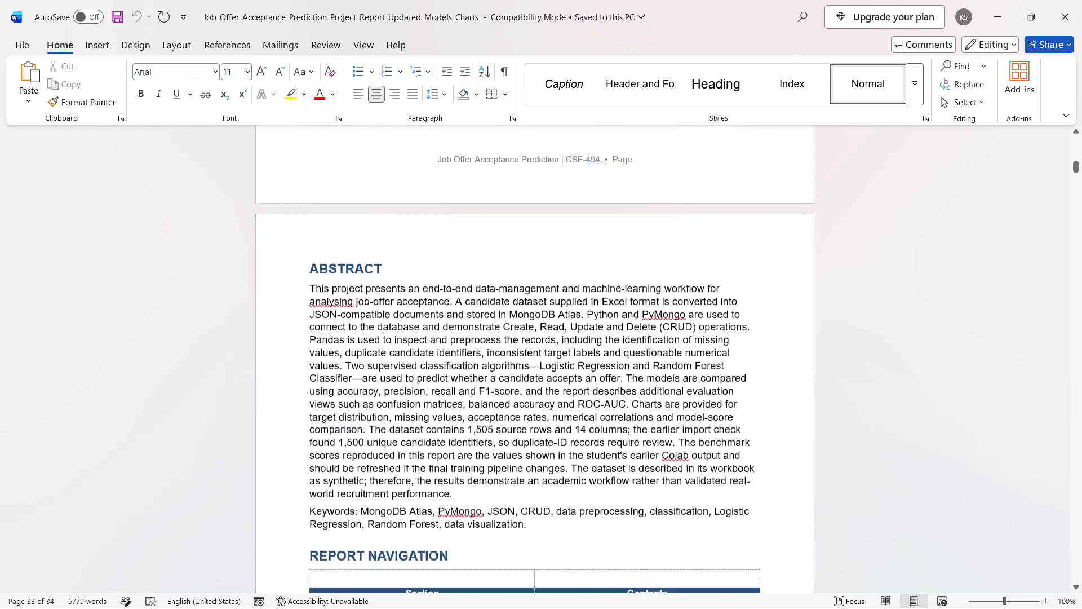
scroll(432, 347, "up", 4)
Return to the report's Expected Salary regression section and compare Figure U9 with the notebook's Actual vs Predicted Expected Salary chart.
scroll(432, 347, "down", 20)
scroll(432, 347, "down", 20)
scroll(432, 347, "down", 1)
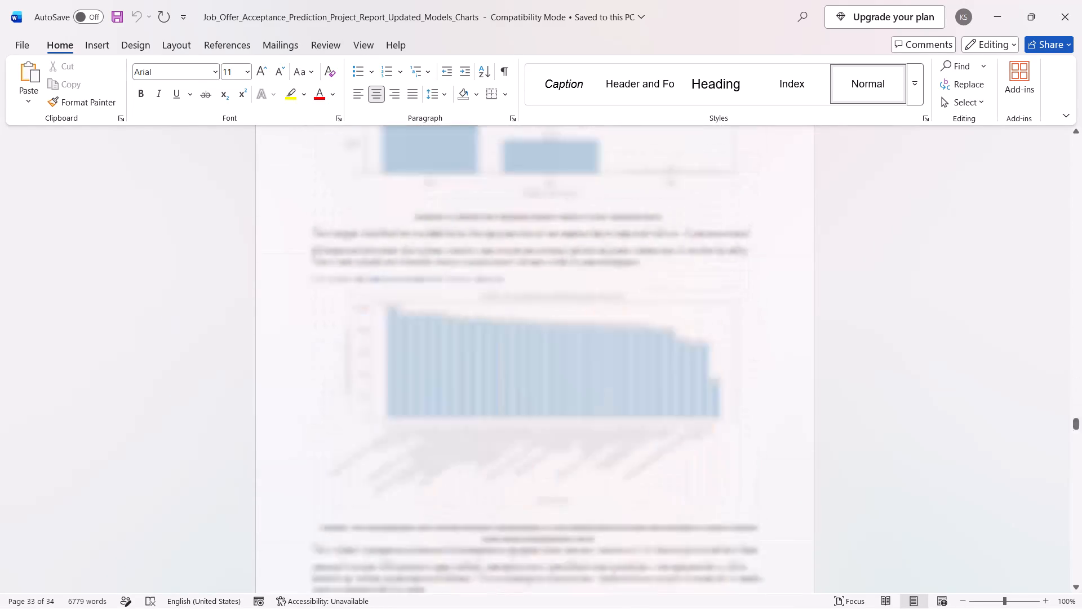
scroll(432, 347, "down", 9)
scroll(432, 347, "up", 4)
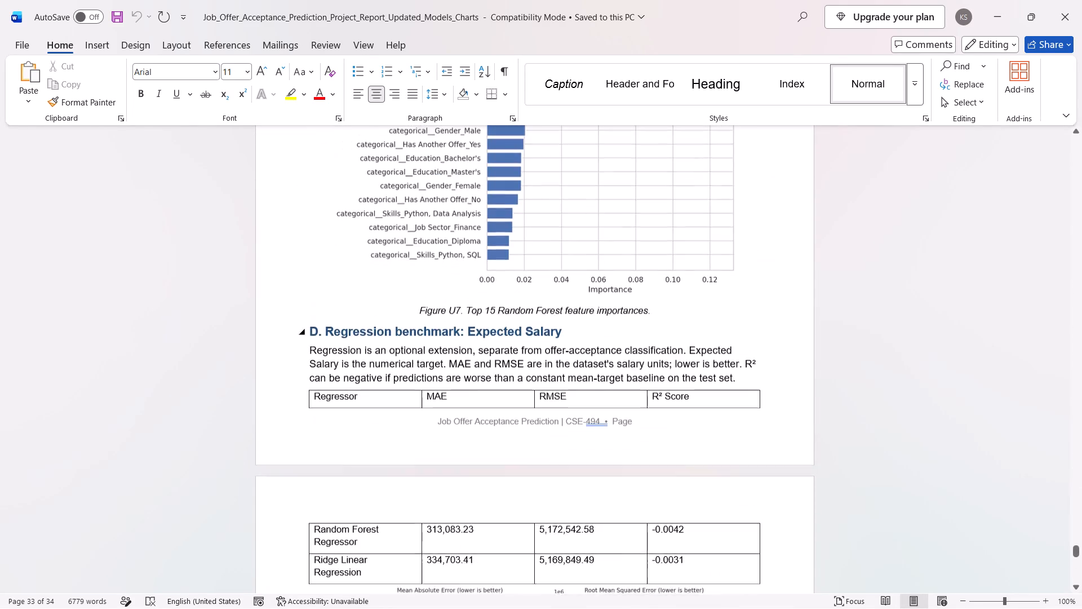
scroll(432, 347, "down", 2)
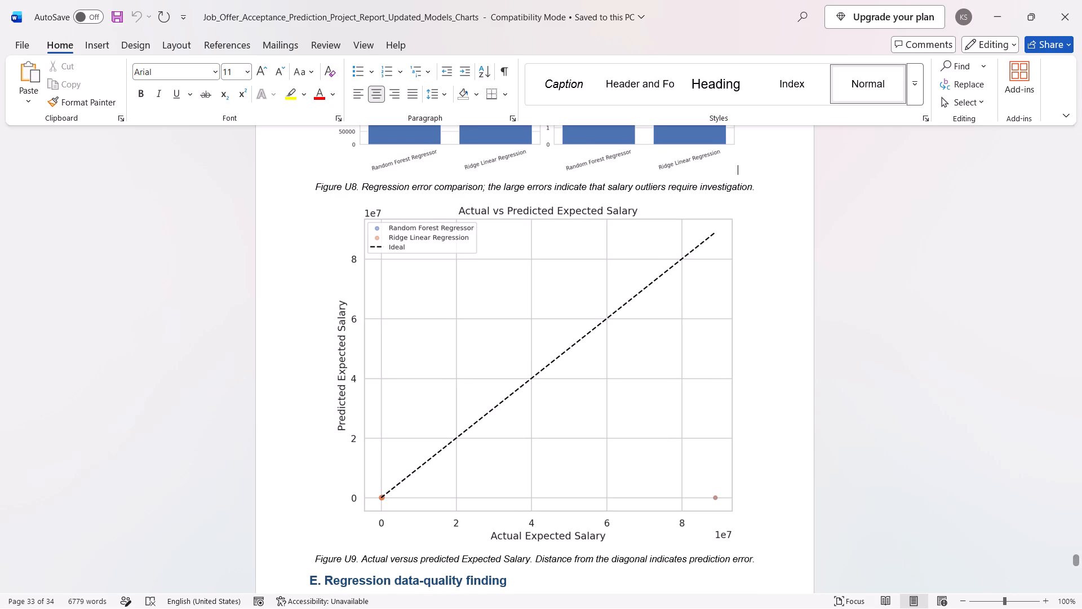
key("alt+Tab")
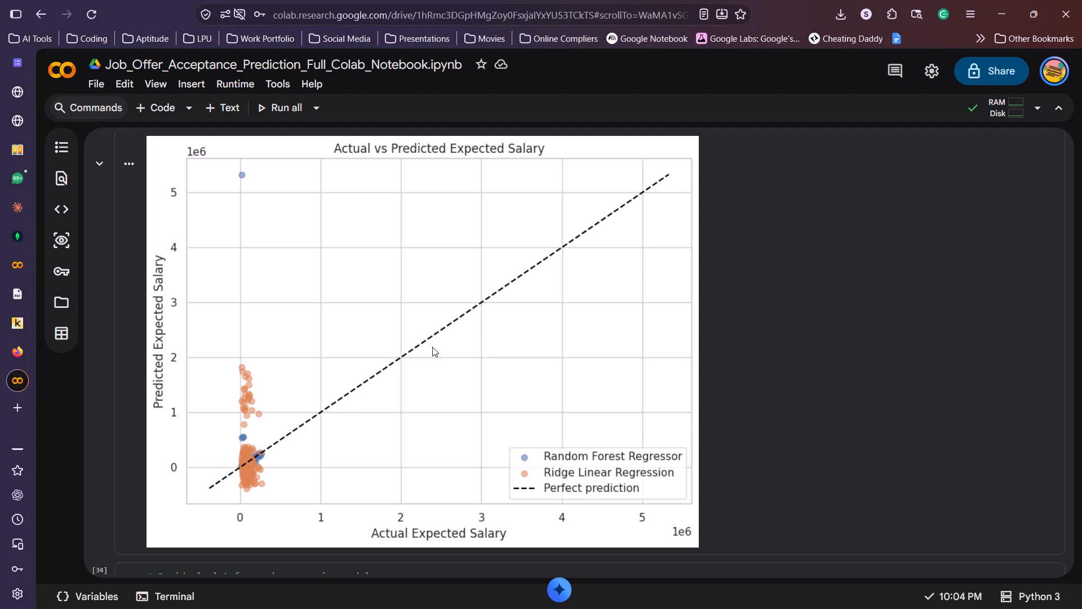
key("alt+Tab")
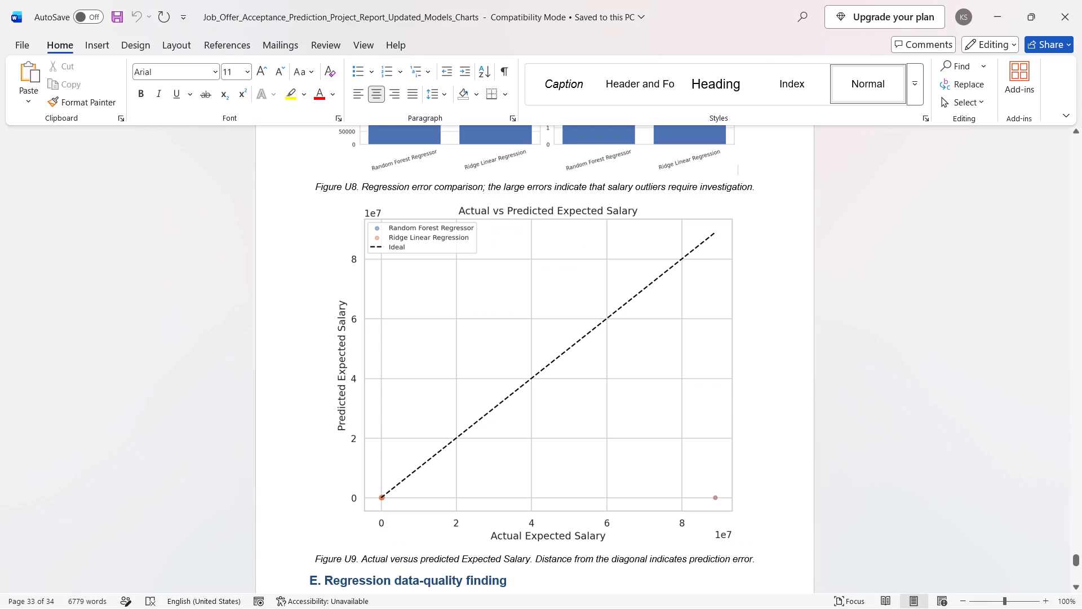
Look back through the report's figures from U8 to the start of the updated benchmark addendum, and return to the notebook's salary chart in Firefox.
scroll(432, 347, "up", 4)
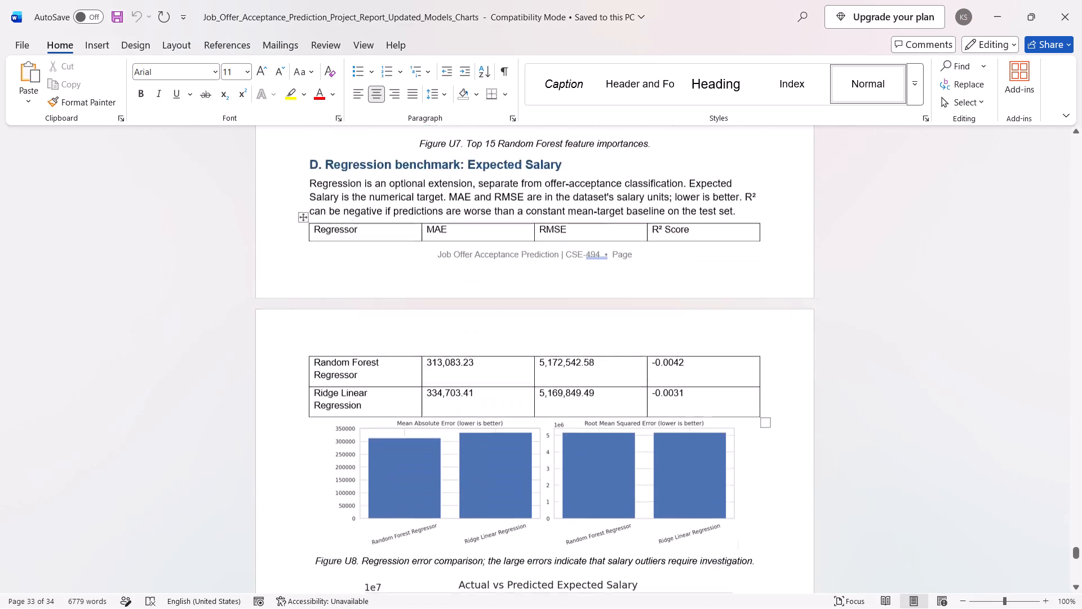
scroll(432, 347, "up", 2)
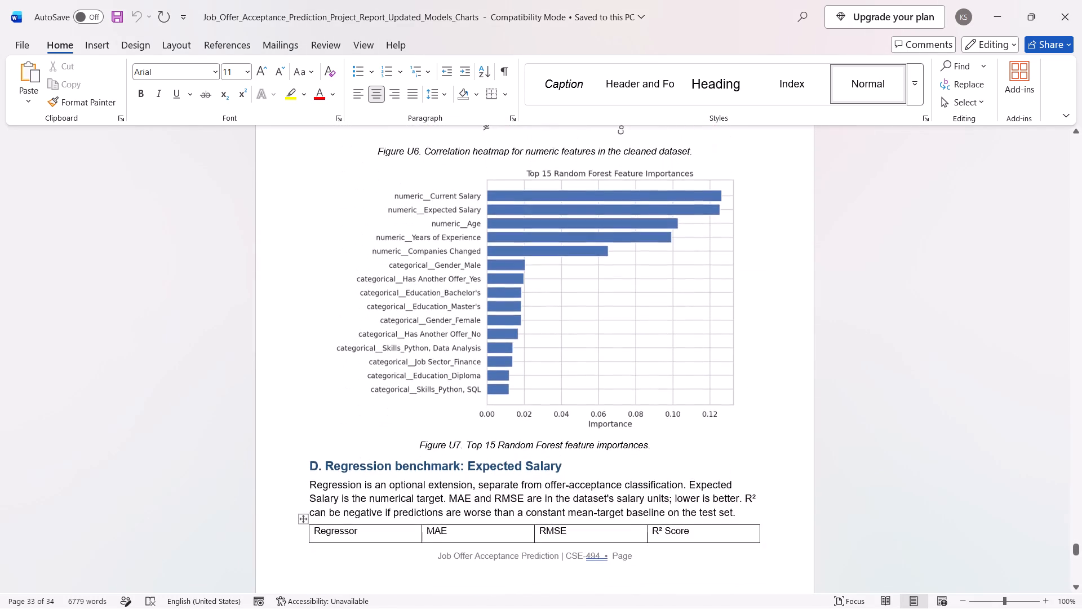
scroll(432, 347, "up", 4)
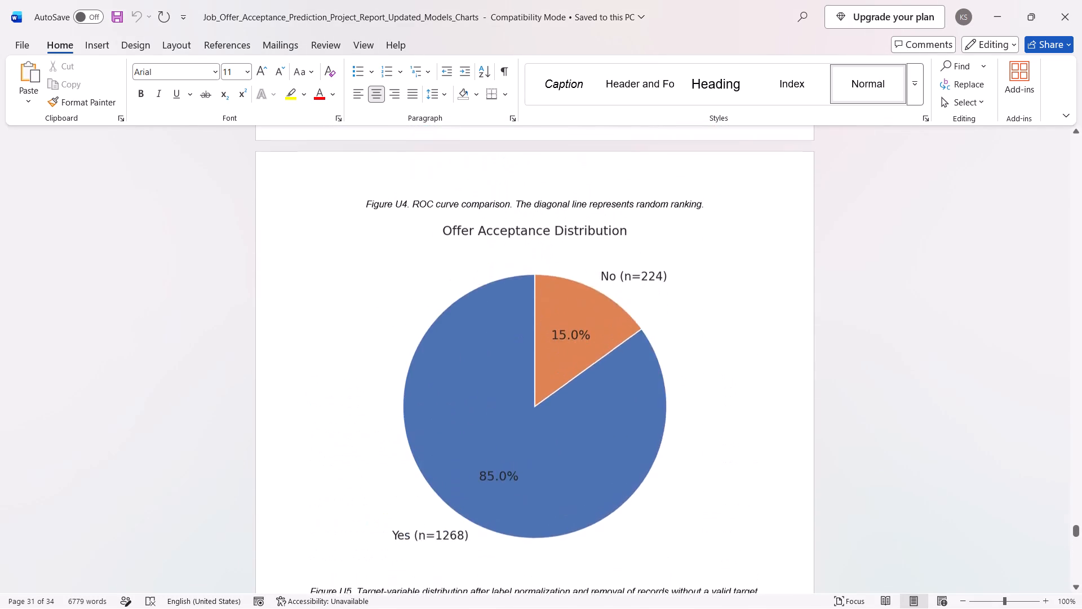
scroll(432, 347, "up", 2)
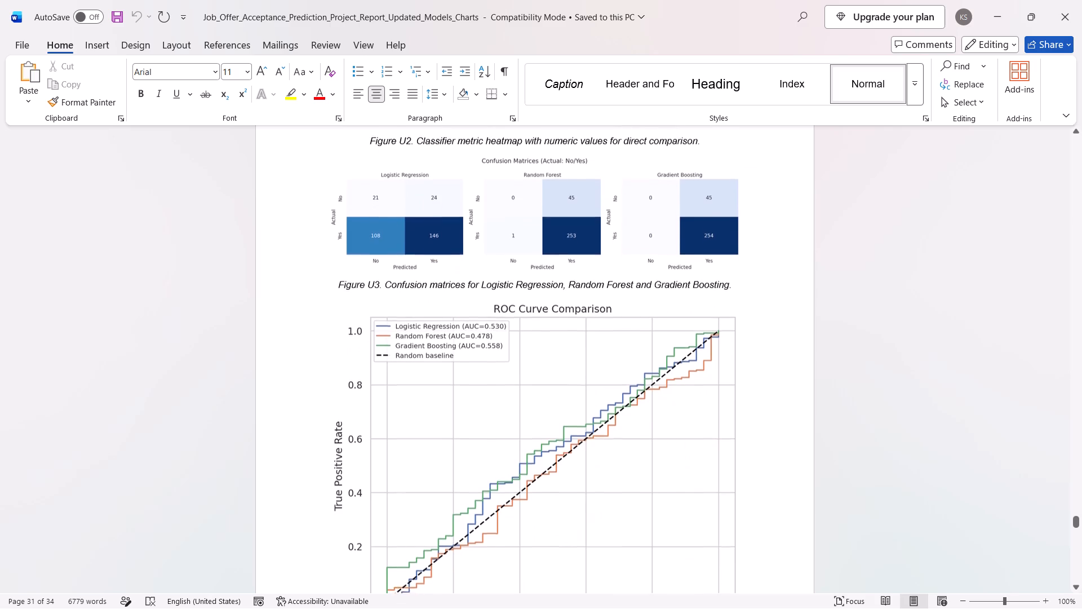
scroll(432, 347, "up", 3)
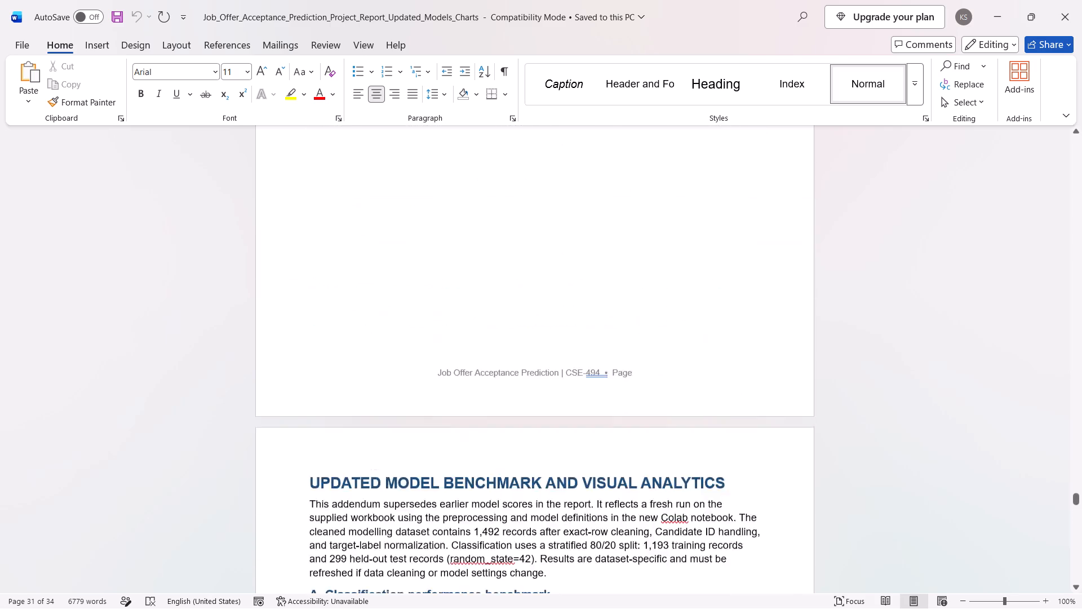
scroll(432, 347, "up", 2)
key("alt+Tab")
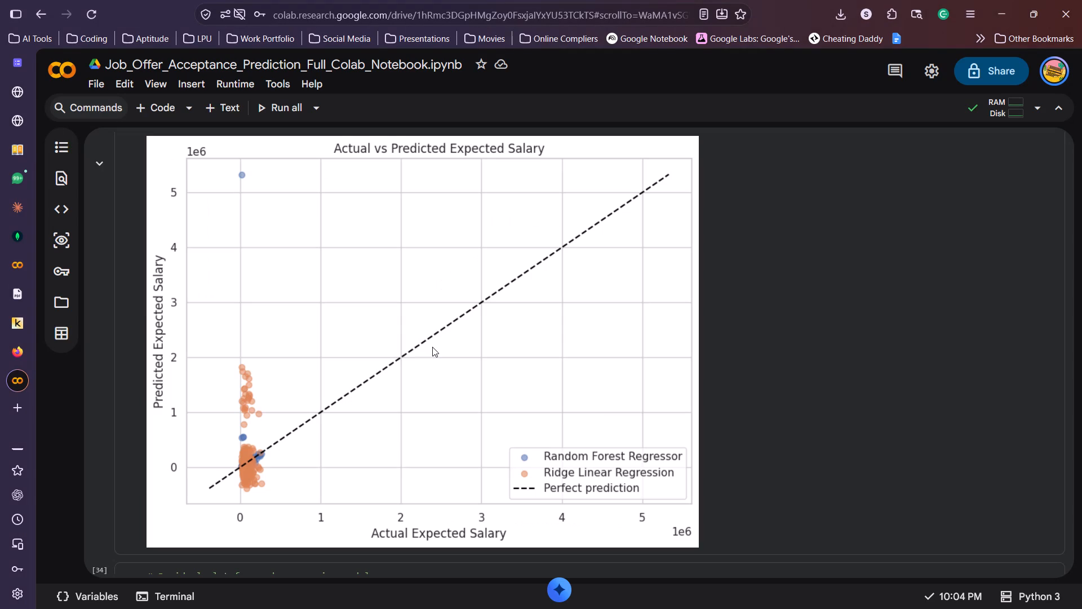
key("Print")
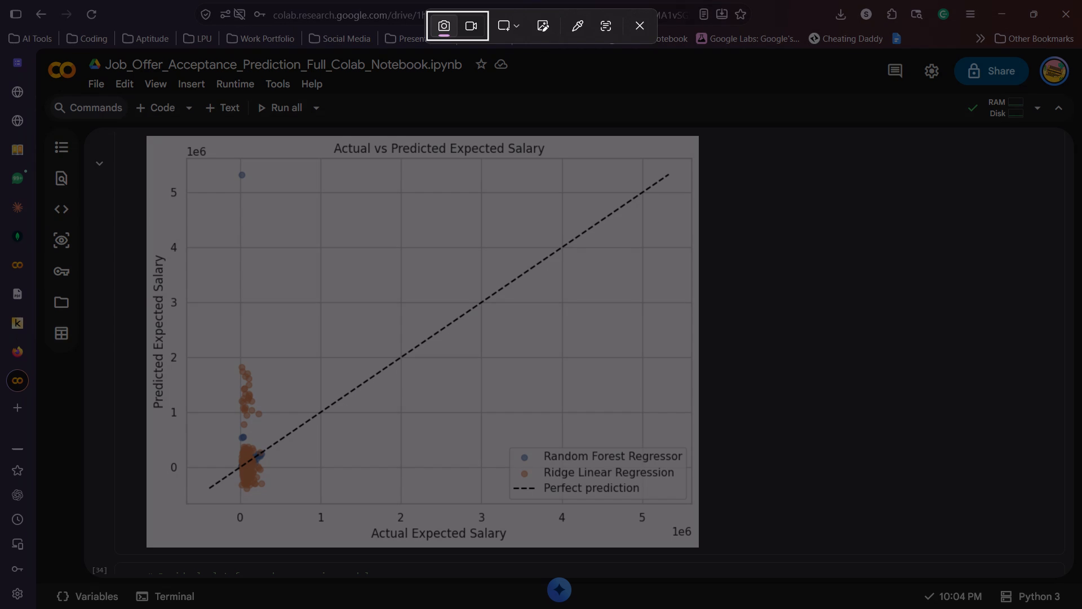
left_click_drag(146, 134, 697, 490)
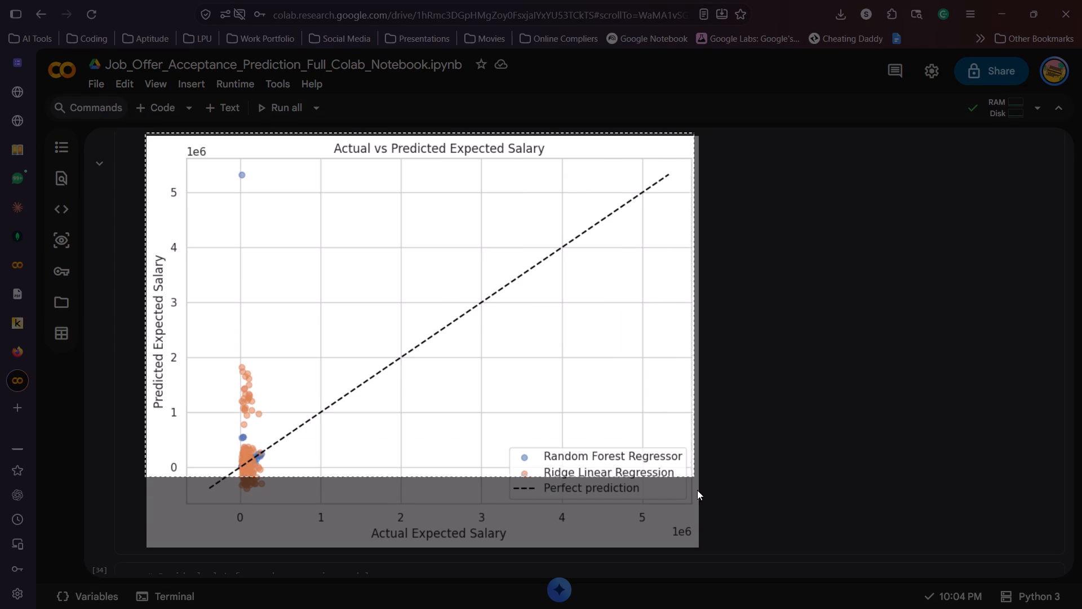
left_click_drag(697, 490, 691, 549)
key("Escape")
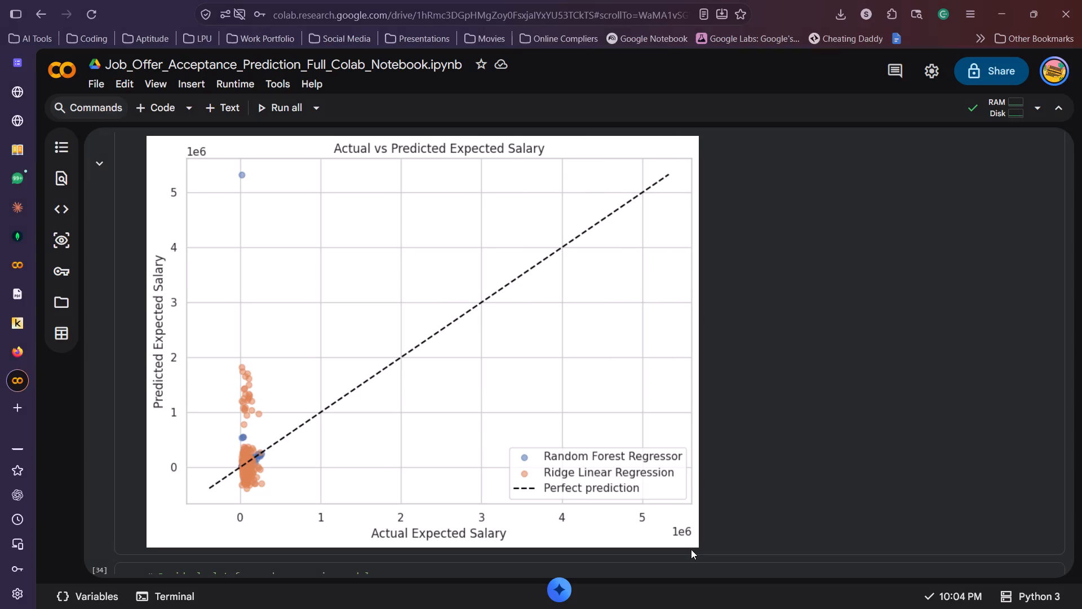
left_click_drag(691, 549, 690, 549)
Capture a screenshot of the notebook's full Actual vs Predicted Expected Salary chart, including its title, axis labels and legend.
key("Print")
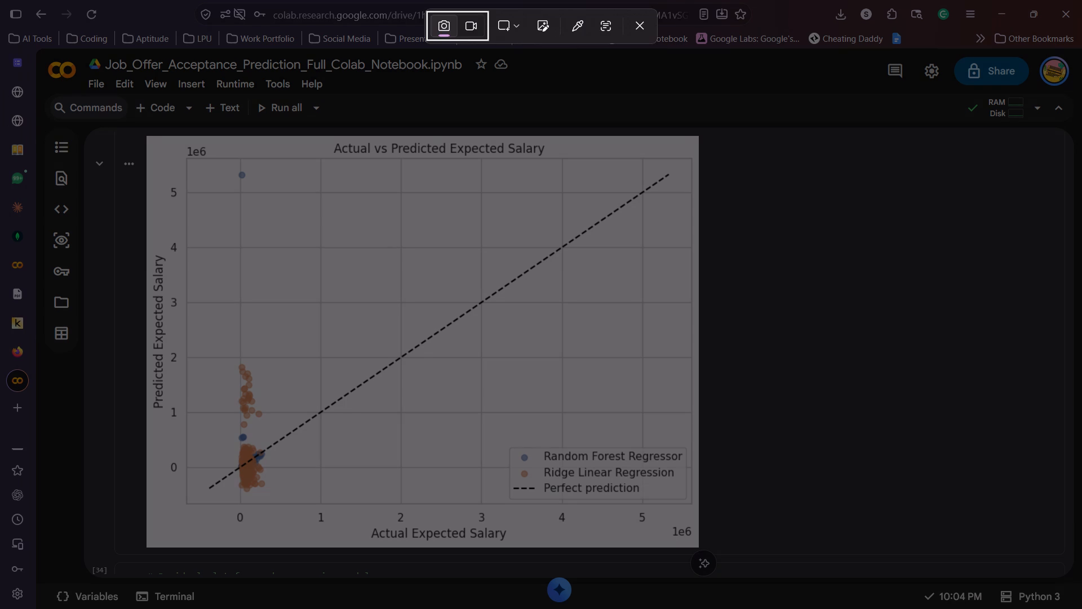
left_click_drag(149, 136, 573, 430)
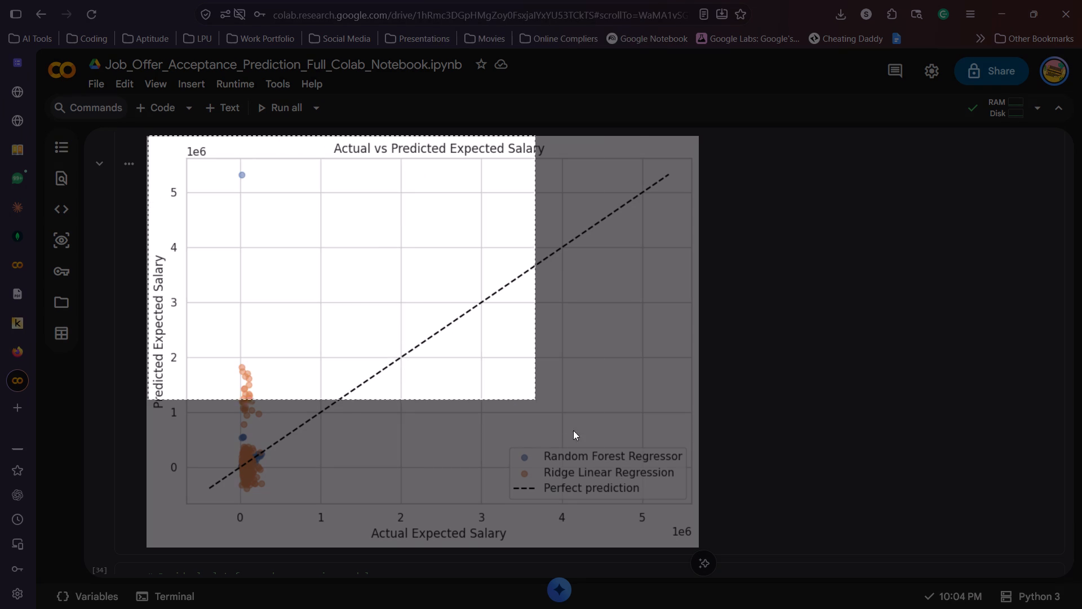
left_click_drag(573, 430, 694, 544)
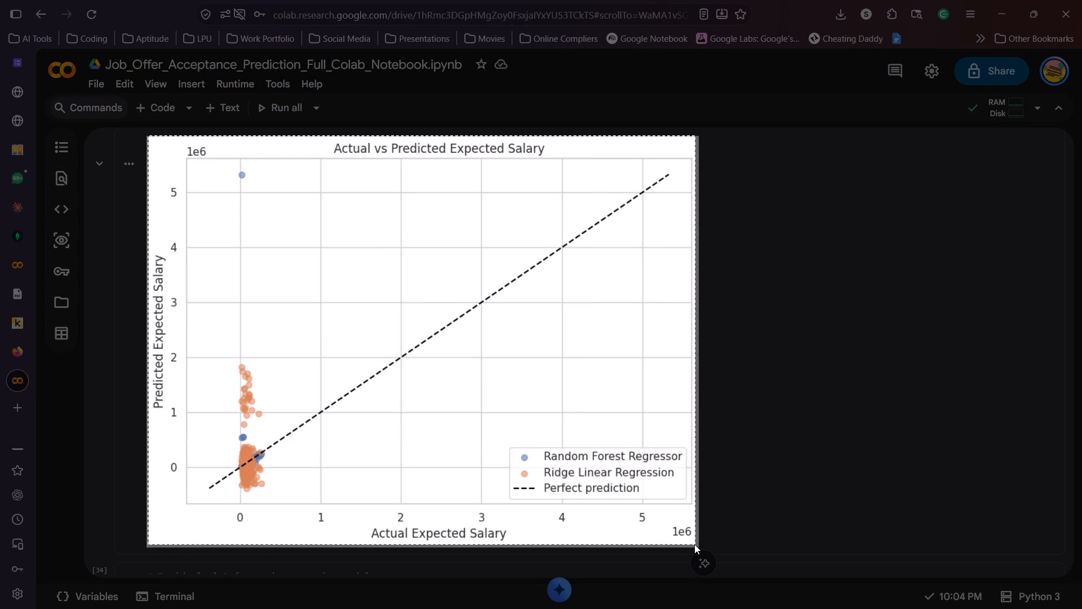
left_click_drag(694, 544, 694, 545)
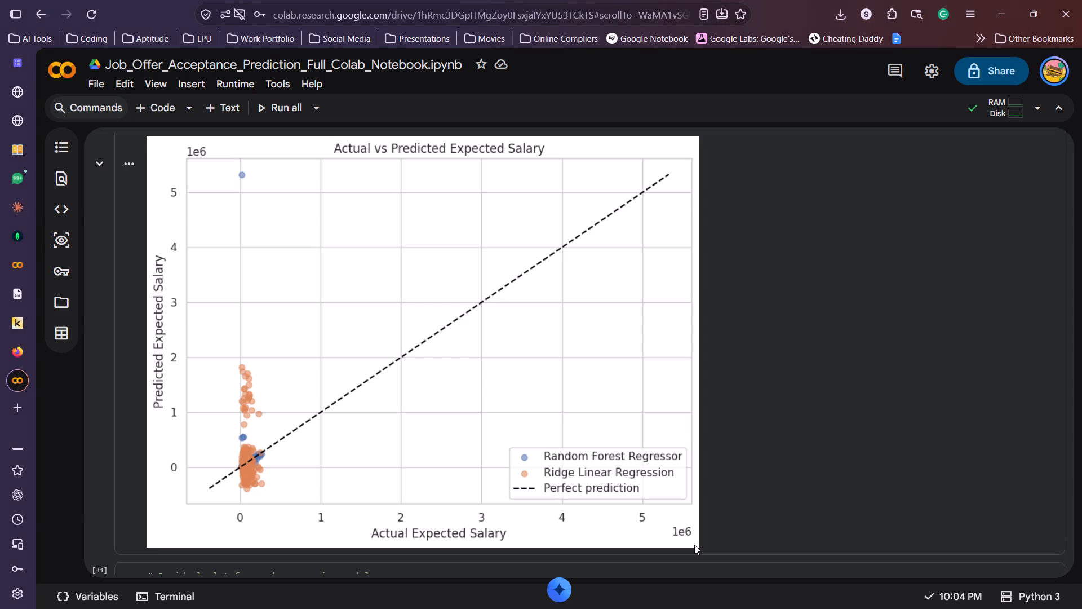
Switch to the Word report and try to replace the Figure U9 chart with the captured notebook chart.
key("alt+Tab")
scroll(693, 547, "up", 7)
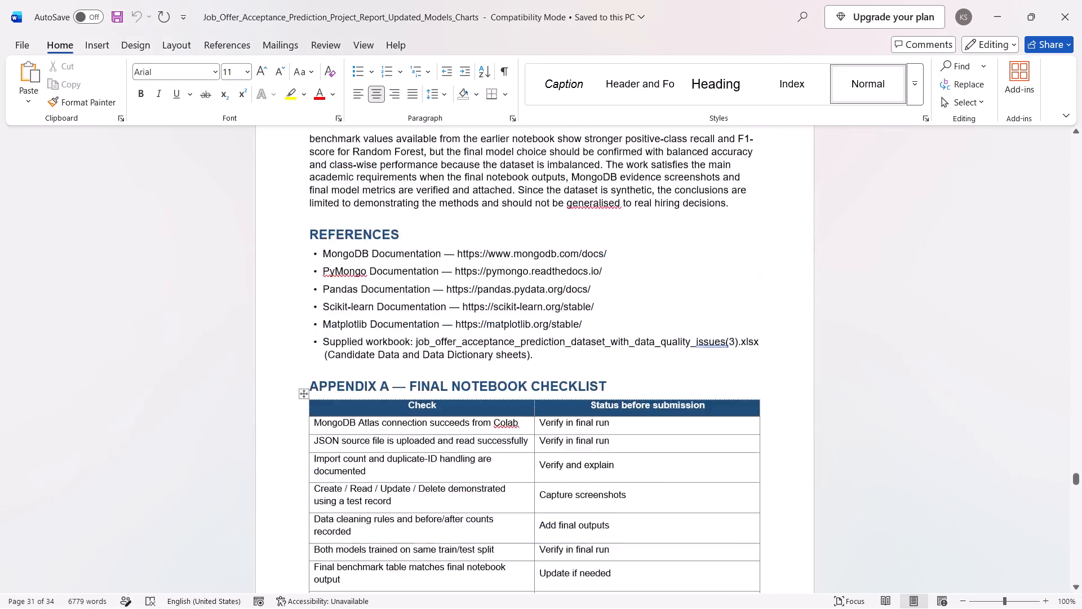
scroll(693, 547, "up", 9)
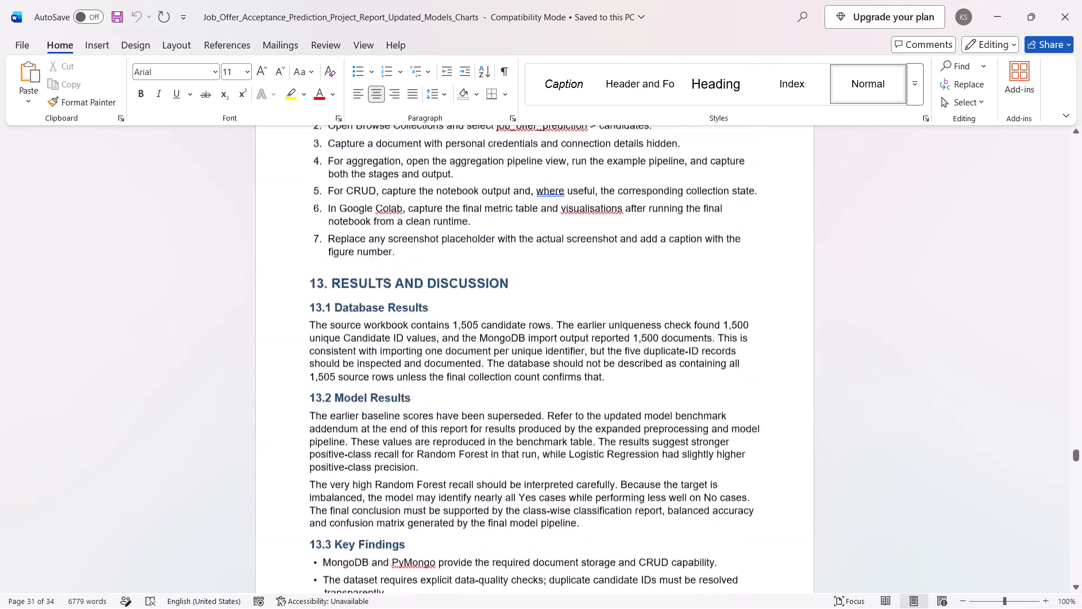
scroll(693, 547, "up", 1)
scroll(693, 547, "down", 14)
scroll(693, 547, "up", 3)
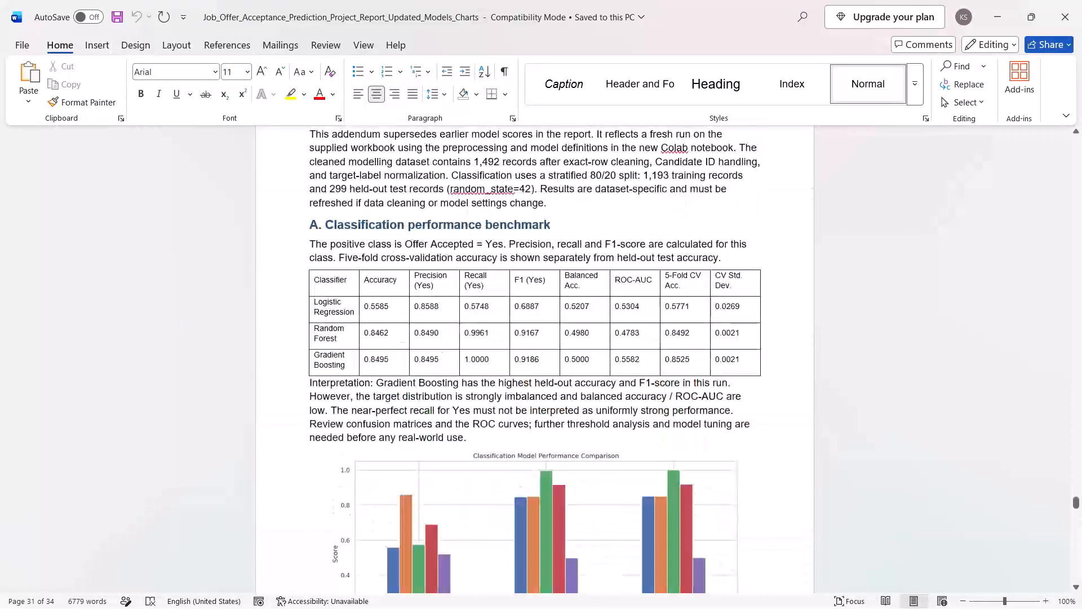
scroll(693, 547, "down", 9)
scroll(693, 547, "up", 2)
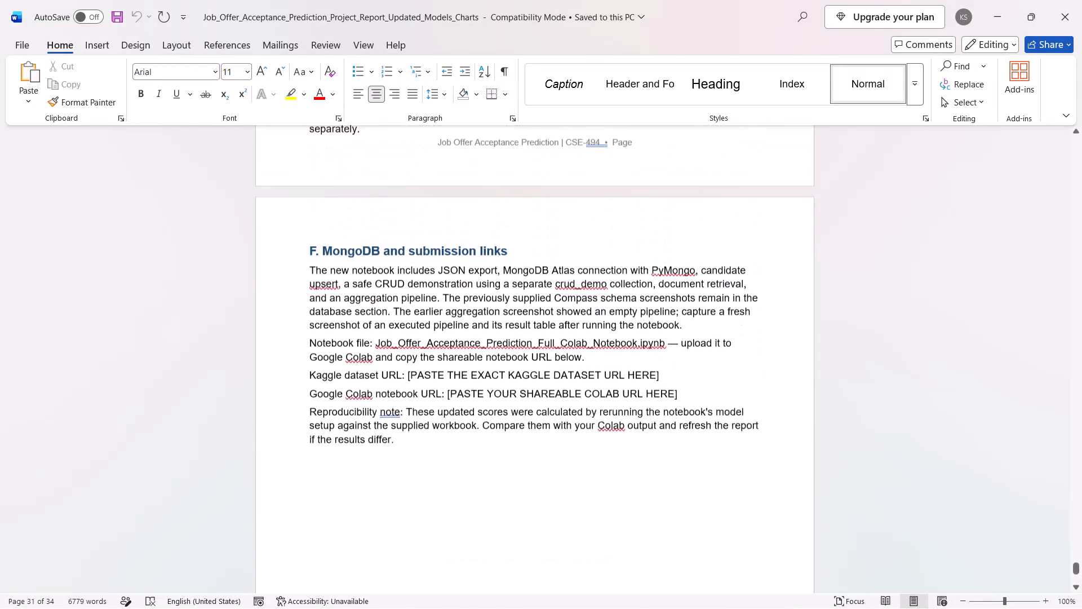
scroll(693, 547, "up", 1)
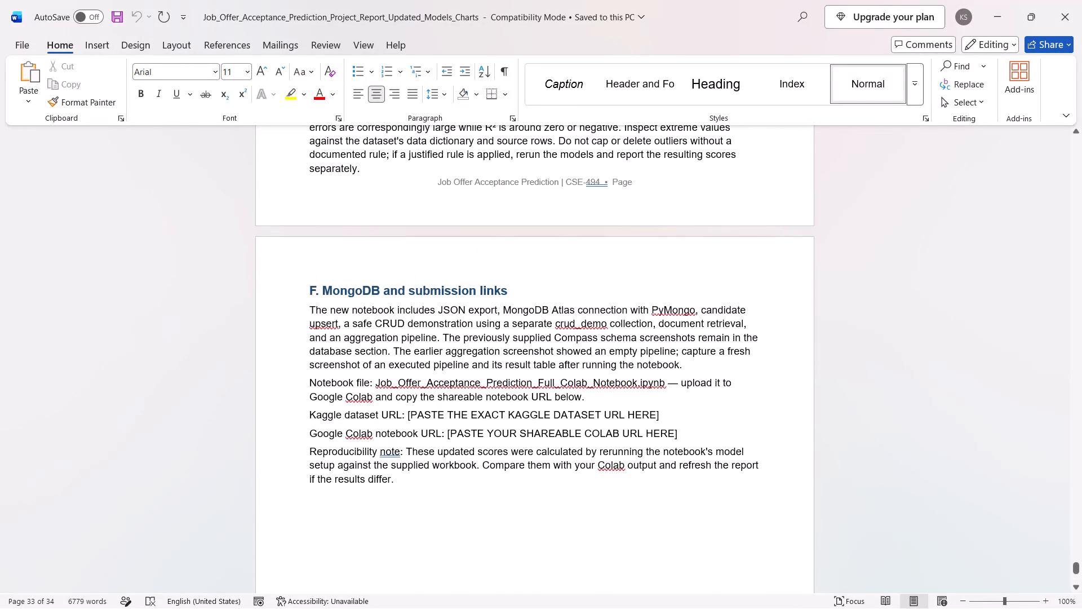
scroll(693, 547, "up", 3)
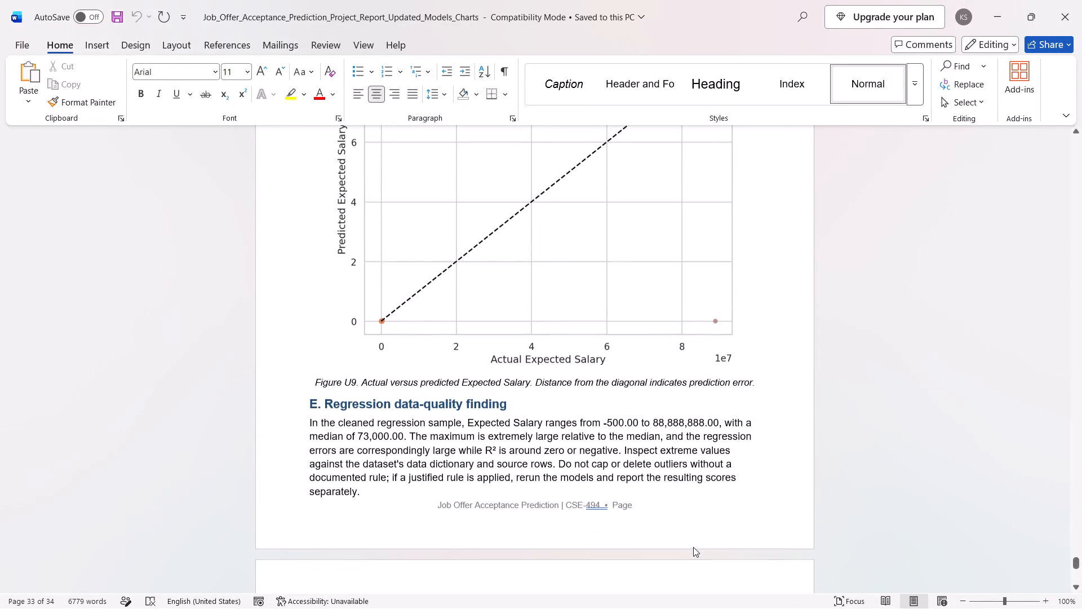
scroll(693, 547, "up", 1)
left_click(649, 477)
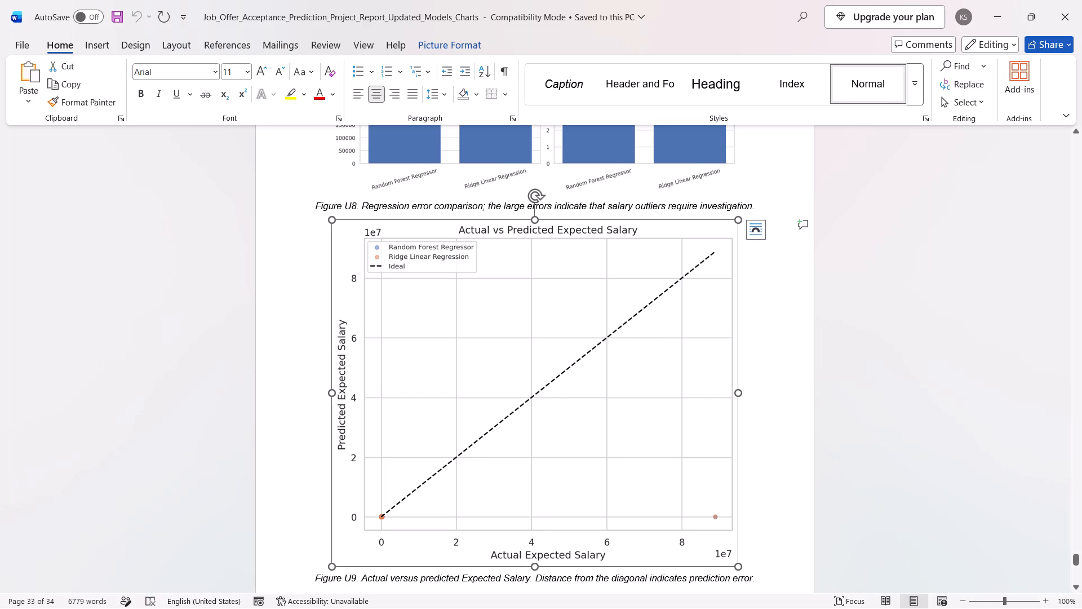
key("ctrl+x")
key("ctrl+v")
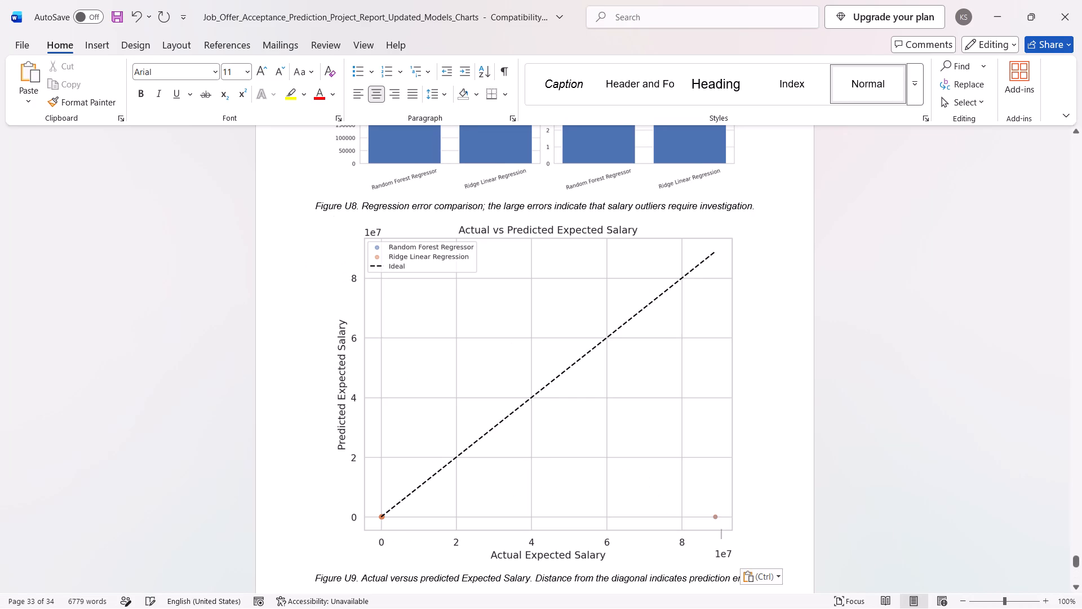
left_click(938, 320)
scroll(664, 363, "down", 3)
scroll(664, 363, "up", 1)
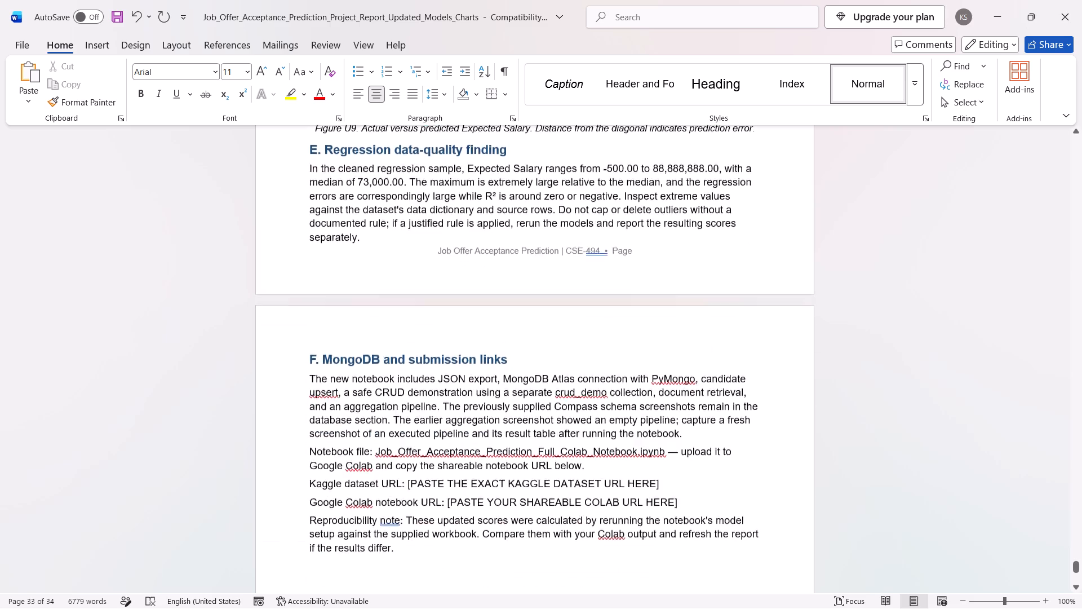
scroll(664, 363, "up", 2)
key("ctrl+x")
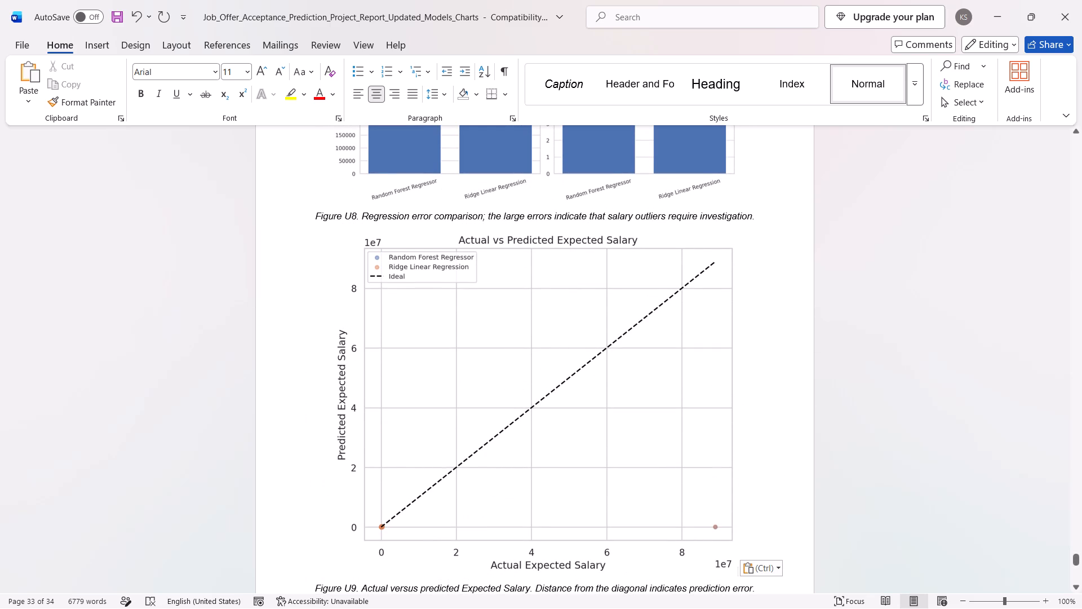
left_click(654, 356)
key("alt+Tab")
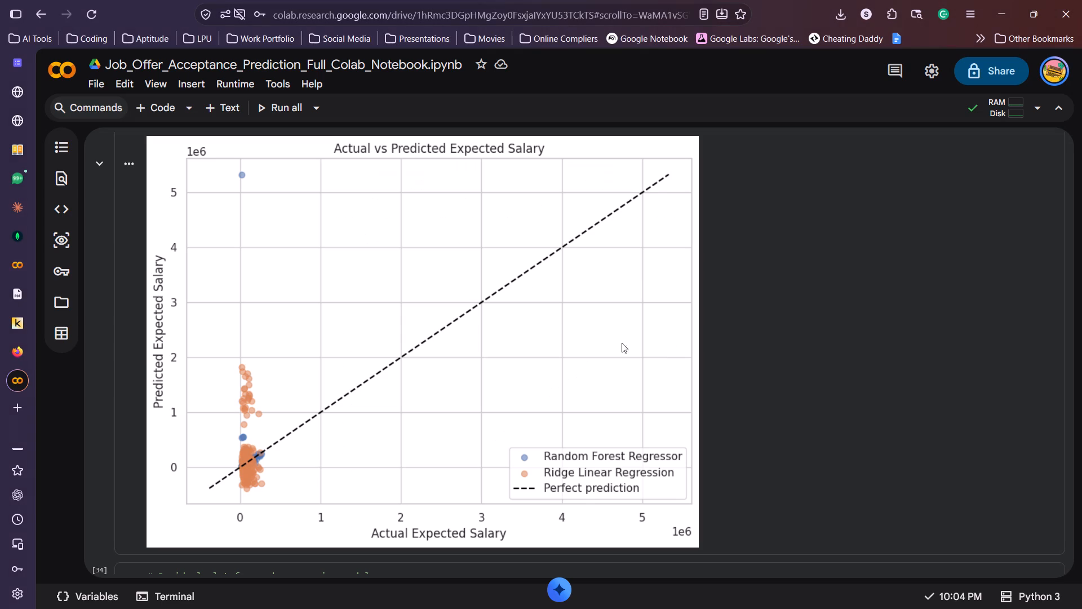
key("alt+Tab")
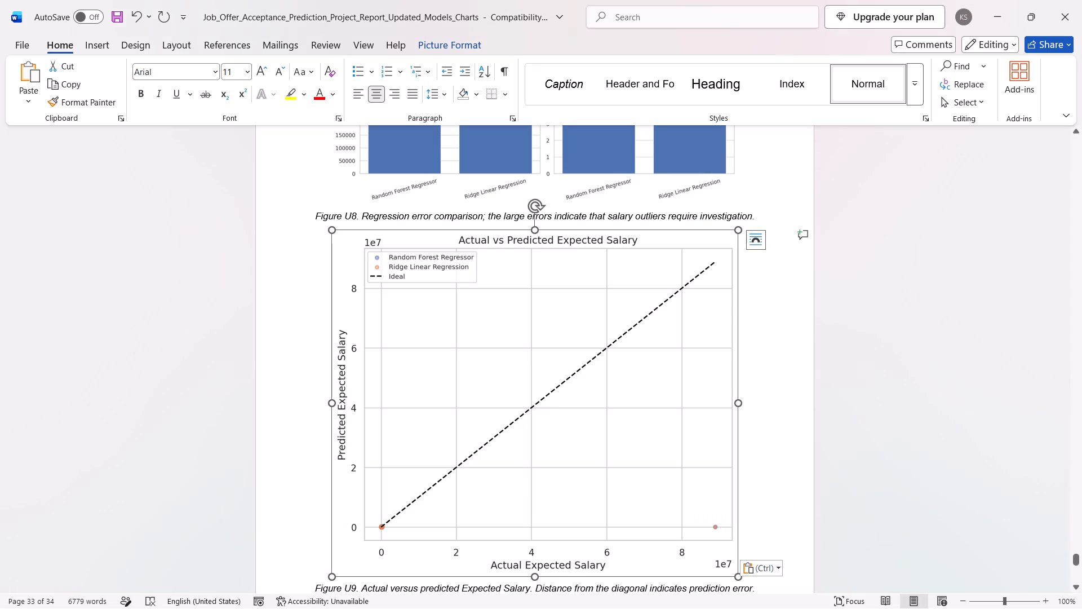
left_click(566, 597)
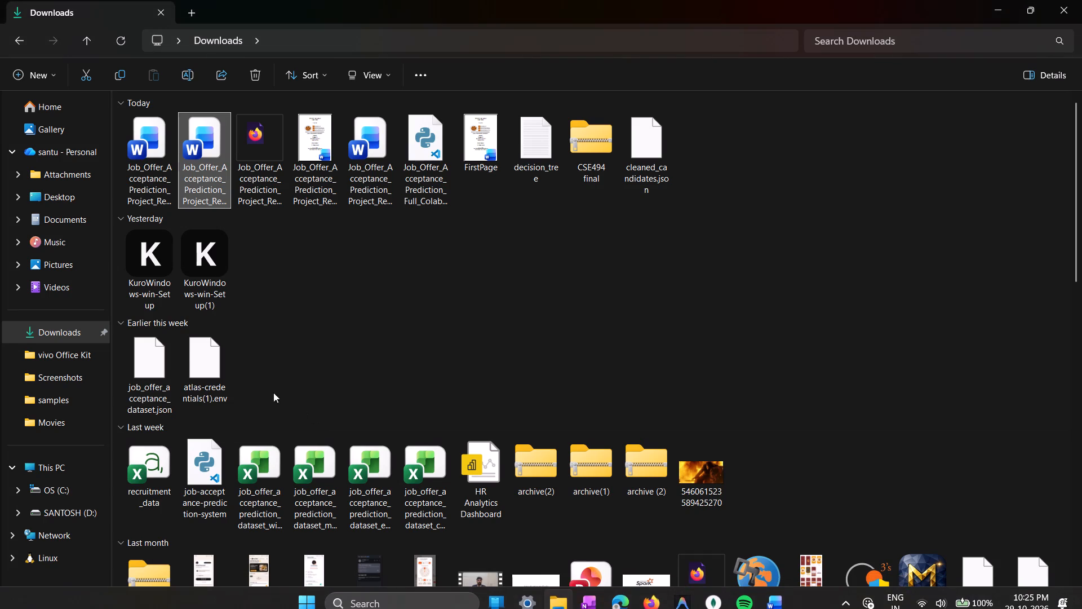
left_click(47, 378)
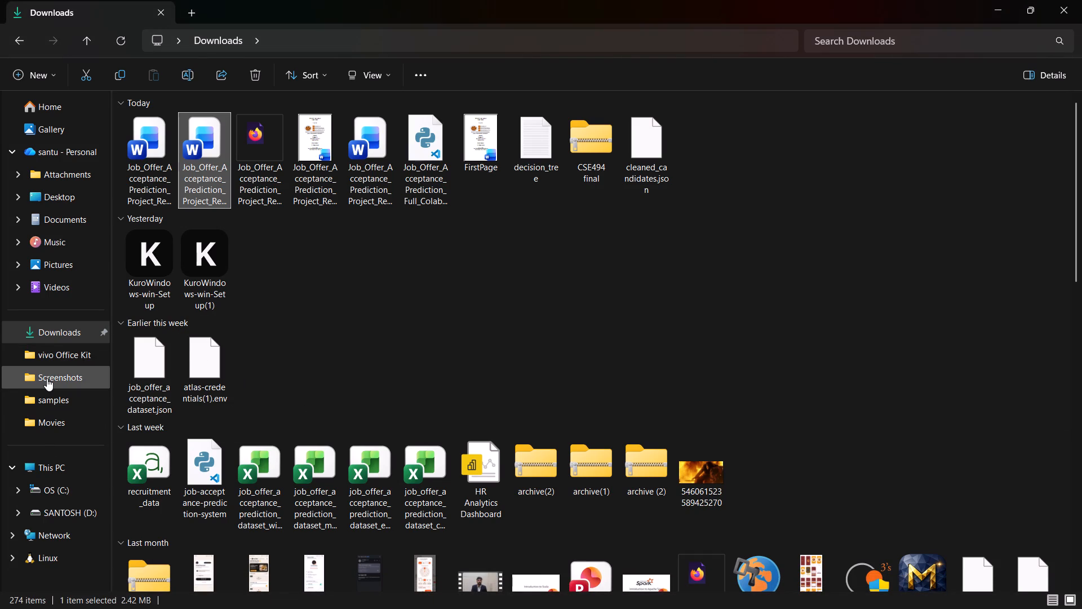
scroll(446, 355, "down", 11)
scroll(446, 355, "down", 14)
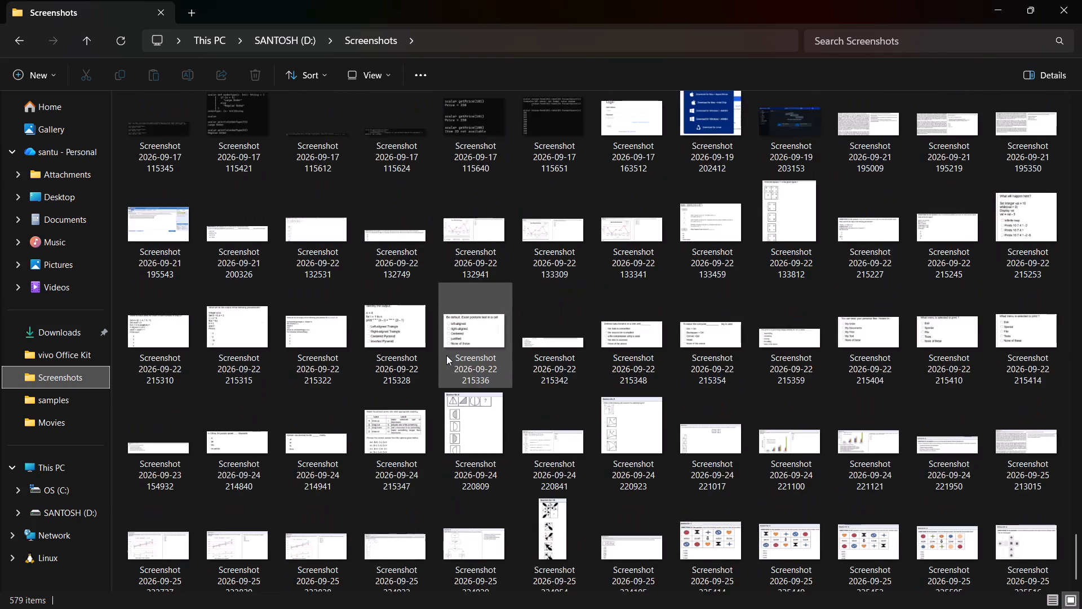
scroll(446, 355, "down", 1)
left_click(312, 536)
key("ctrl+c")
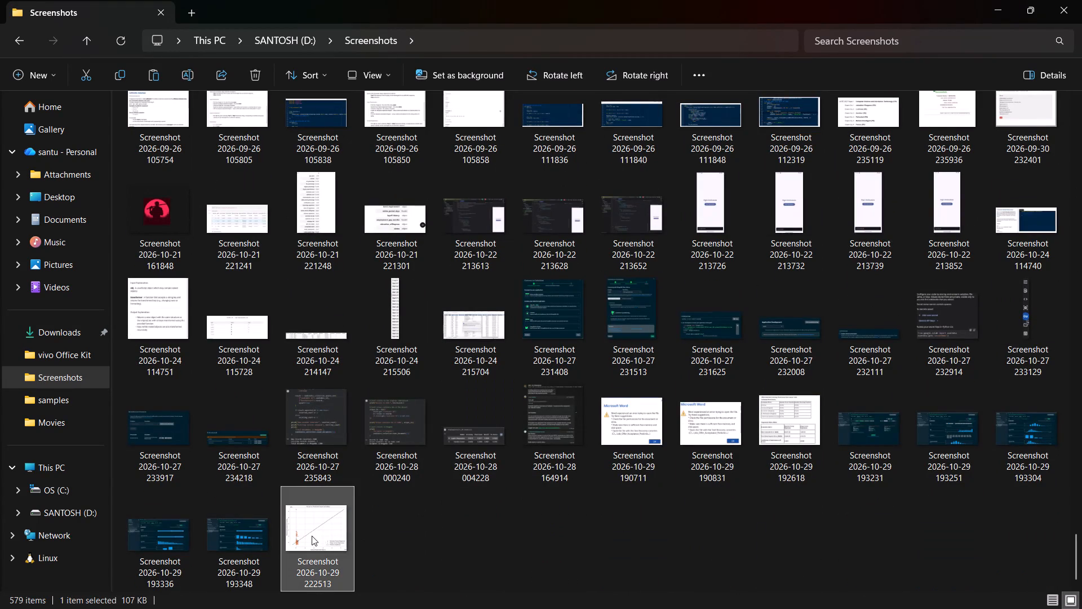
Return to the Word report and replace the Figure U9 chart with the copied screenshot, above its existing caption.
key("alt+Tab")
left_click(432, 443)
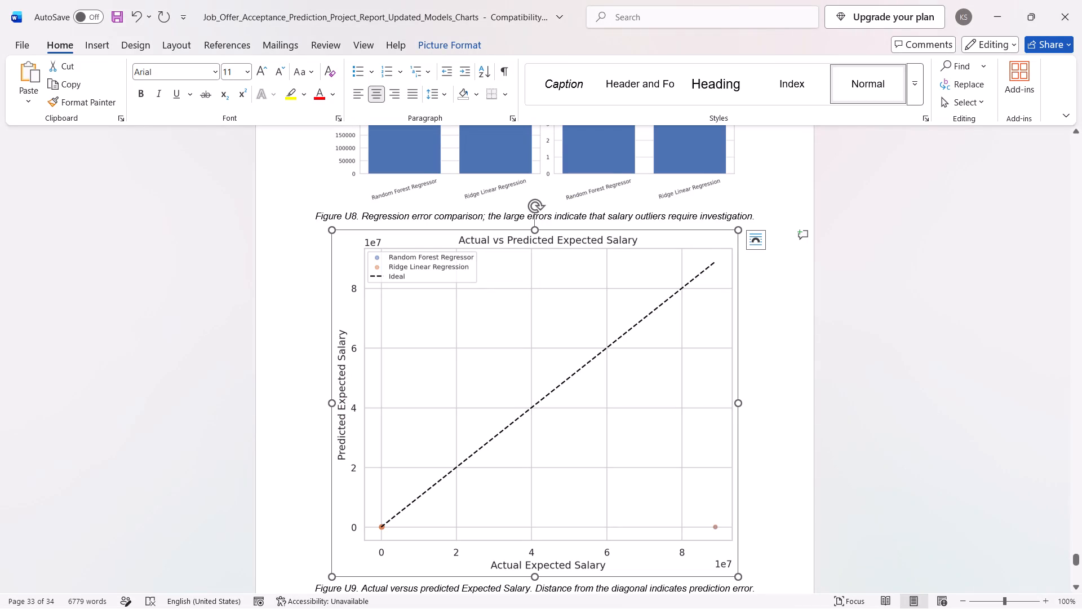
key("Delete")
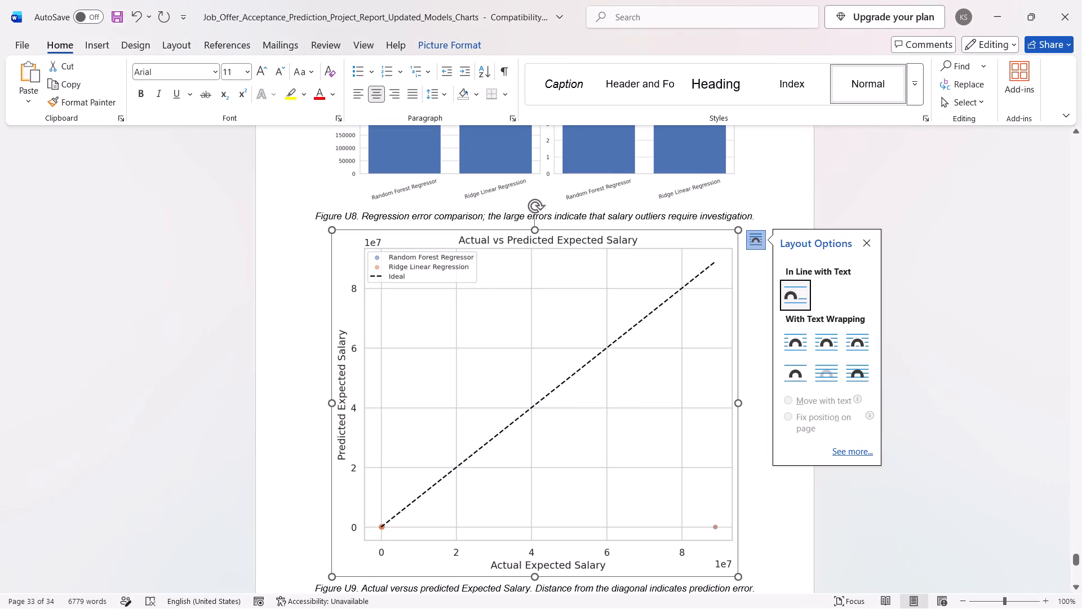
left_click(427, 458)
key("ctrl+v")
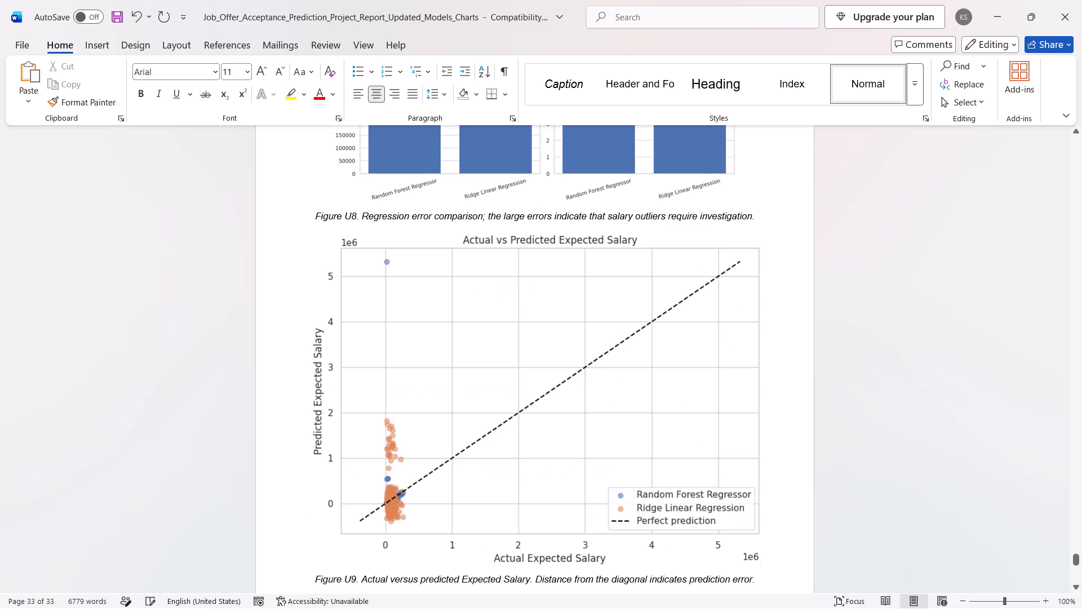
left_click(903, 382)
Replace the blank underline after Registration Number on the report's second page with the student's registration number.
scroll(903, 382, "up", 1)
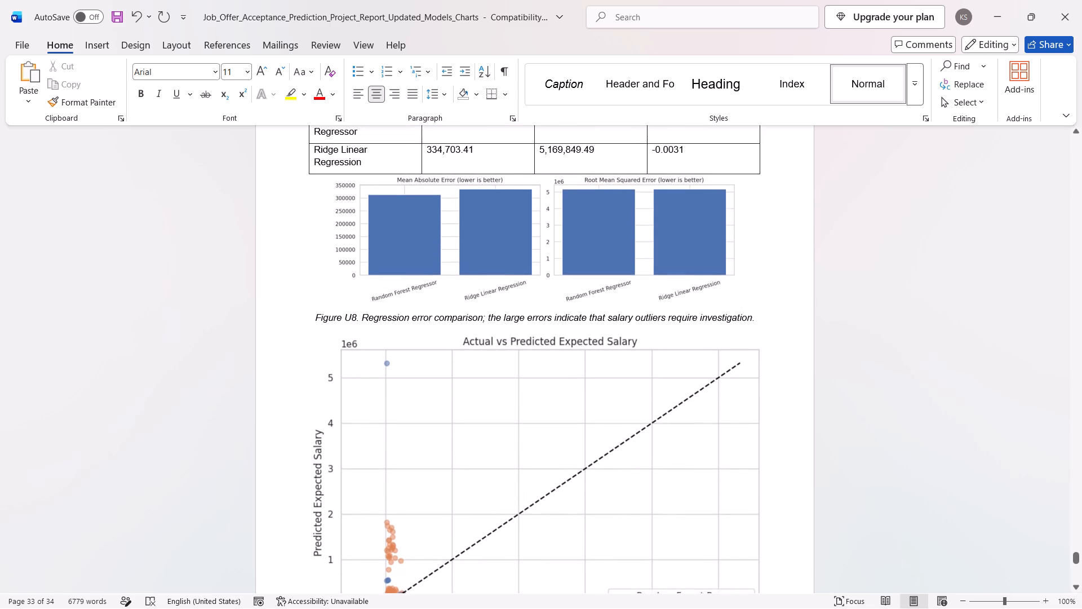
scroll(903, 382, "up", 1)
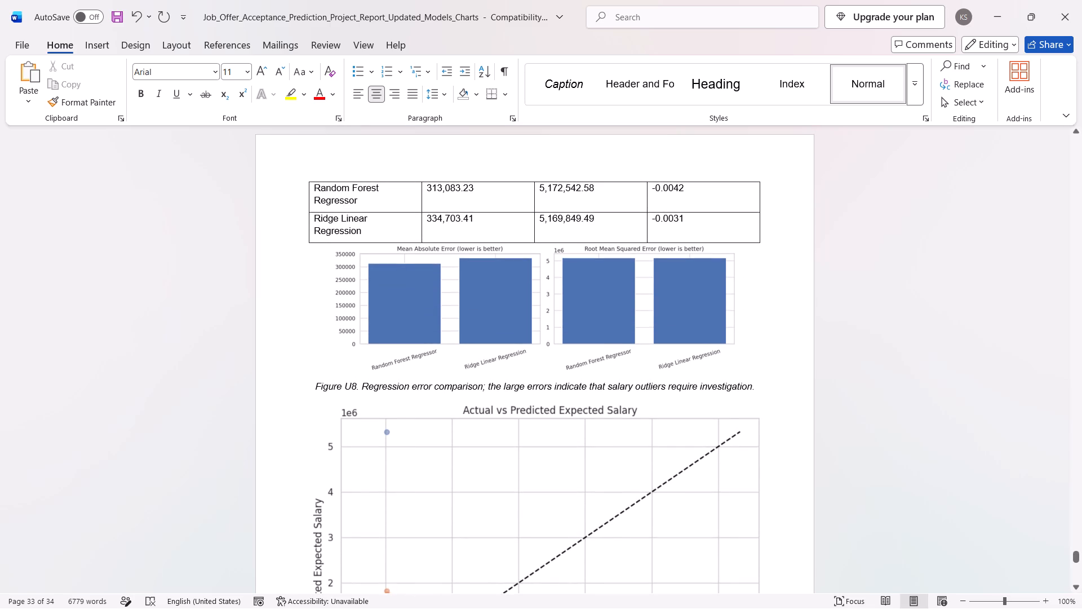
scroll(903, 382, "up", 20)
scroll(903, 382, "up", 20)
scroll(903, 382, "up", 20)
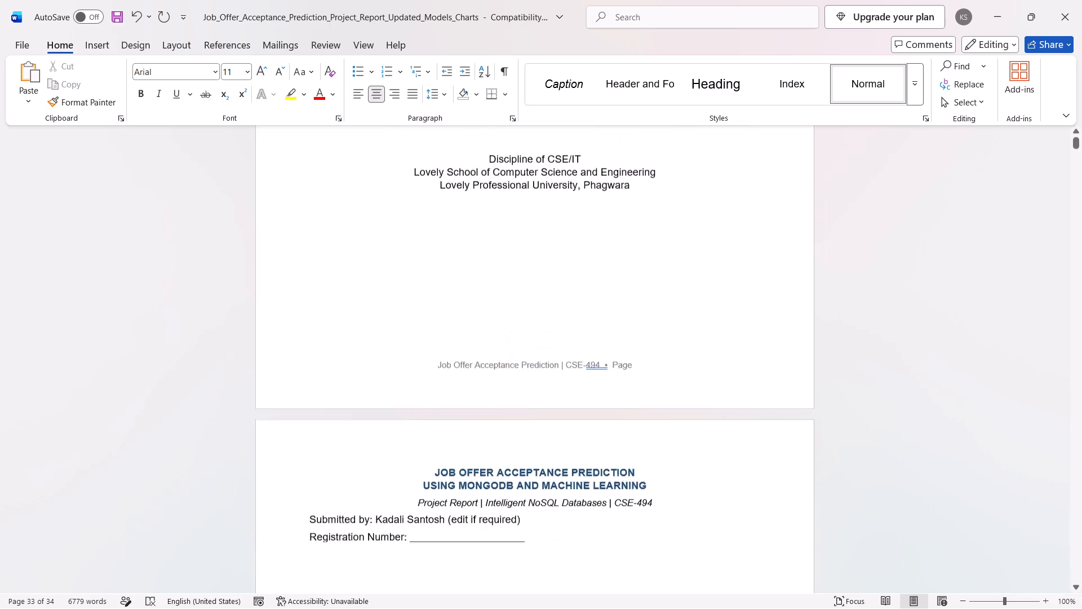
scroll(903, 382, "up", 5)
scroll(903, 382, "down", 1)
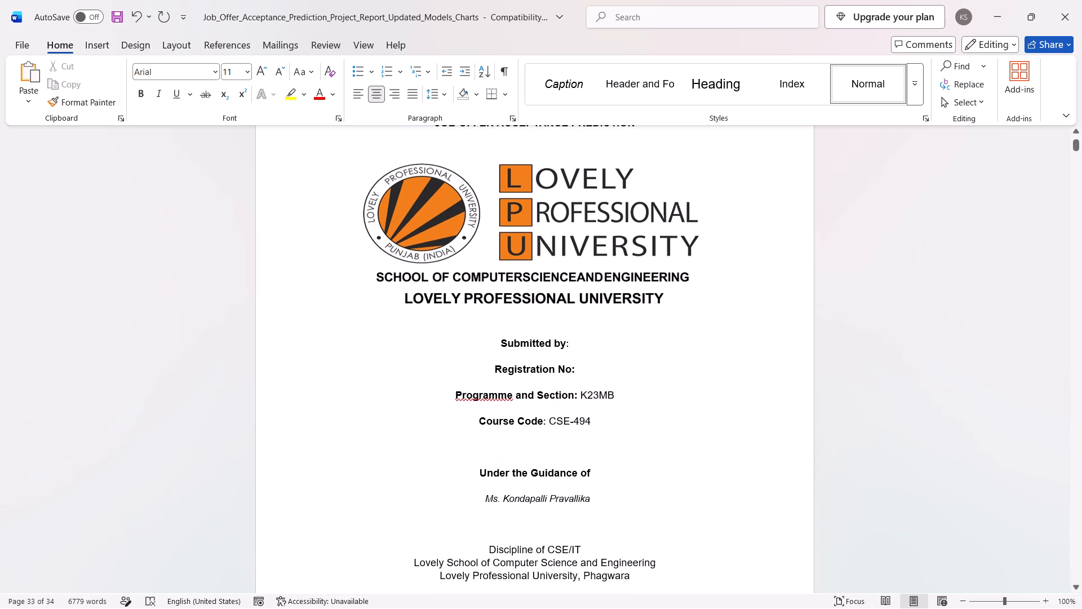
scroll(565, 500, "up", 1)
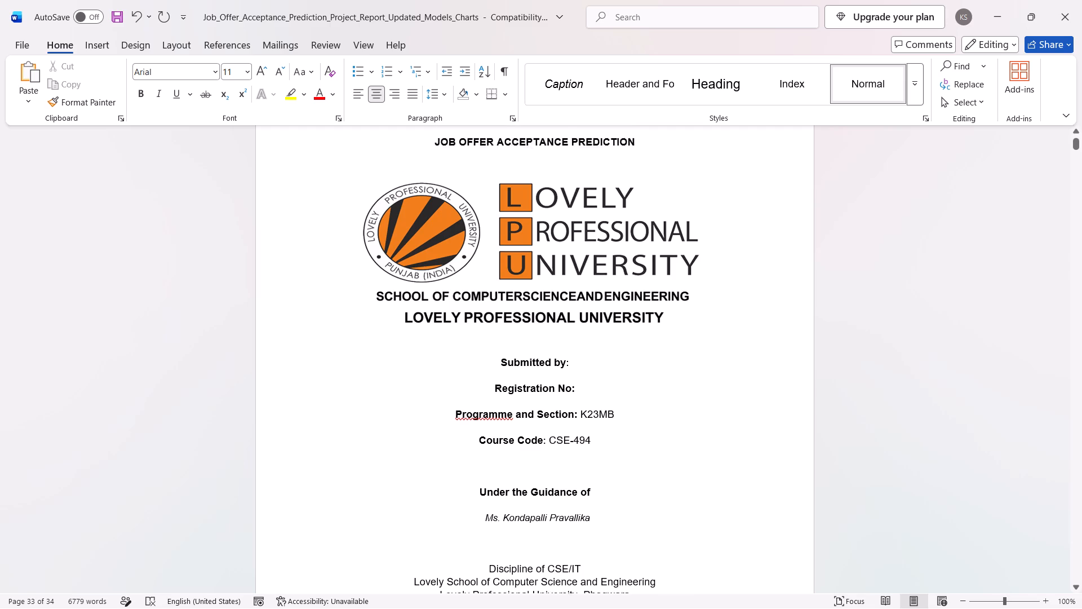
scroll(565, 500, "up", 1)
scroll(565, 500, "down", 2)
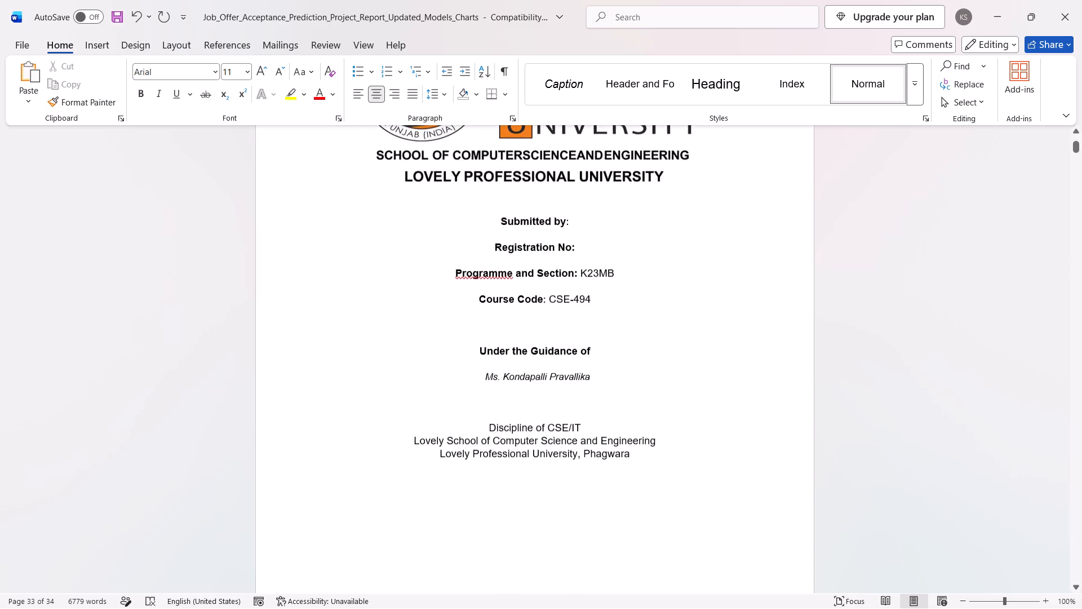
scroll(565, 500, "down", 4)
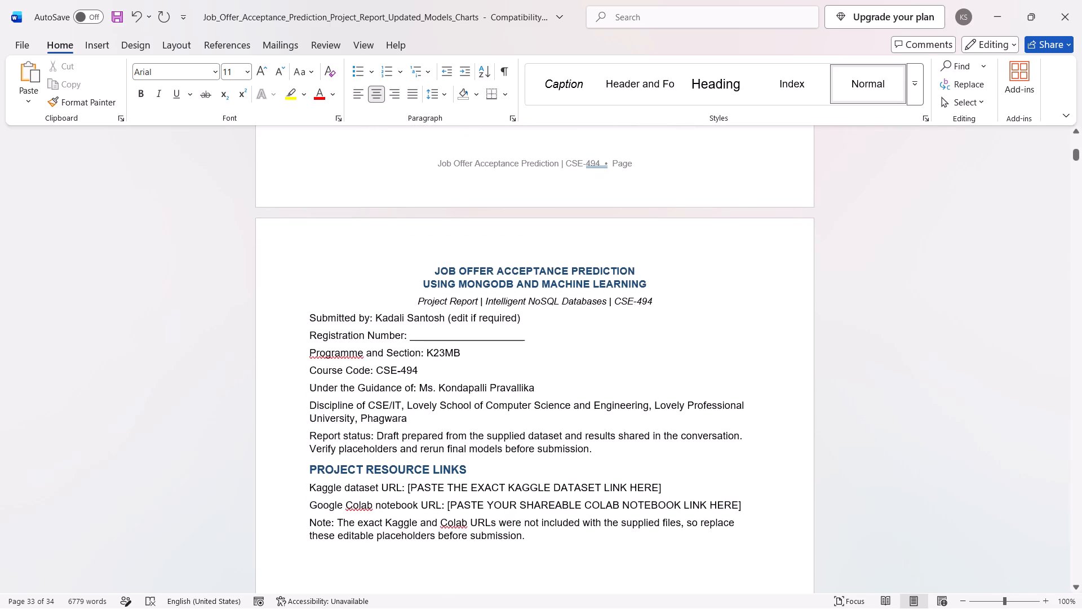
left_click(536, 340)
key("BackSpace")
key("BackSpace")
key("BackSpace")
key("BackSpace")
key("BackSpace")
key("BackSpace")
key("BackSpace")
key("BackSpace")
key("BackSpace")
key("BackSpace")
key("BackSpace")
key("BackSpace")
key("BackSpace")
key("BackSpace")
key("BackSpace")
key("BackSpace")
key("BackSpace")
key("BackSpace")
key("BackSpace")
key("BackSpace")
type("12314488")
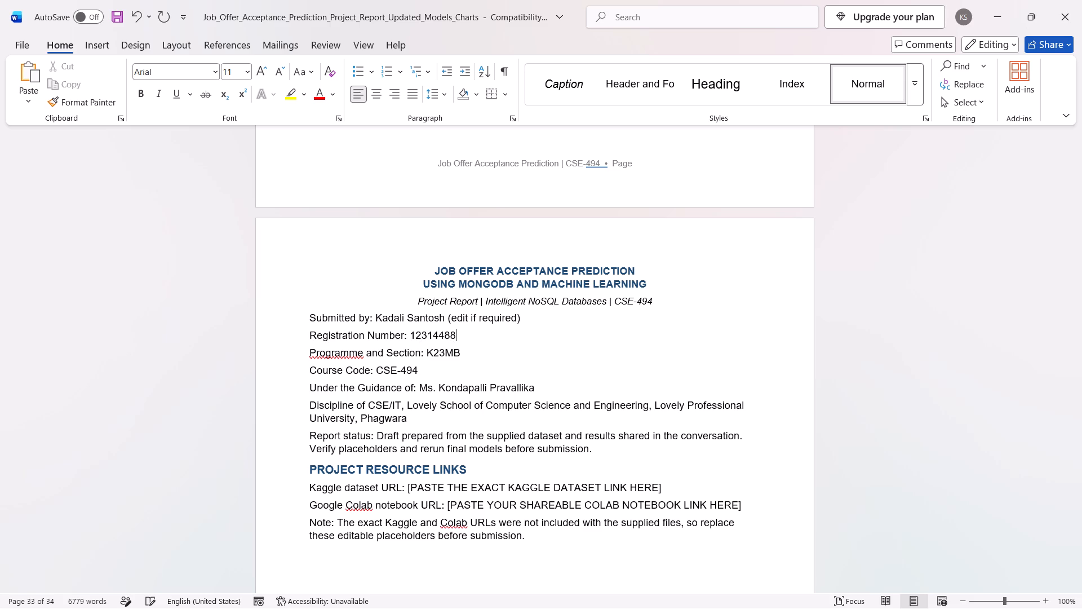
Remove the note "(edit if required)" from the Submitted by line on the report's second page.
left_click(554, 315)
key("BackSpace")
key("BackSpace")
key("BackSpace")
key("BackSpace")
key("BackSpace")
key("BackSpace")
key("BackSpace")
key("BackSpace")
key("BackSpace")
key("BackSpace")
key("BackSpace")
key("BackSpace")
key("BackSpace")
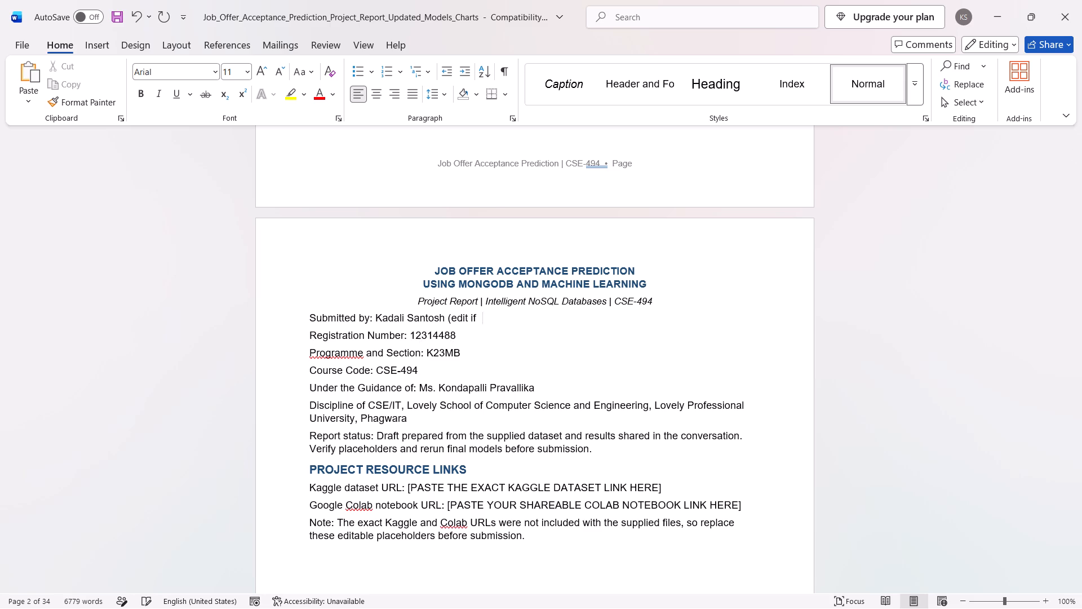
key("BackSpace")
key("BackSpace")
key("BackSpace")
key("BackSpace")
key("BackSpace")
key("BackSpace")
Delete the "Report status: Draft prepared from the supplied dataset" paragraph above Project Resource Links on the report's second page.
scroll(554, 315, "down", 1)
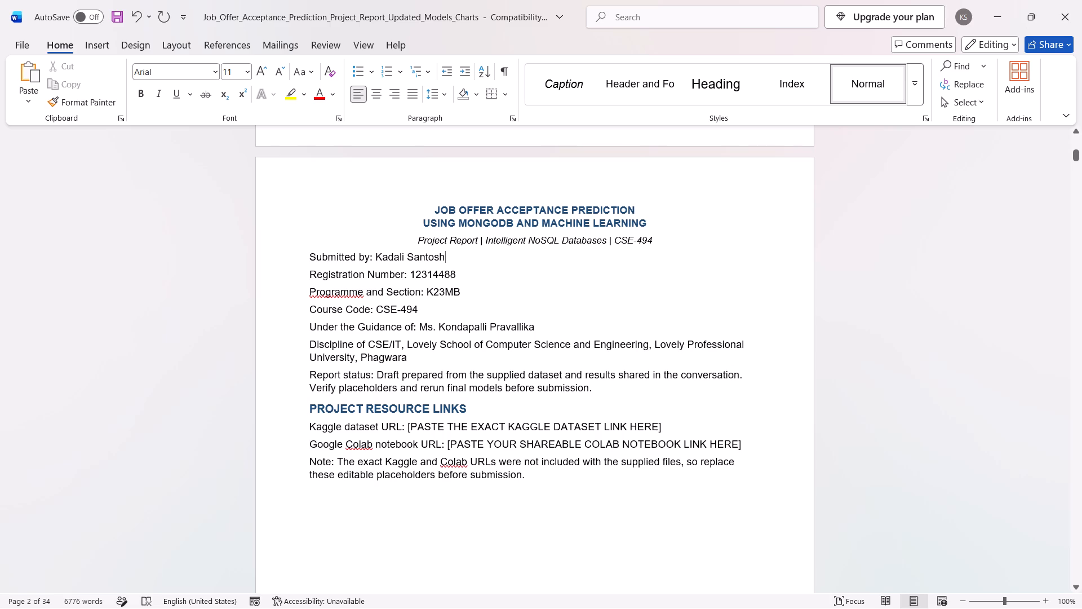
left_click_drag(604, 392, 320, 374)
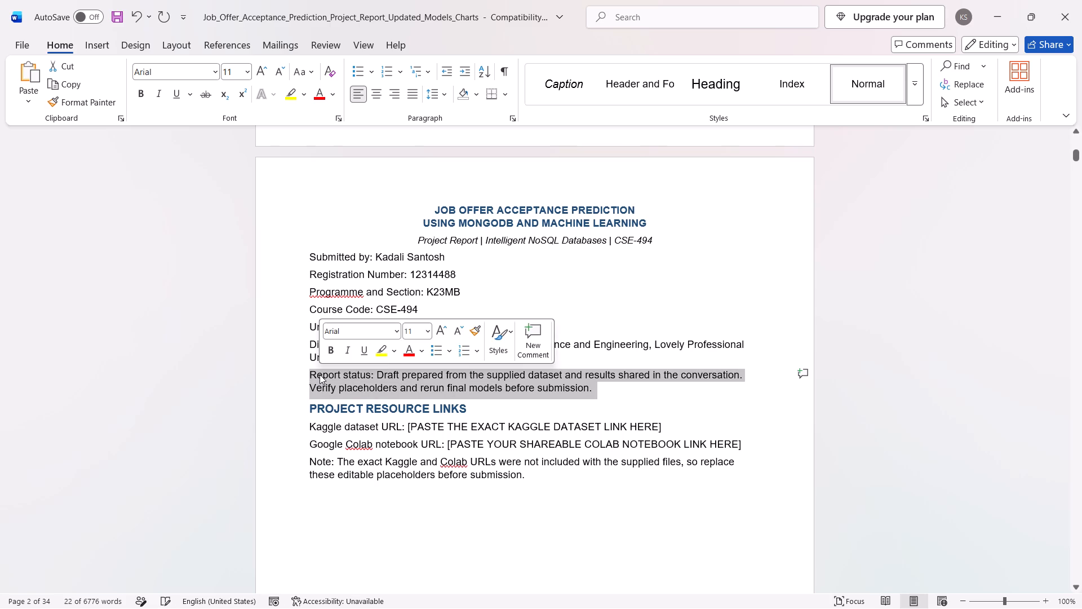
key("BackSpace")
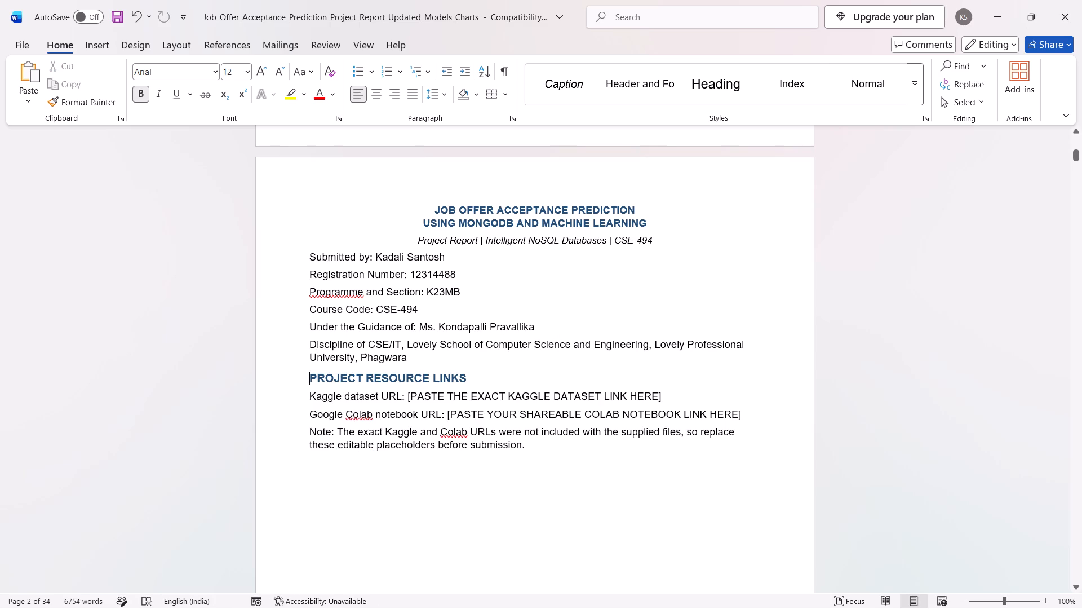
Delete the note about the exact Kaggle and Colab URLs below the Google Colab notebook URL line.
left_click_drag(524, 445, 315, 433)
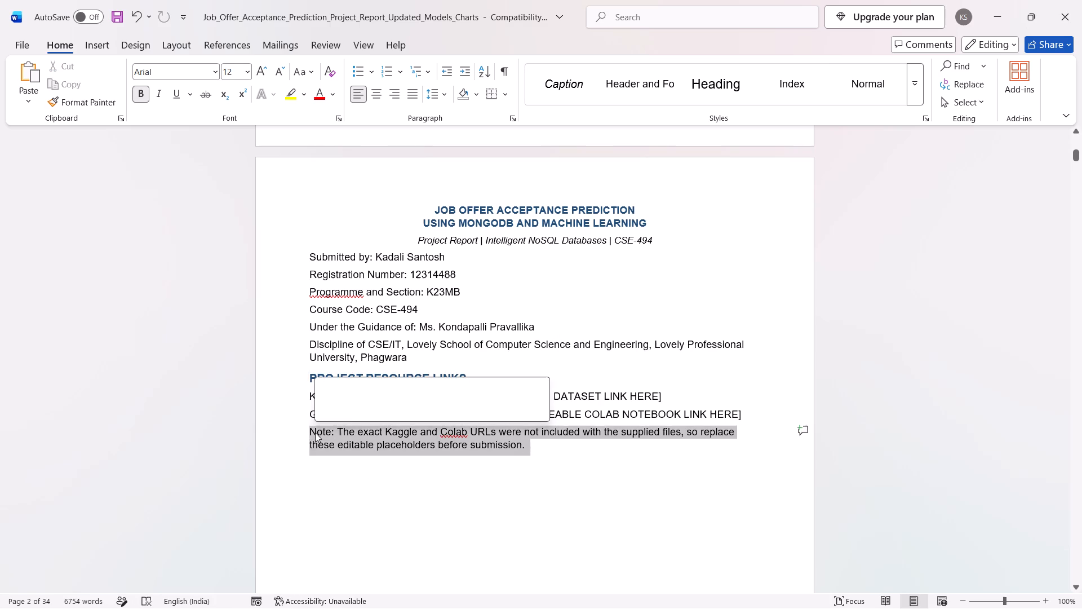
key("BackSpace")
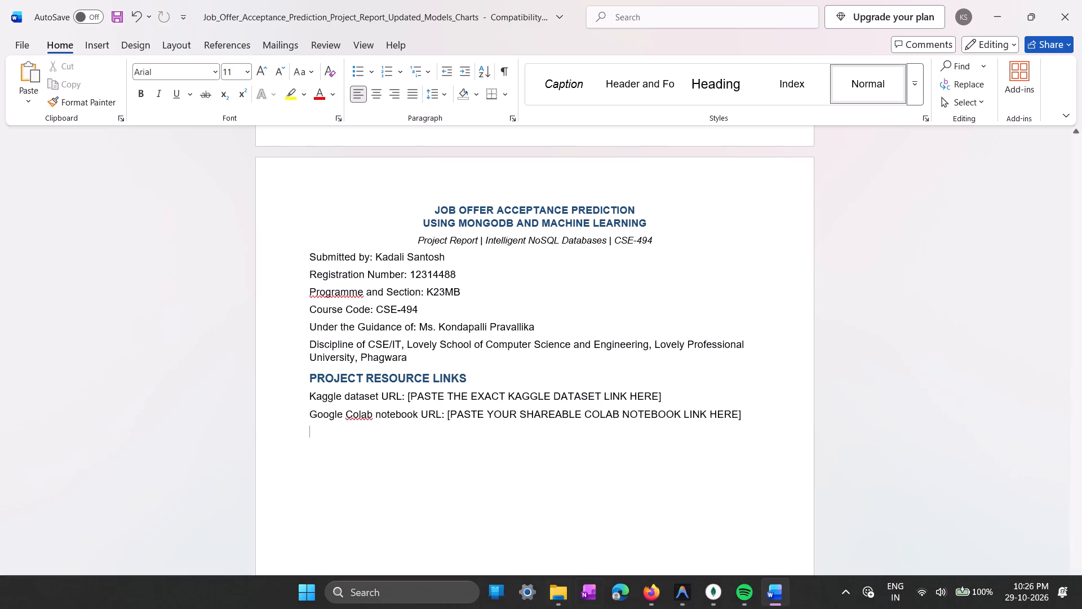
Switch to the Job Offer Acceptance Prediction Colab notebook in Firefox and download it as an .ipynb file.
left_click(562, 595)
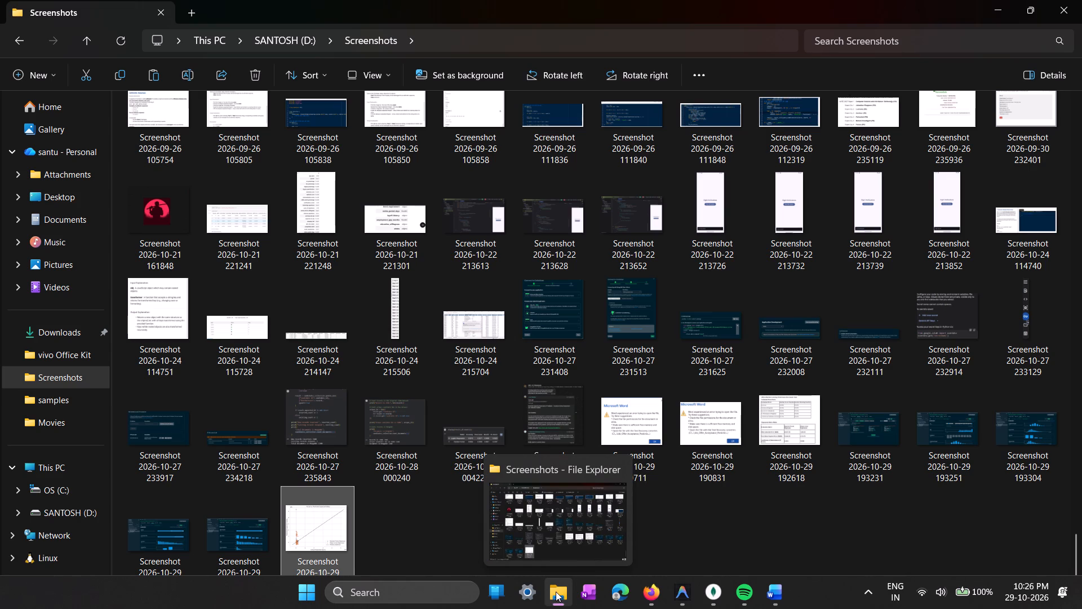
left_click(650, 600)
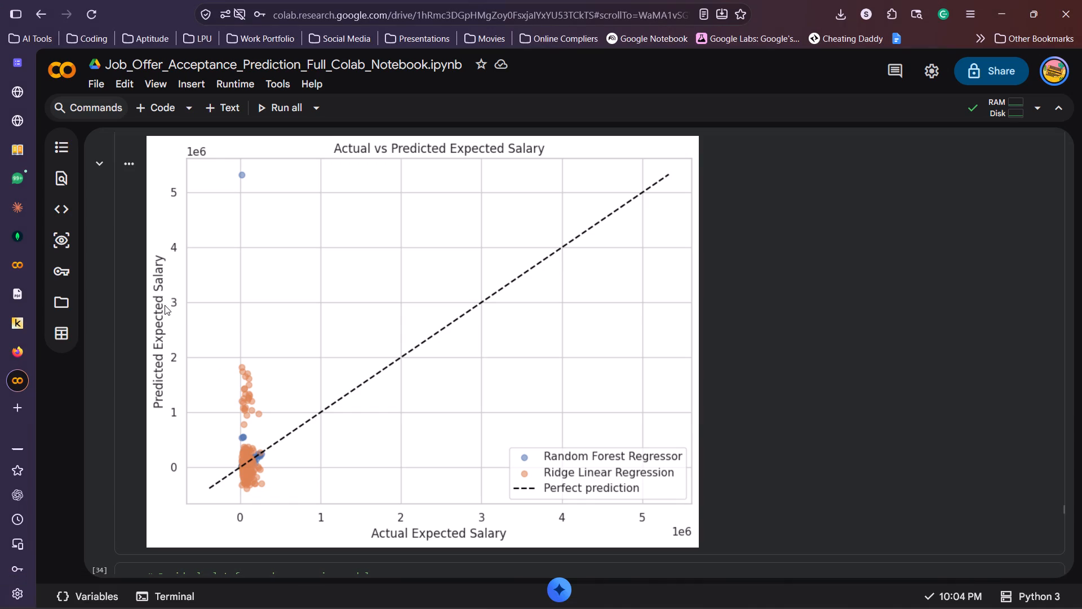
scroll(182, 316, "up", 20)
scroll(182, 316, "up", 2)
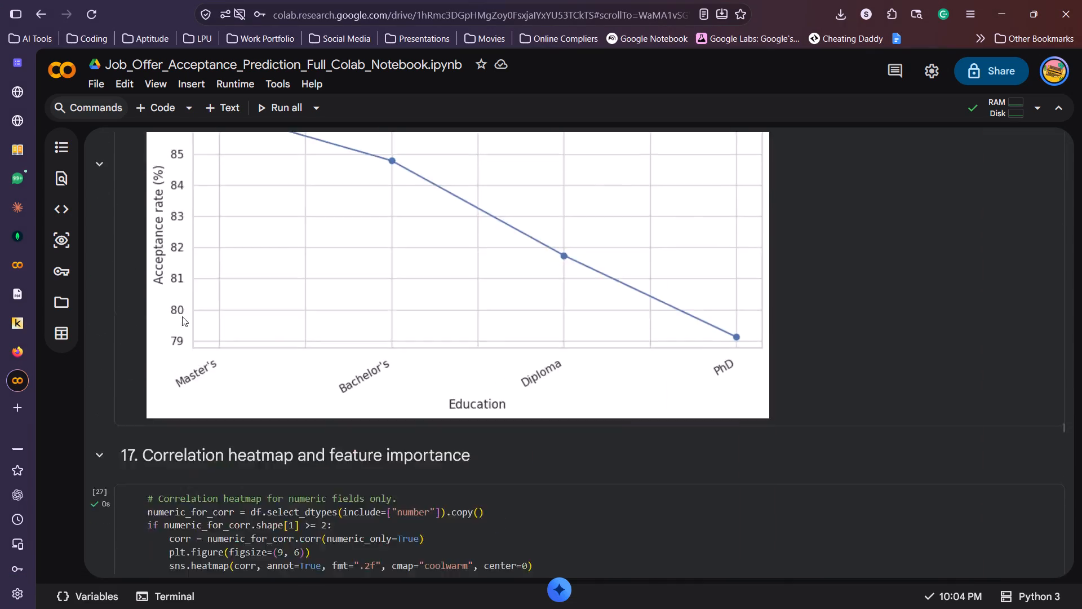
scroll(182, 316, "up", 19)
scroll(182, 316, "up", 16)
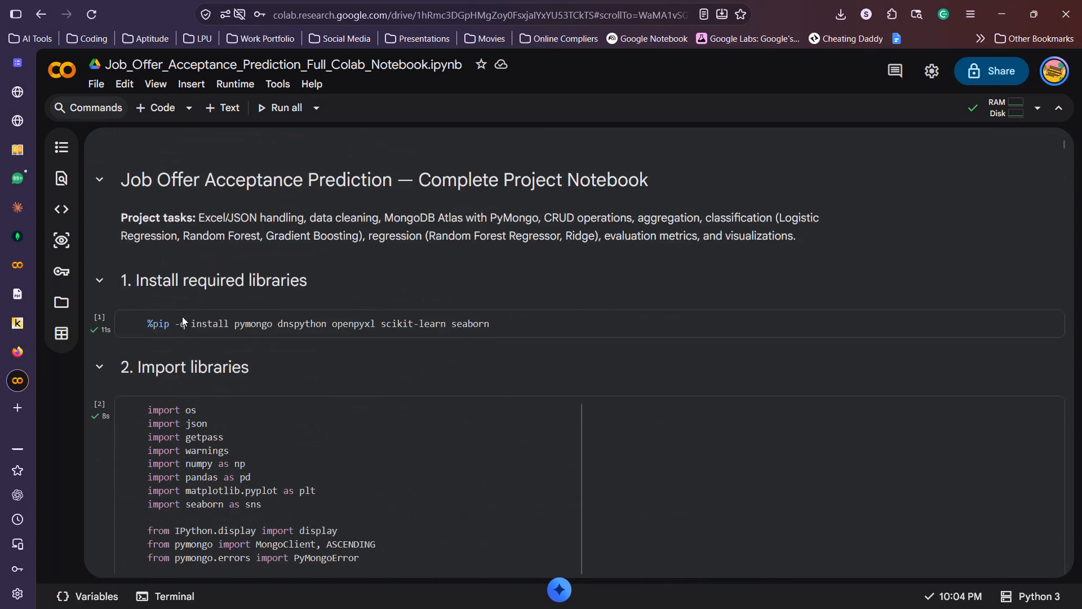
scroll(182, 316, "up", 4)
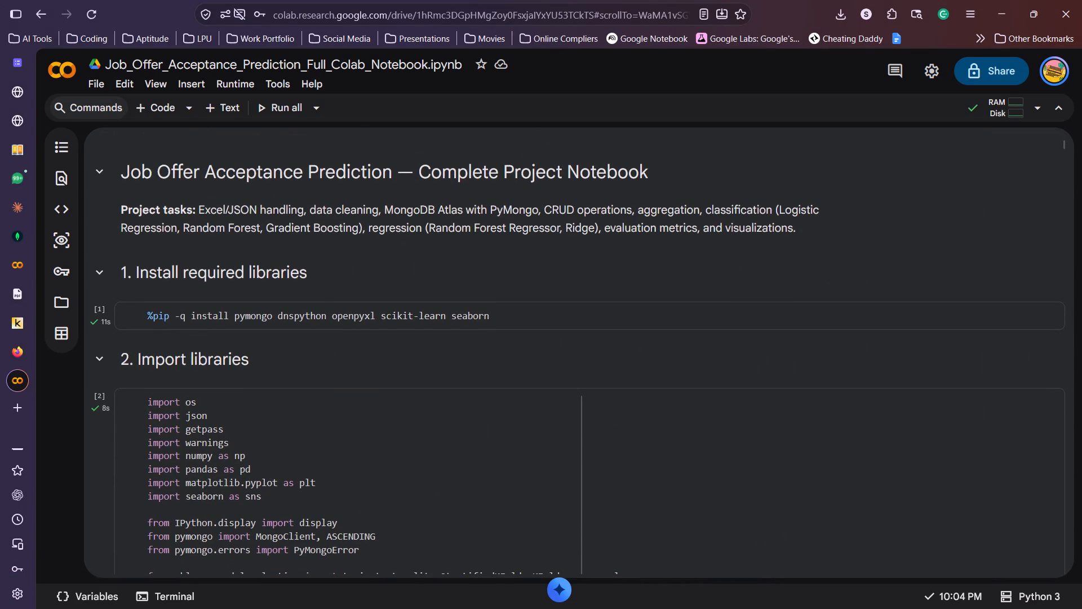
left_click(96, 82)
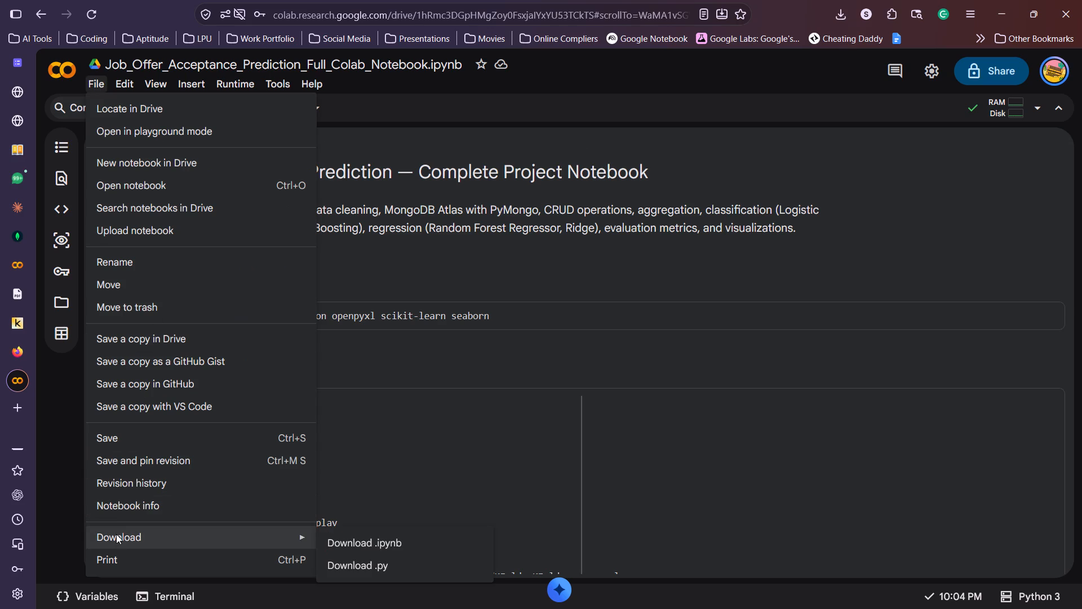
left_click(345, 542)
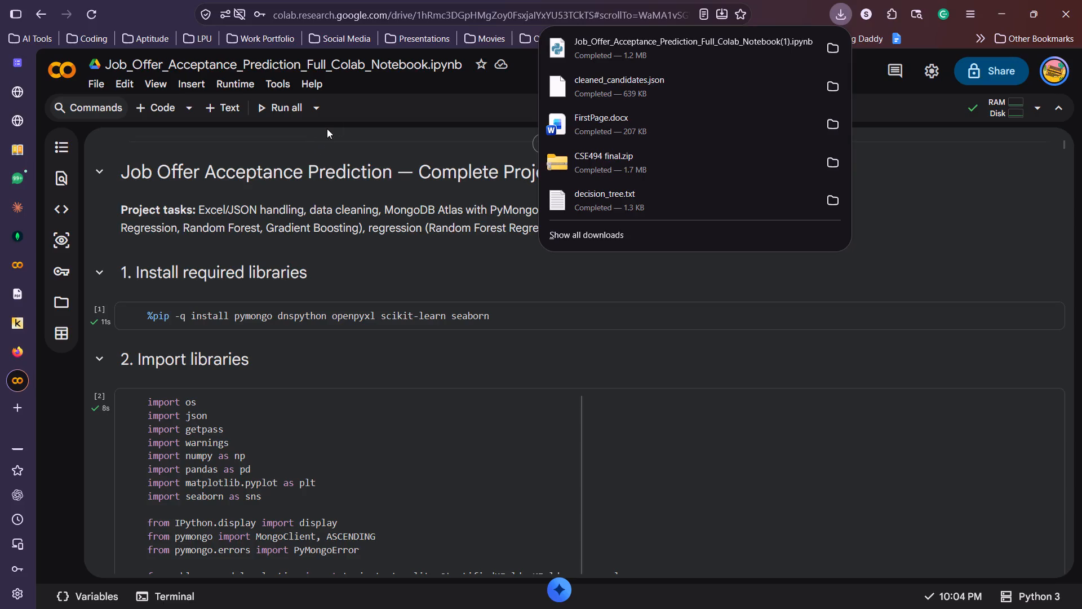
left_click(348, 114)
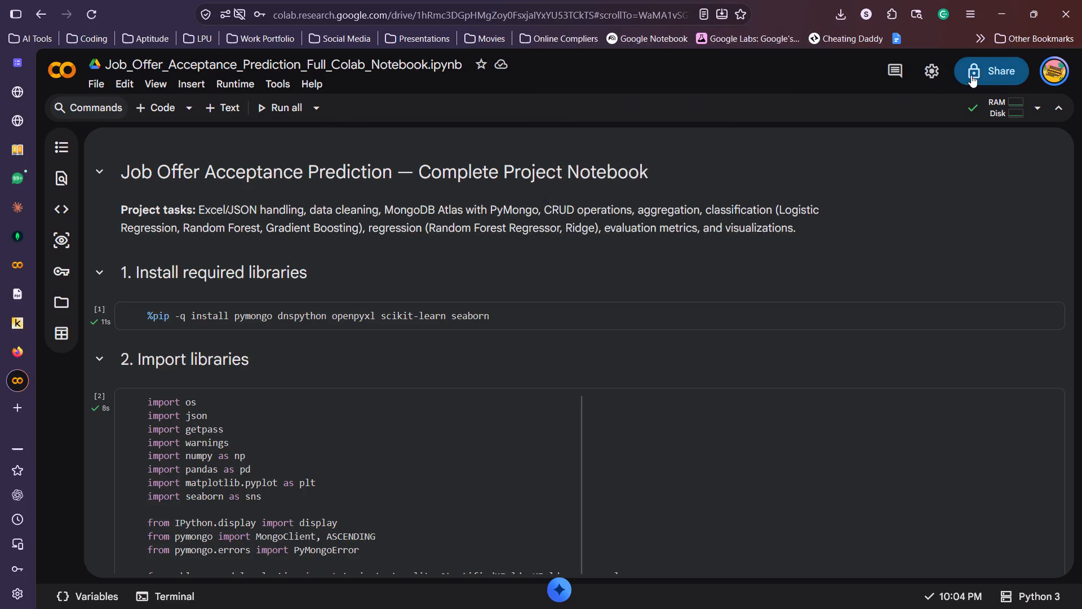
Set the Colab notebook's general access to Anyone with the link and copy its share link.
left_click(971, 75)
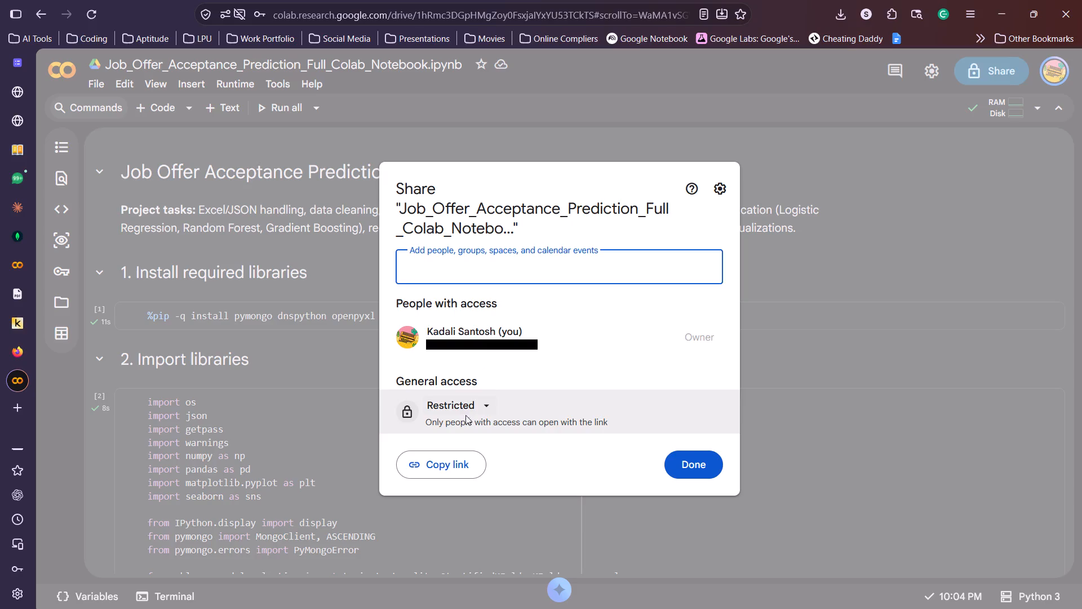
left_click(462, 416)
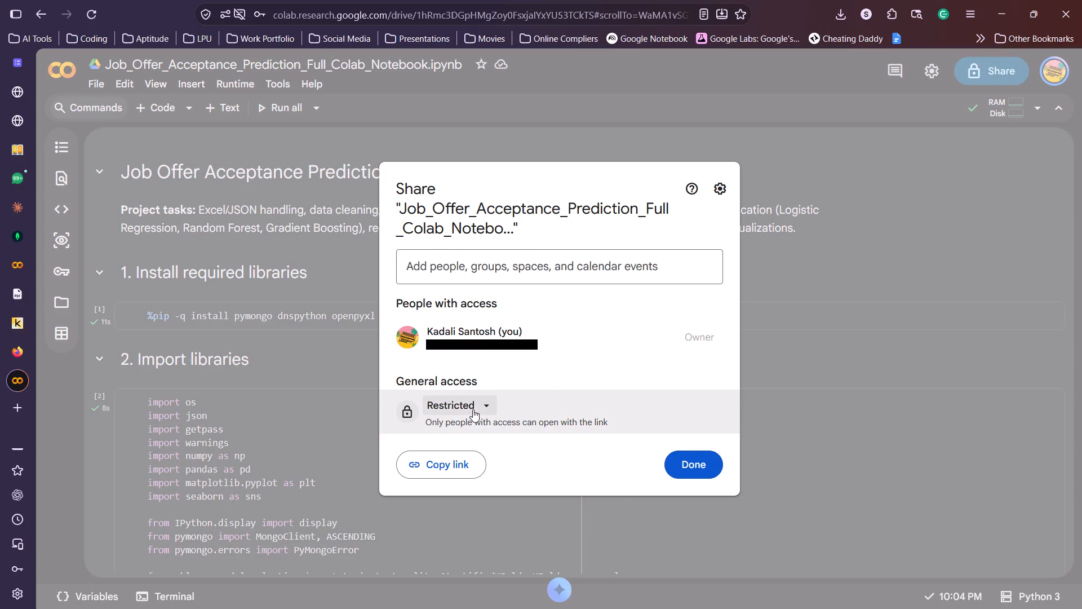
left_click(473, 409)
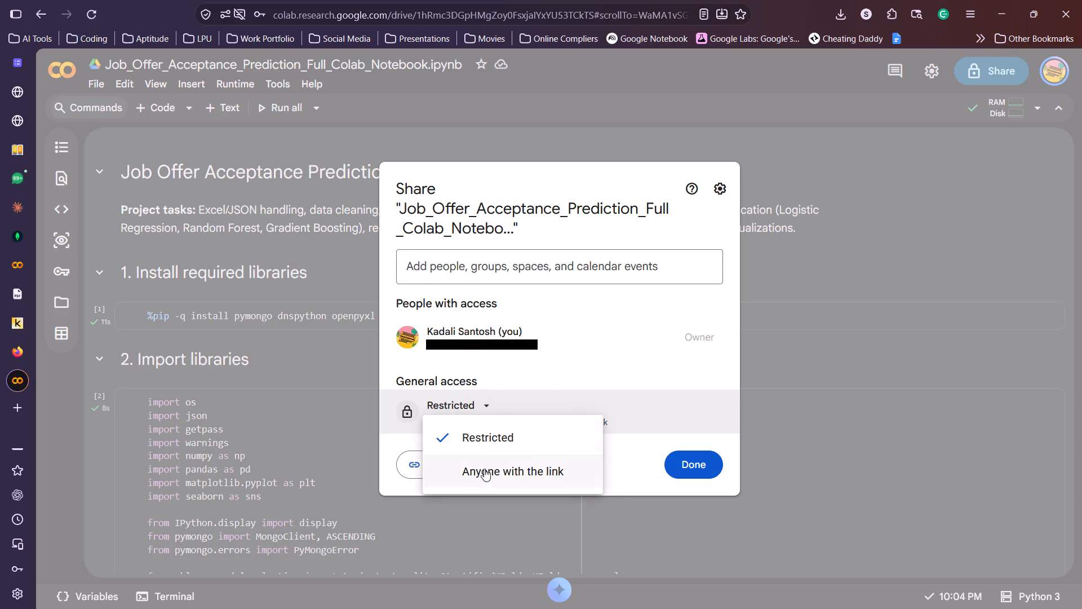
left_click(484, 470)
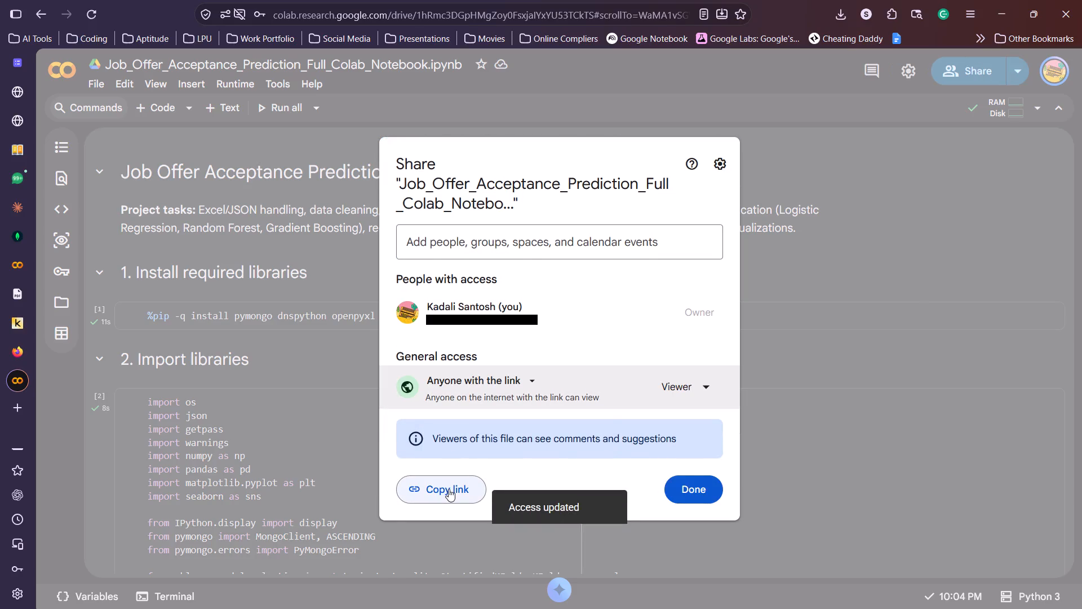
left_click(449, 489)
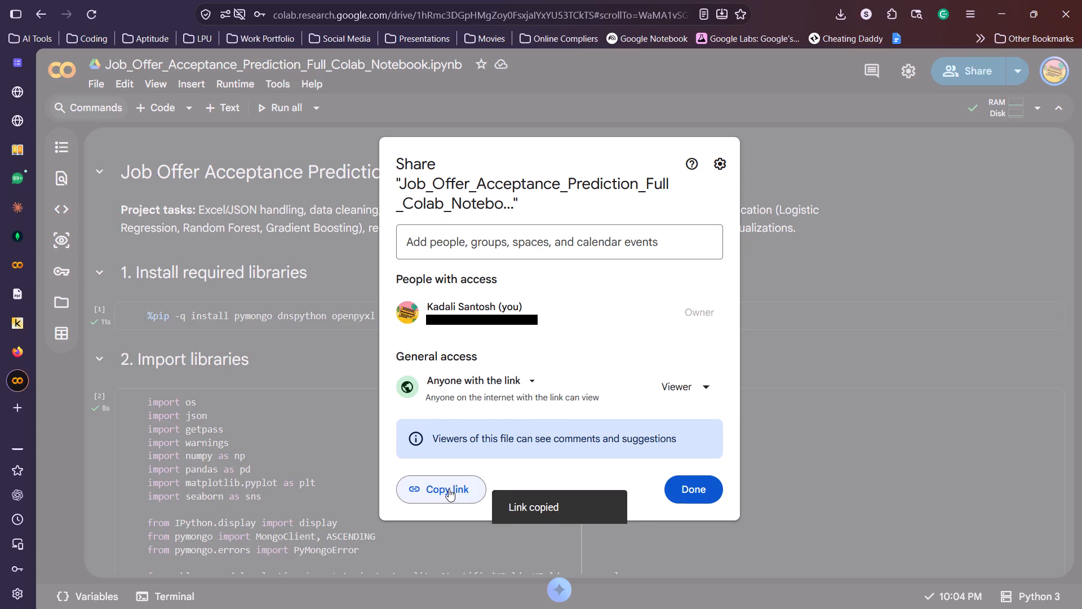
Return to the Word report and replace the Google Colab notebook URL placeholder with the copied share link as a hyperlink.
key("alt+Tab")
key("alt+Tab")
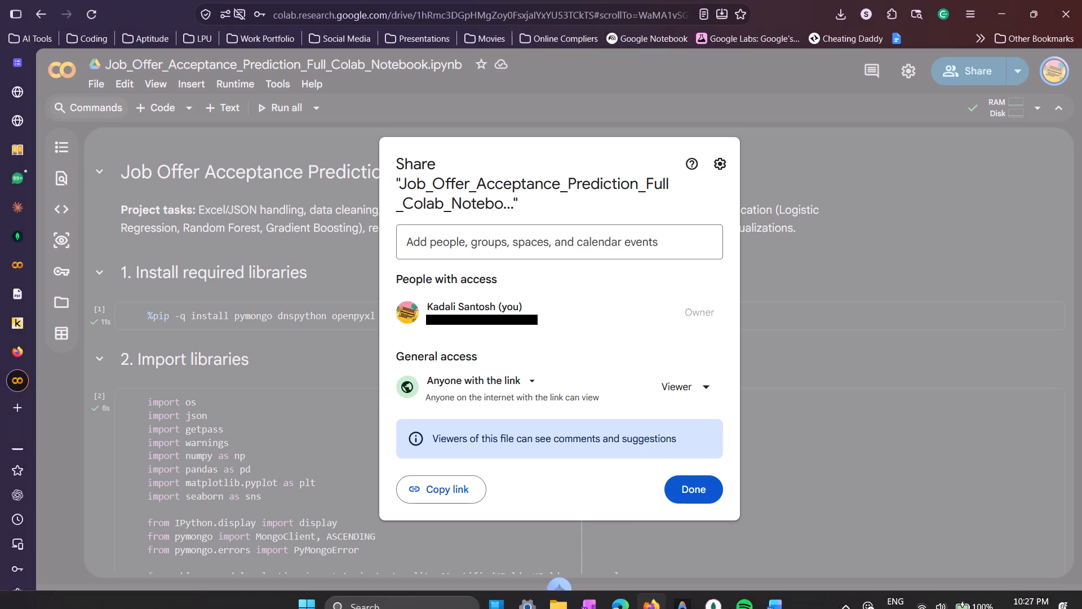
left_click(766, 593)
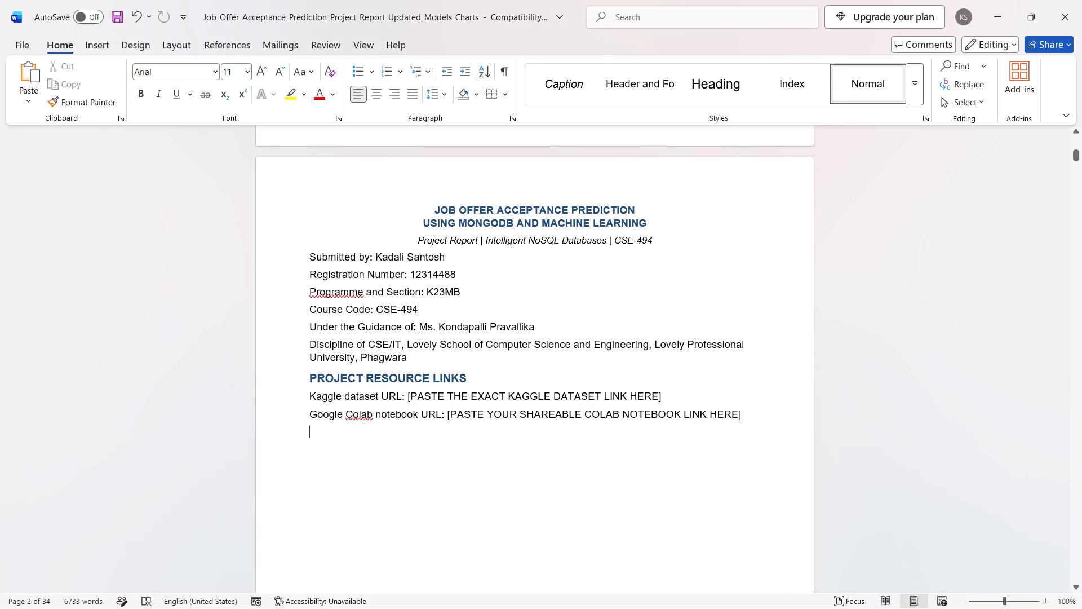
left_click_drag(449, 411, 741, 422)
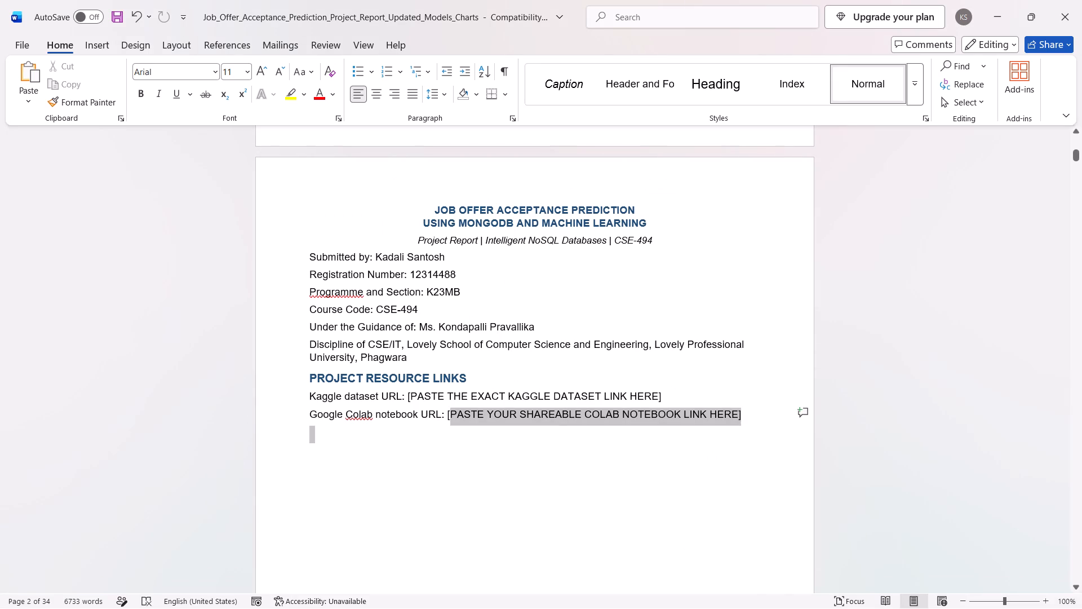
left_click_drag(741, 422, 742, 420)
key("BackSpace")
key("BackSpace")
key("ctrl+v")
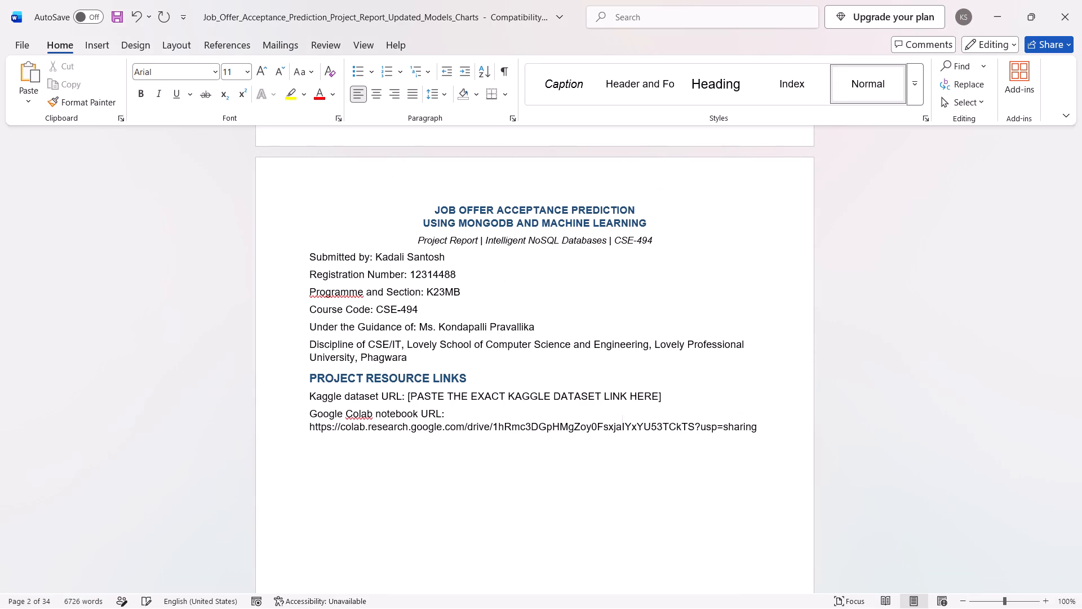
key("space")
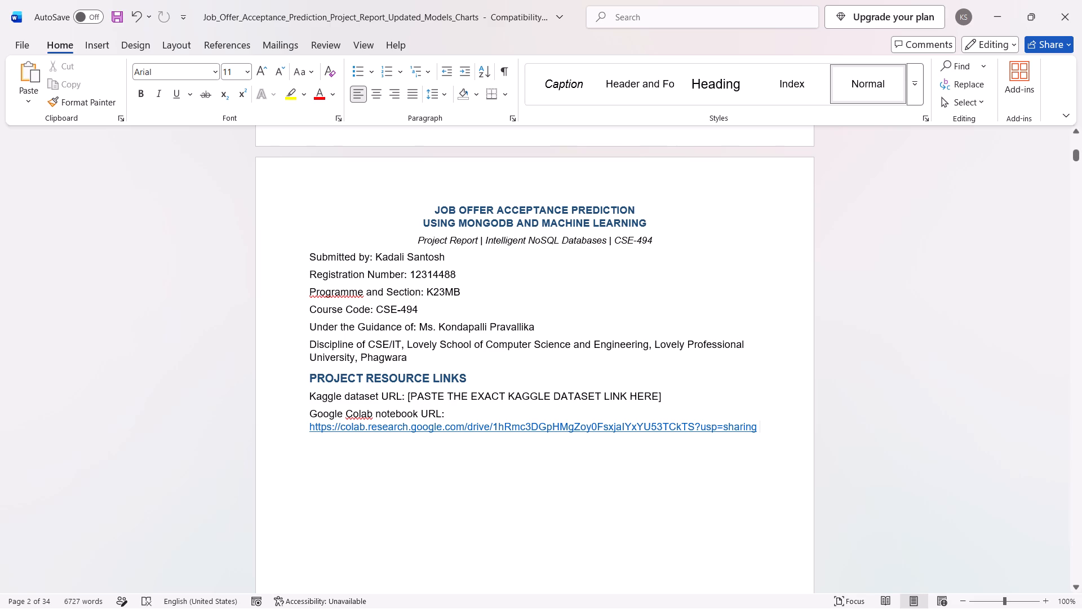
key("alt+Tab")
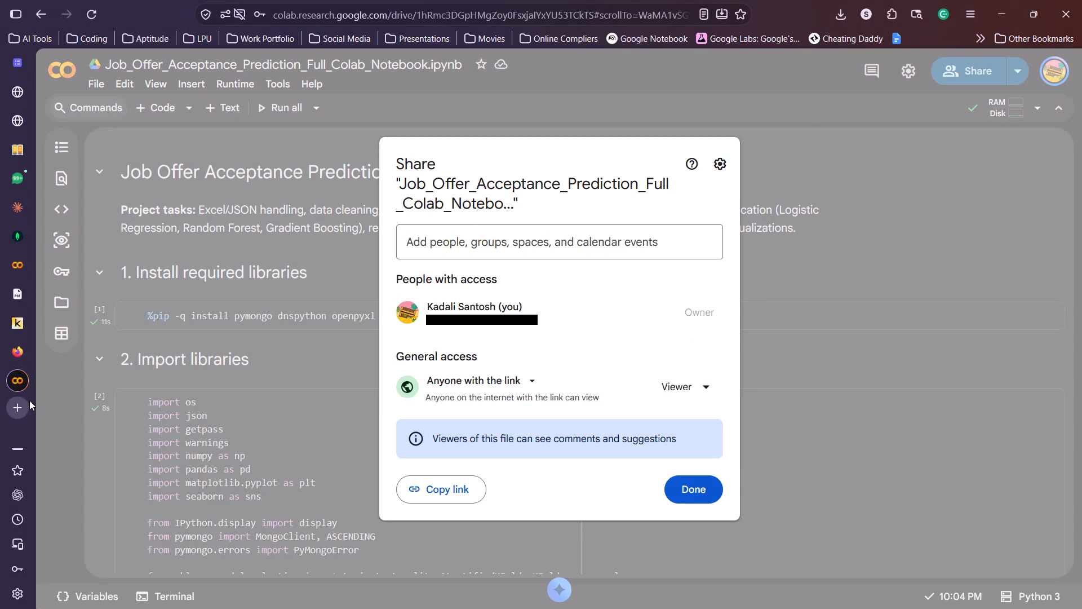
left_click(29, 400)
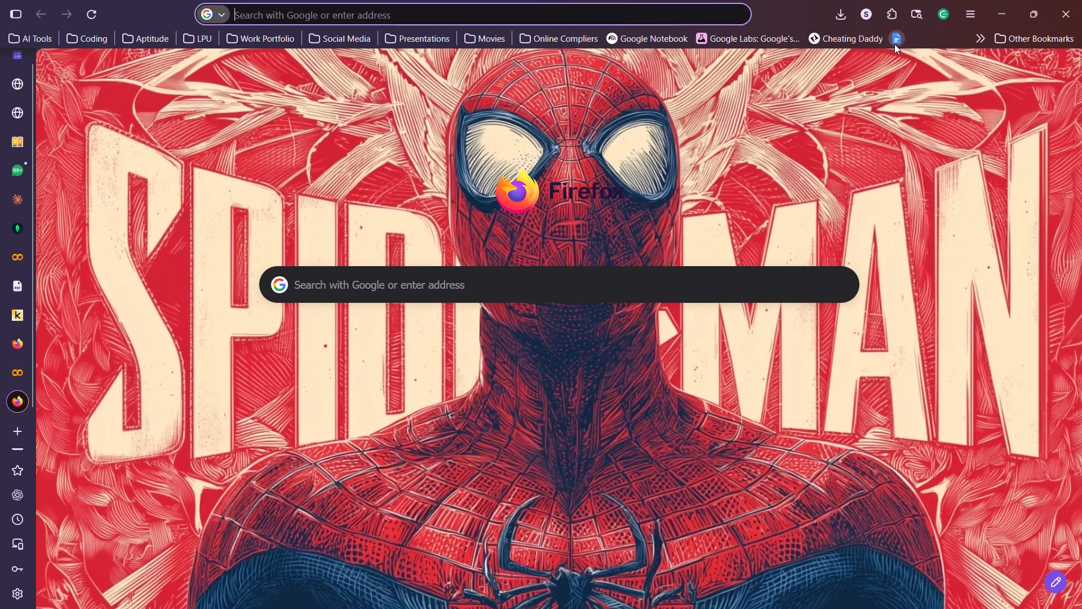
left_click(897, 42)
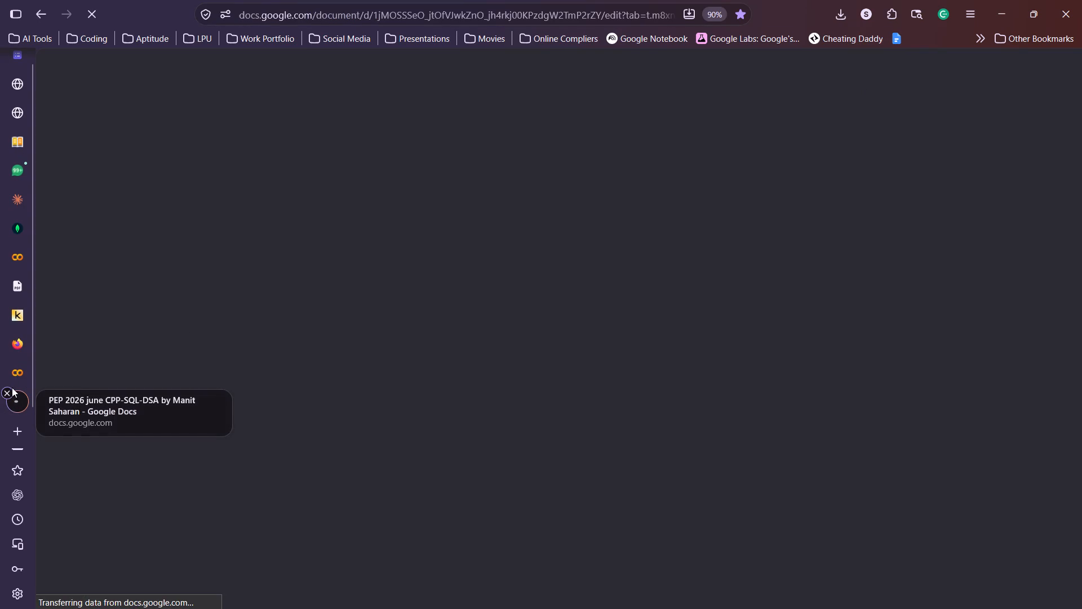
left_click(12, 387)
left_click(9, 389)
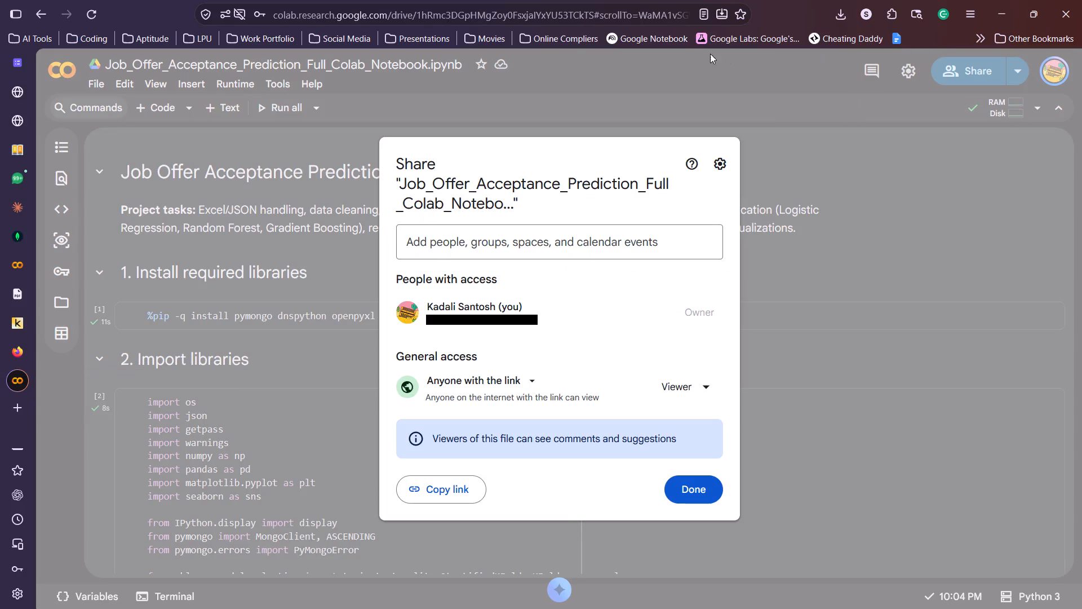
Open Google Drive in a new browser tab, switch to the default Google account, and close the other account's Drive tab.
left_click(16, 403)
left_click(984, 41)
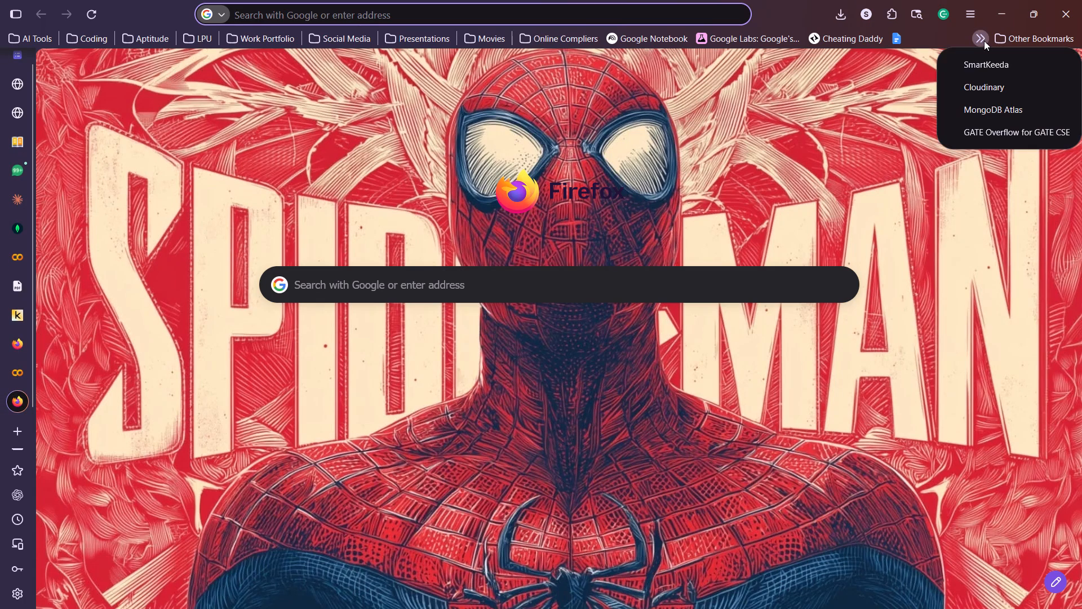
left_click(916, 39)
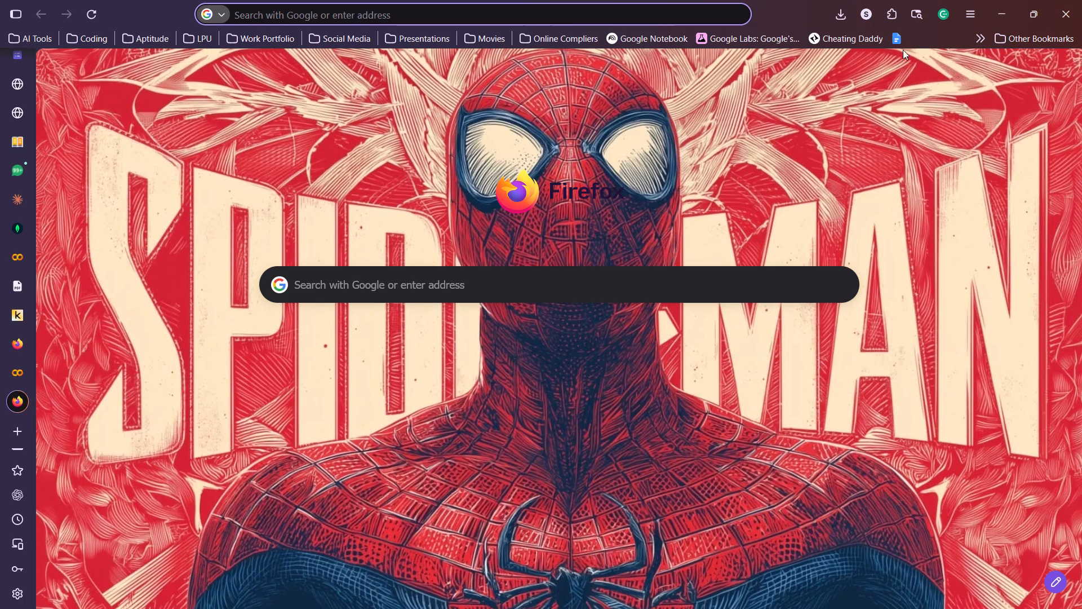
left_click(245, 40)
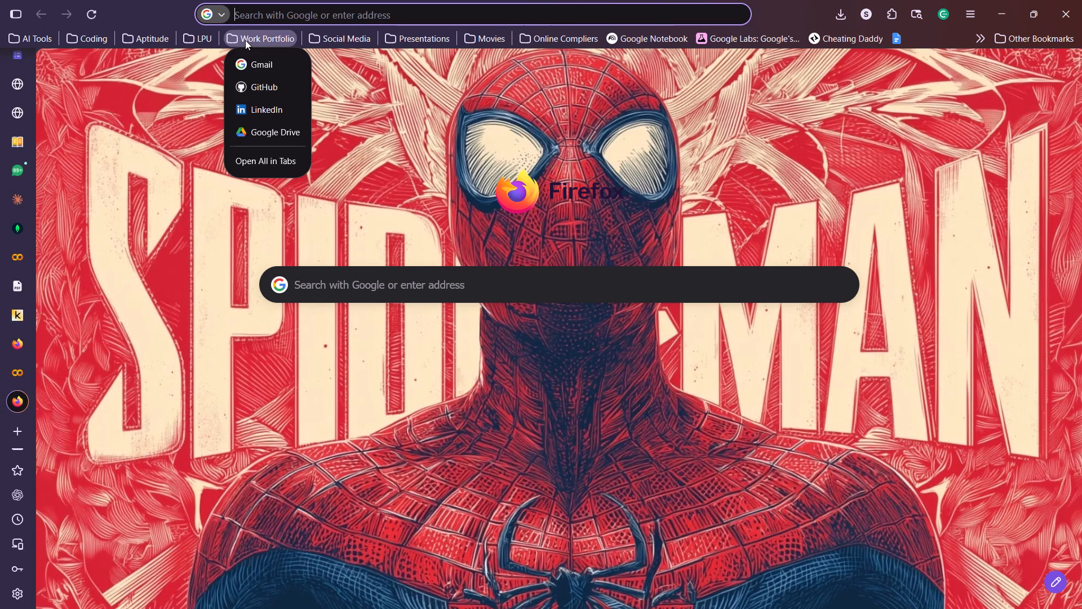
left_click(264, 129)
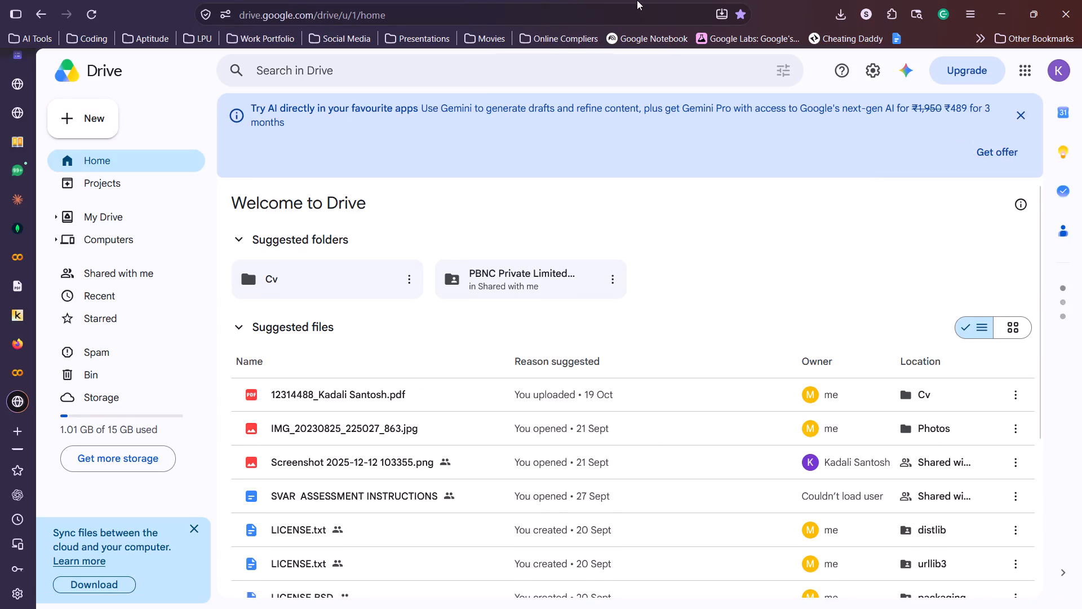
left_click(1060, 70)
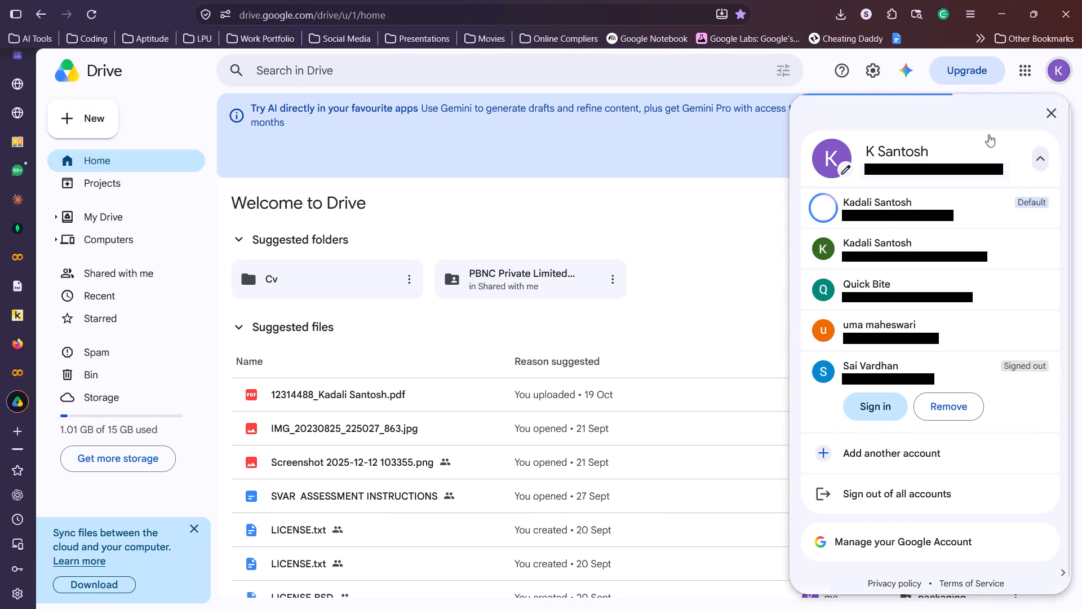
left_click(928, 224)
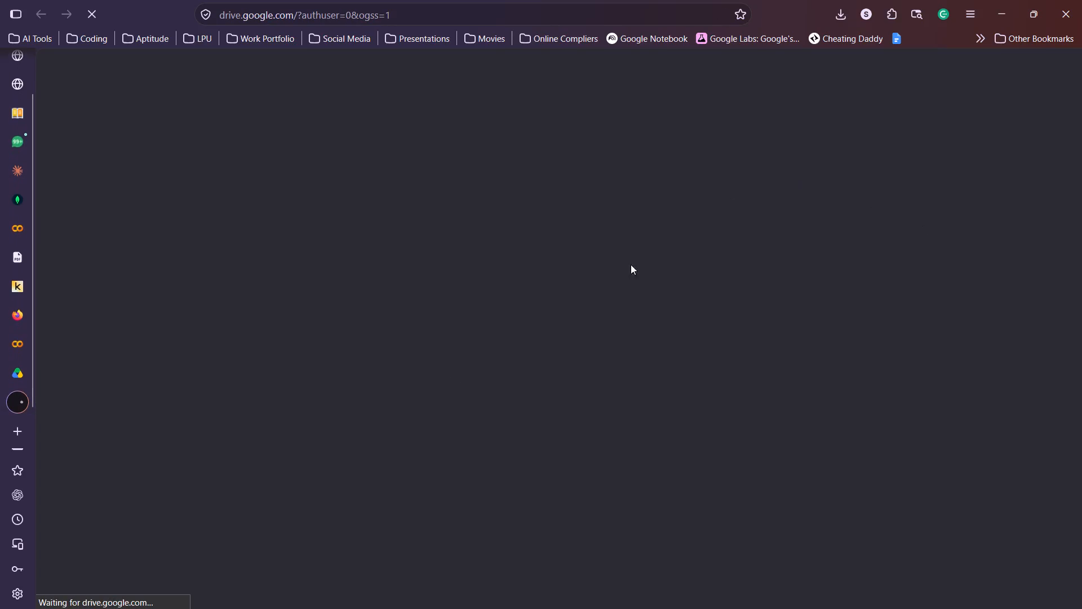
left_click(8, 362)
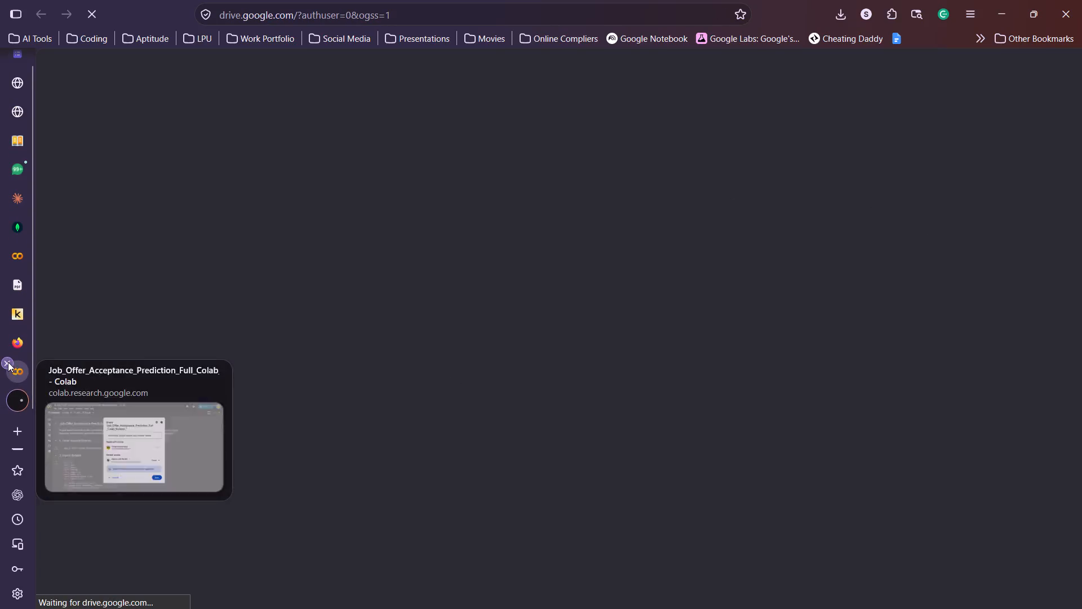
Switch to File Explorer and open the Downloads folder.
left_click(552, 590)
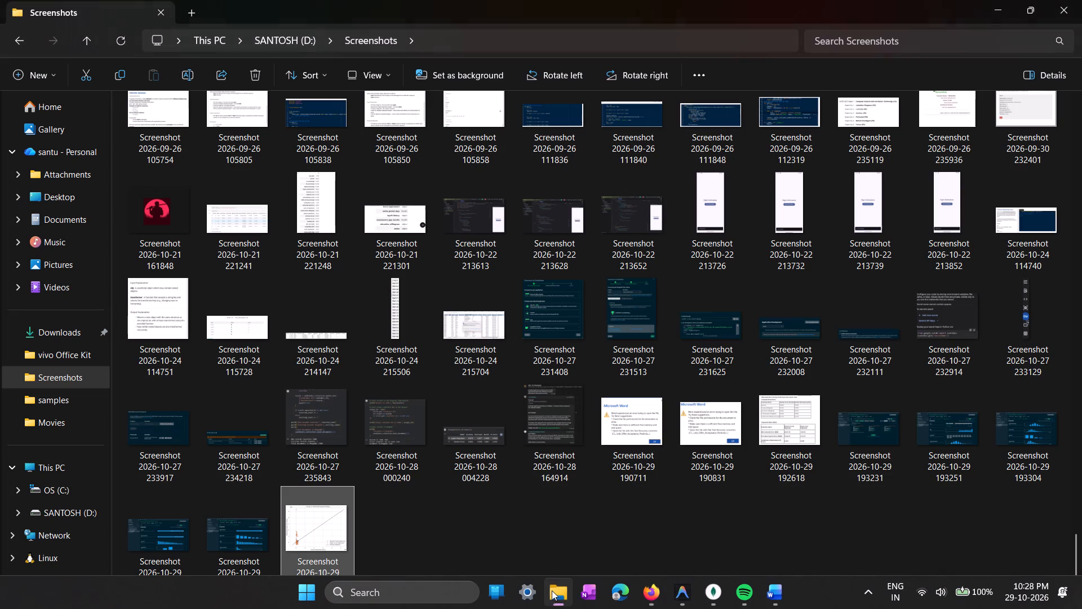
left_click(65, 330)
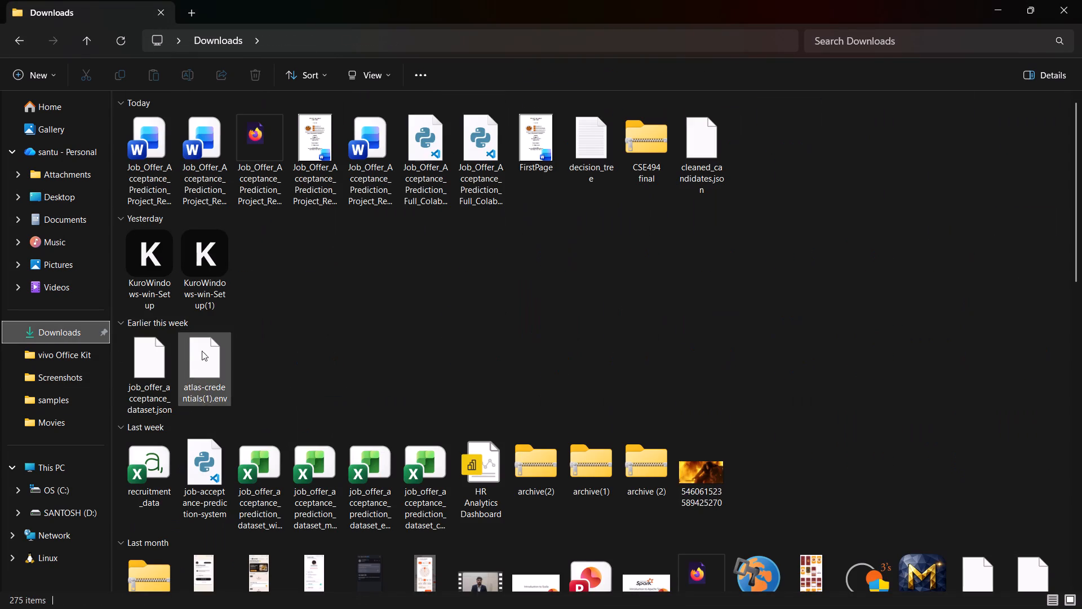
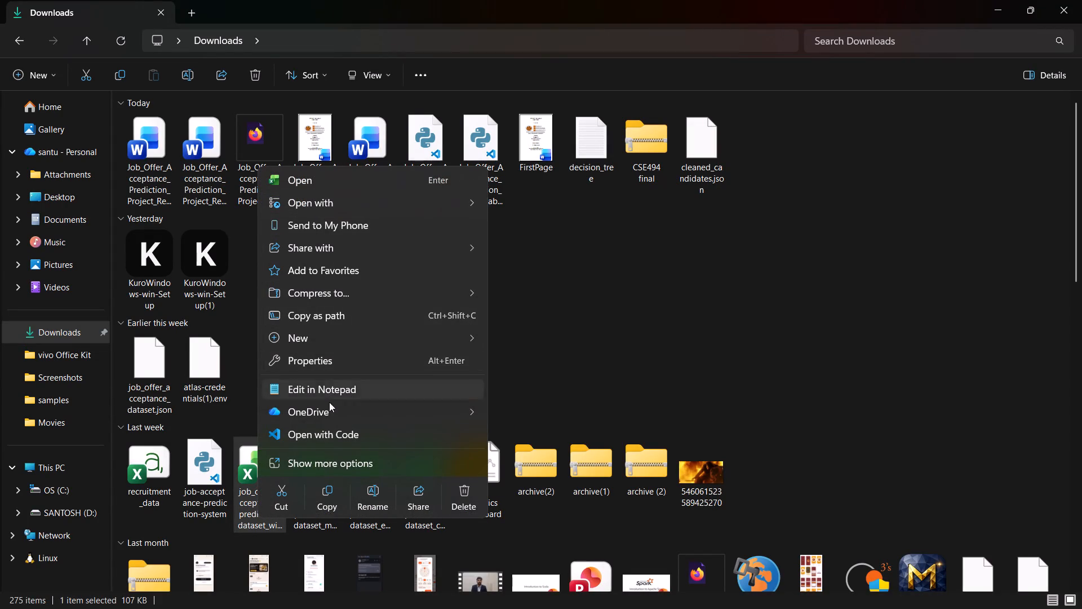
Rename the selected Excel dataset file in Downloads as job_offer_acceptance_prediction_dataset.
left_click(358, 493)
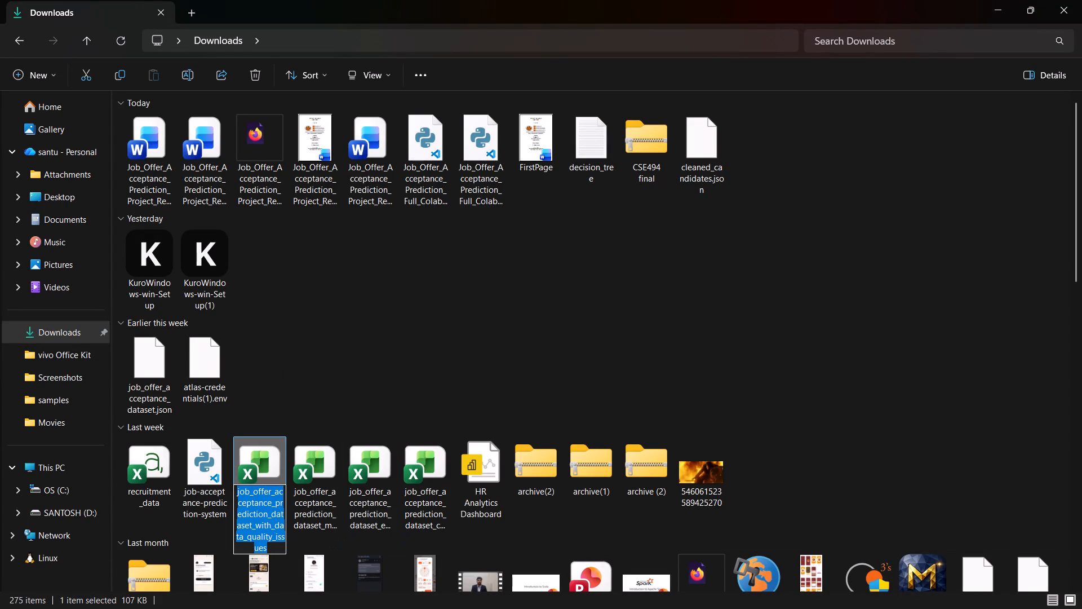
left_click(277, 546)
key("BackSpace")
key("BackSpace")
key("BackSpace")
key("BackSpace")
key("BackSpace")
key("BackSpace")
key("BackSpace")
key("BackSpace")
key("BackSpace")
key("BackSpace")
key("BackSpace")
key("BackSpace")
key("BackSpace")
key("BackSpace")
key("BackSpace")
key("BackSpace")
key("BackSpace")
key("BackSpace")
key("BackSpace")
key("BackSpace")
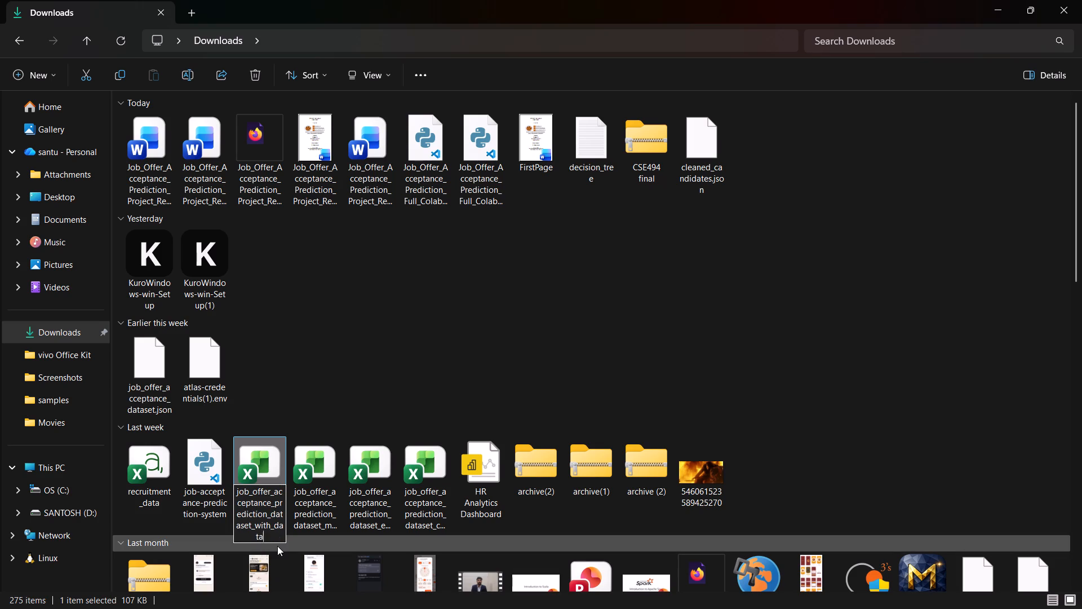
type("et")
key("Return")
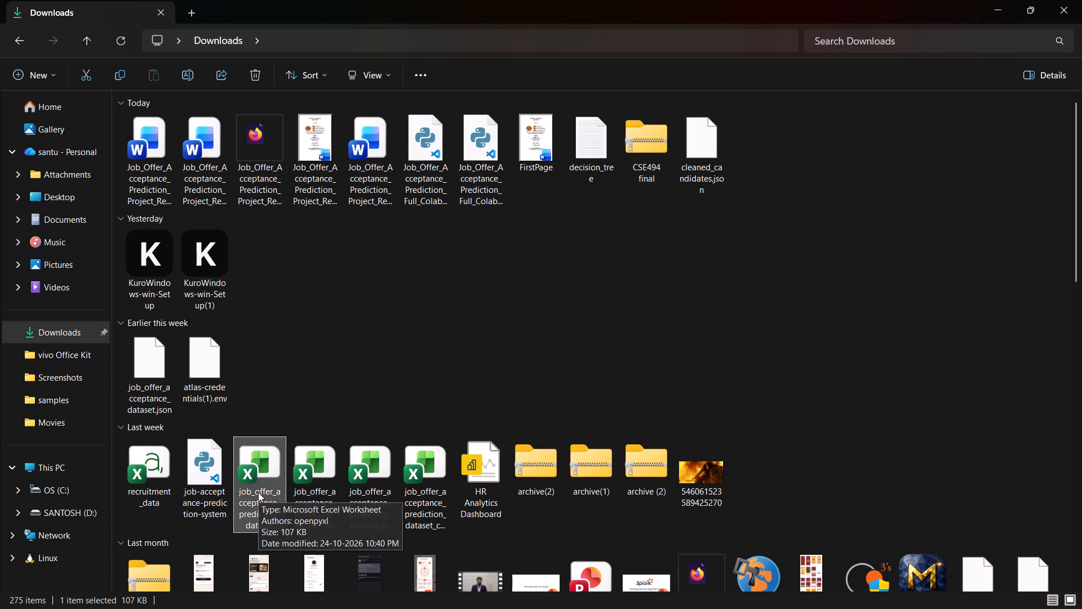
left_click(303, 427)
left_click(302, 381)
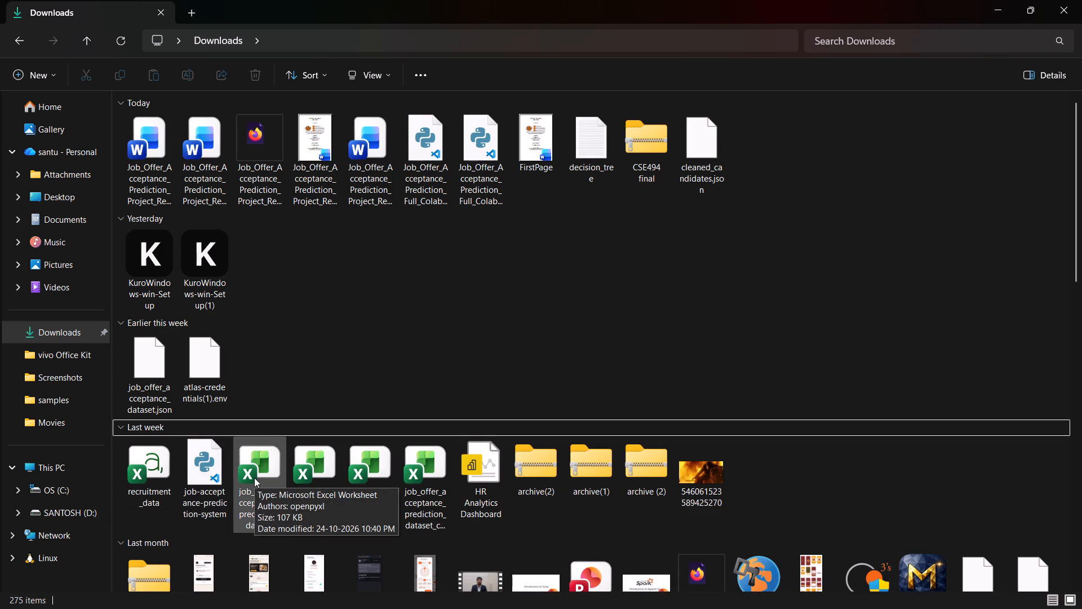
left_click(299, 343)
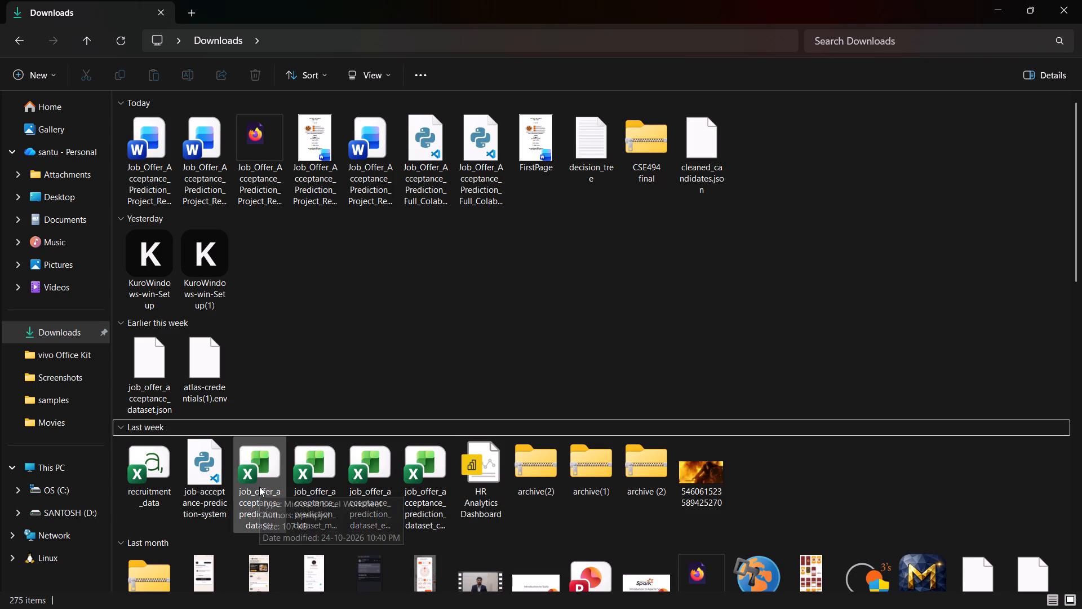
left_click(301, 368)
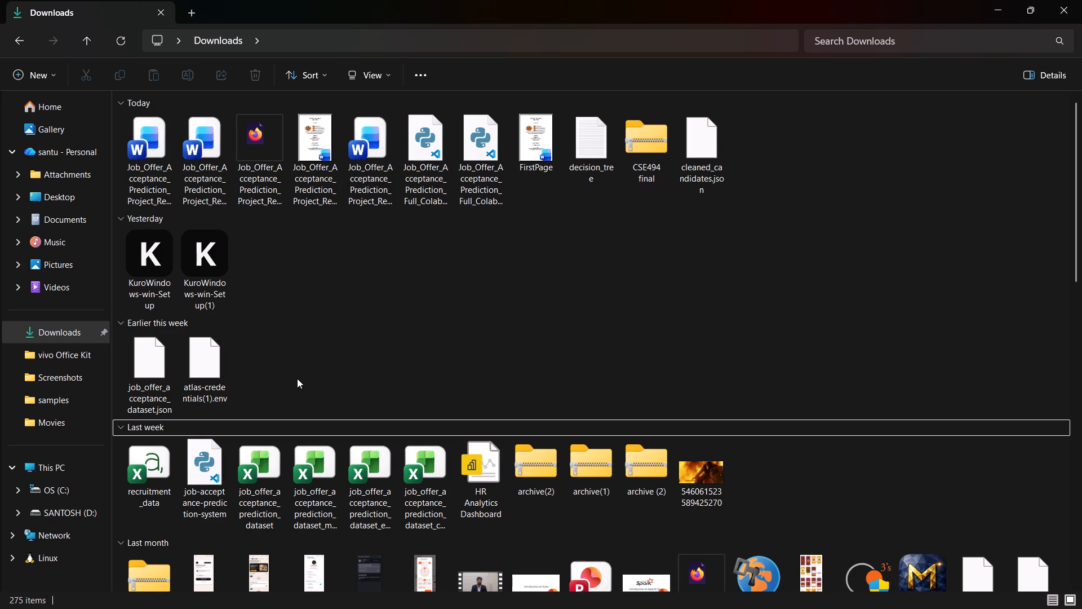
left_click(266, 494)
Switch to Google Drive in the browser and upload job_offer_acceptance_prediction_dataset from the Downloads folder.
key("alt+Tab")
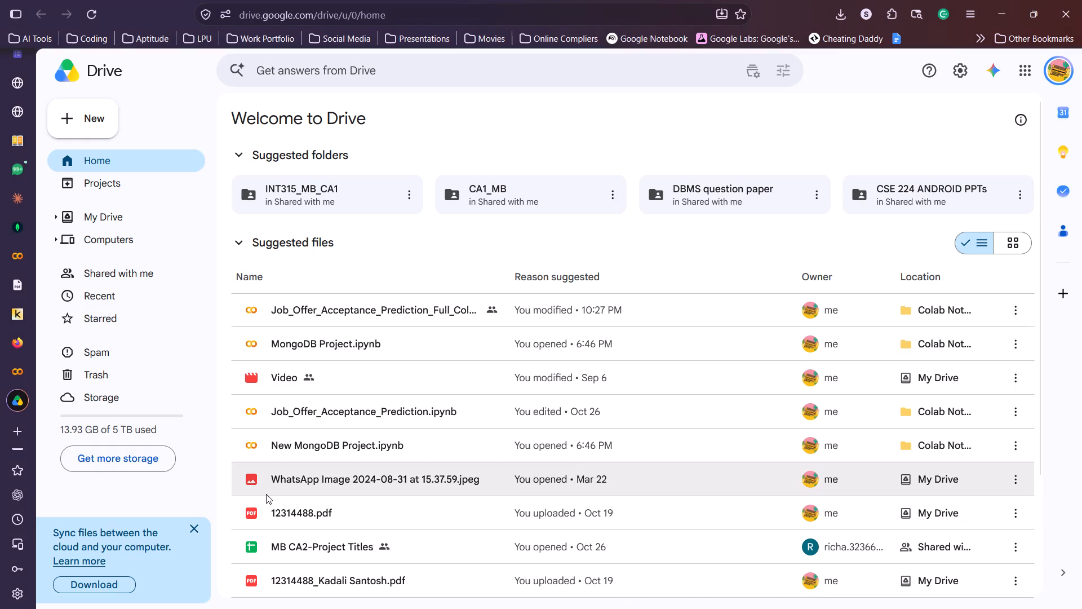
left_click(86, 126)
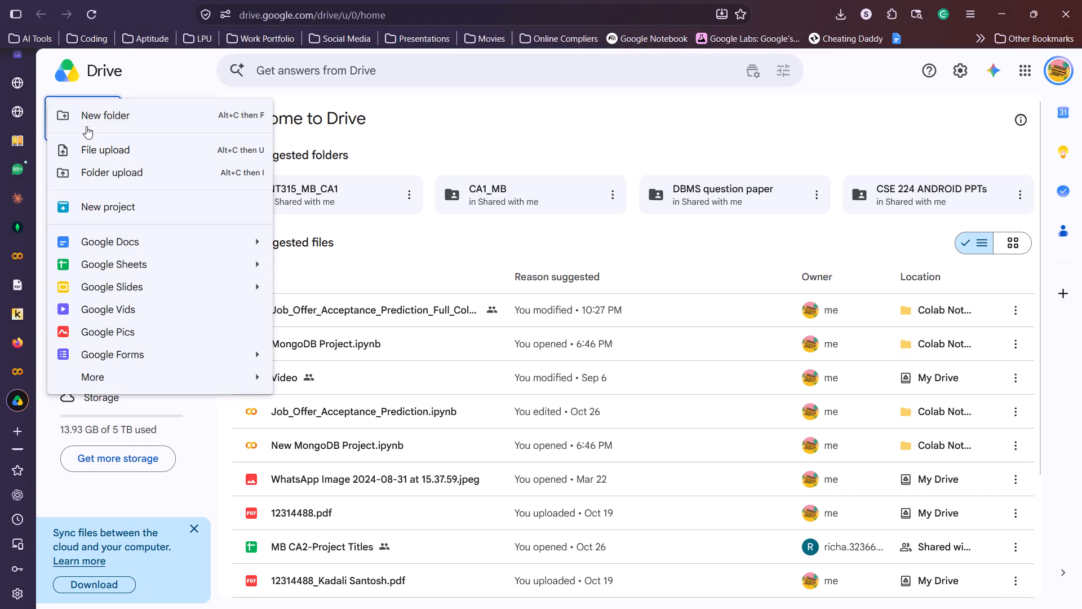
left_click(93, 146)
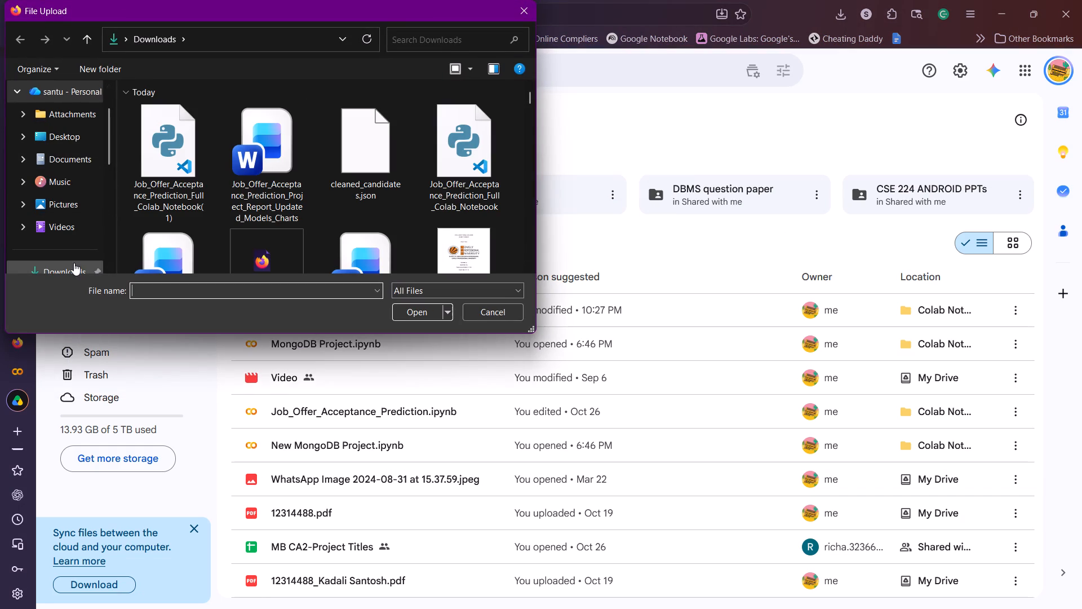
left_click(74, 263)
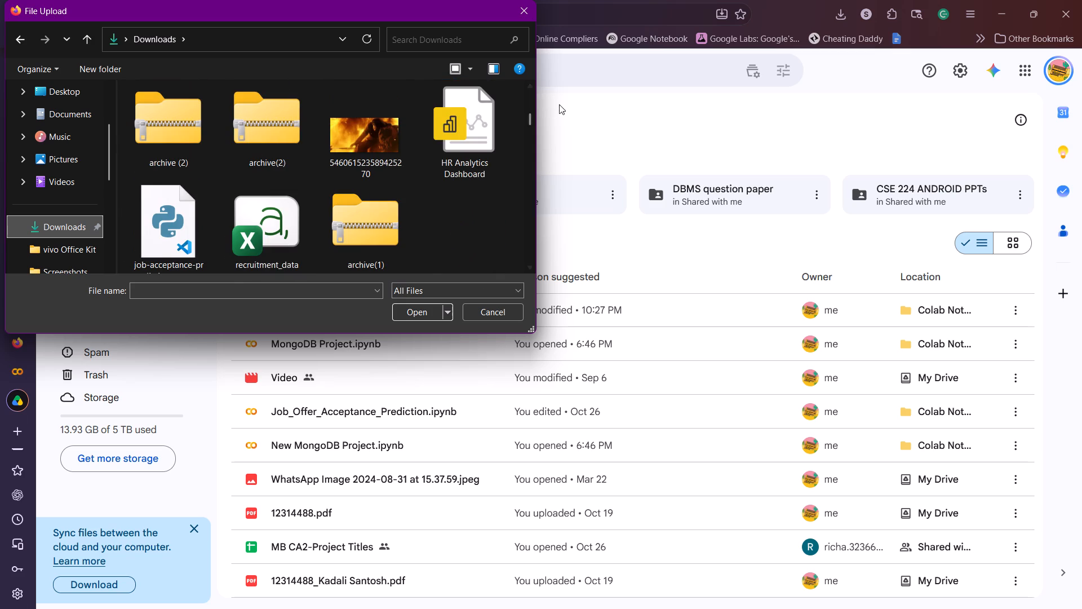
left_click_drag(532, 120, 530, 115)
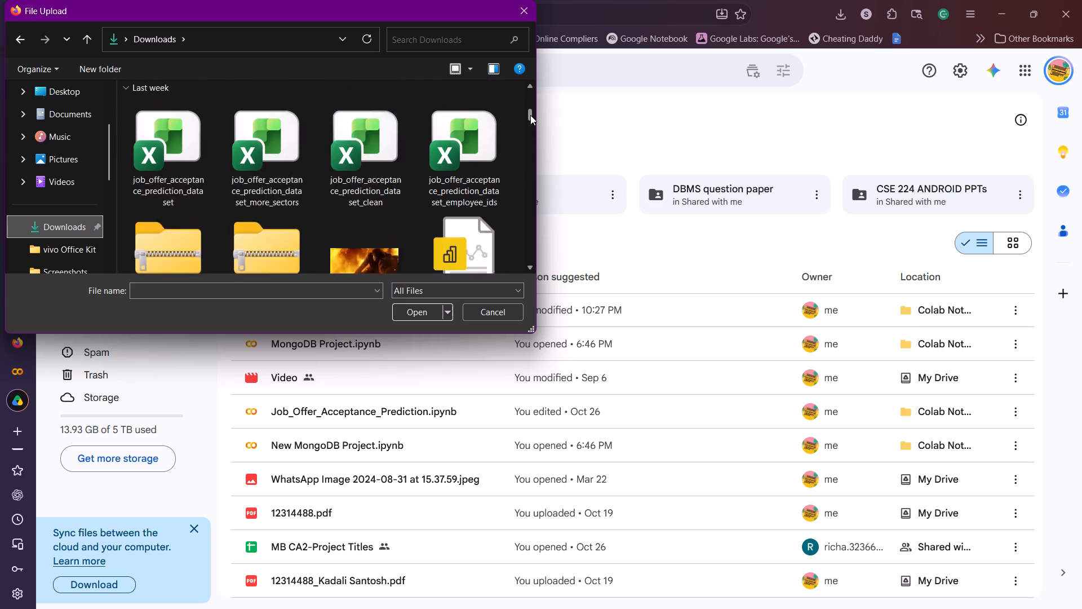
left_click_drag(530, 115, 530, 114)
left_click(168, 208)
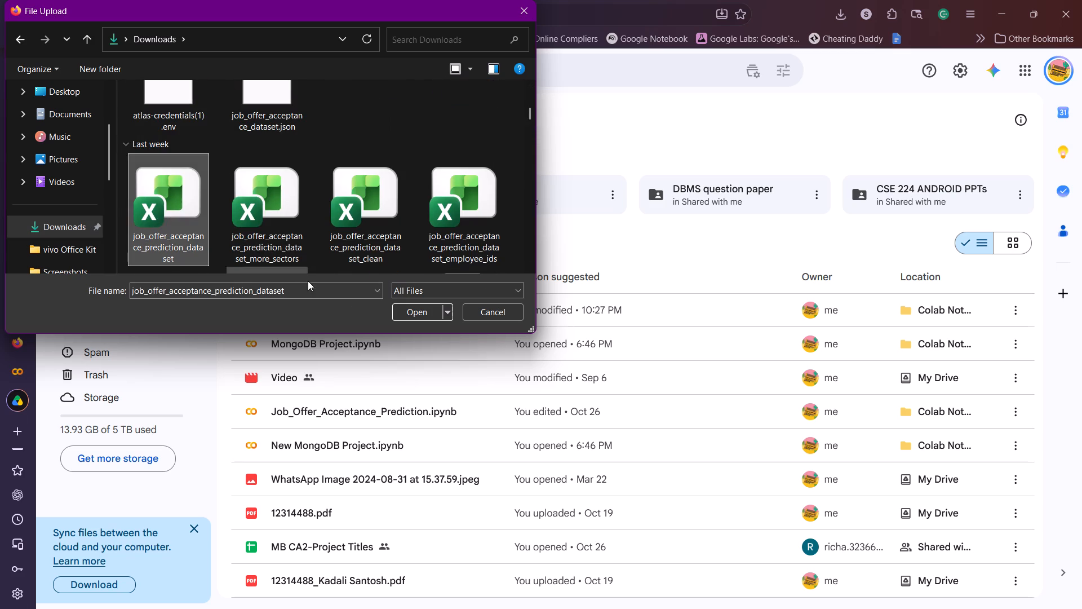
left_click(428, 314)
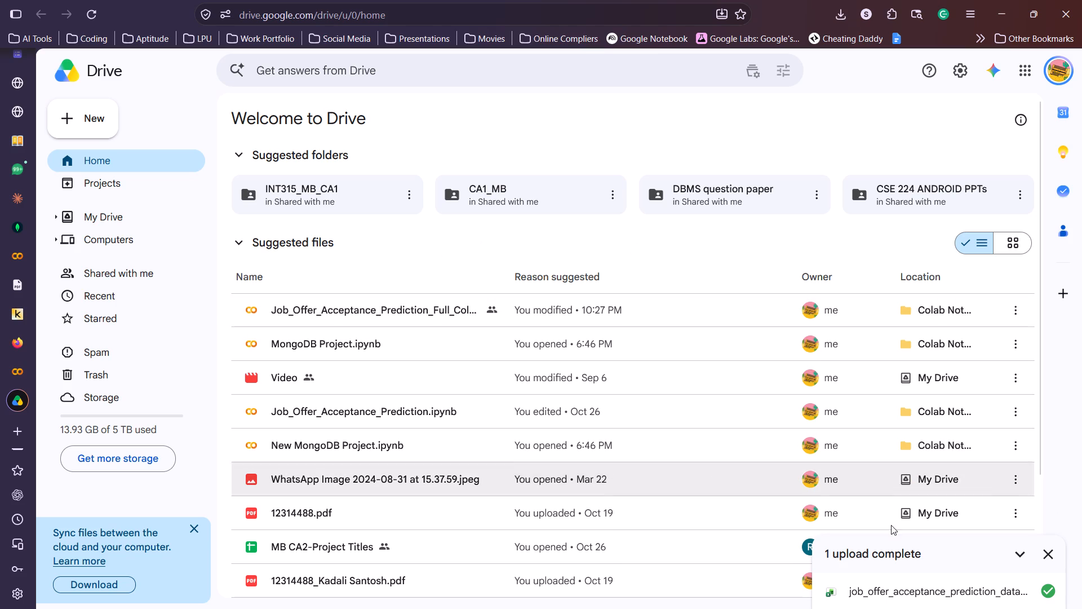
Reload Drive, set the uploaded dataset's general access to Anyone with the link, and copy its share link.
left_click(99, 12)
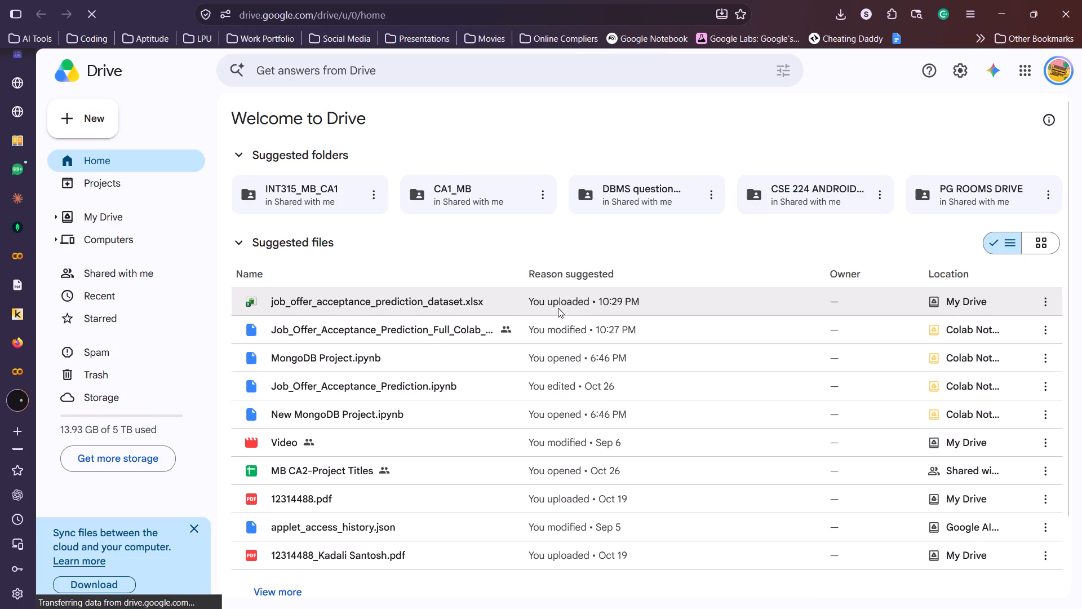
left_click(1010, 306)
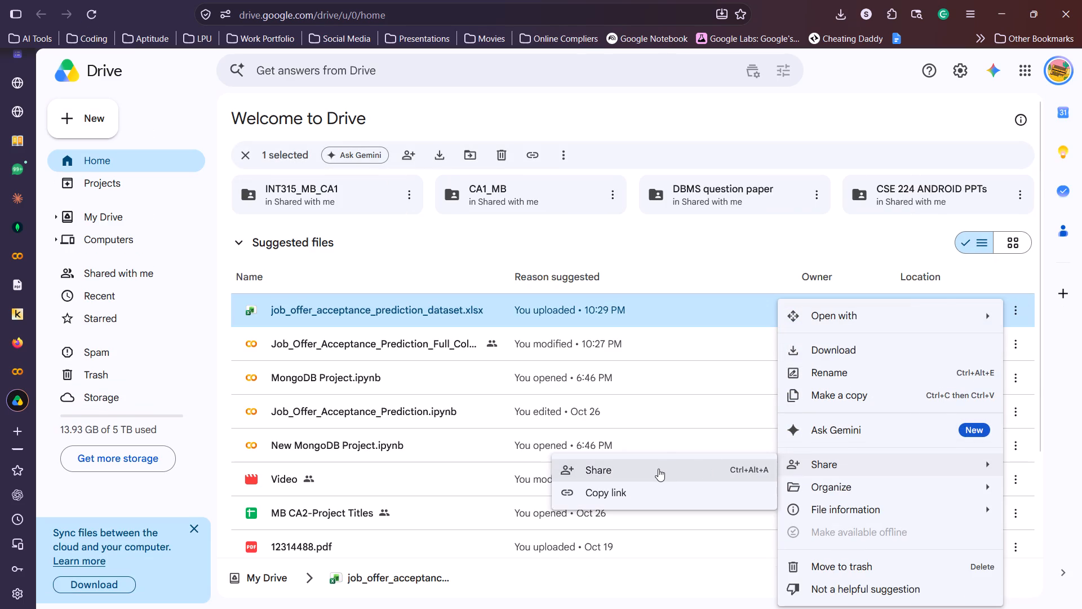
left_click(658, 469)
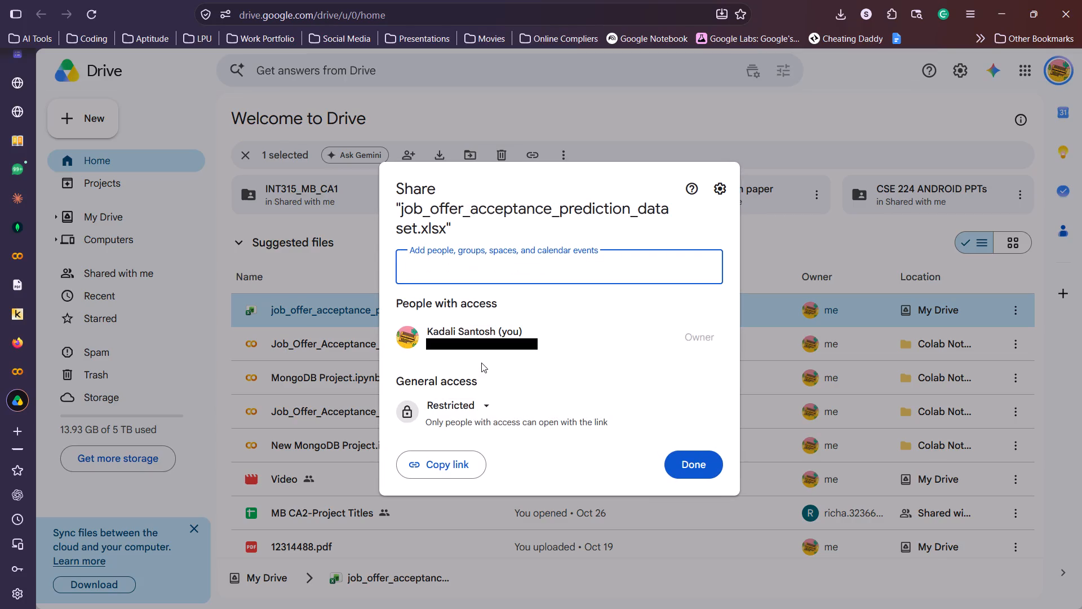
left_click(456, 460)
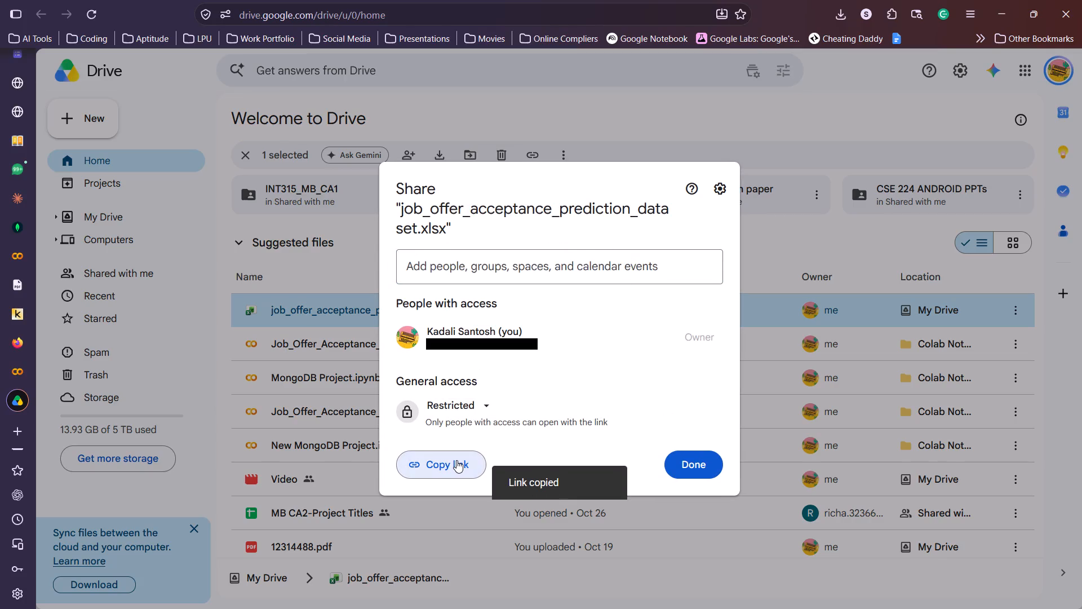
left_click(460, 397)
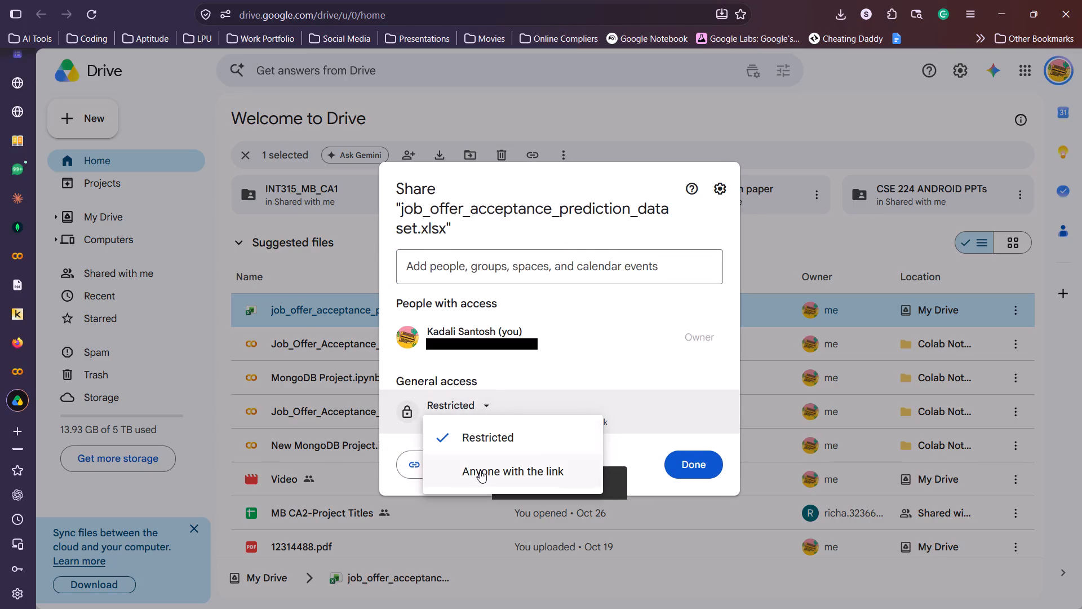
left_click(480, 470)
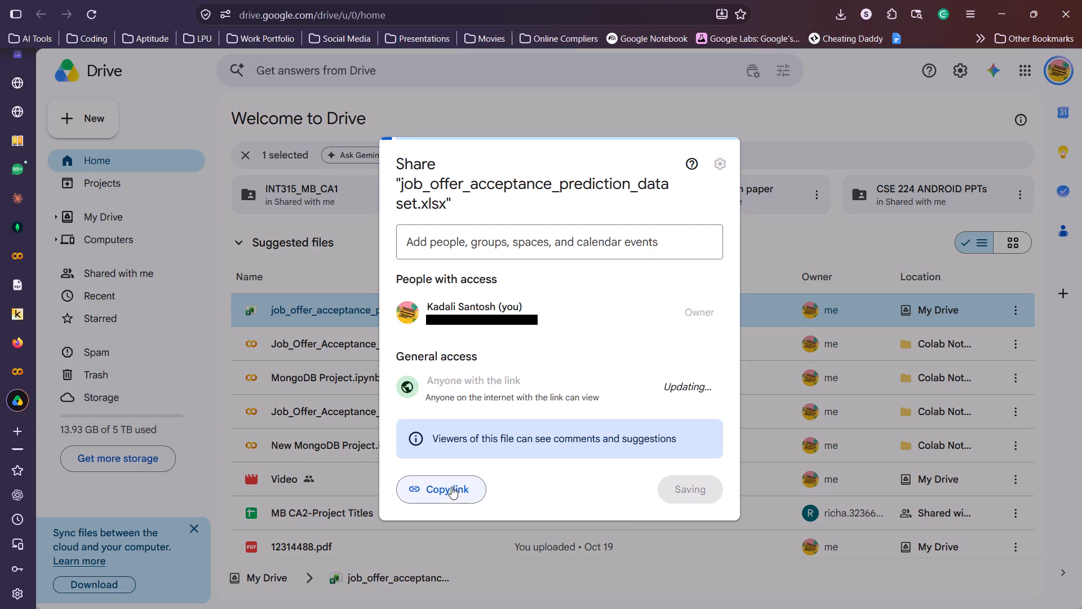
left_click(451, 487)
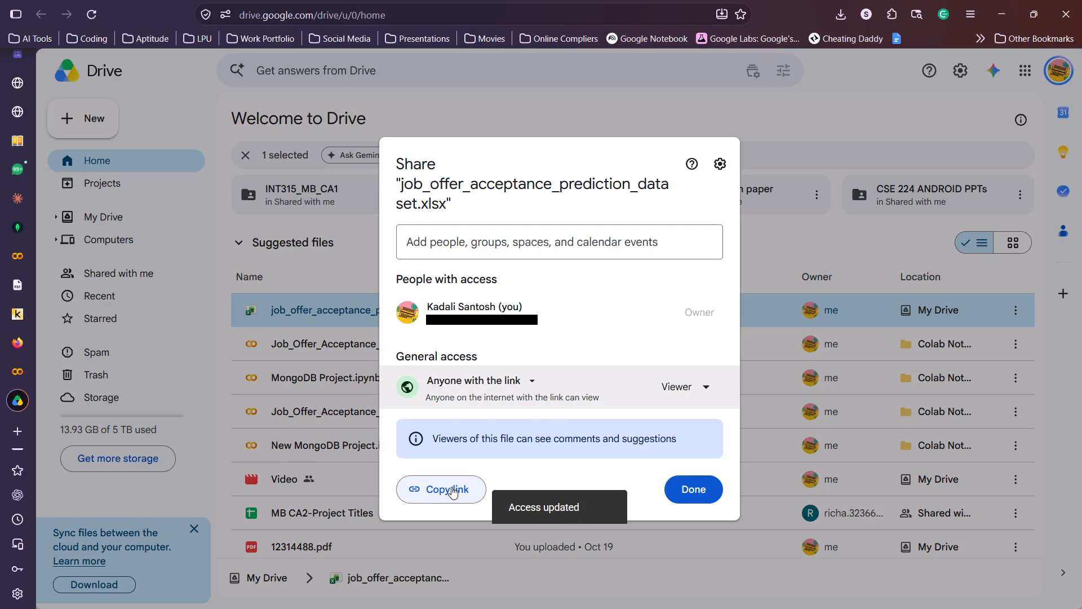
left_click(451, 487)
Return to the Word report and replace the Kaggle dataset URL placeholder with the copied Drive link as a hyperlink.
key("alt+Tab")
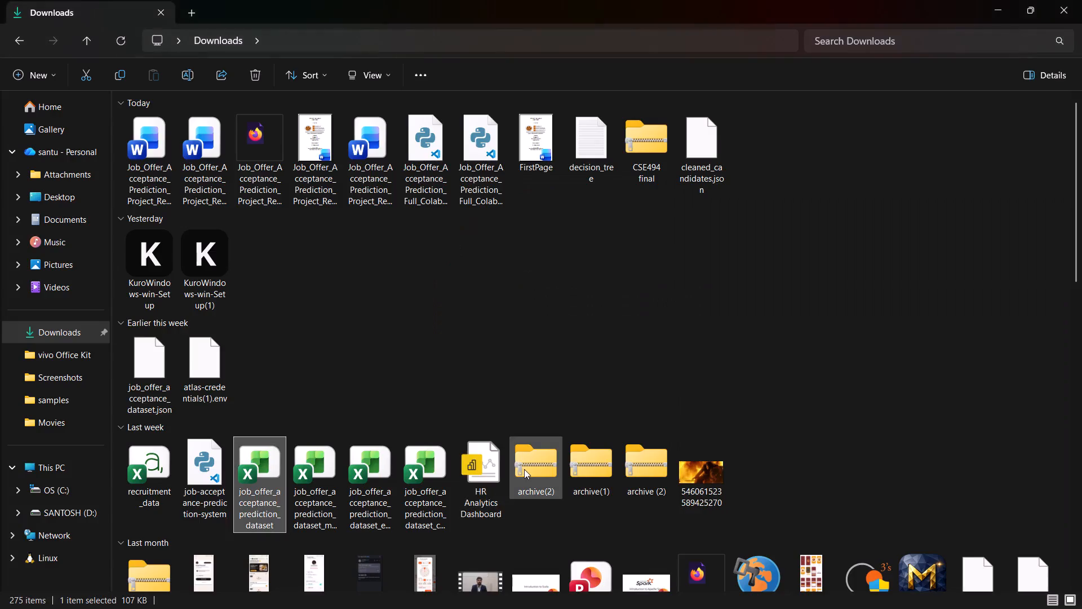
key("alt+Tab")
left_click(774, 592)
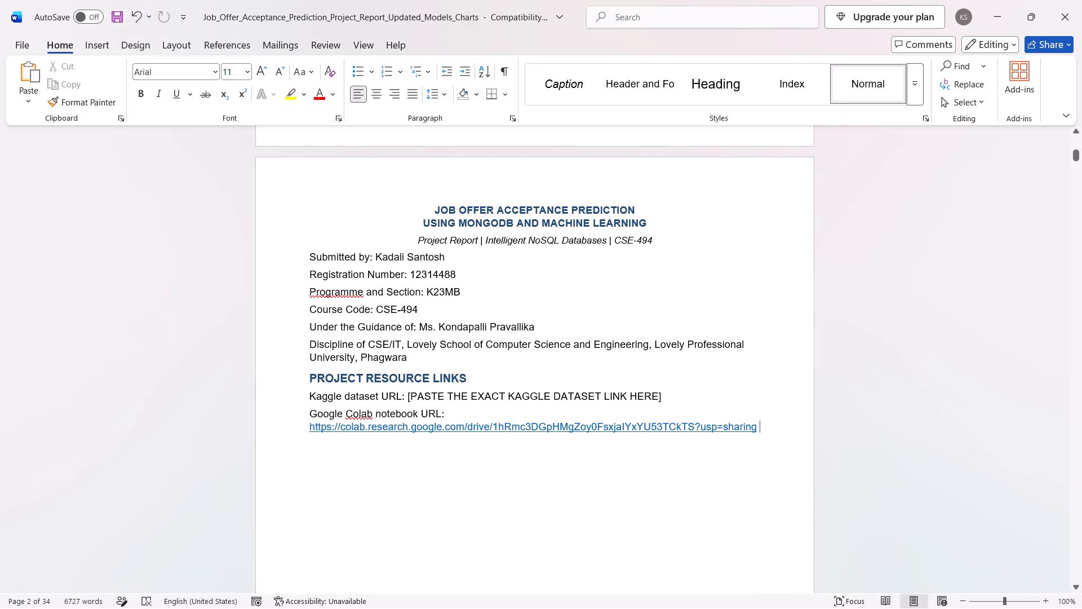
left_click_drag(408, 393, 669, 394)
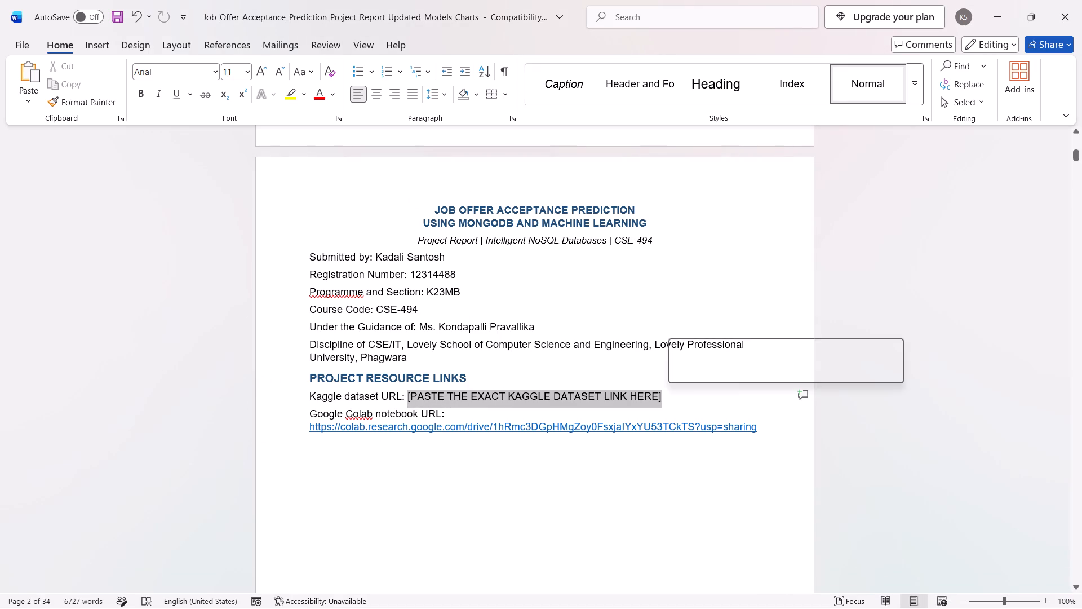
key("BackSpace")
key("ctrl+v")
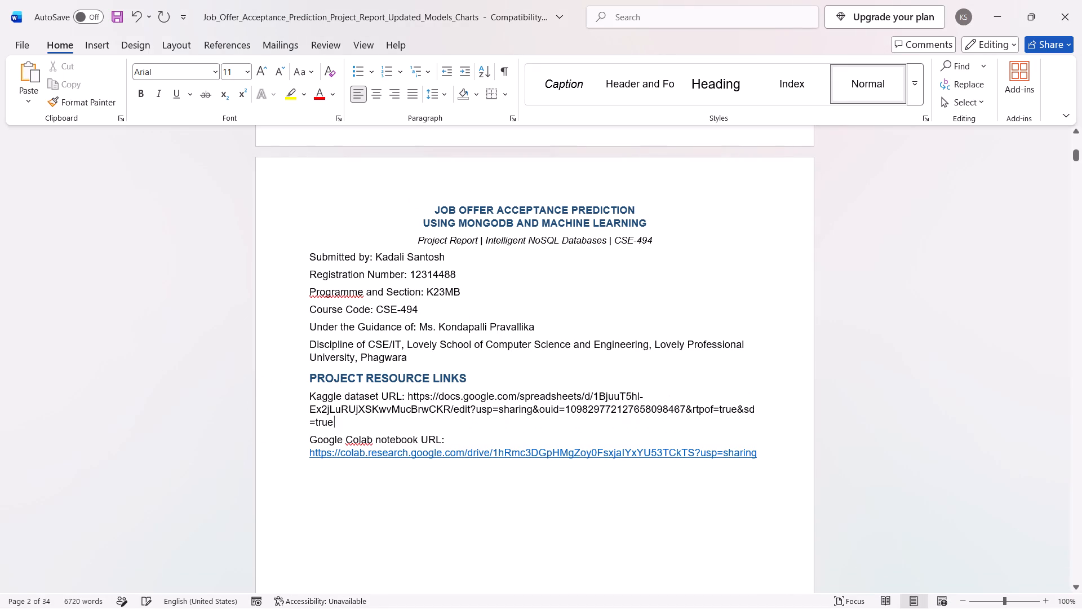
key("space")
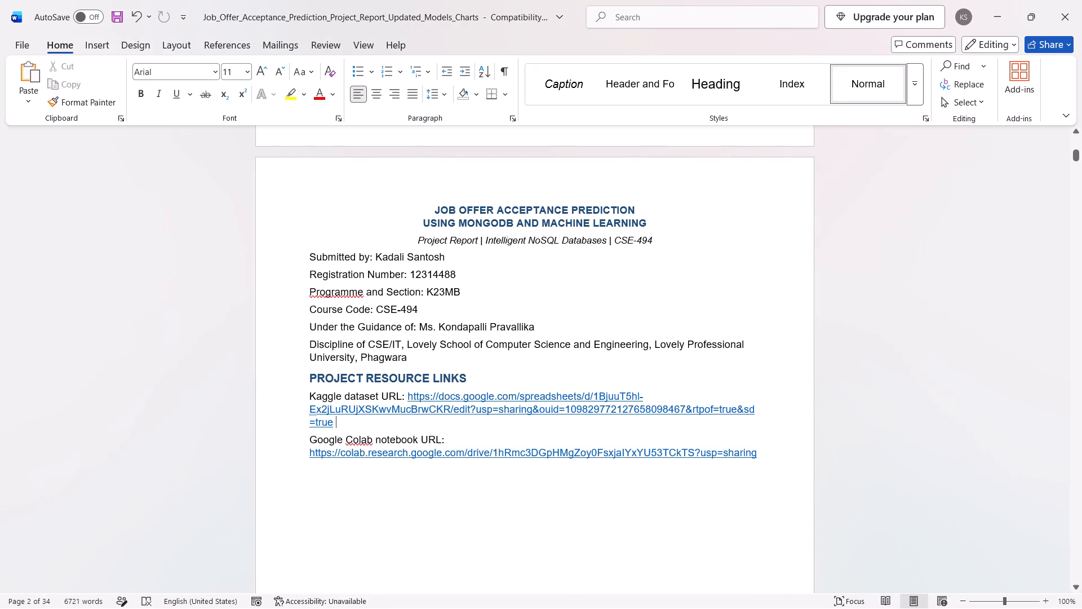
Change the "Kaggle dataset URL" label under Project Resource Links to "Dataset URL".
left_click(348, 394)
key("BackSpace")
key("BackSpace")
key("BackSpace")
key("BackSpace")
key("BackSpace")
key("BackSpace")
key("BackSpace")
key("BackSpace")
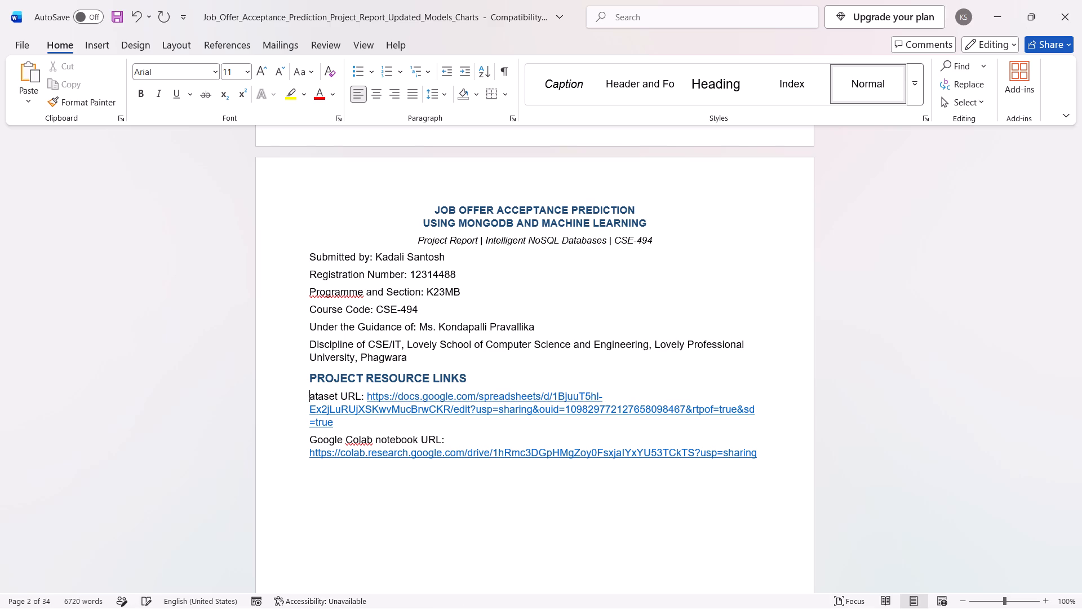
key("shift+d")
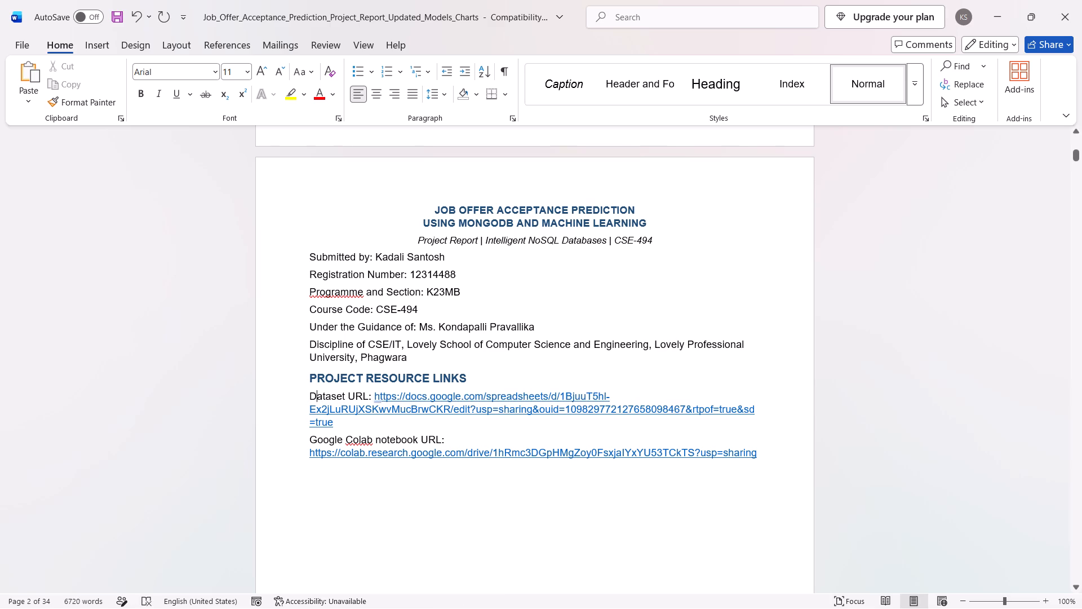
Read through the report's Abstract section for leftover draft wording.
scroll(378, 399, "down", 5)
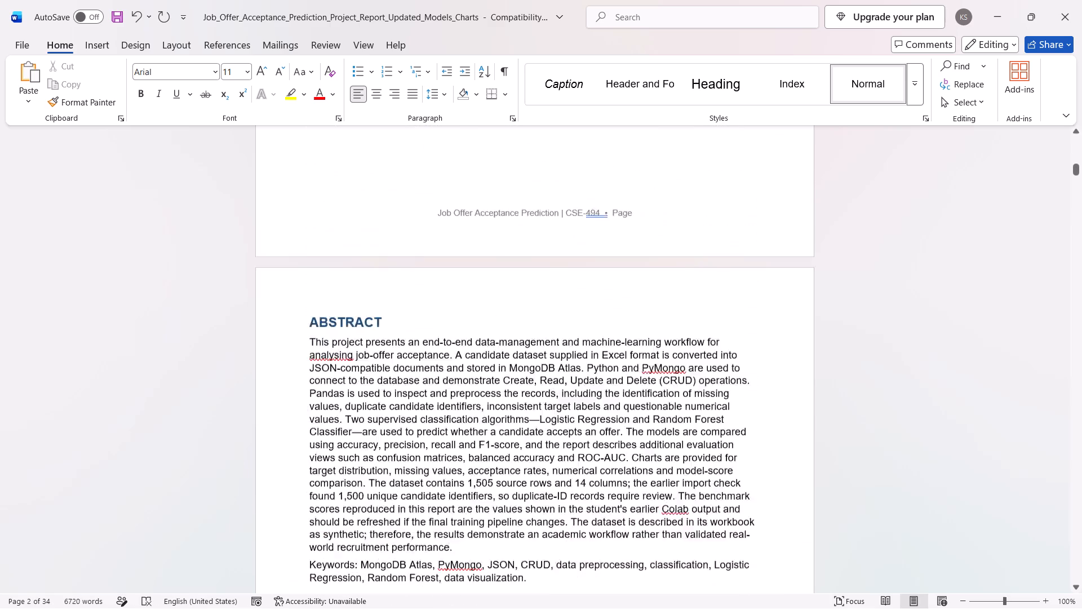
scroll(378, 399, "down", 1)
scroll(378, 399, "up", 2)
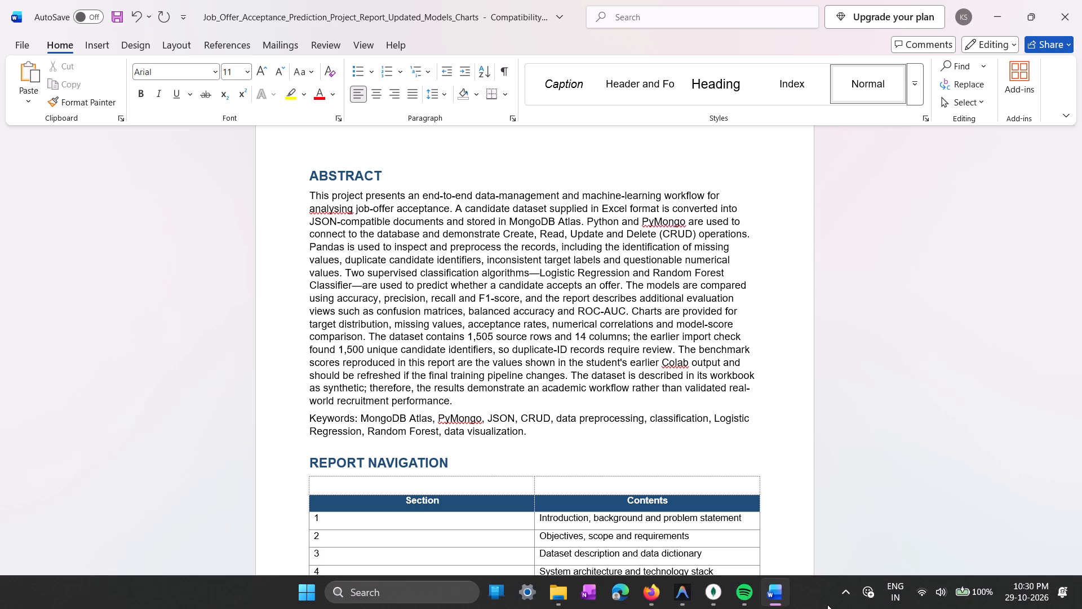
Set the system volume to about half and return to the report.
left_click(935, 591)
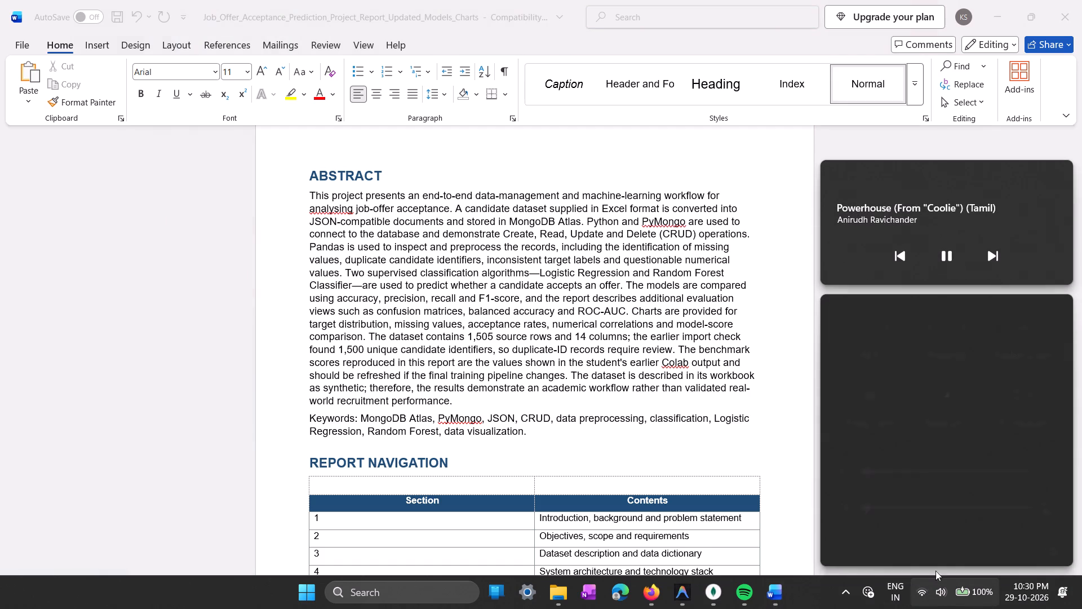
left_click(944, 505)
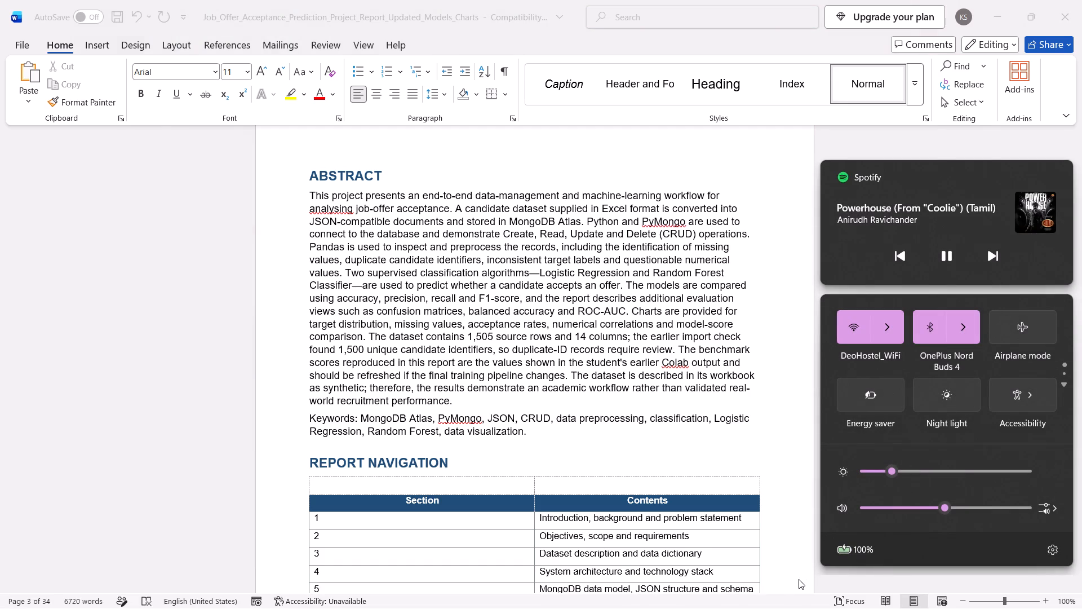
left_click(798, 581)
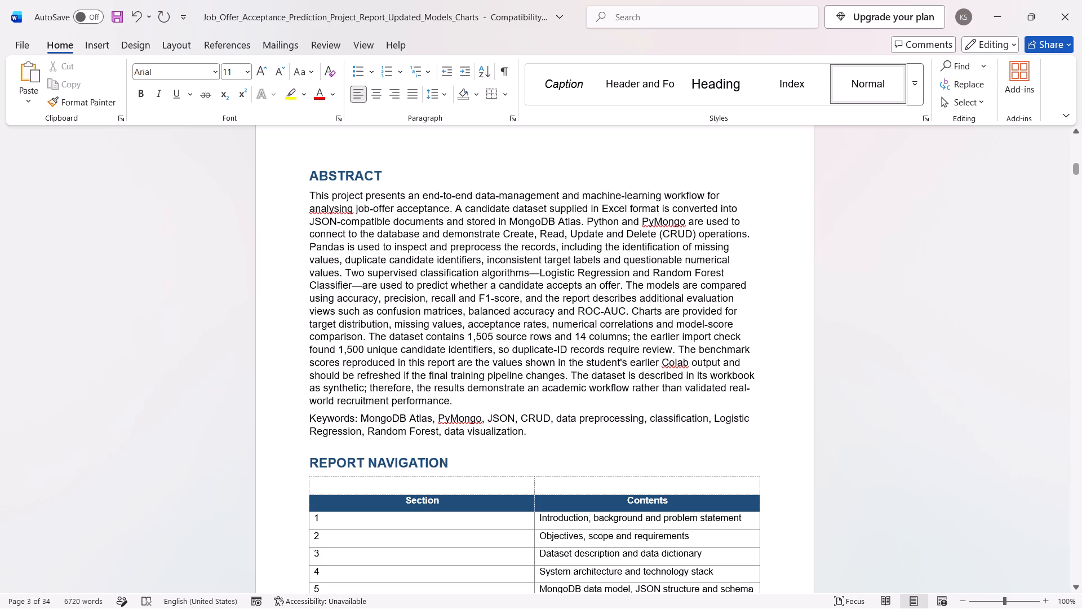
Delete the Abstract sentence about benchmark scores from the student's earlier Colab output, including its leftover full stop.
left_click(564, 377)
key("BackSpace")
key("BackSpace")
key("BackSpace")
key("BackSpace")
key("BackSpace")
key("BackSpace")
key("BackSpace")
key("BackSpace")
key("BackSpace")
key("BackSpace")
key("BackSpace")
key("BackSpace")
key("BackSpace")
key("BackSpace")
key("BackSpace")
key("BackSpace")
key("BackSpace")
key("BackSpace")
key("BackSpace")
key("BackSpace")
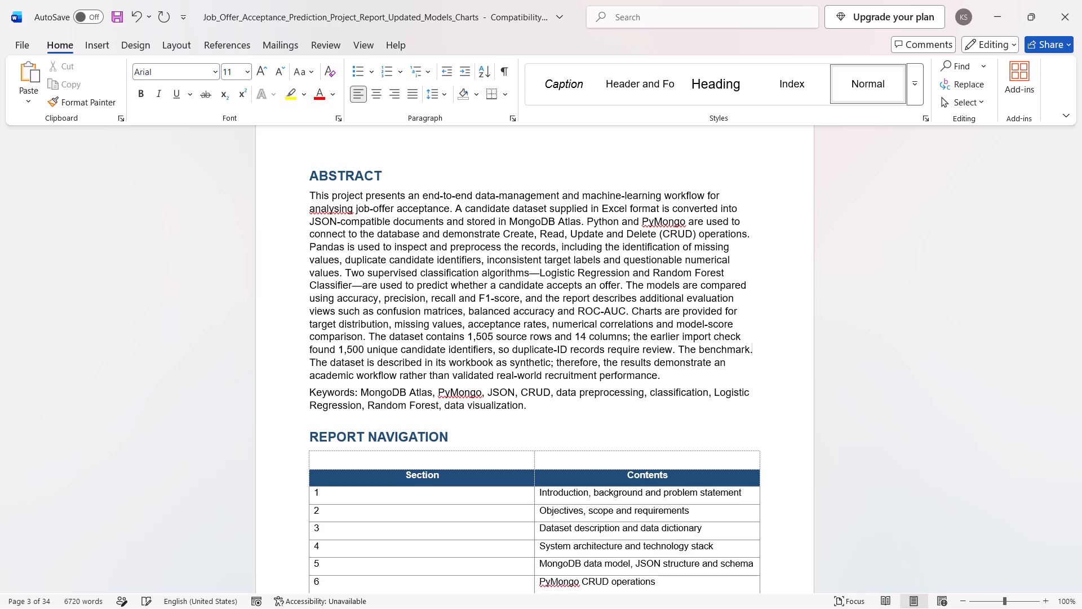
key("BackSpace")
key("BackSpace")
key("BackSpace")
key("BackSpace")
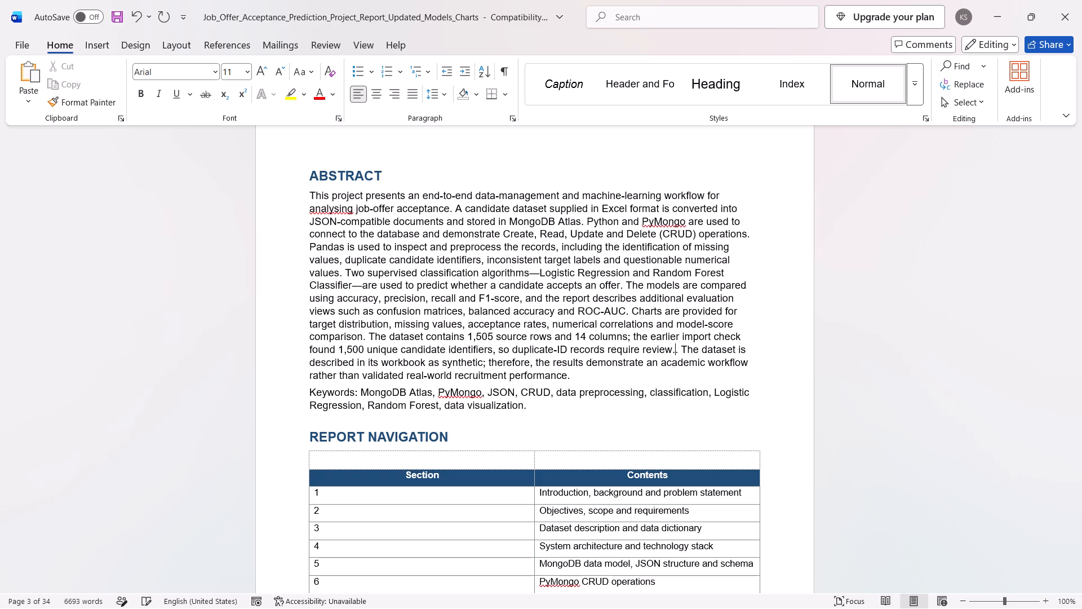
key("BackSpace")
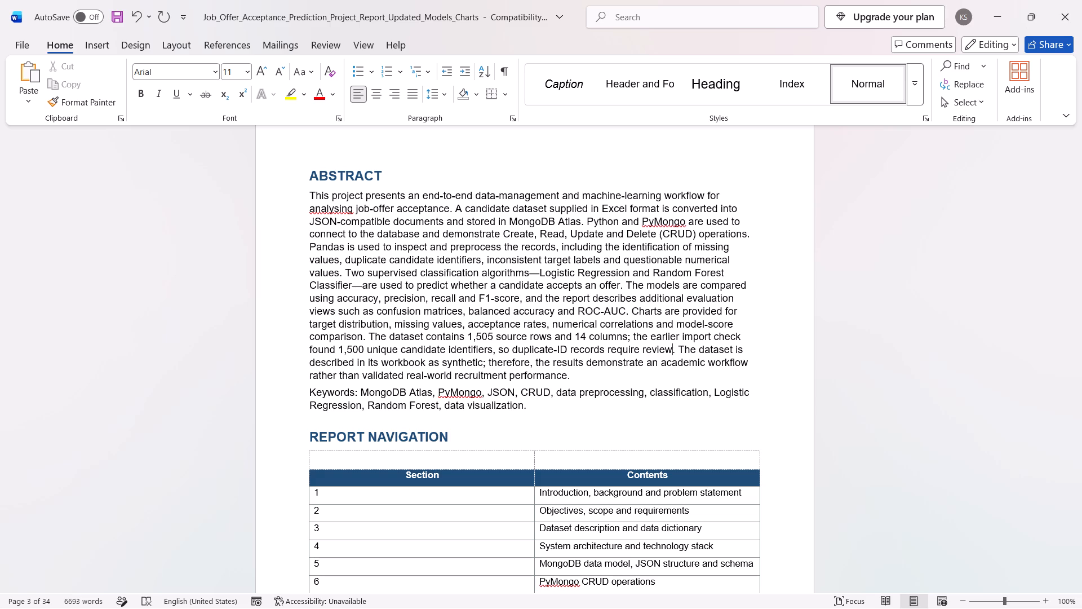
Review the Report Navigation table and the Introduction and Objectives, Scope and Requirements sections for leftover draft wording.
scroll(564, 377, "down", 1)
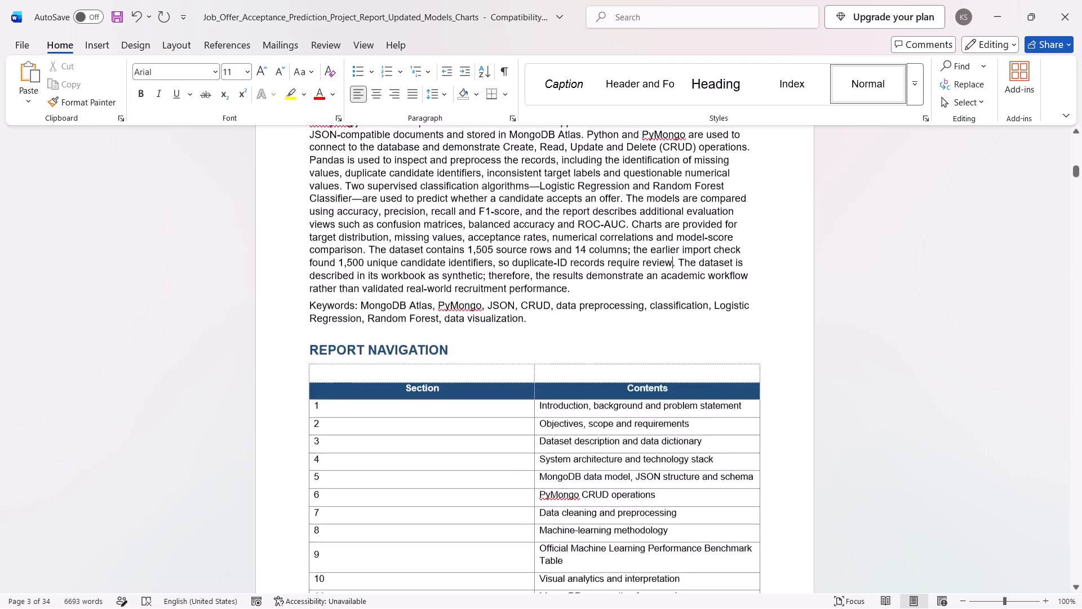
scroll(564, 377, "down", 1)
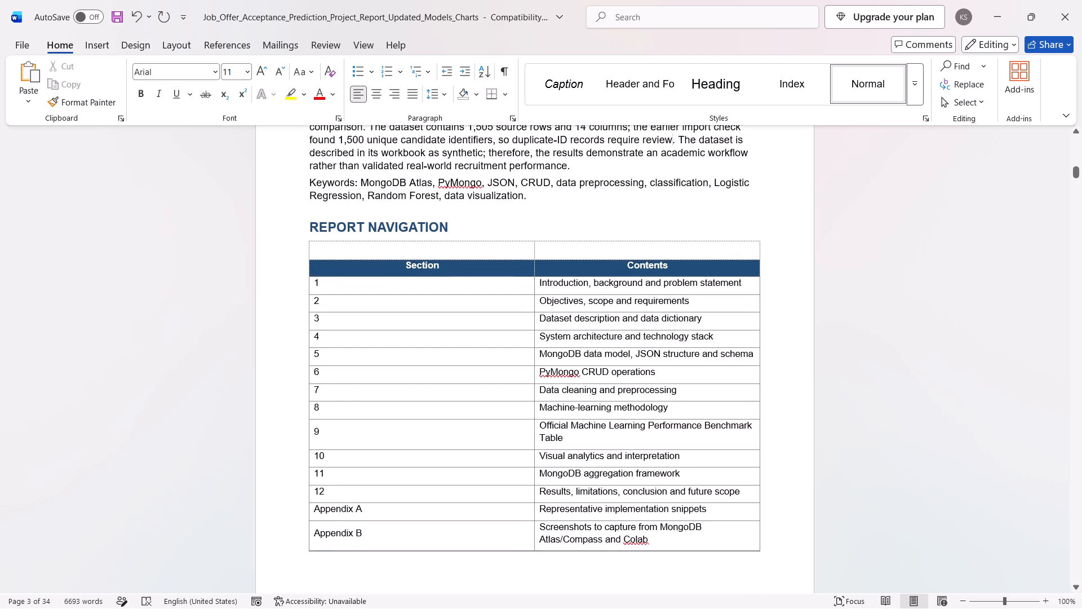
scroll(564, 377, "down", 2)
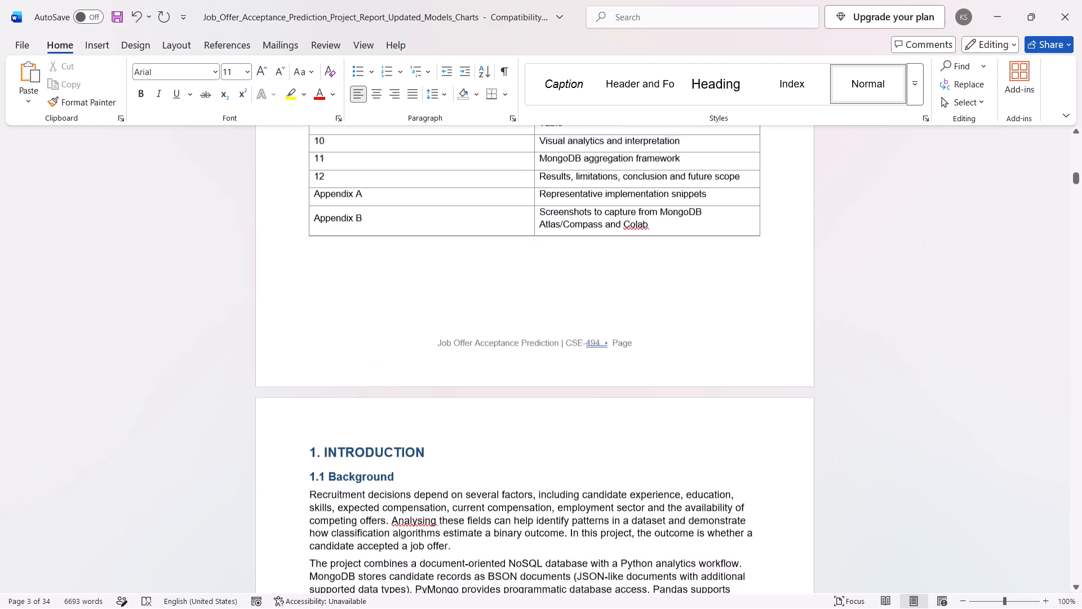
scroll(564, 377, "down", 2)
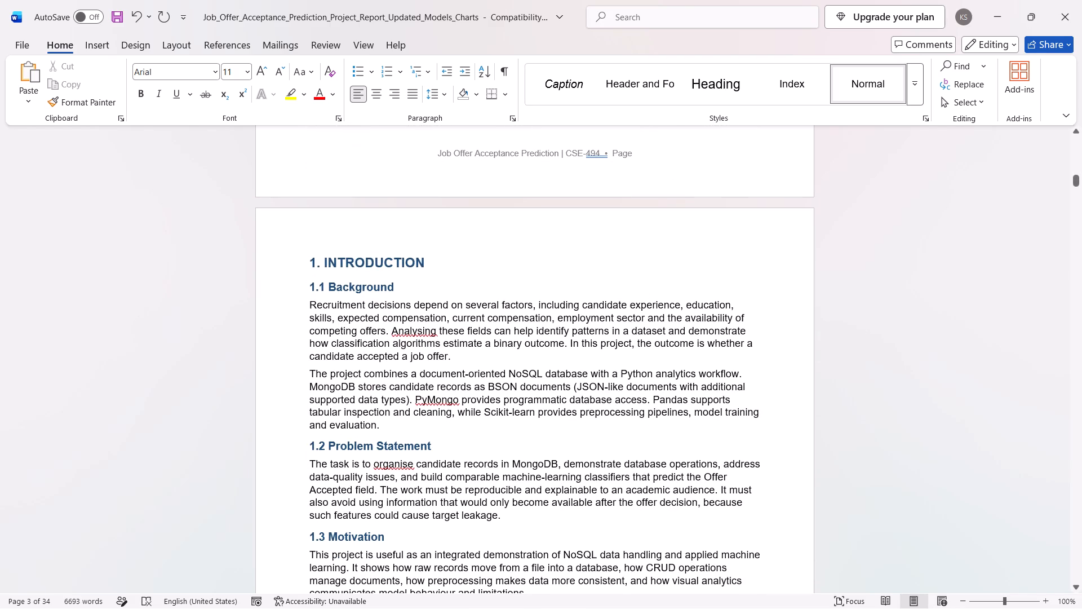
scroll(564, 377, "down", 2)
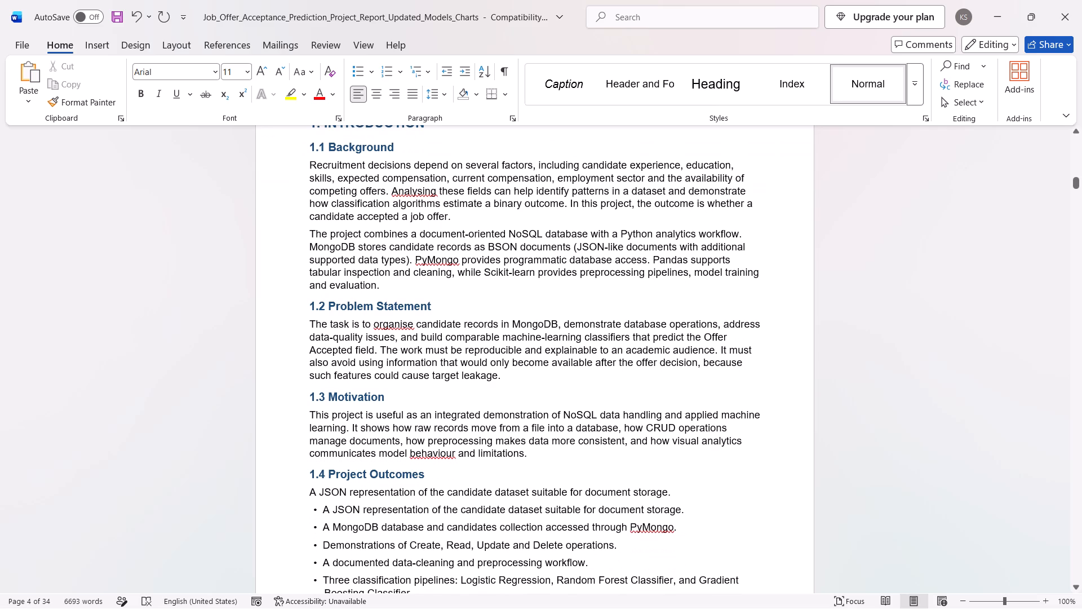
scroll(564, 377, "down", 3)
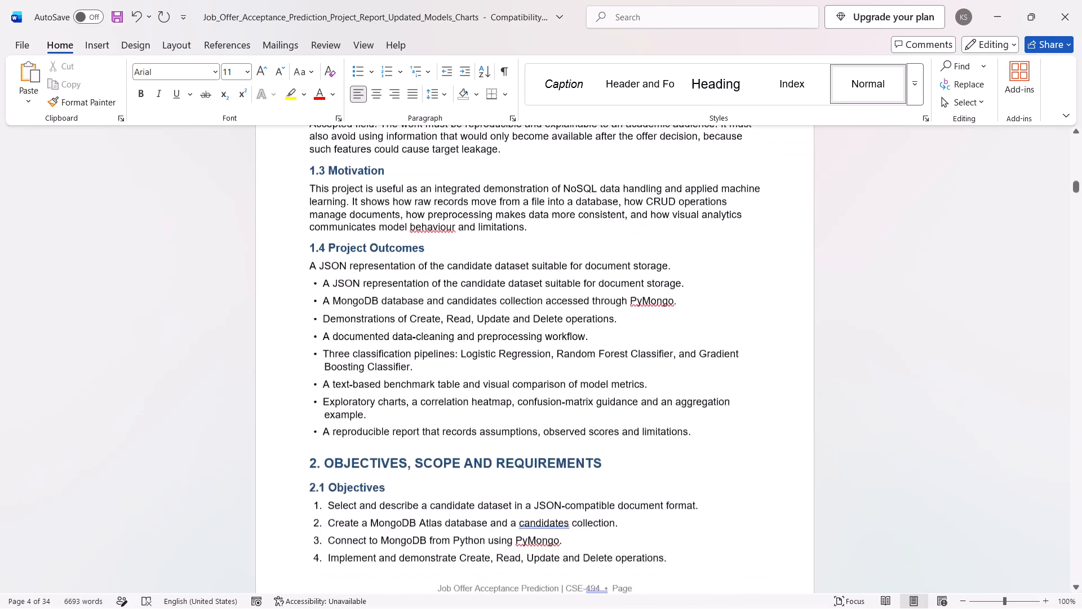
scroll(564, 377, "down", 2)
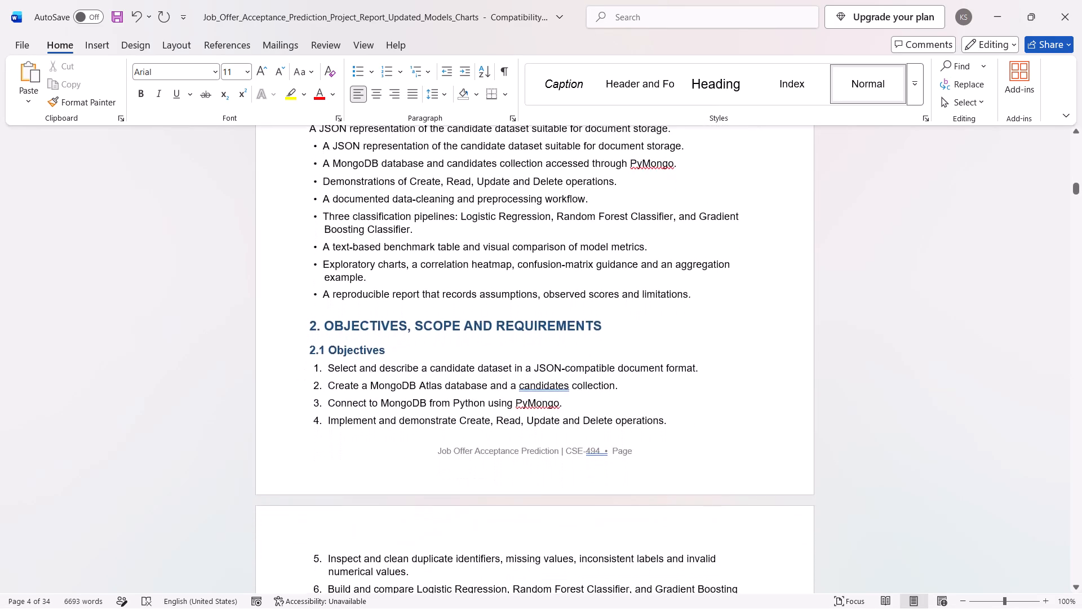
scroll(564, 377, "down", 2)
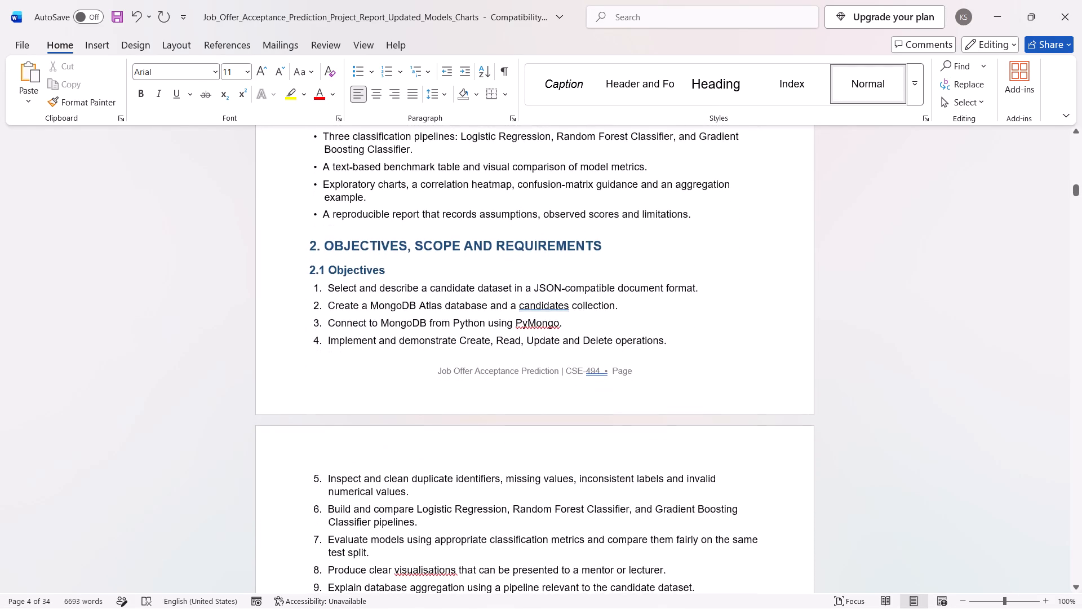
scroll(564, 377, "down", 1)
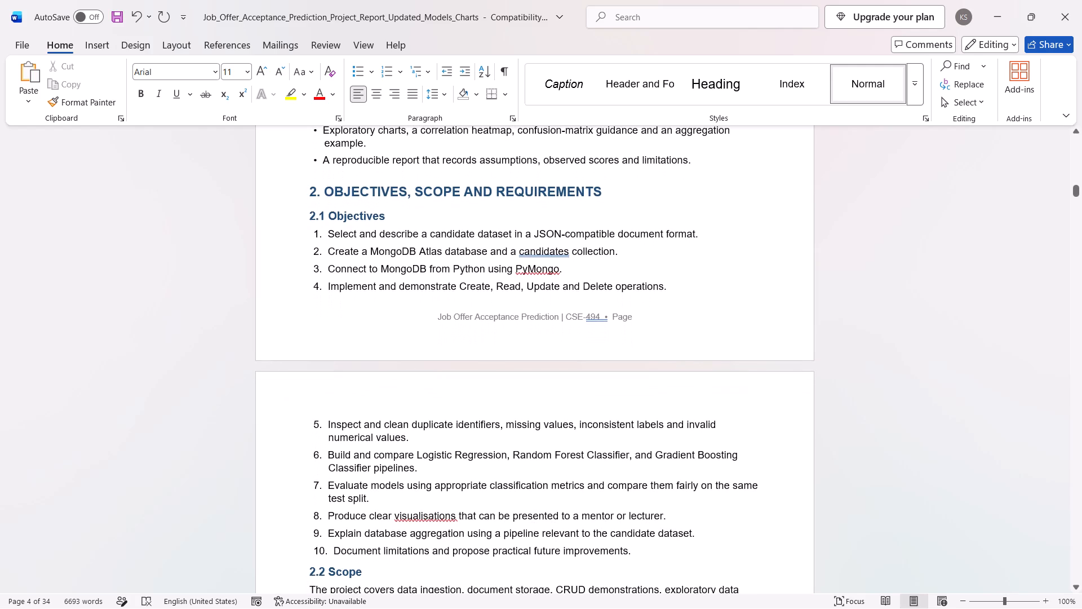
scroll(564, 377, "down", 2)
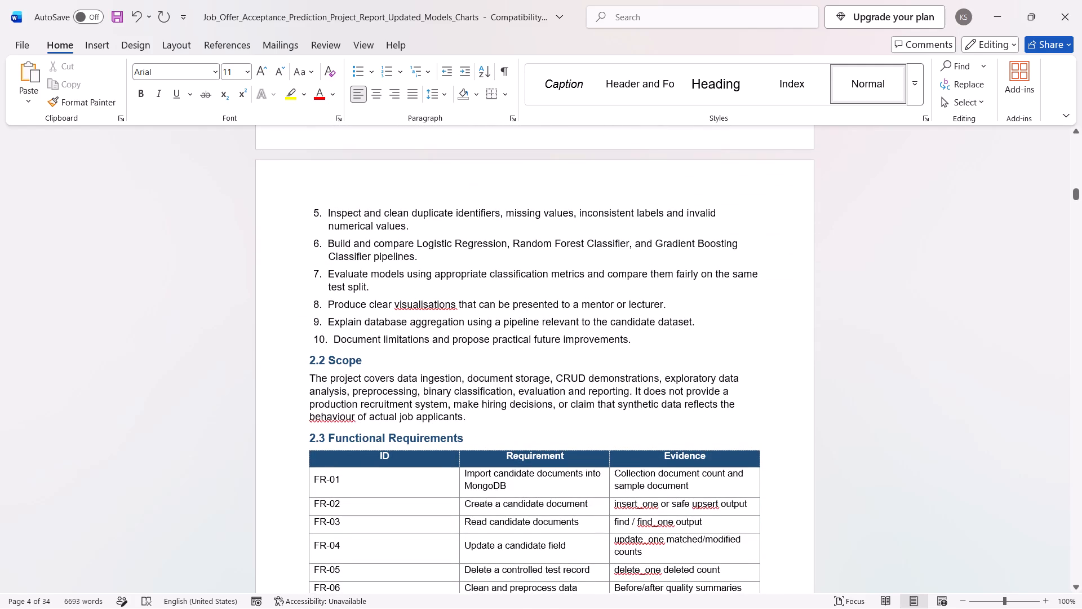
scroll(564, 377, "down", 4)
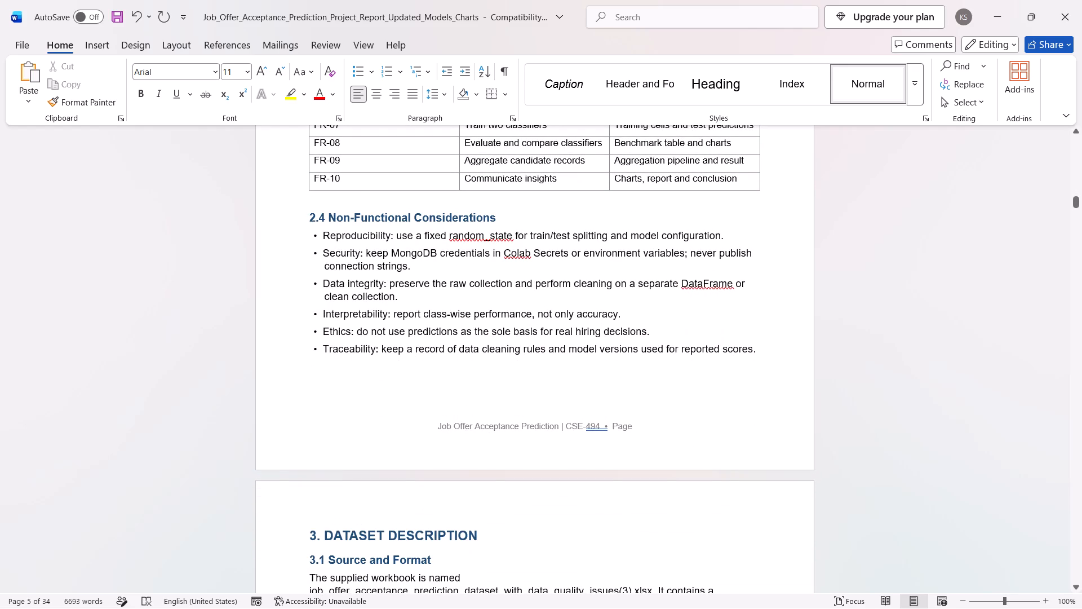
Review the Dataset Description and System Architecture and Technology Stack sections, including their charts and tables.
scroll(579, 326, "down", 1)
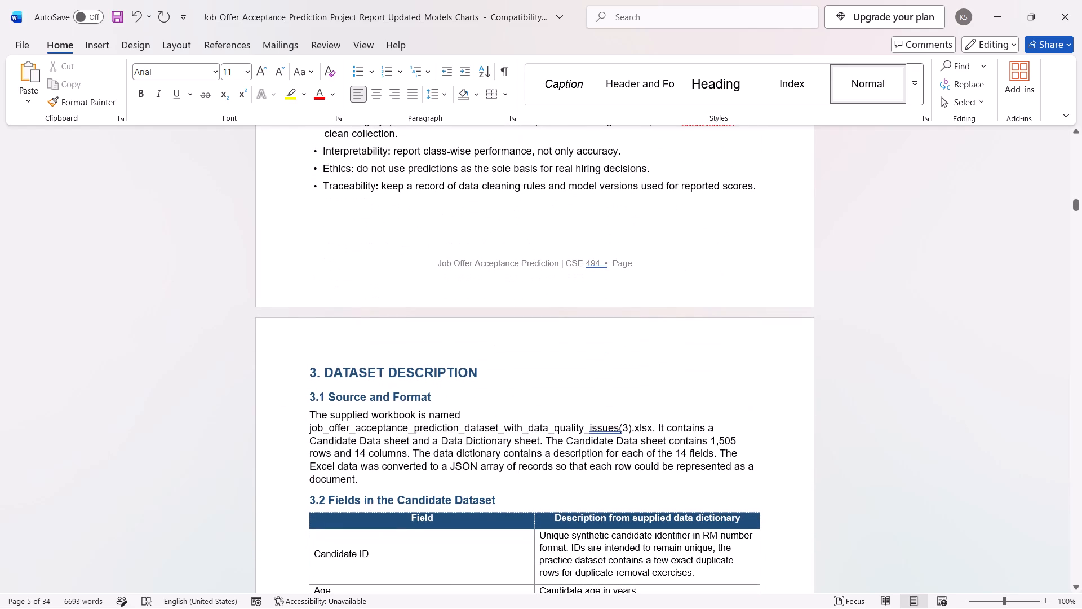
scroll(579, 326, "down", 2)
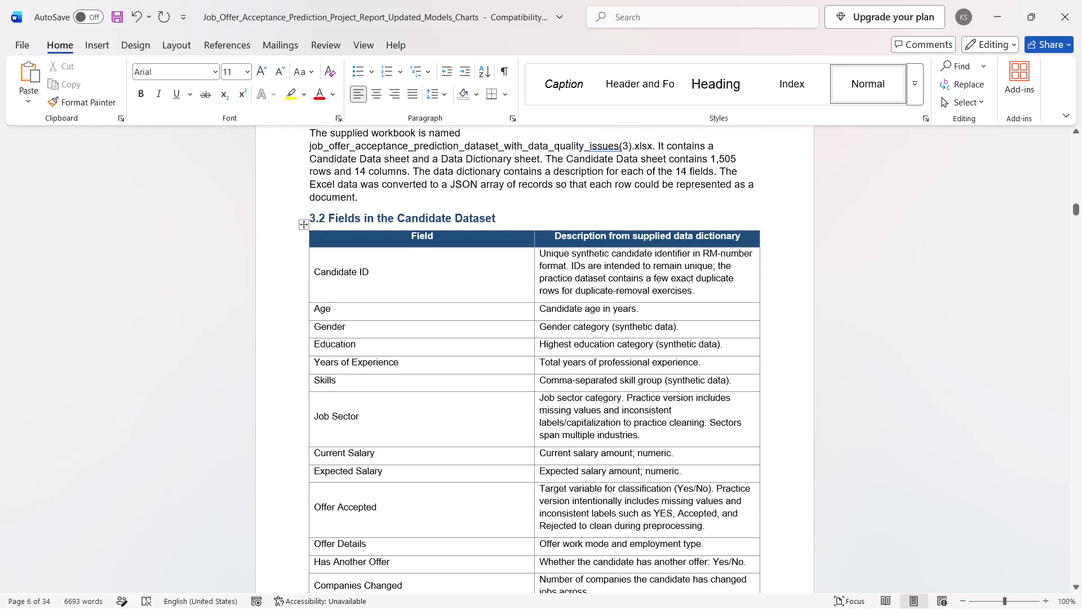
scroll(579, 326, "down", 3)
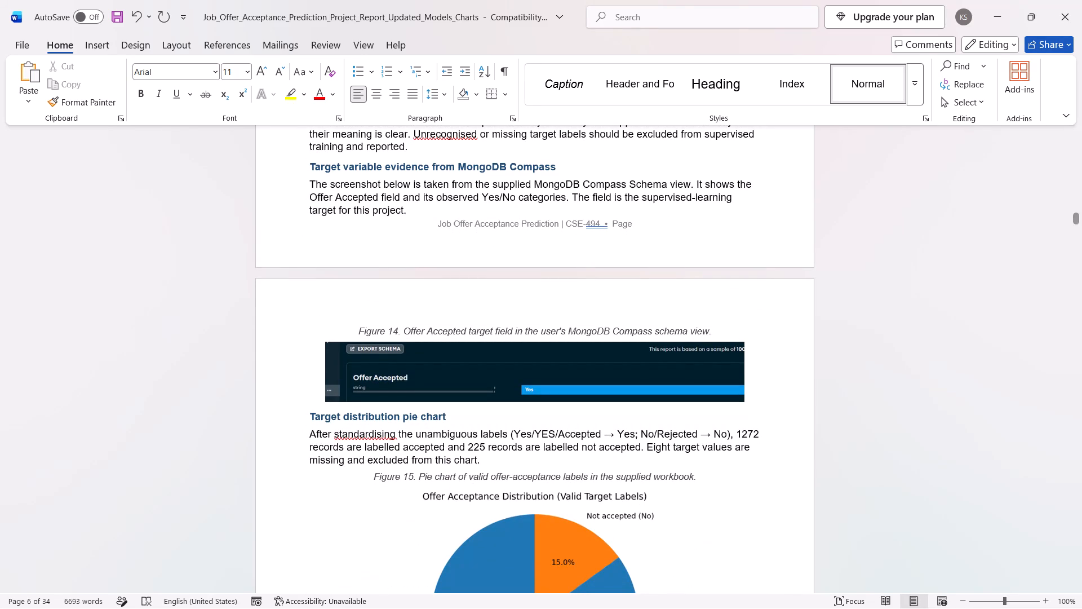
scroll(579, 326, "down", 2)
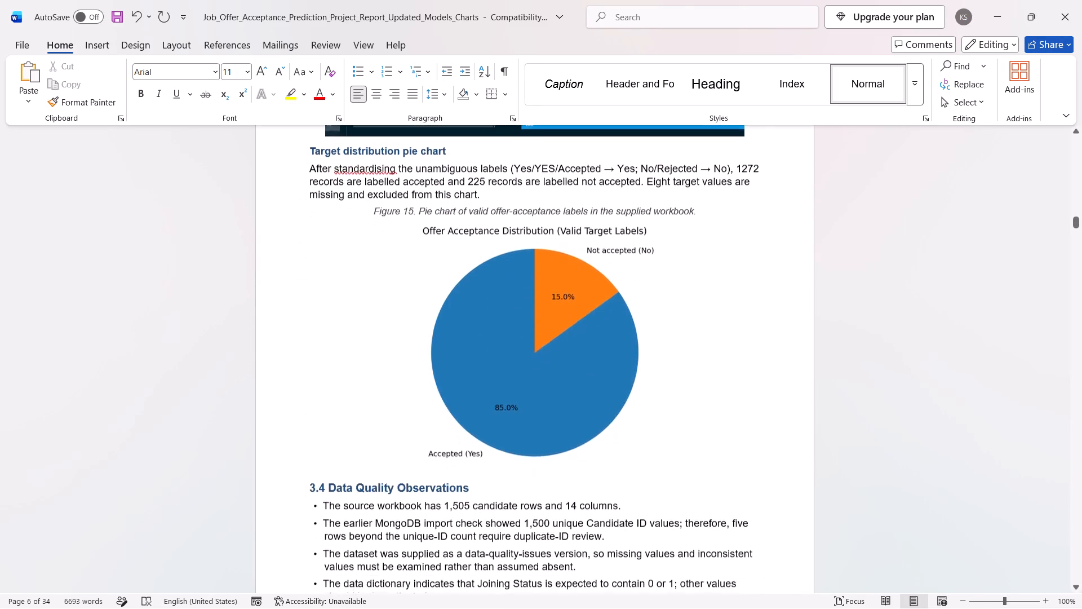
scroll(579, 326, "down", 3)
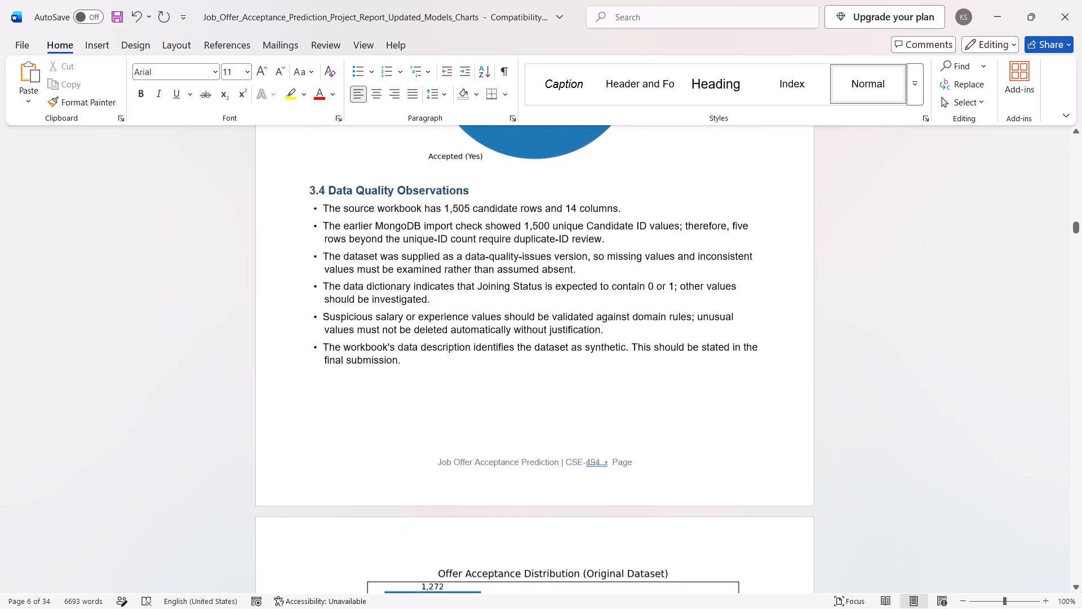
scroll(579, 326, "down", 4)
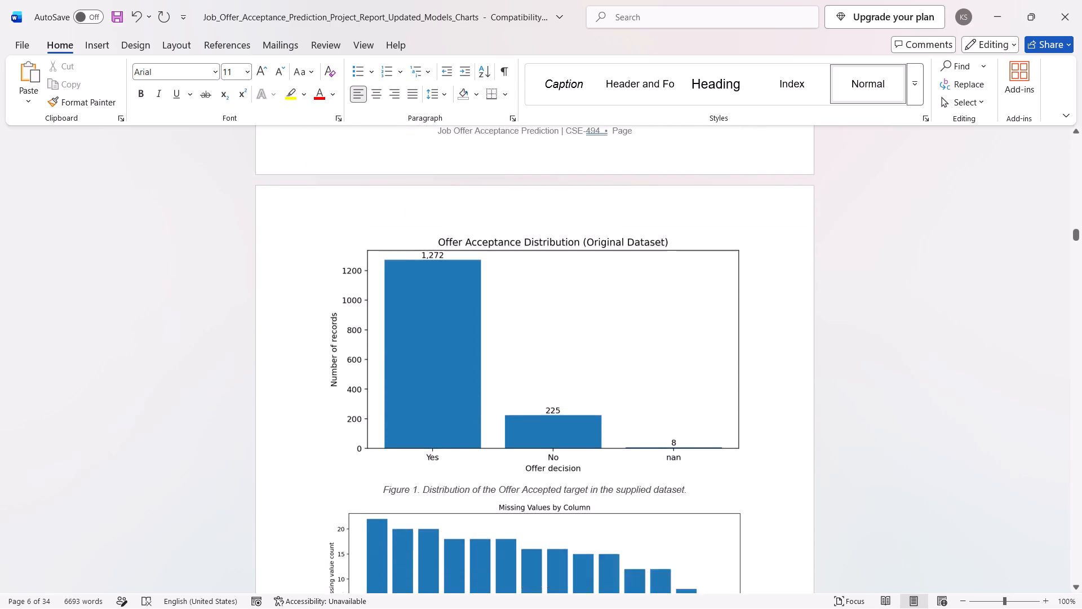
scroll(579, 326, "down", 5)
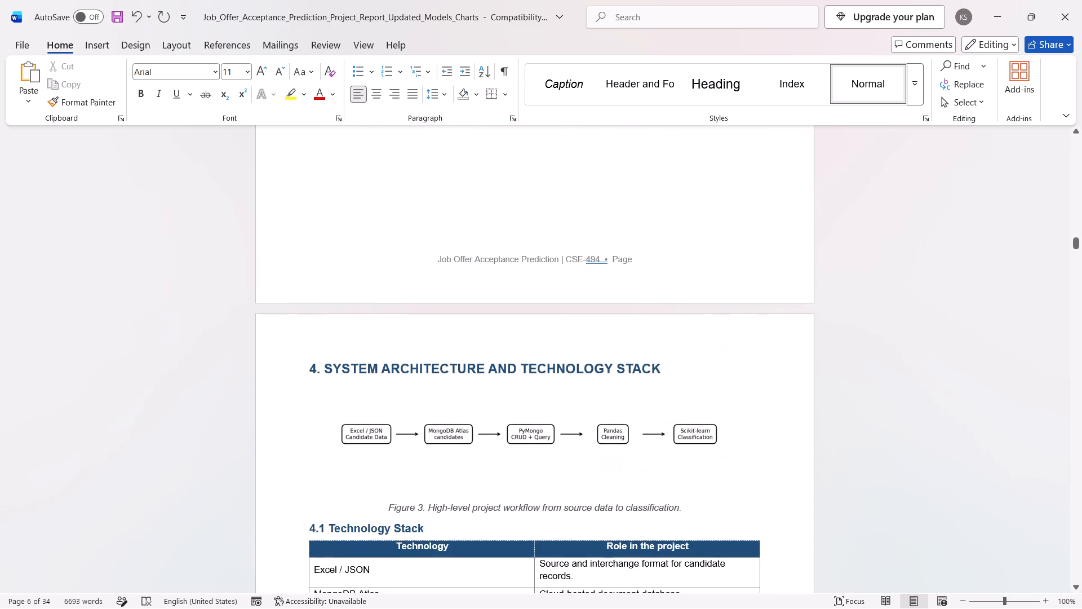
scroll(579, 326, "down", 3)
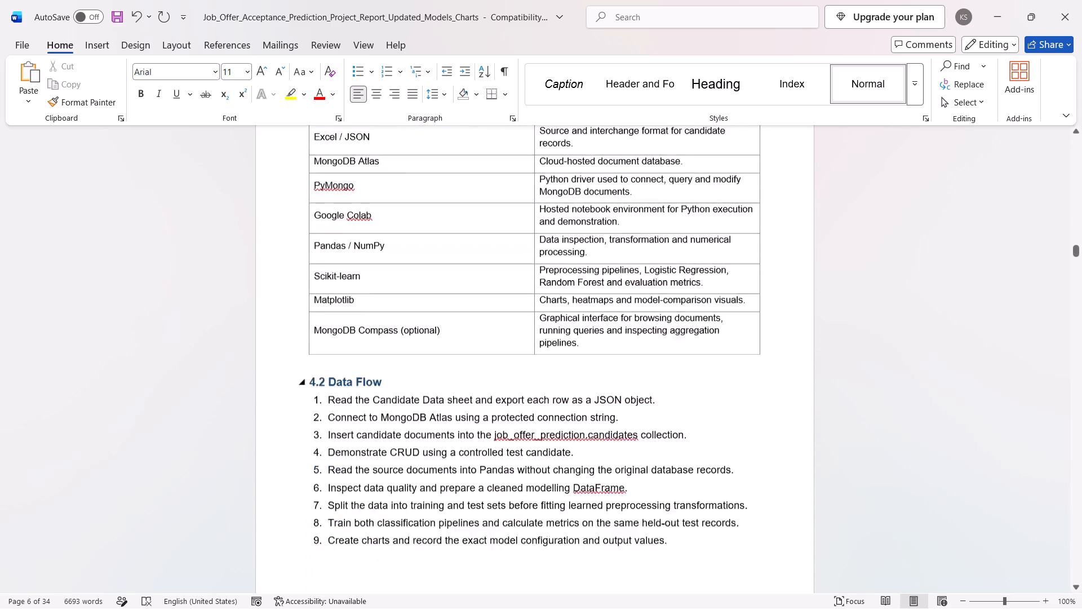
Review the MongoDB data model section, its Compass schema figures, and the PyMongo CRUD operations section.
scroll(579, 326, "down", 2)
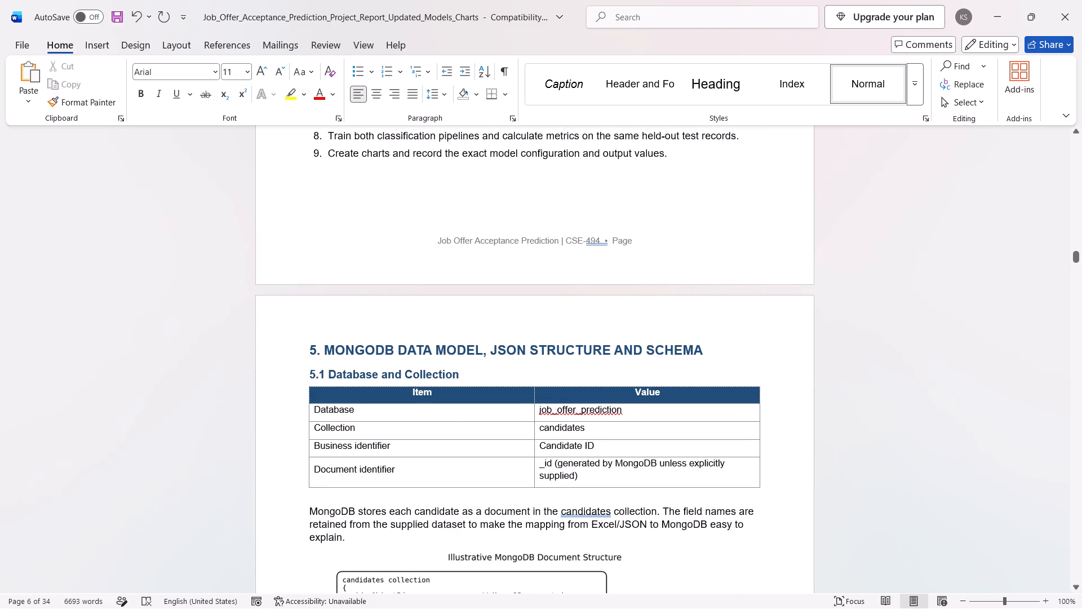
scroll(579, 326, "down", 4)
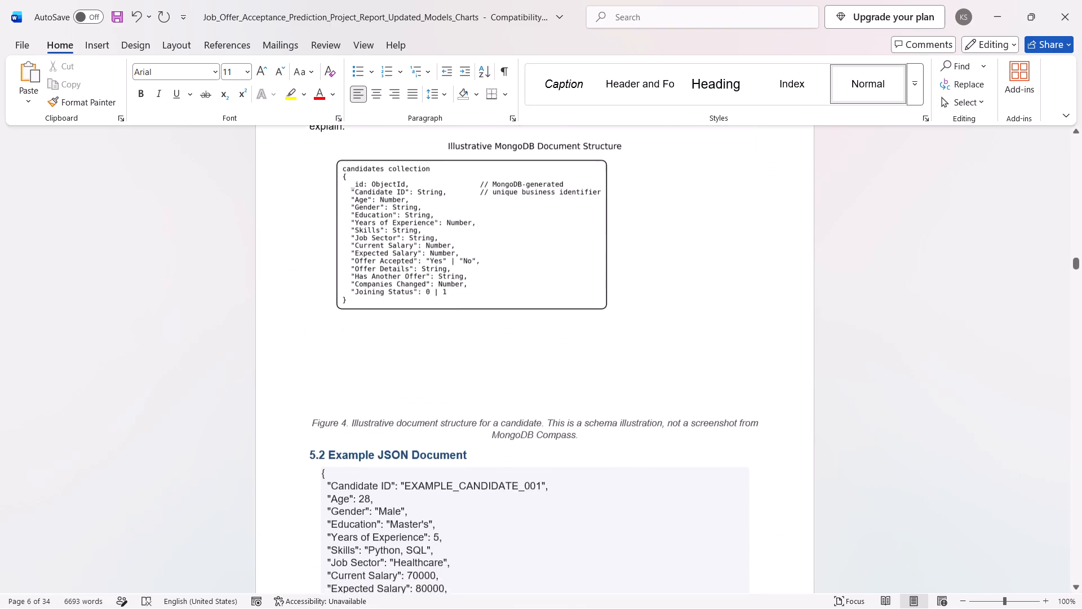
scroll(579, 326, "down", 1)
left_click(480, 278)
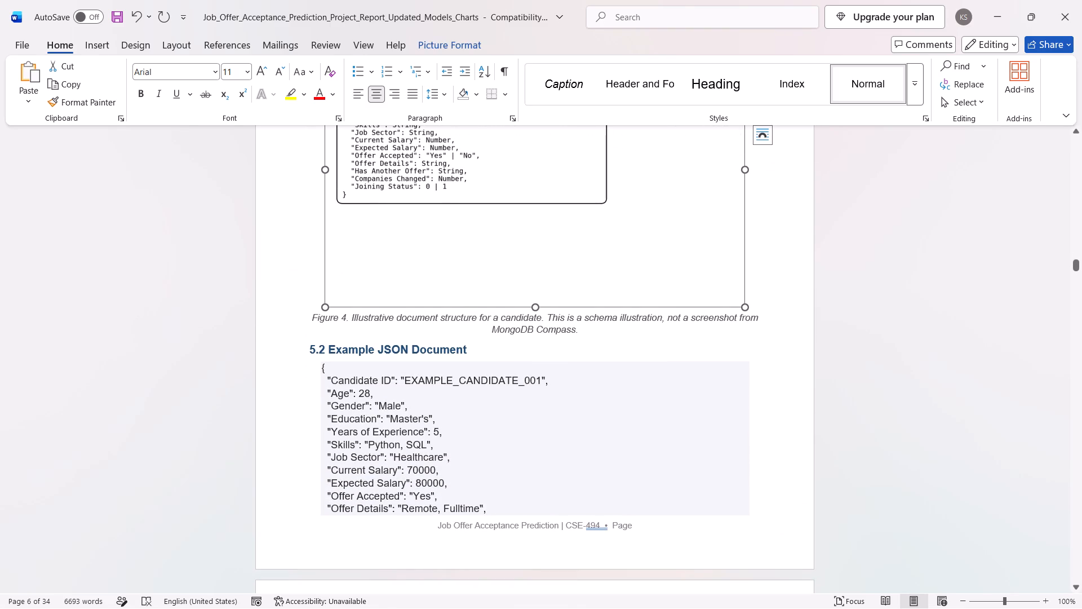
left_click(903, 290)
scroll(698, 339, "down", 4)
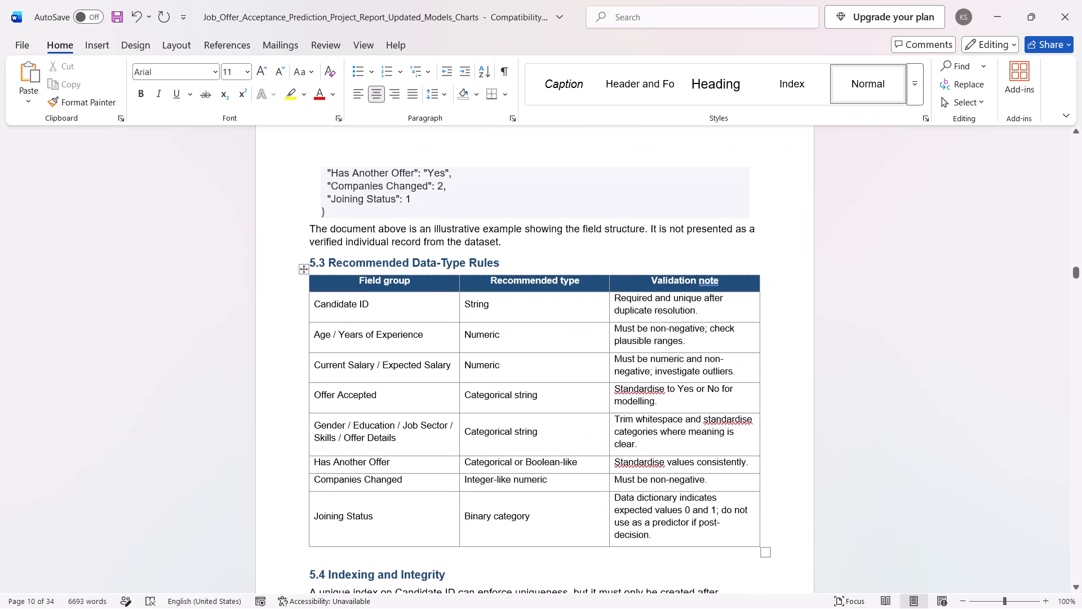
scroll(698, 339, "down", 3)
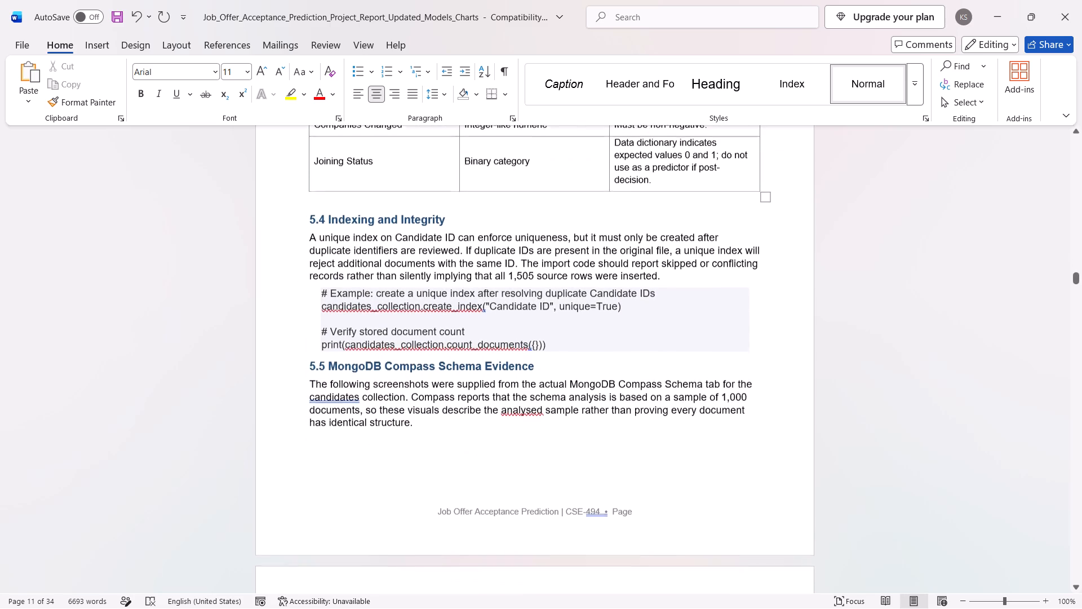
scroll(698, 339, "down", 4)
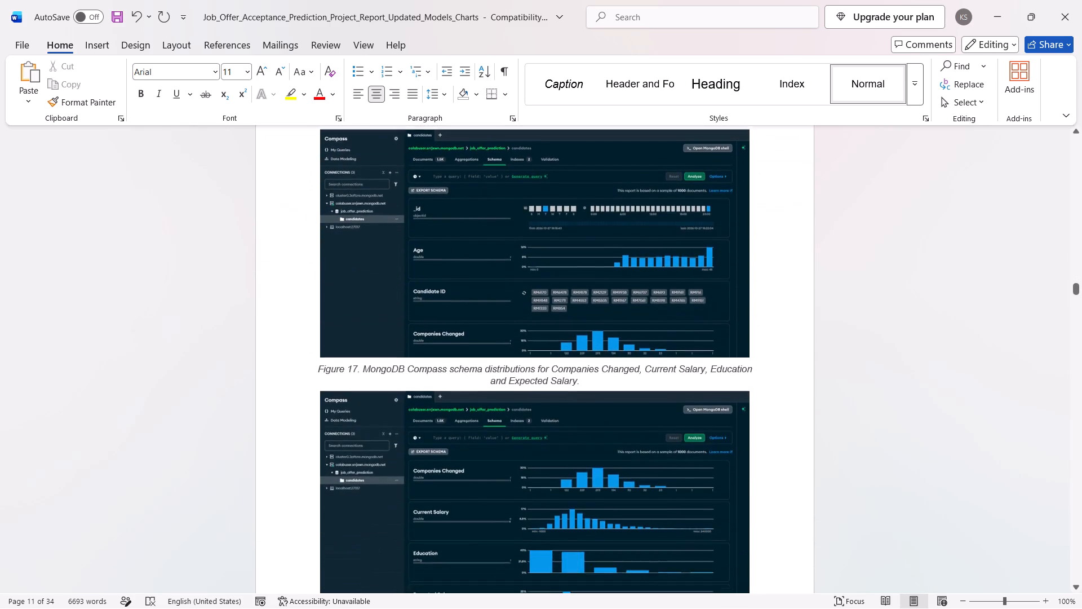
scroll(698, 339, "down", 4)
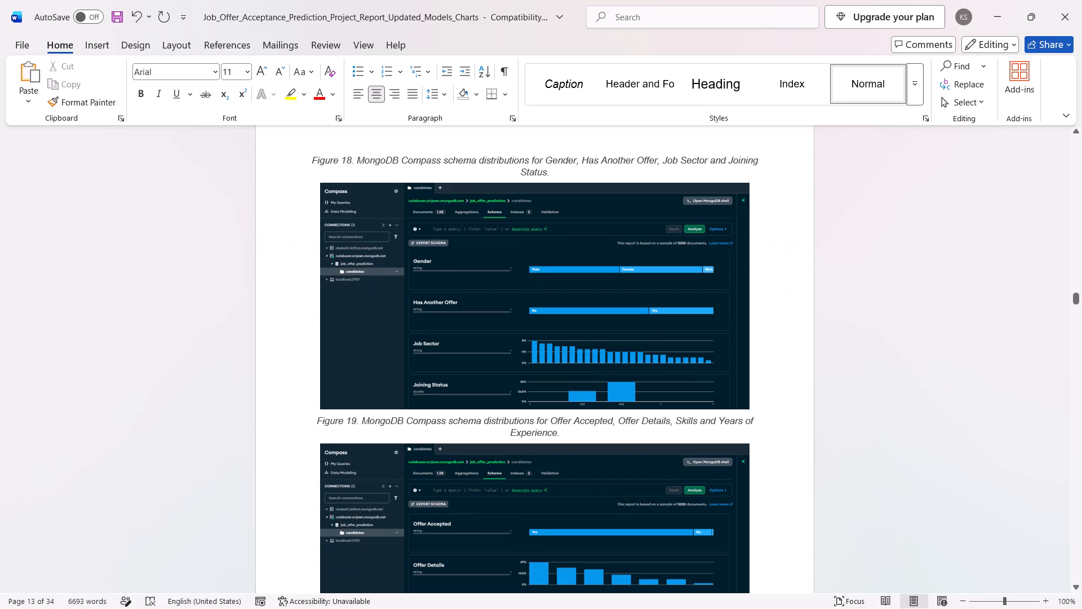
scroll(698, 339, "down", 3)
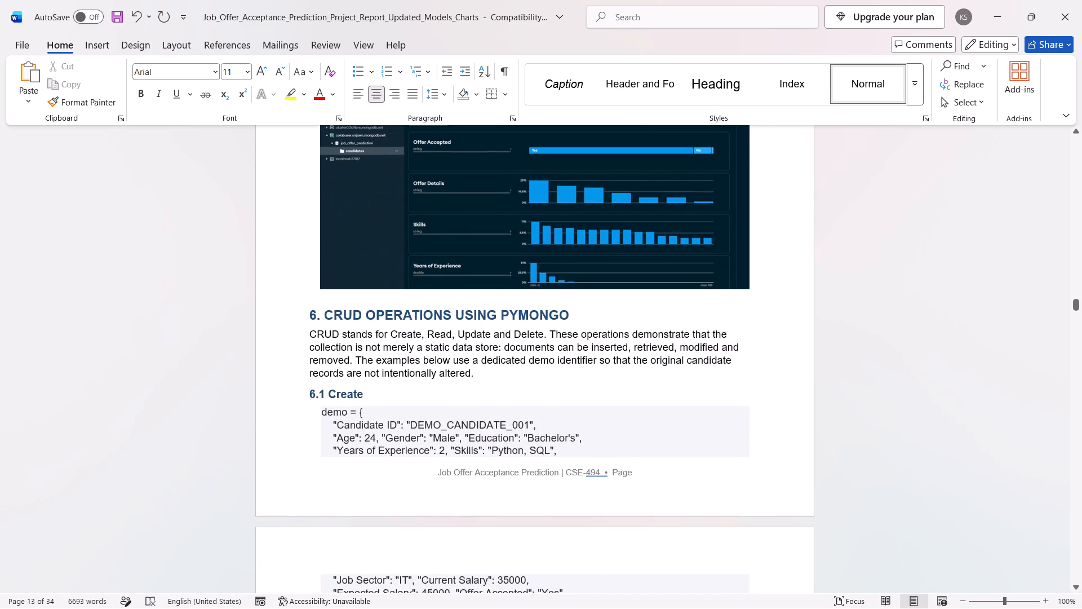
scroll(698, 339, "down", 2)
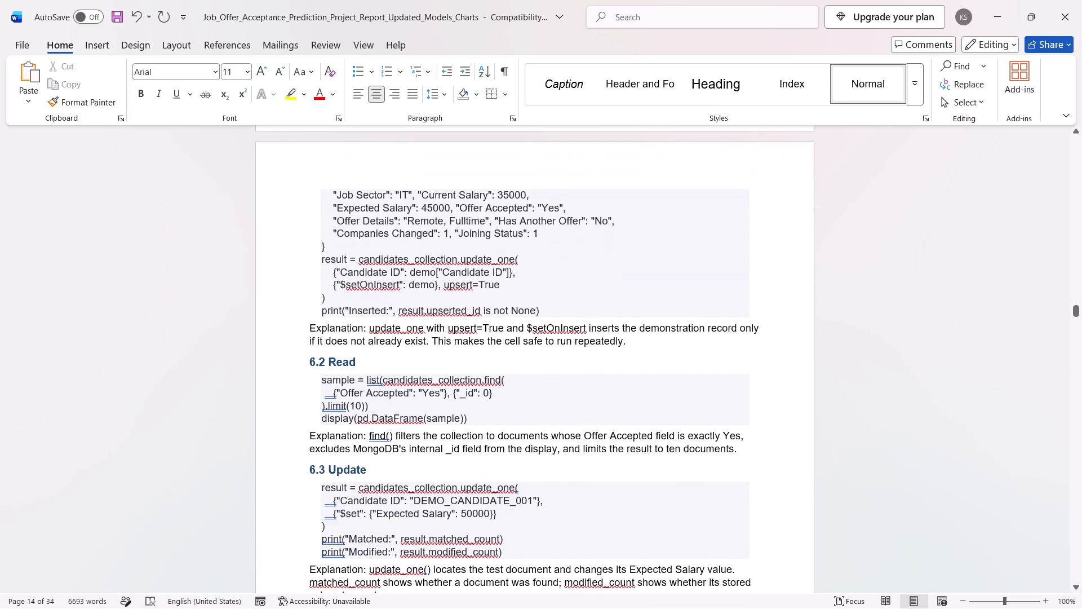
scroll(698, 339, "down", 1)
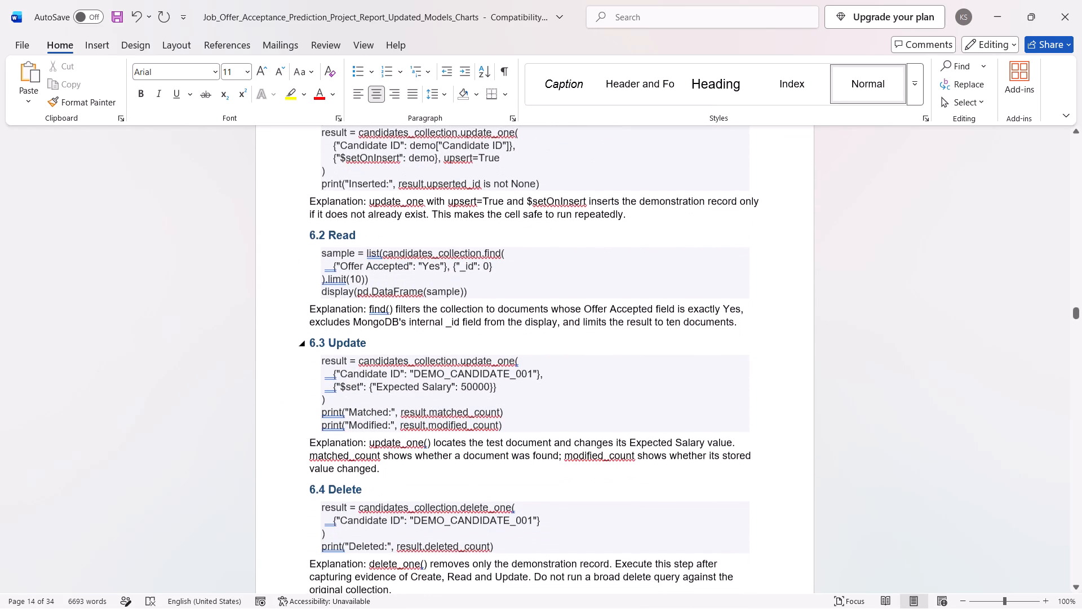
Switch to the Colab notebook in Firefox and examine its MongoDB connection, import and CRUD demonstration cells against the report's CRUD section.
key("alt+Tab")
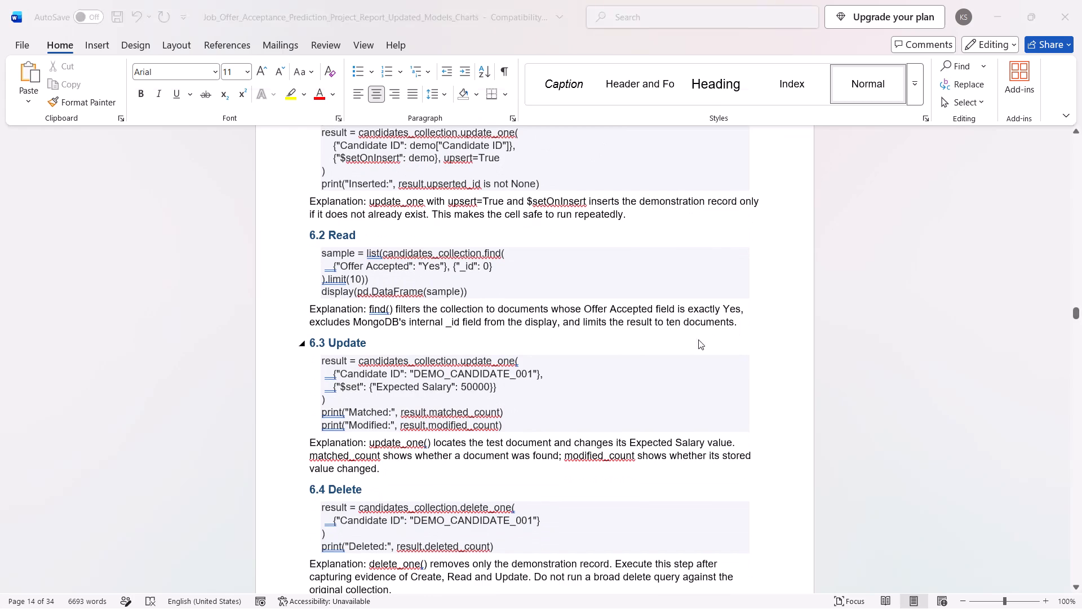
key("alt+Tab")
key("alt+Tab")
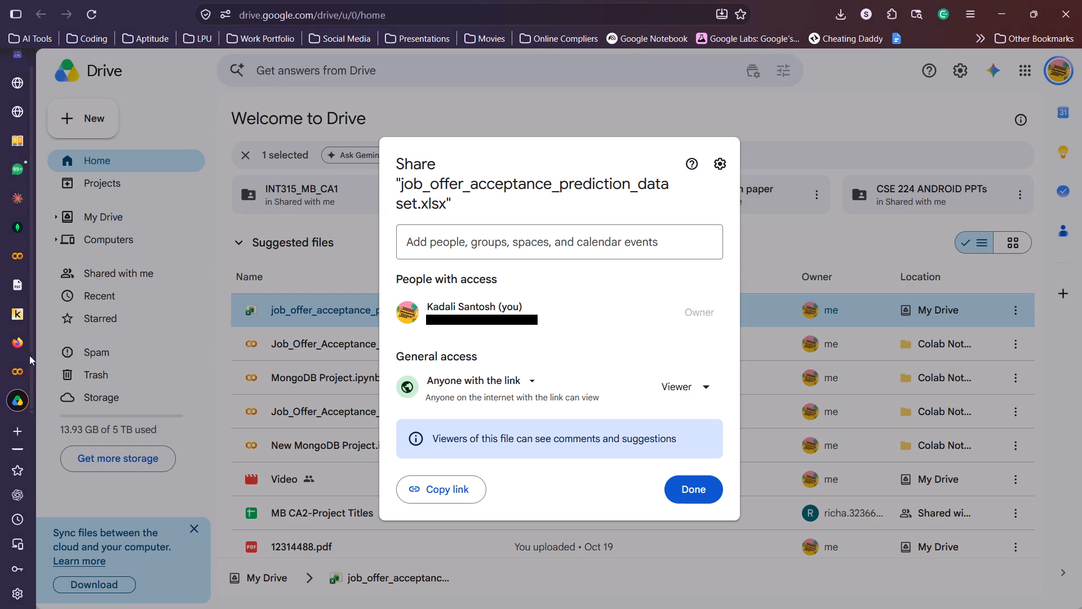
left_click(26, 370)
left_click(803, 132)
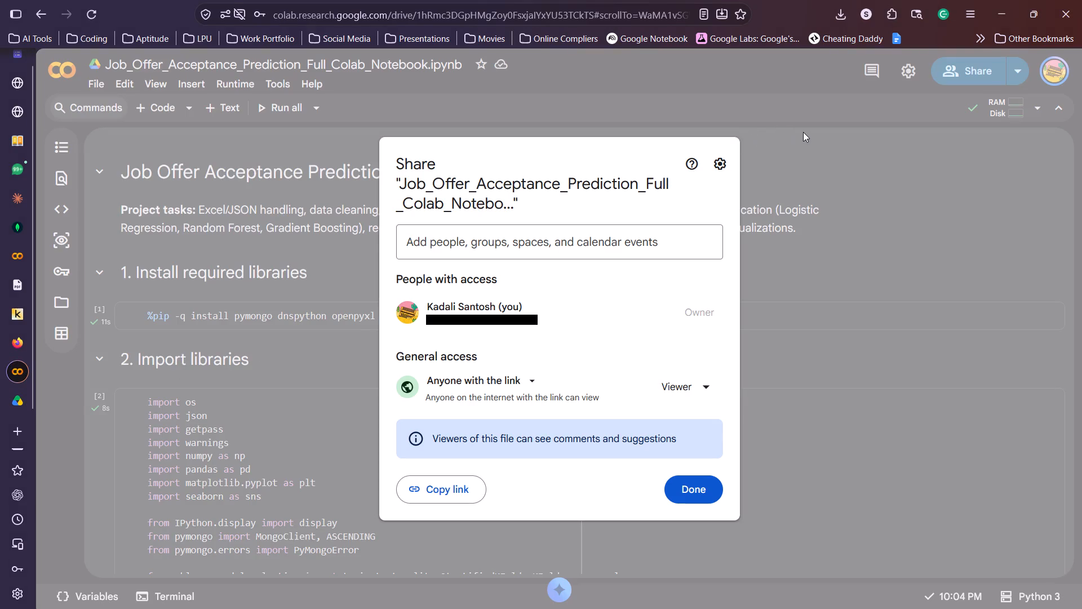
scroll(635, 299, "down", 7)
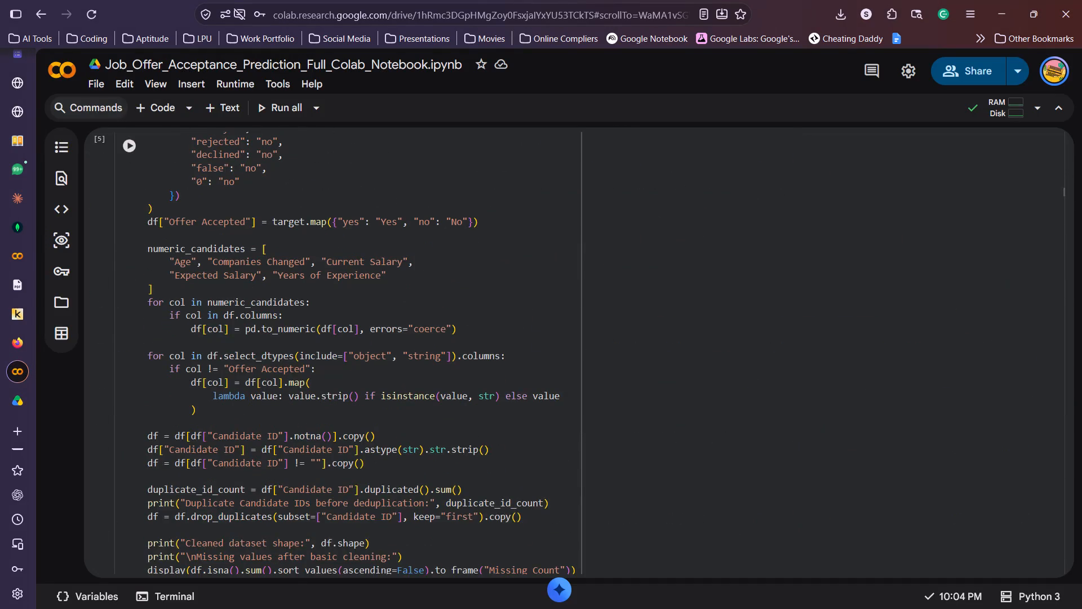
scroll(635, 299, "down", 16)
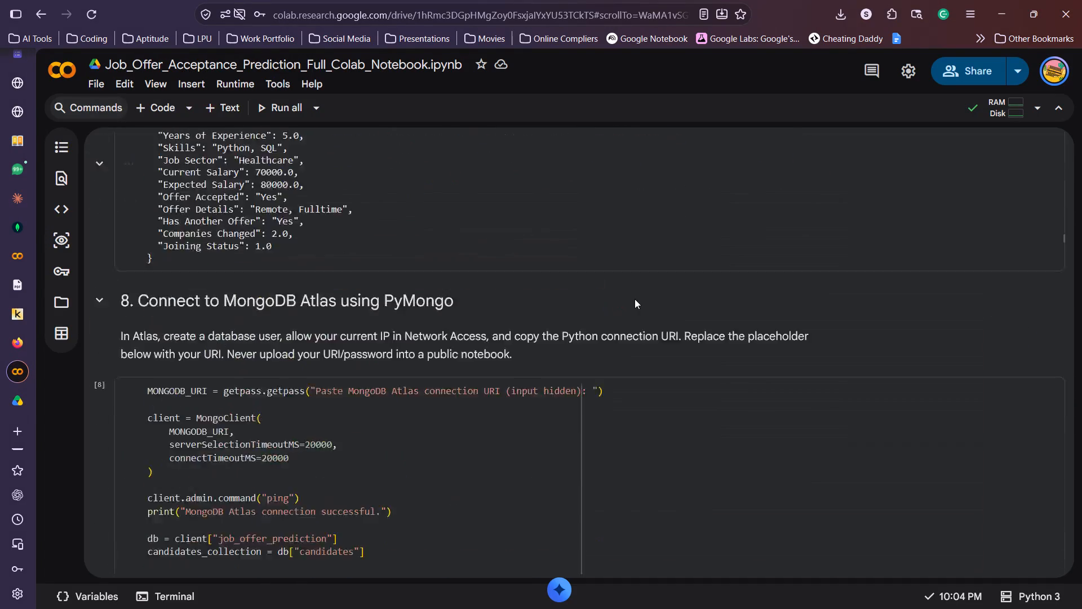
scroll(635, 299, "down", 1)
scroll(635, 299, "up", 3)
scroll(635, 299, "down", 2)
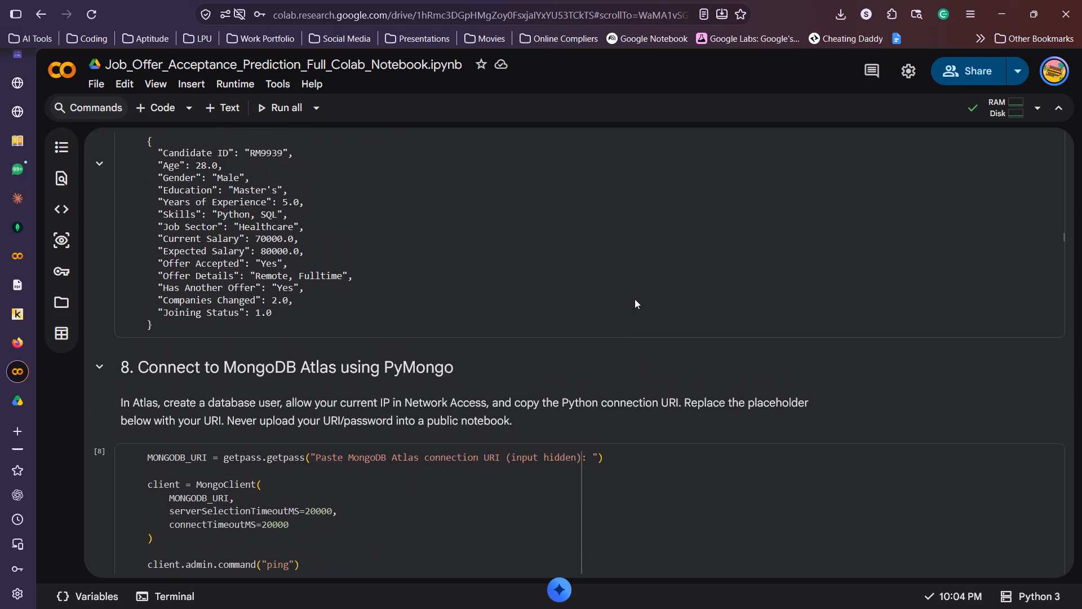
scroll(635, 299, "down", 2)
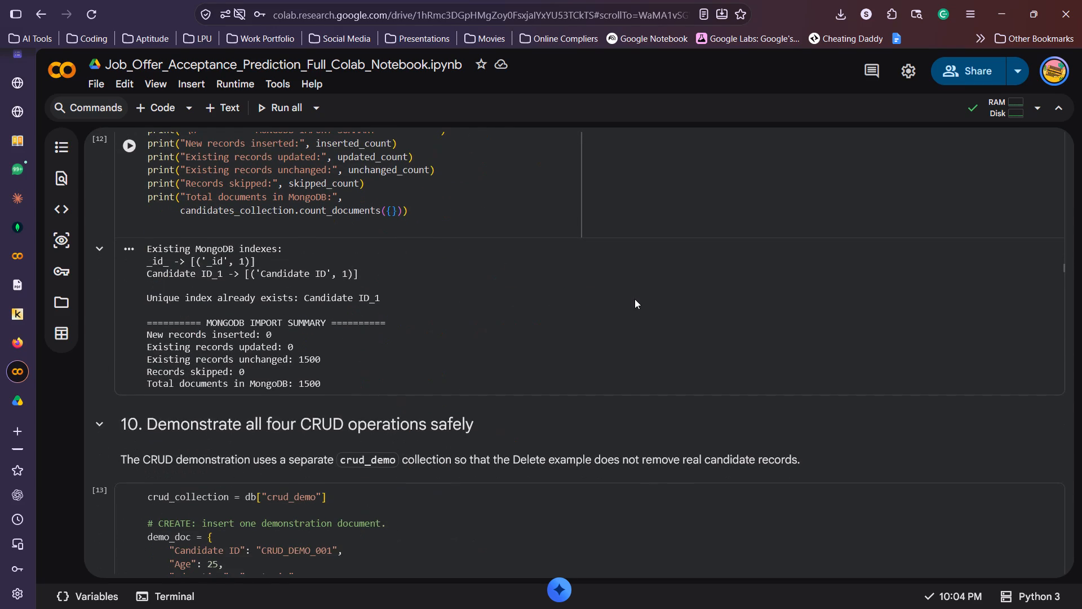
scroll(635, 299, "down", 4)
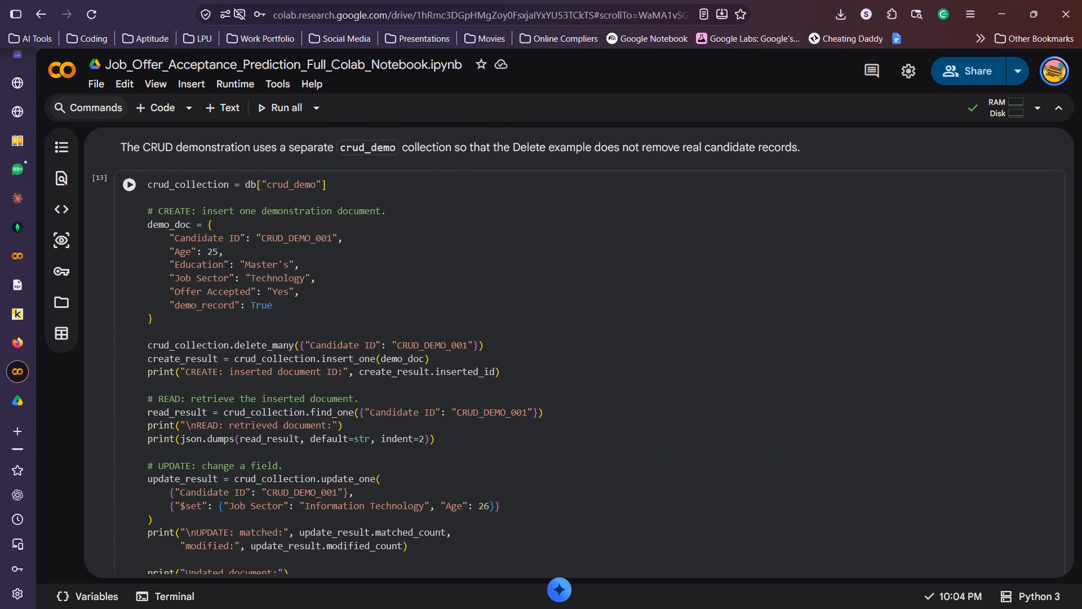
scroll(635, 299, "down", 1)
key("alt+Tab")
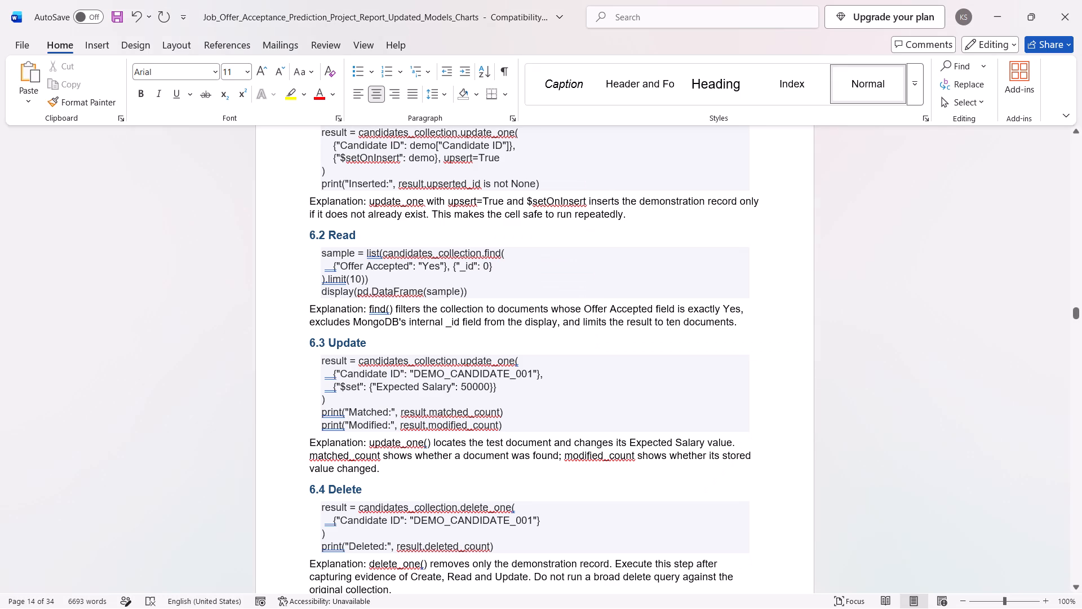
key("alt+Tab")
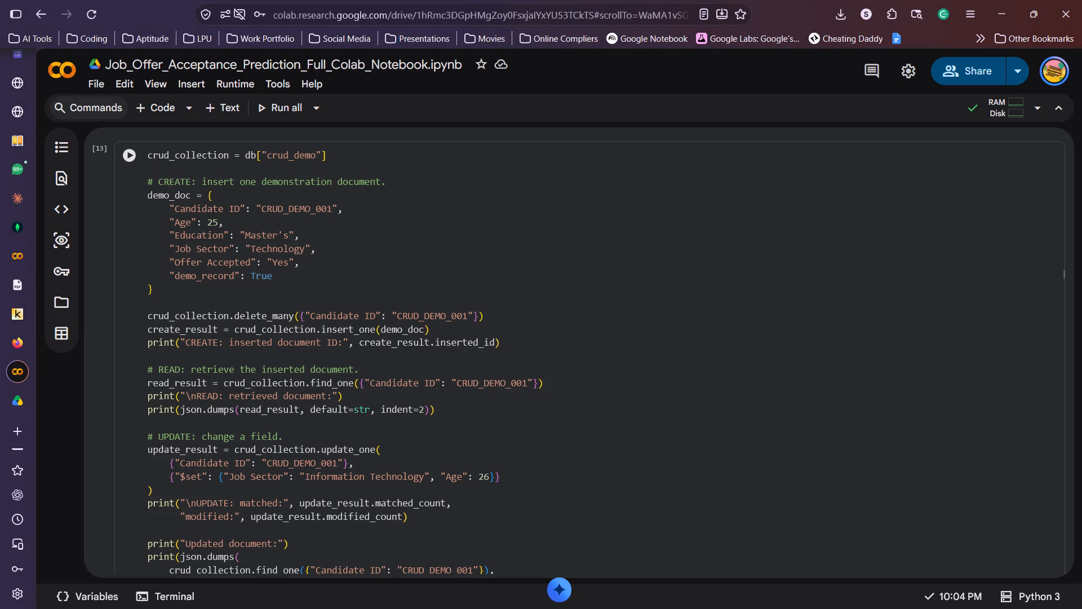
Return to the Word report and review the CRUD Evidence Checklist, Missing-Value Analysis and Machine-Learning Methodology sections.
key("alt+Tab")
scroll(505, 381, "down", 2)
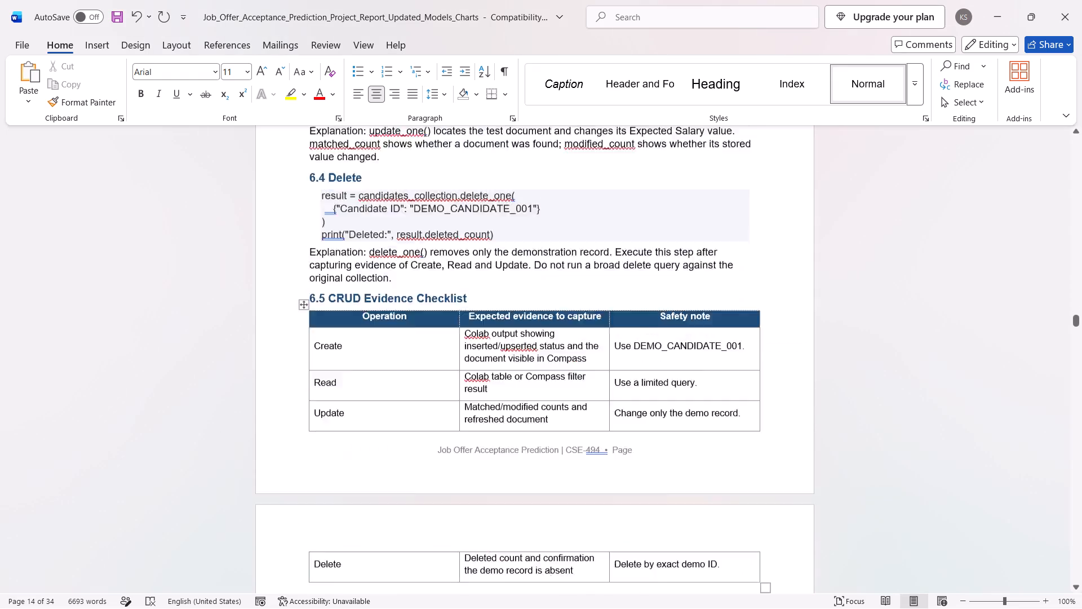
scroll(505, 381, "down", 4)
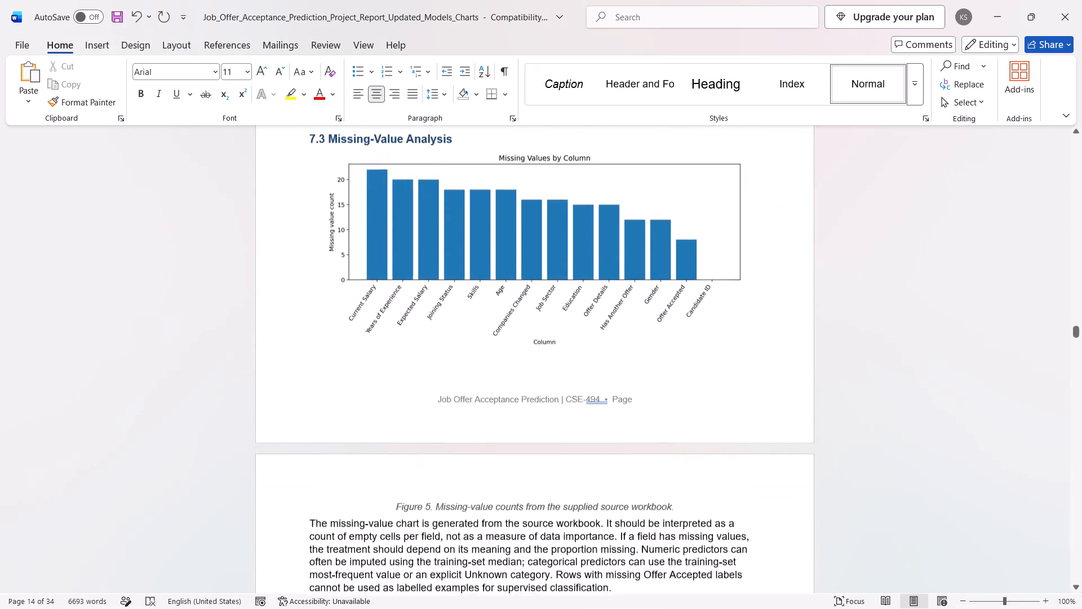
scroll(505, 381, "down", 5)
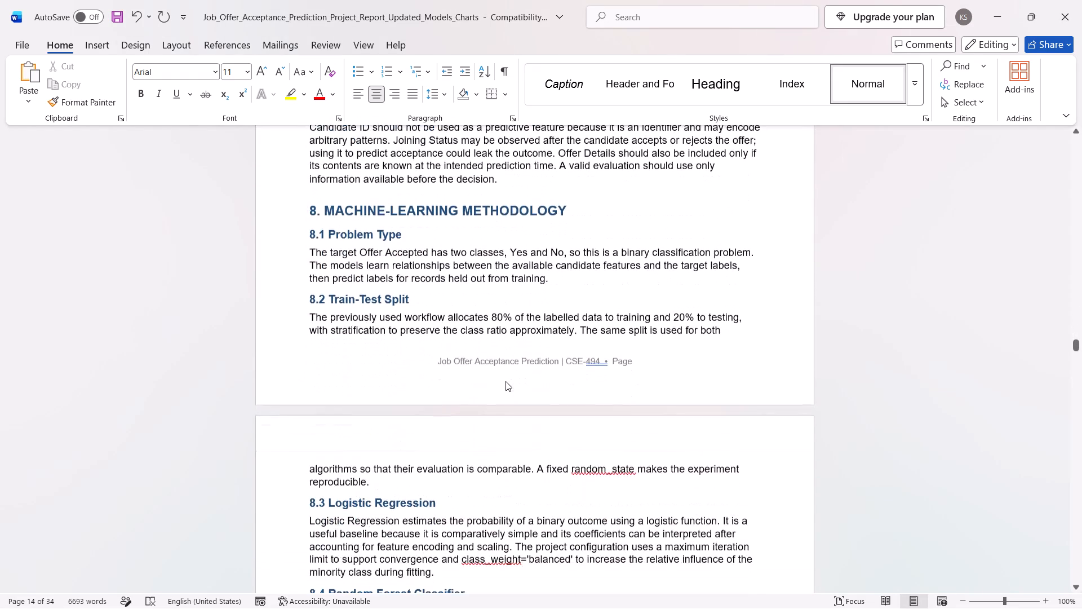
scroll(505, 381, "down", 2)
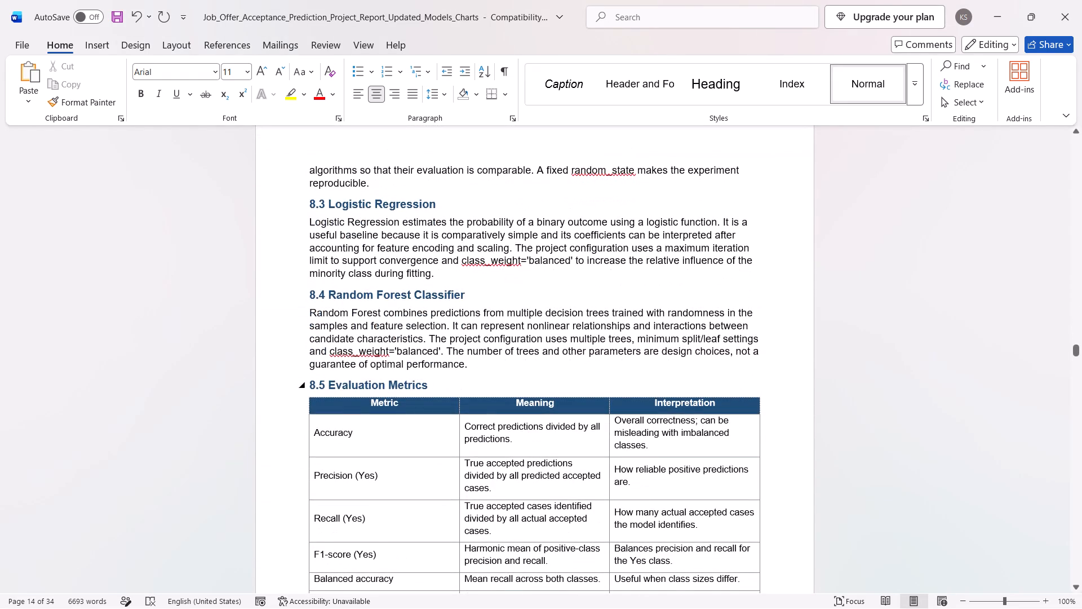
scroll(505, 381, "up", 4)
scroll(505, 381, "down", 5)
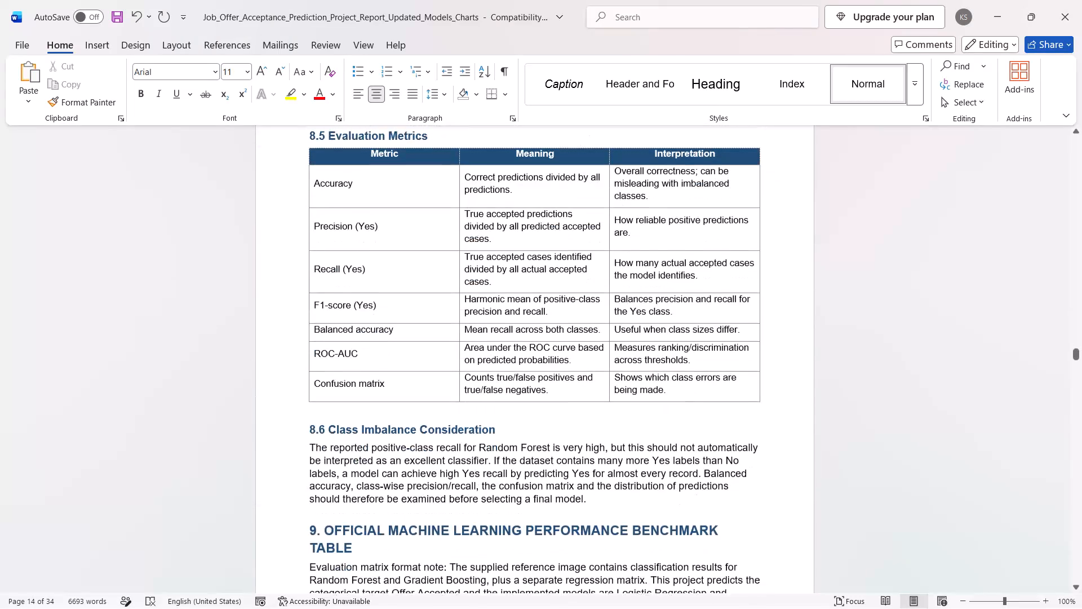
Review the Machine Learning Performance Benchmark section and the section 10 charts for outdated results and draft wording.
scroll(505, 381, "down", 4)
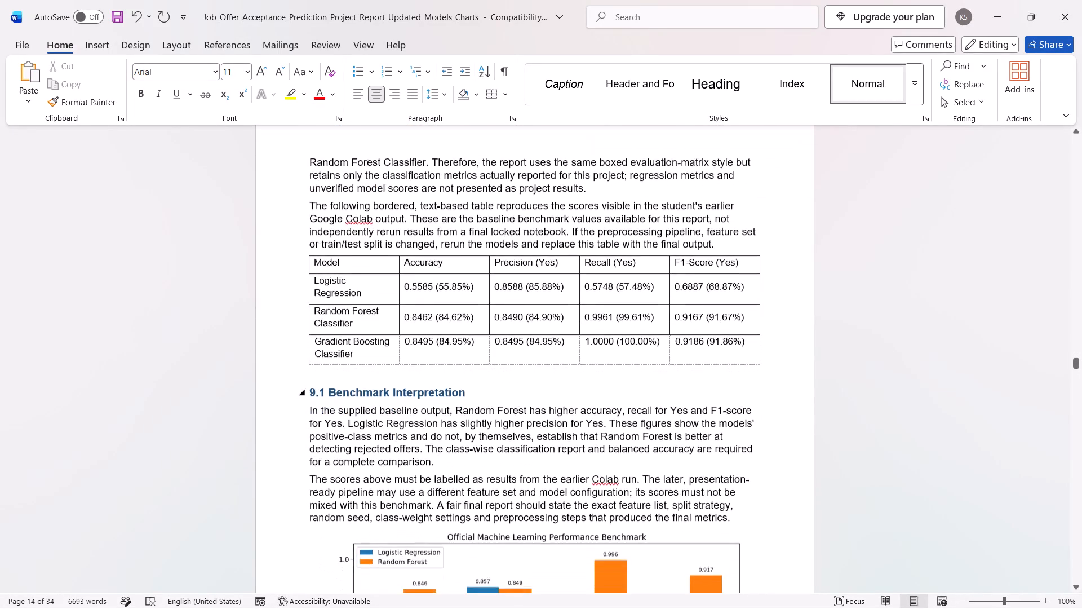
scroll(505, 381, "down", 5)
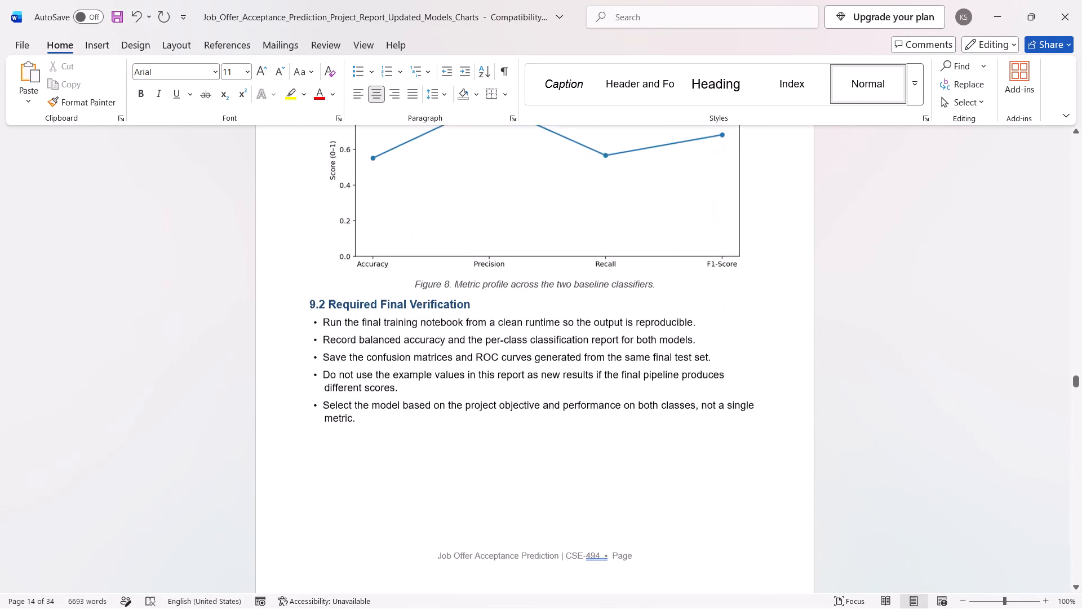
scroll(505, 381, "down", 6)
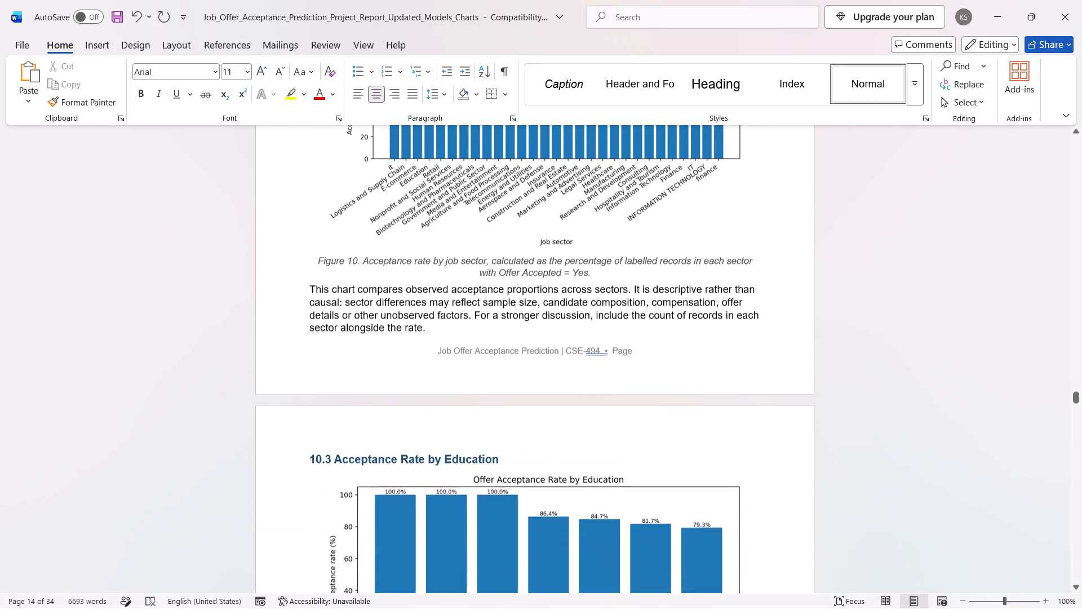
scroll(505, 381, "down", 3)
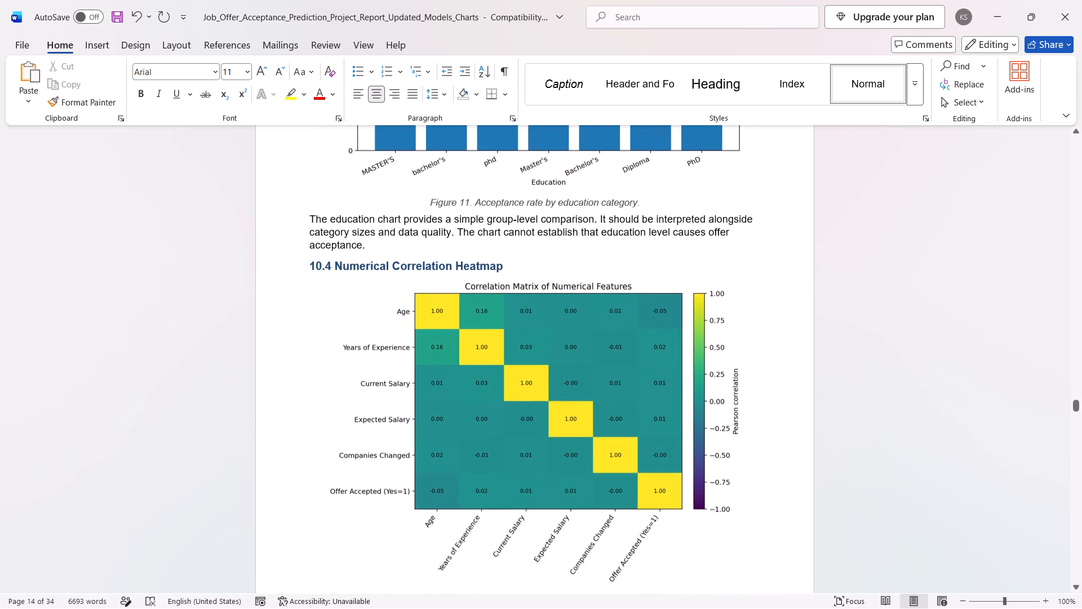
scroll(505, 381, "down", 4)
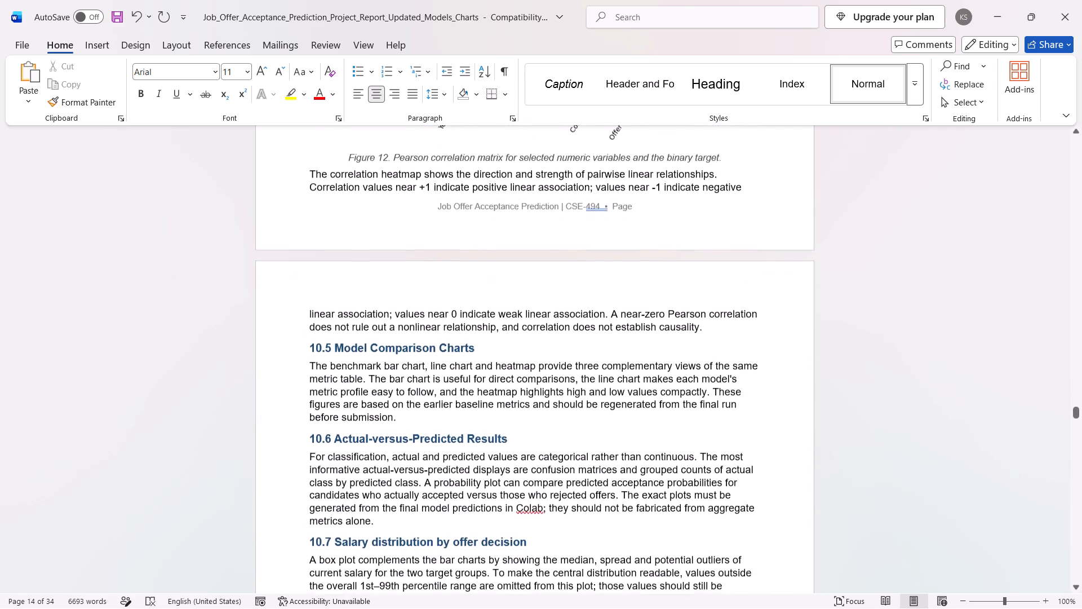
scroll(505, 381, "down", 1)
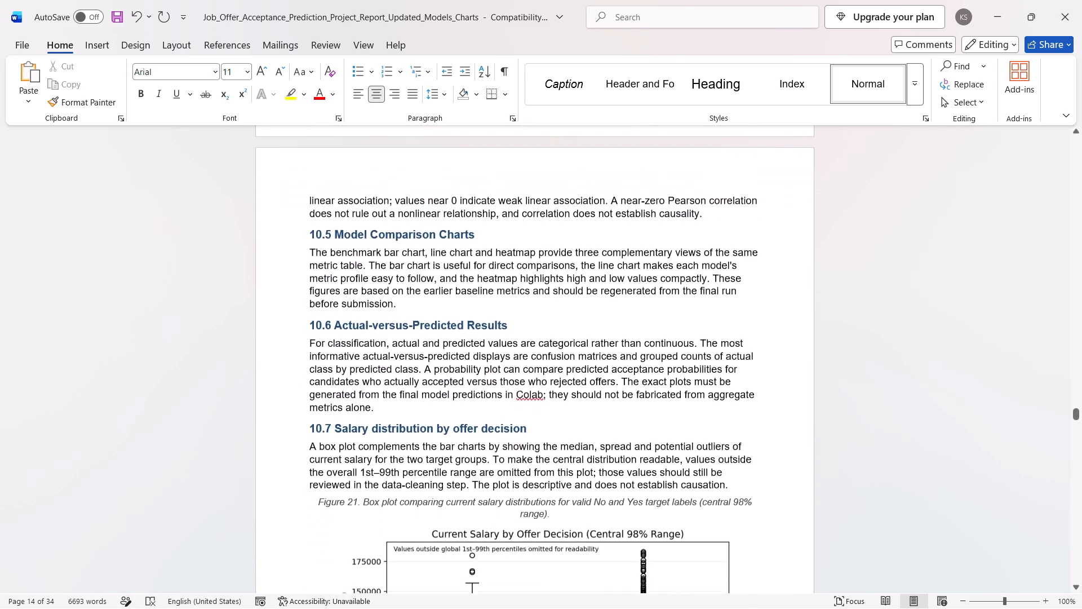
Review the MongoDB aggregation examples and the MongoDB Atlas / Compass Evidence section, including its screenshot instructions.
scroll(505, 381, "down", 5)
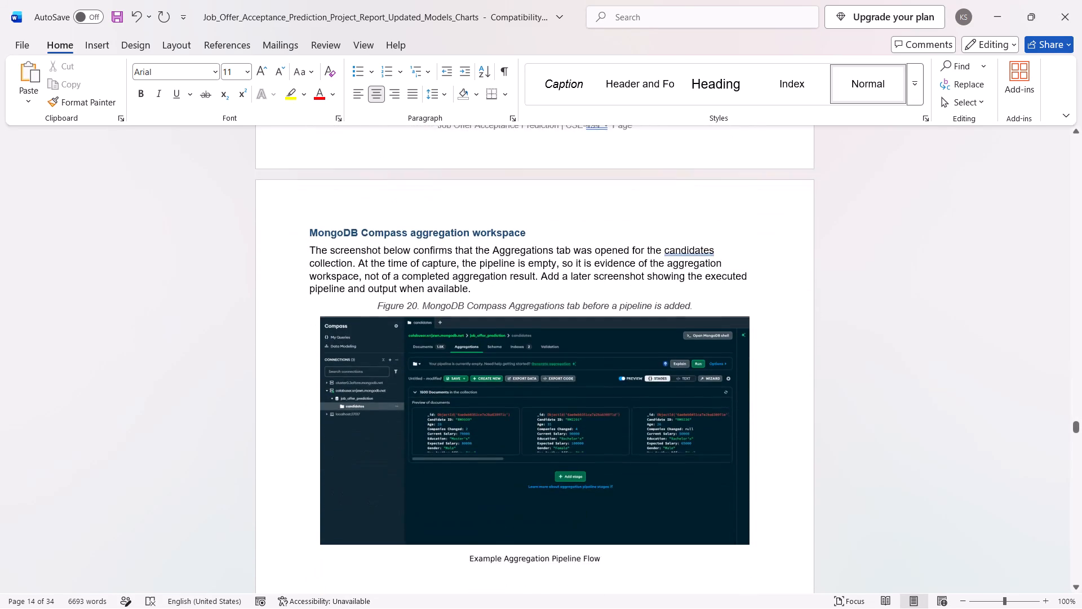
scroll(505, 381, "down", 1)
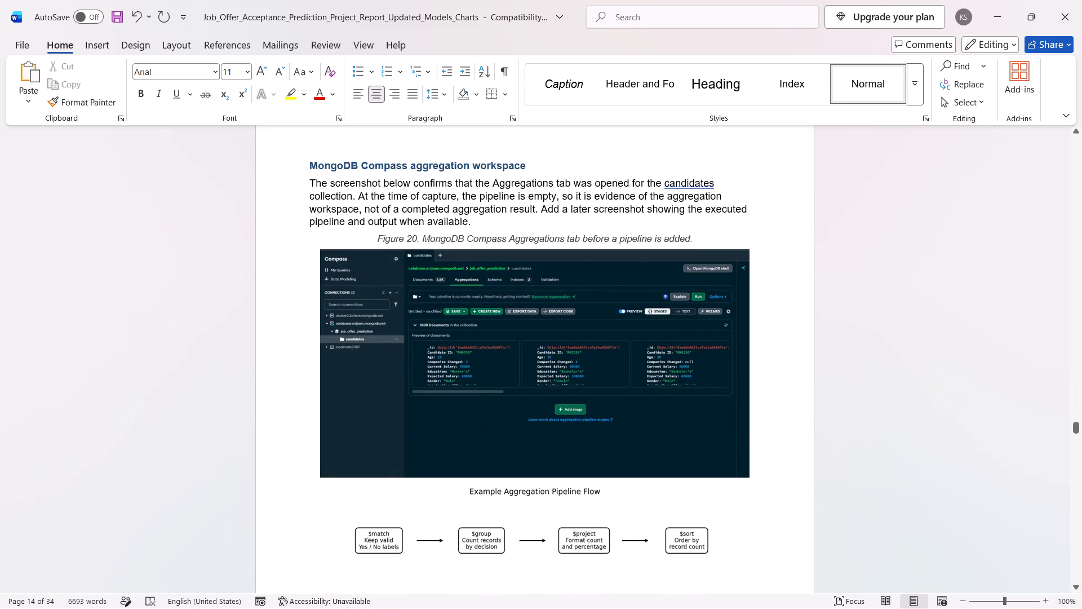
scroll(505, 381, "down", 4)
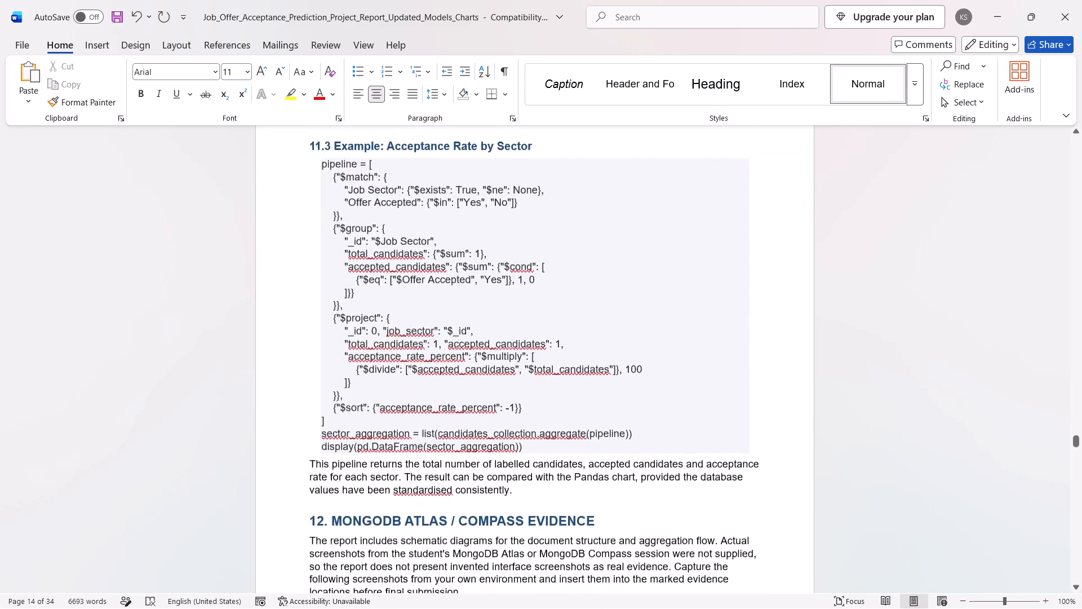
scroll(505, 381, "down", 5)
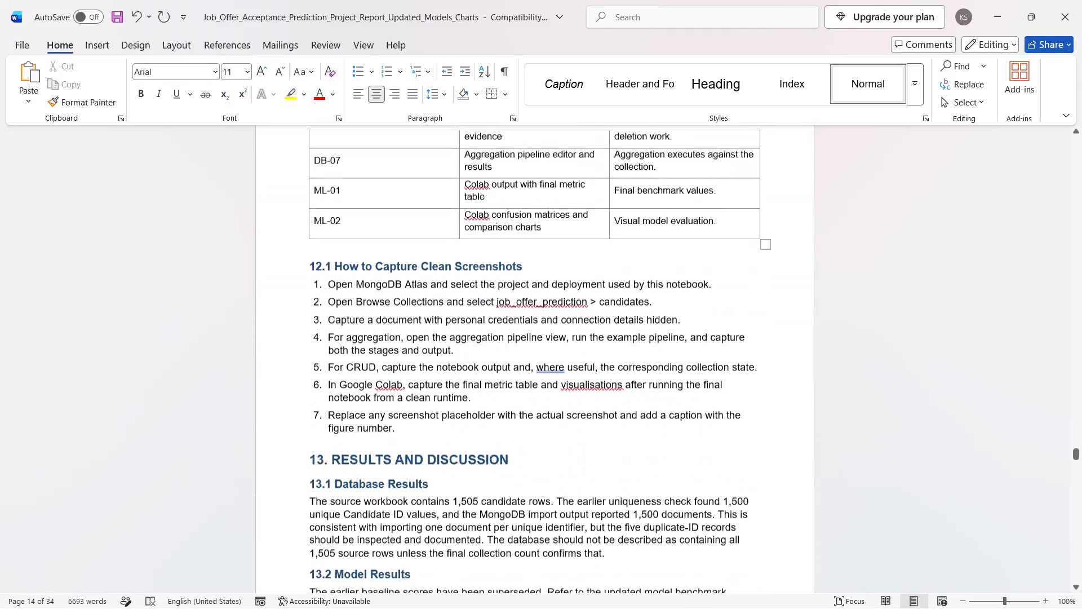
Review the Results and Discussion, Limitations, Conclusion and References sections for leftover draft wording.
scroll(505, 381, "down", 2)
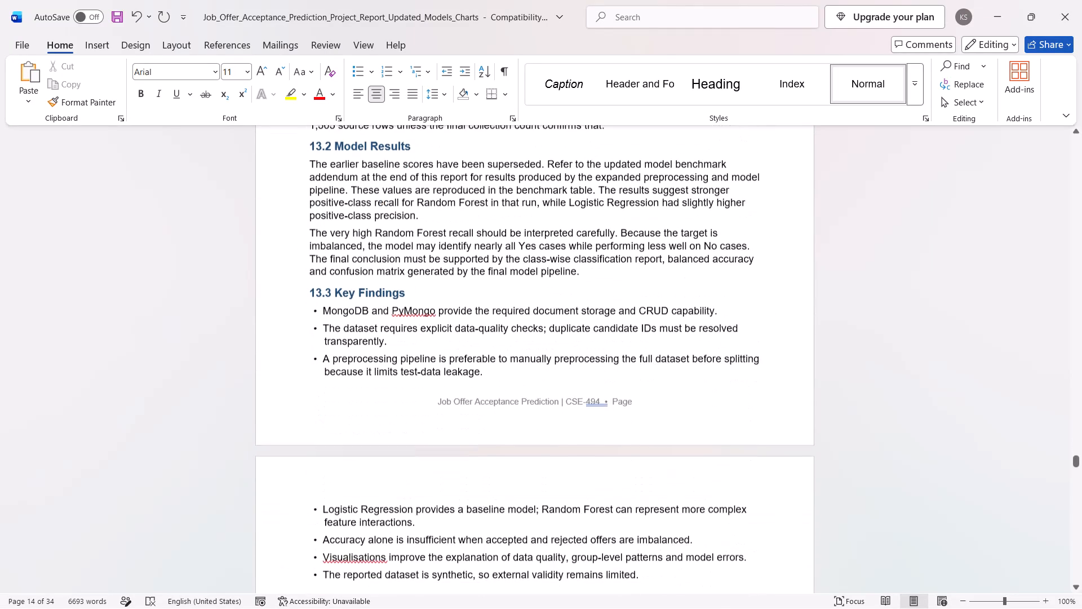
scroll(505, 381, "down", 2)
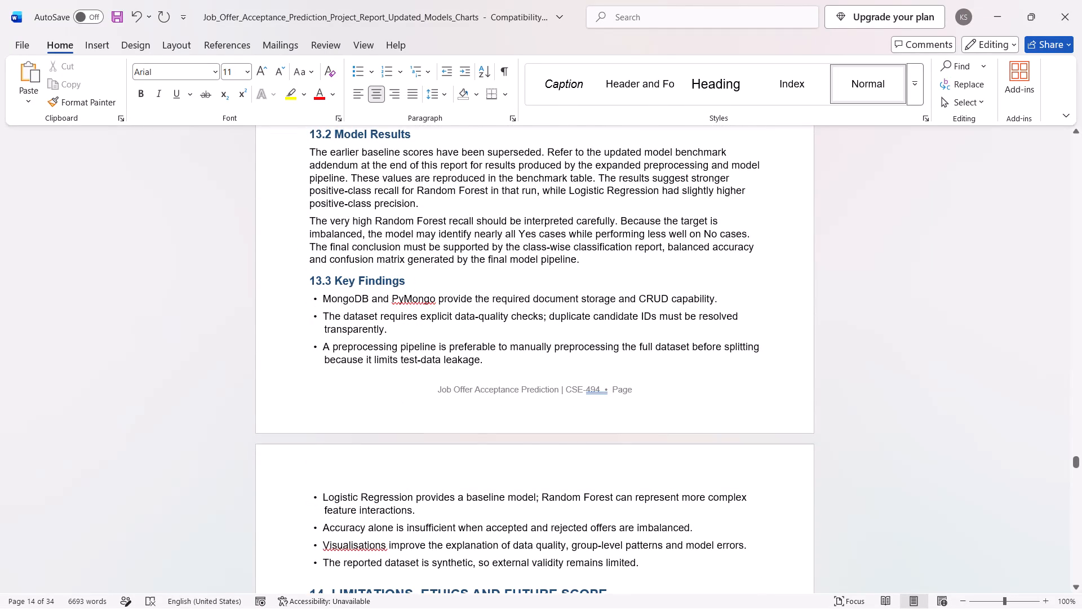
scroll(505, 381, "down", 1)
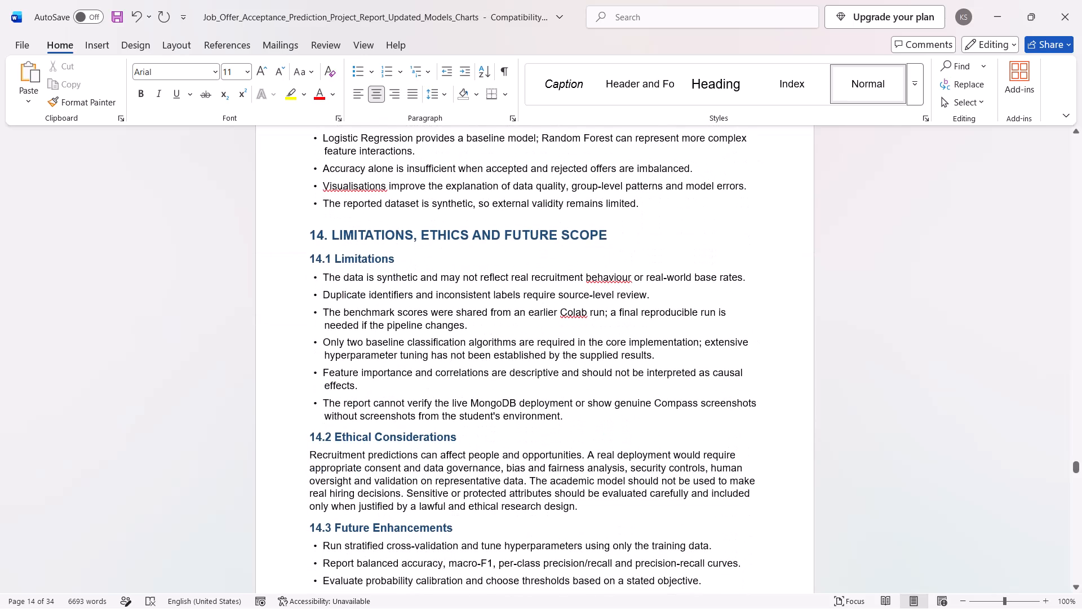
scroll(505, 381, "down", 2)
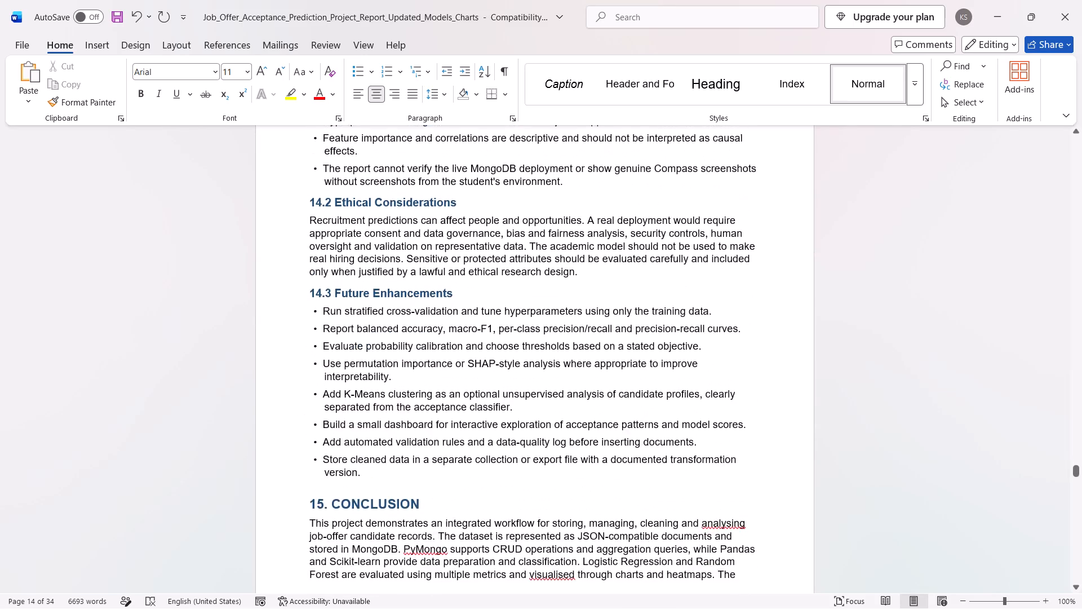
scroll(505, 381, "down", 2)
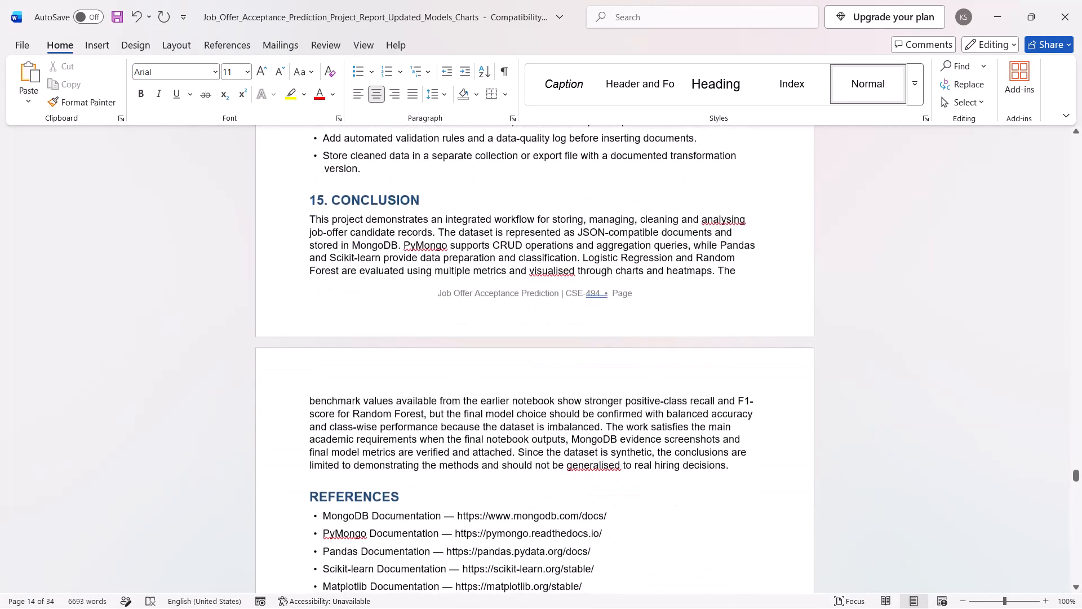
scroll(505, 381, "down", 1)
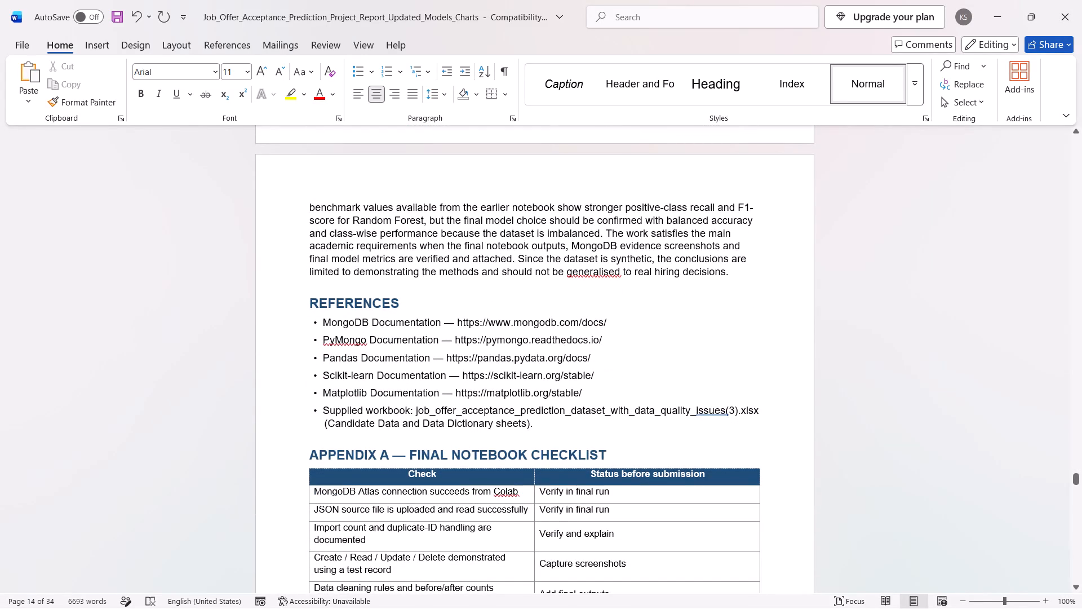
Turn the MongoDB Documentation URL in the References list into a live hyperlink.
left_click(456, 323)
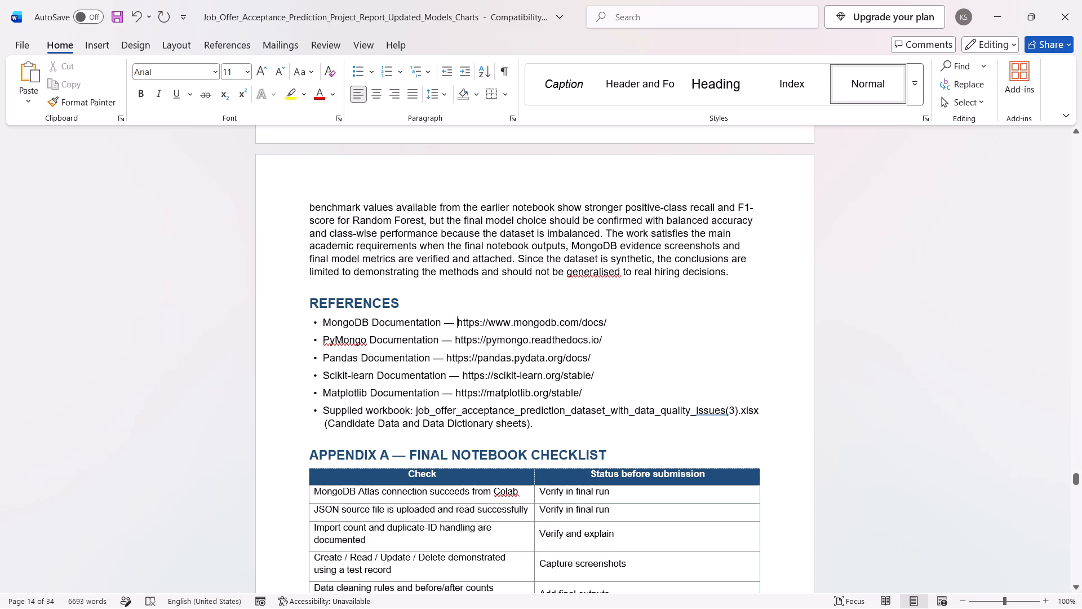
left_click(608, 319)
key("space")
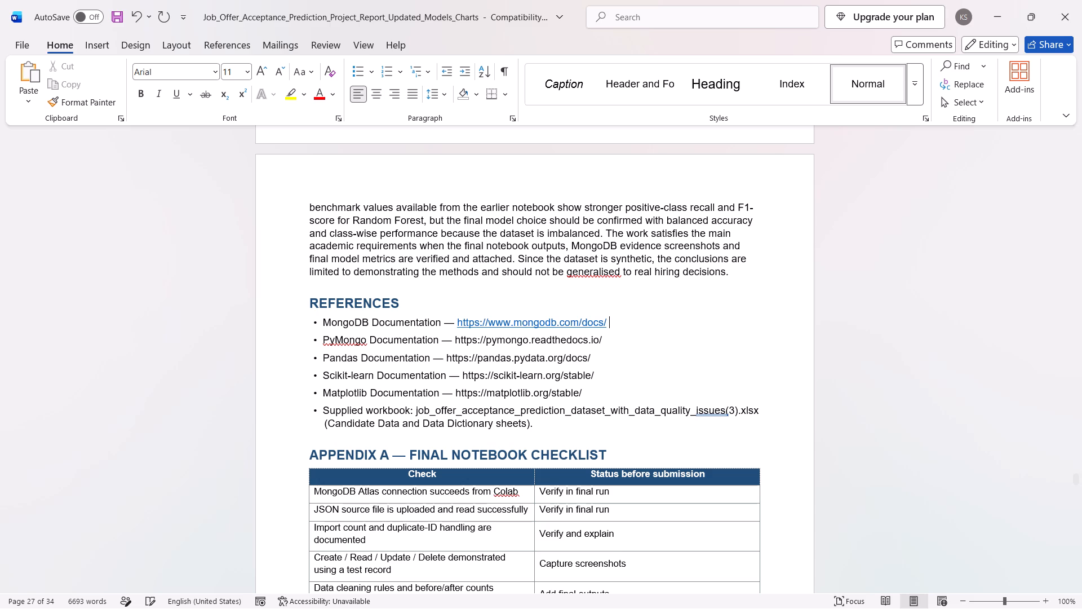
left_click(602, 337)
Open the MongoDB Documentation link from the References list in Firefox to check it.
left_click(584, 321, "ctrl")
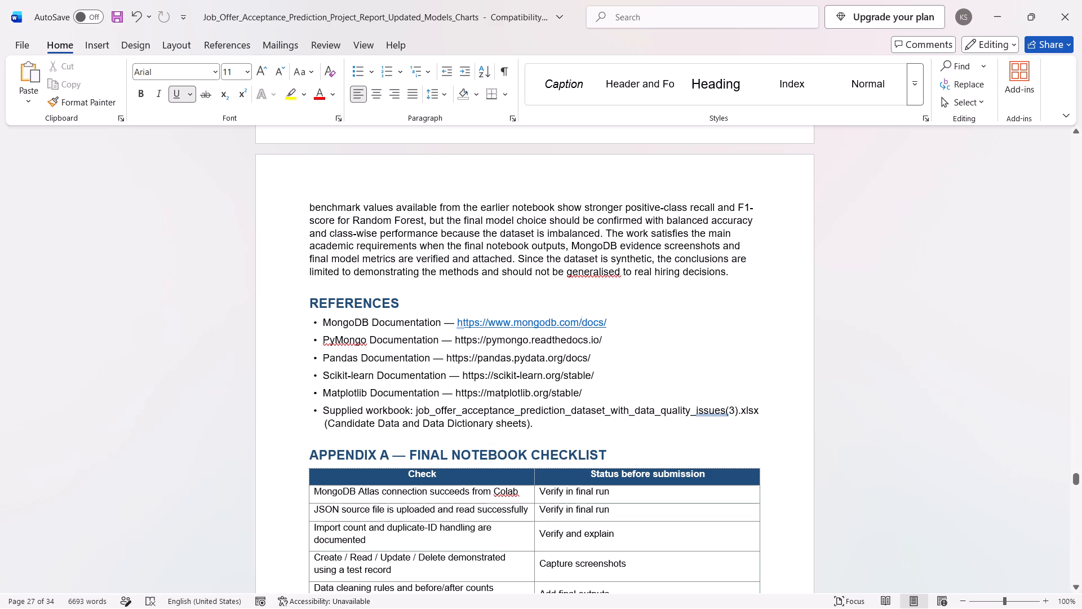
left_click(574, 321, "ctrl")
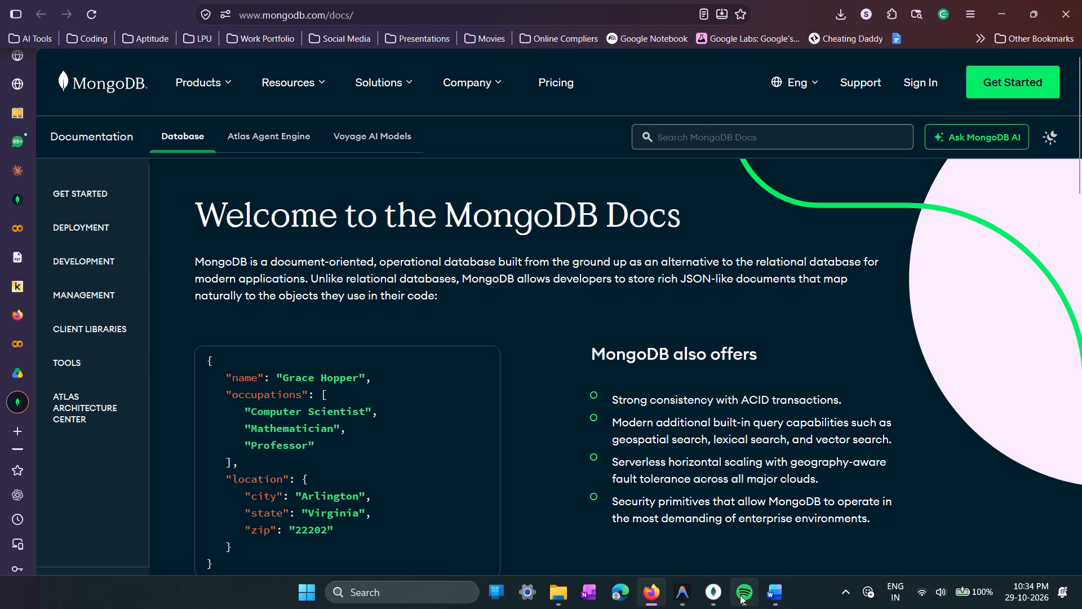
Toggle the music playback in Spotify.
left_click(748, 551)
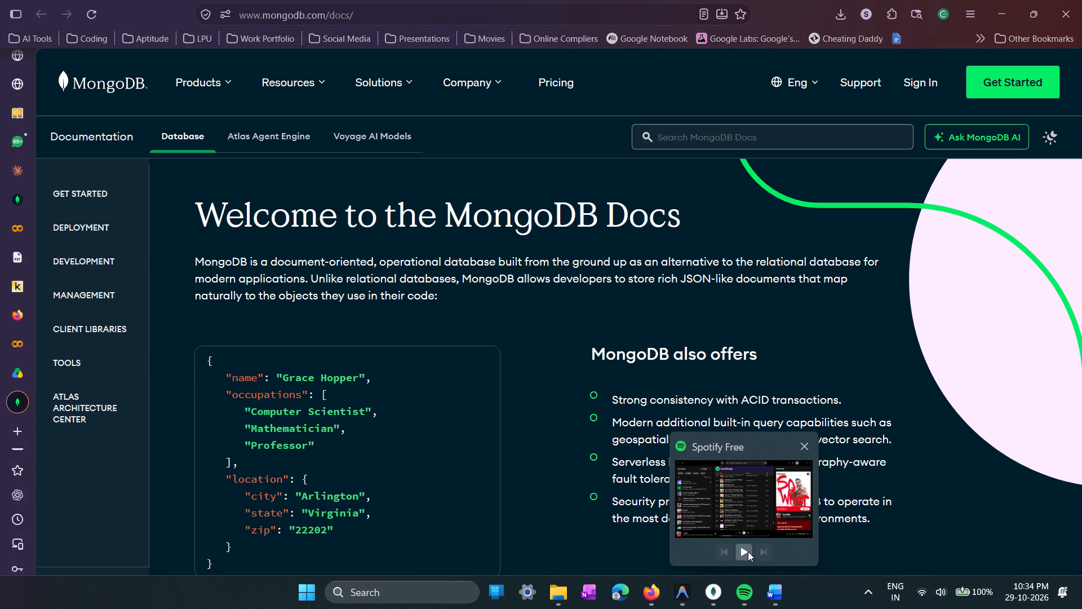
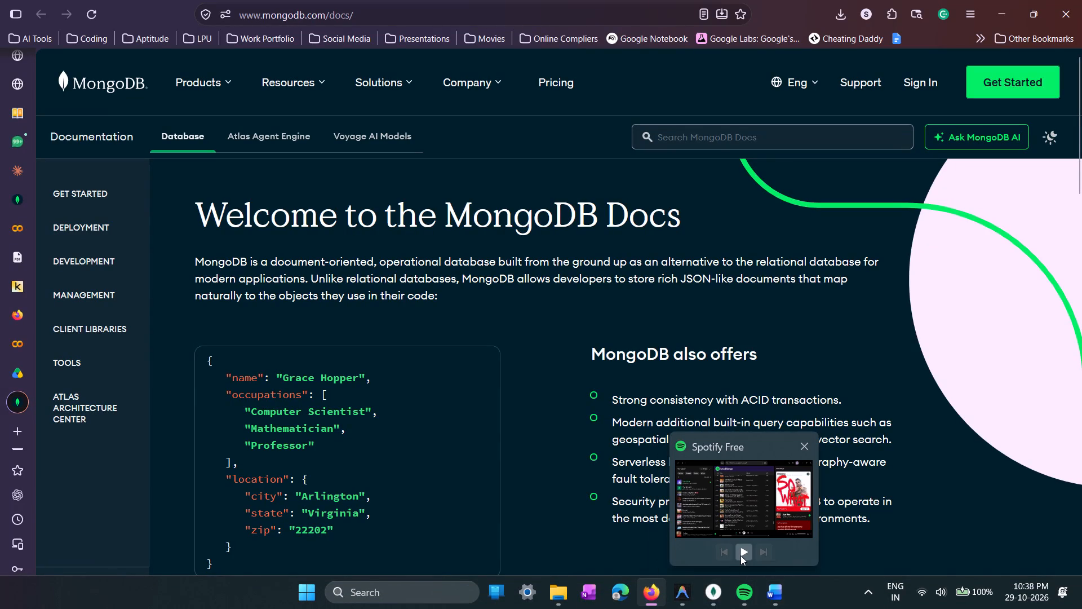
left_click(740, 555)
Switch back to the Word report and turn the PyMongo, Pandas, Scikit-learn and Matplotlib URLs in References into live hyperlinks.
left_click(780, 598)
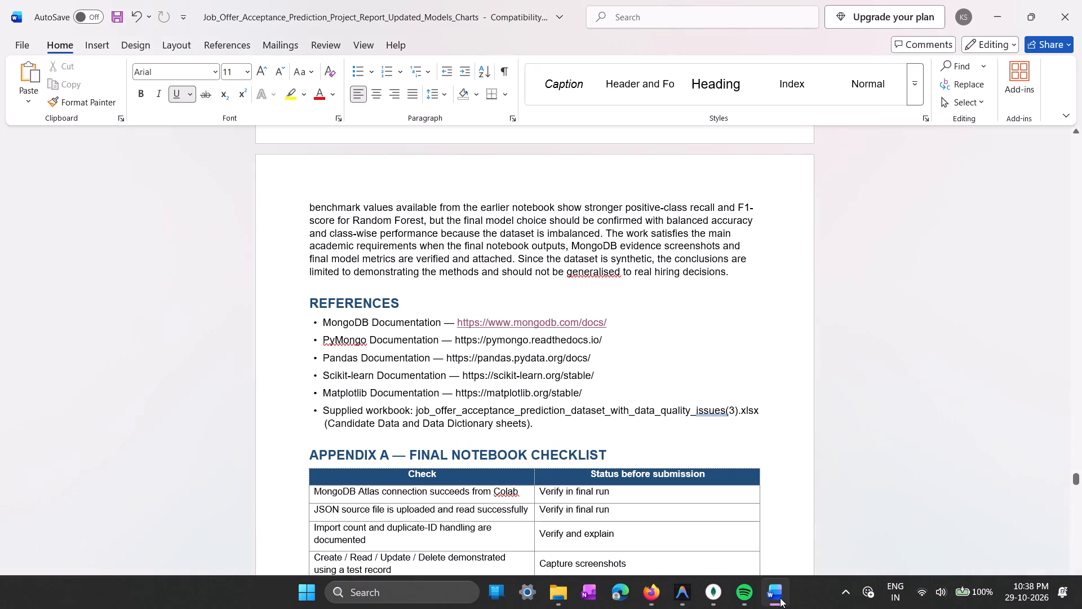
left_click(607, 333)
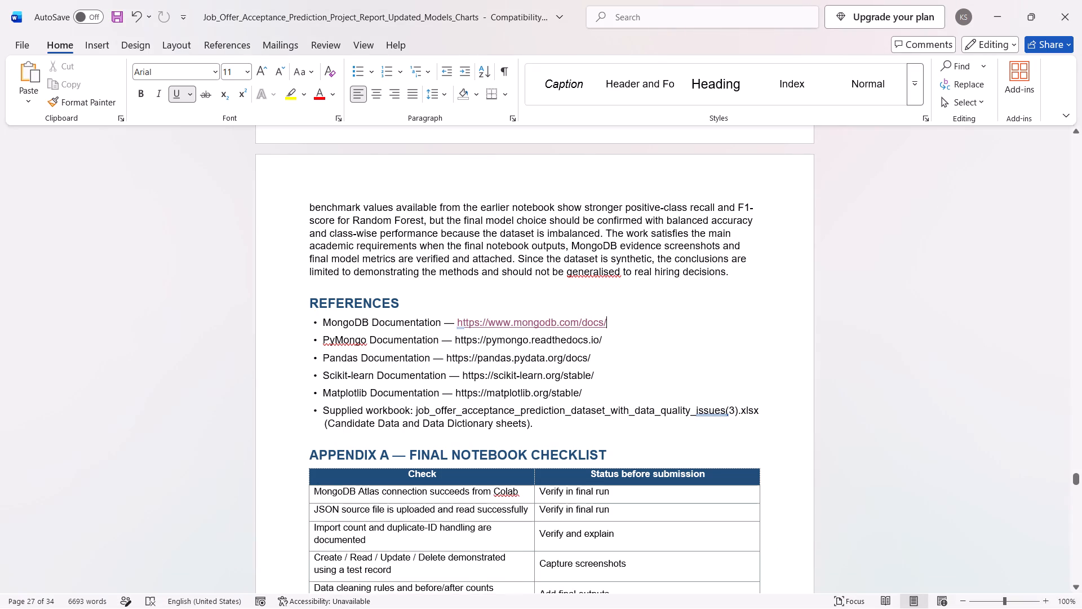
left_click(606, 338)
key("space")
left_click(600, 355)
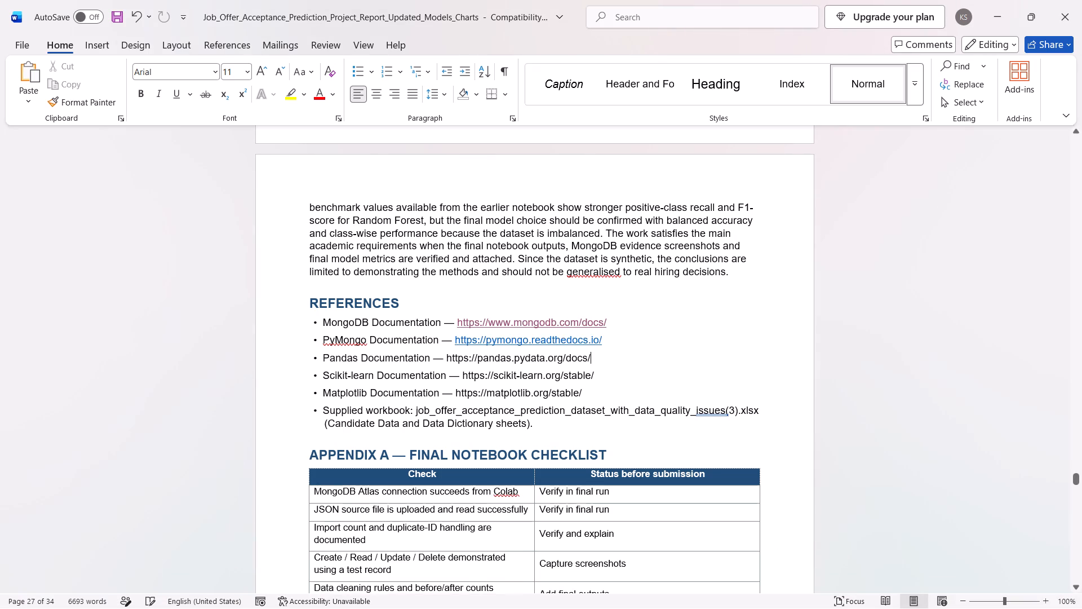
key("space")
left_click(595, 374)
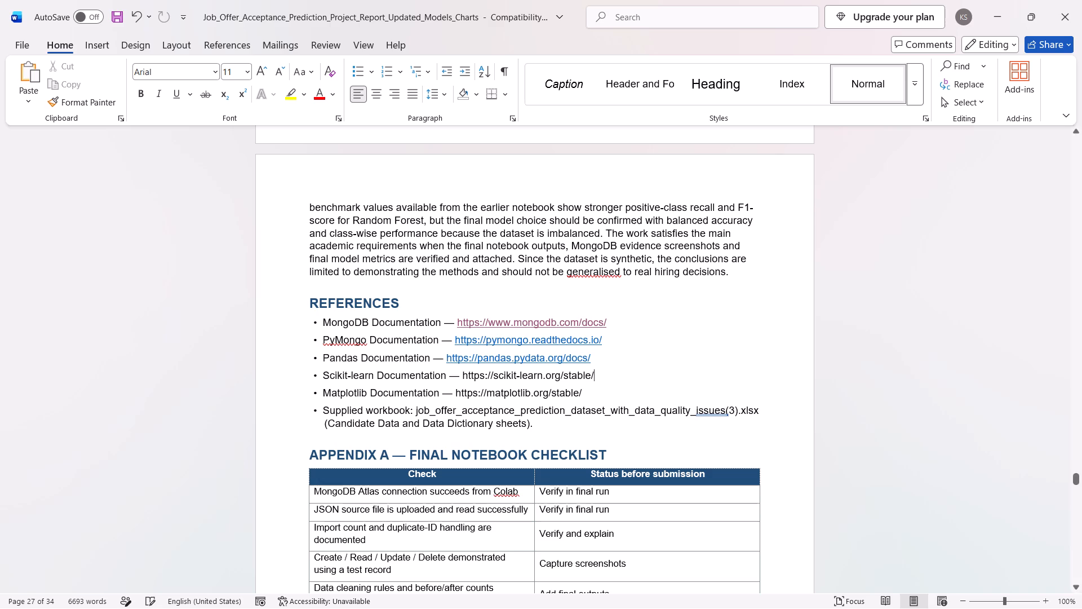
key("space")
left_click(591, 393)
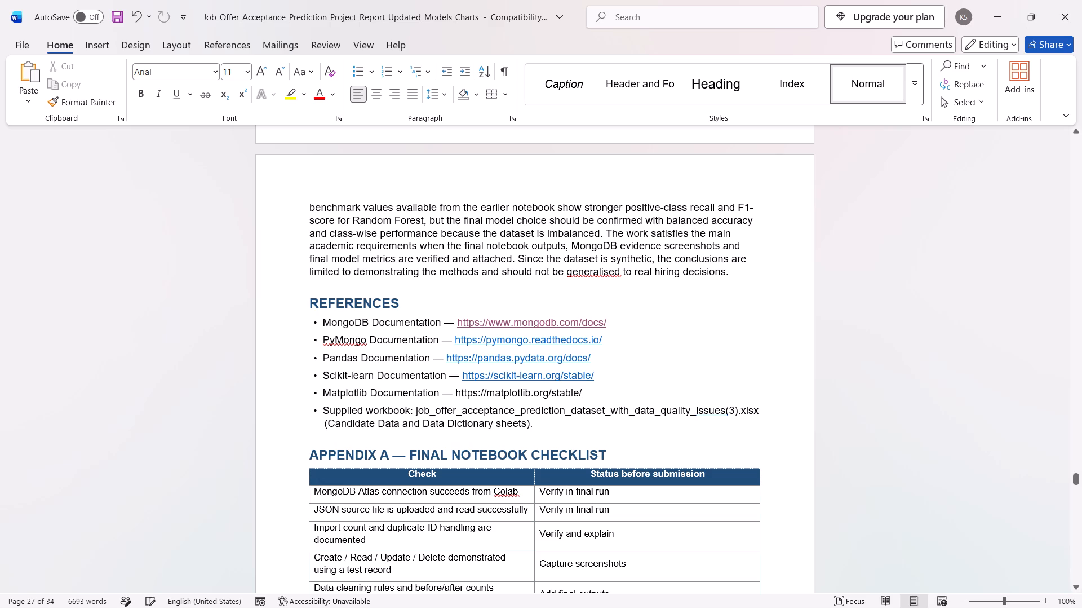
key("space")
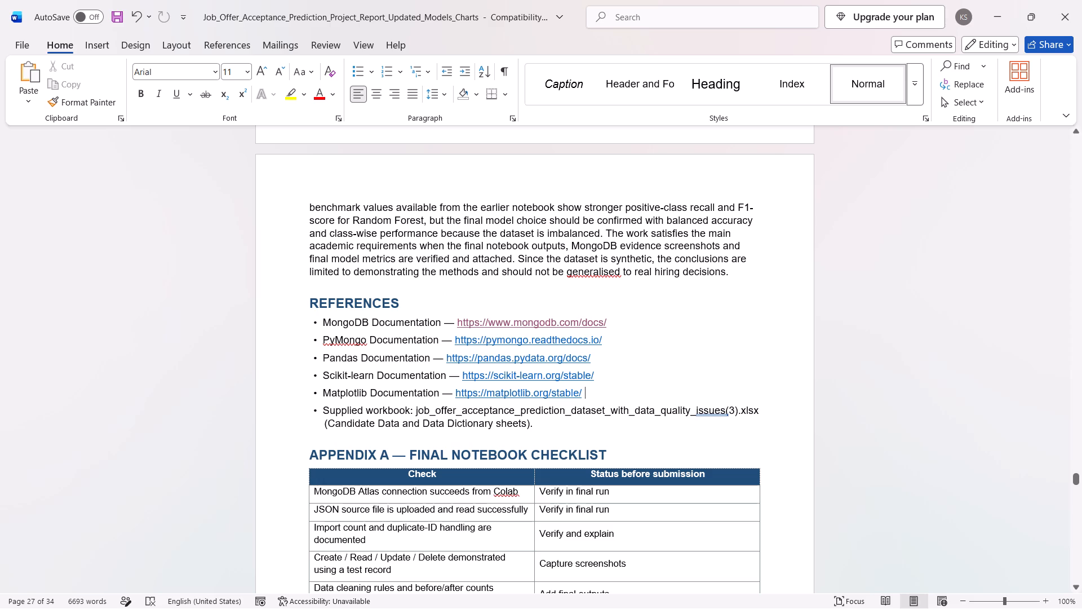
Shorten the supplied workbook file name in the References list to job_offer_acceptance_prediction_dataset.xlsx.
left_click(737, 409)
key("BackSpace")
key("BackSpace")
key("BackSpace")
key("BackSpace")
key("BackSpace")
key("BackSpace")
key("BackSpace")
key("BackSpace")
key("BackSpace")
key("BackSpace")
key("BackSpace")
key("BackSpace")
key("BackSpace")
key("BackSpace")
key("BackSpace")
key("BackSpace")
key("BackSpace")
key("BackSpace")
key("BackSpace")
key("BackSpace")
key("BackSpace")
key("BackSpace")
key("BackSpace")
key("BackSpace")
key("BackSpace")
key("BackSpace")
key("BackSpace")
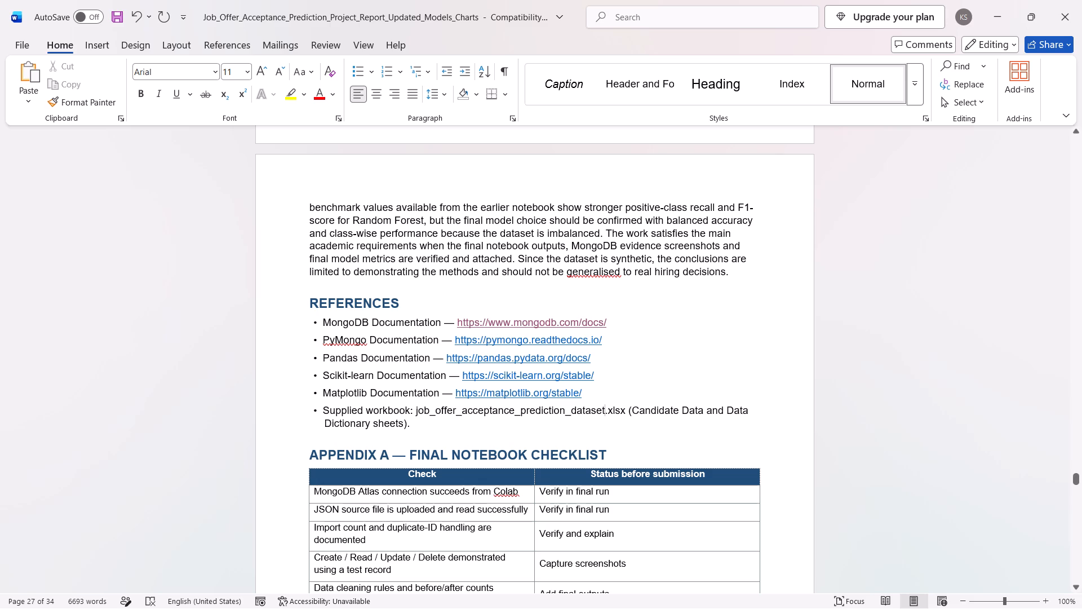
Delete the Appendix A — Final Notebook Checklist heading together with its whole checklist table.
scroll(564, 423, "down", 1)
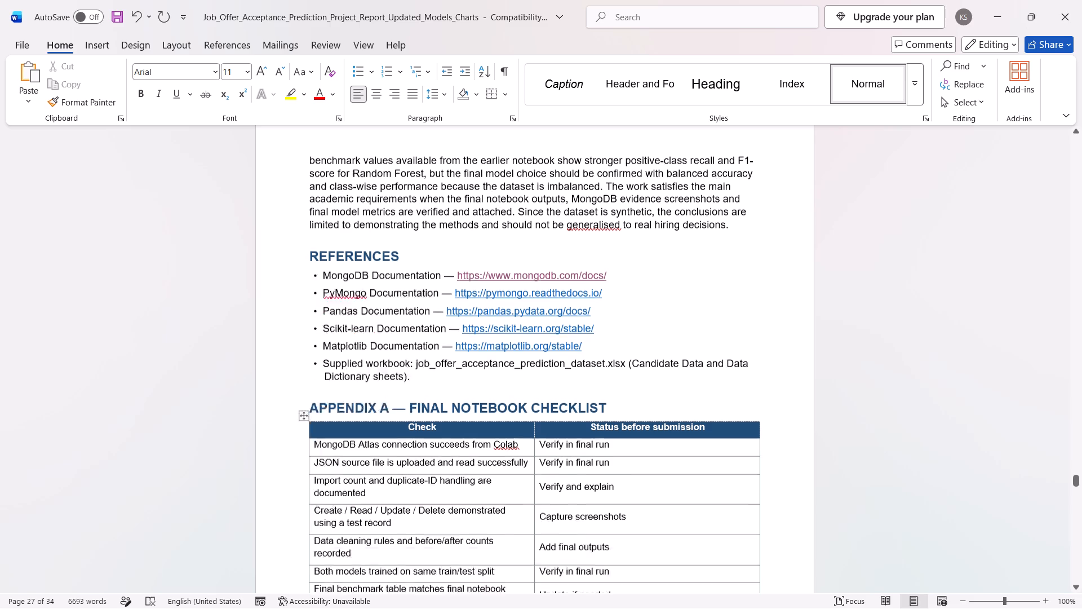
scroll(564, 423, "down", 2)
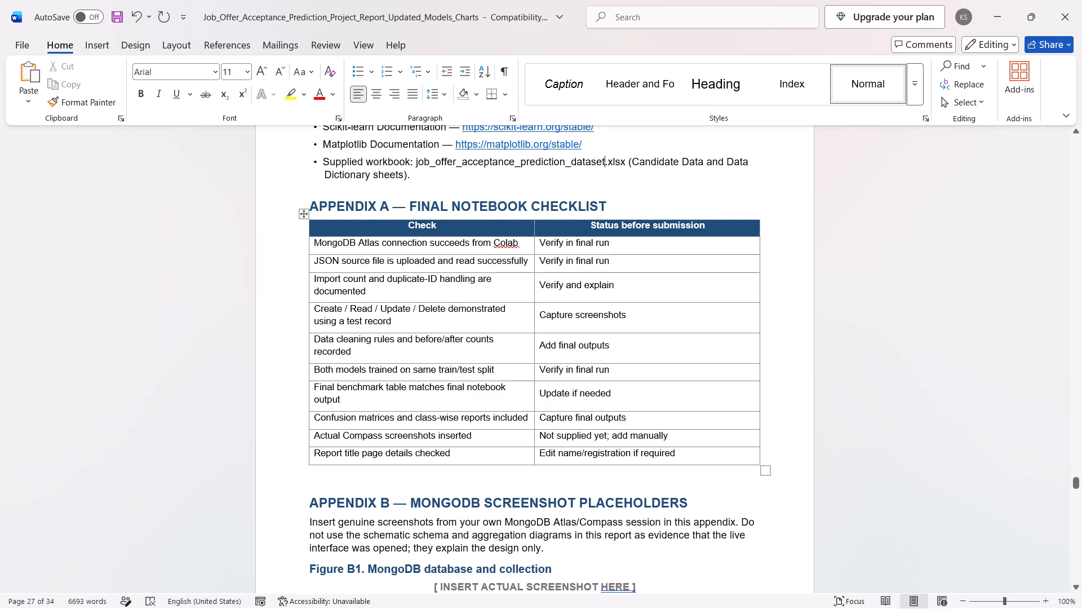
left_click(310, 204)
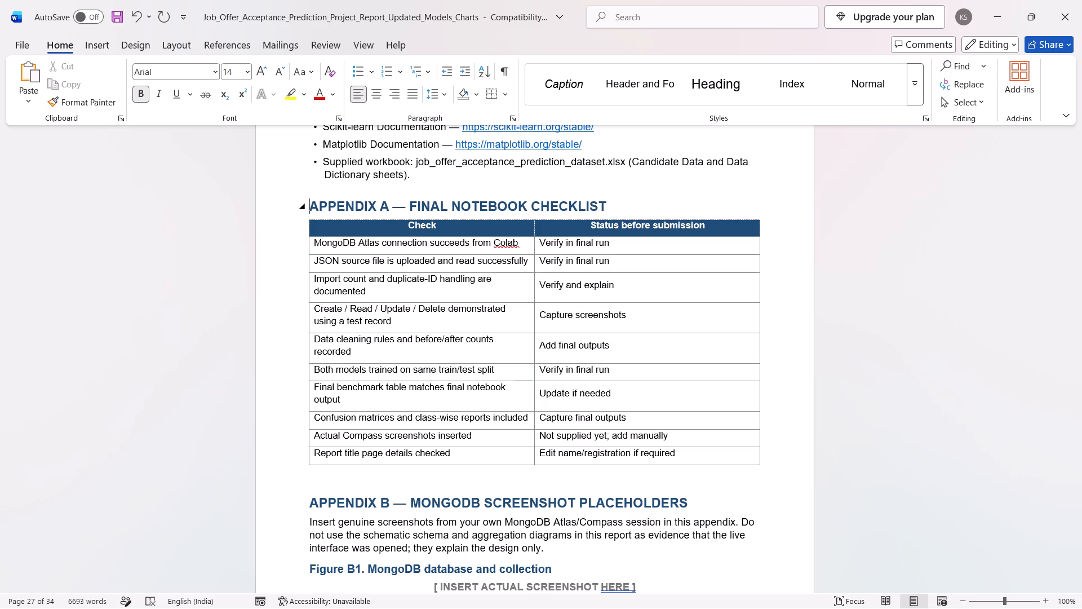
left_click_drag(310, 204, 685, 461)
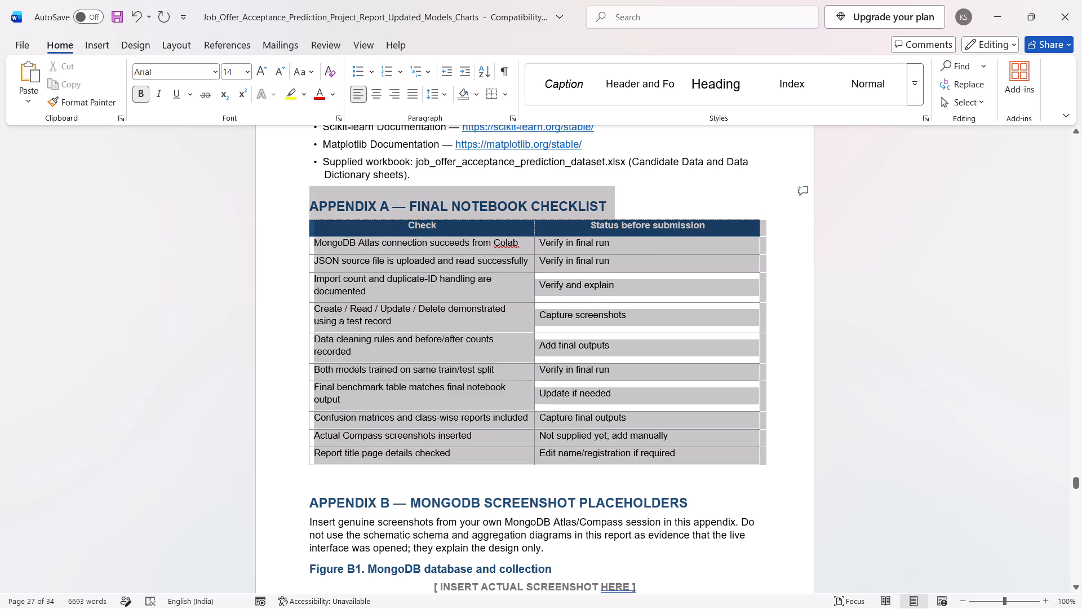
left_click_drag(685, 461, 764, 464)
key("BackSpace")
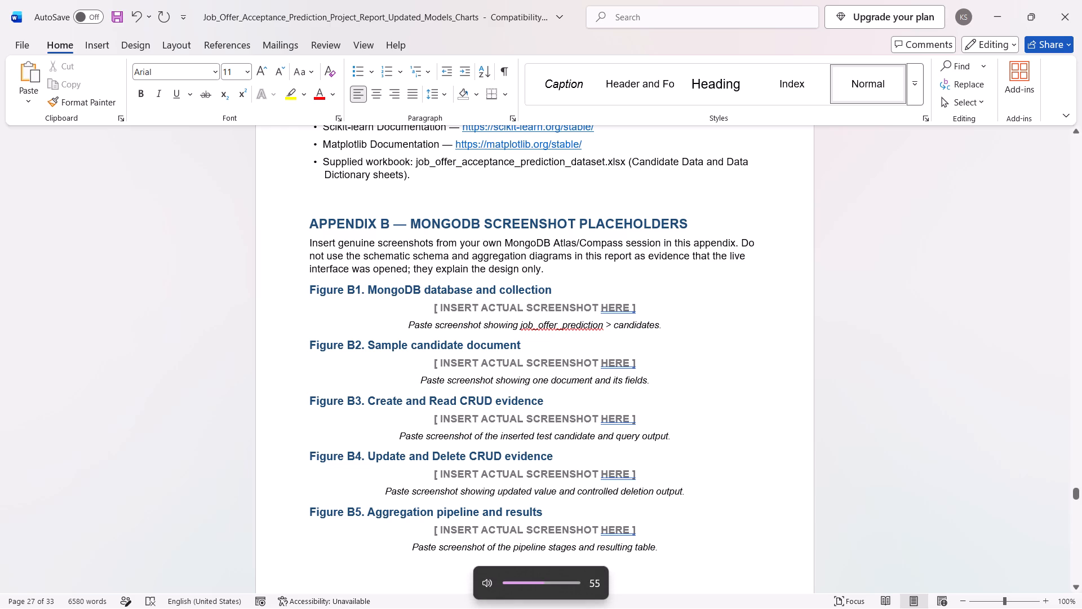
Re-letter the MongoDB Screenshot Placeholders heading from Appendix B to Appendix A.
left_click(391, 220)
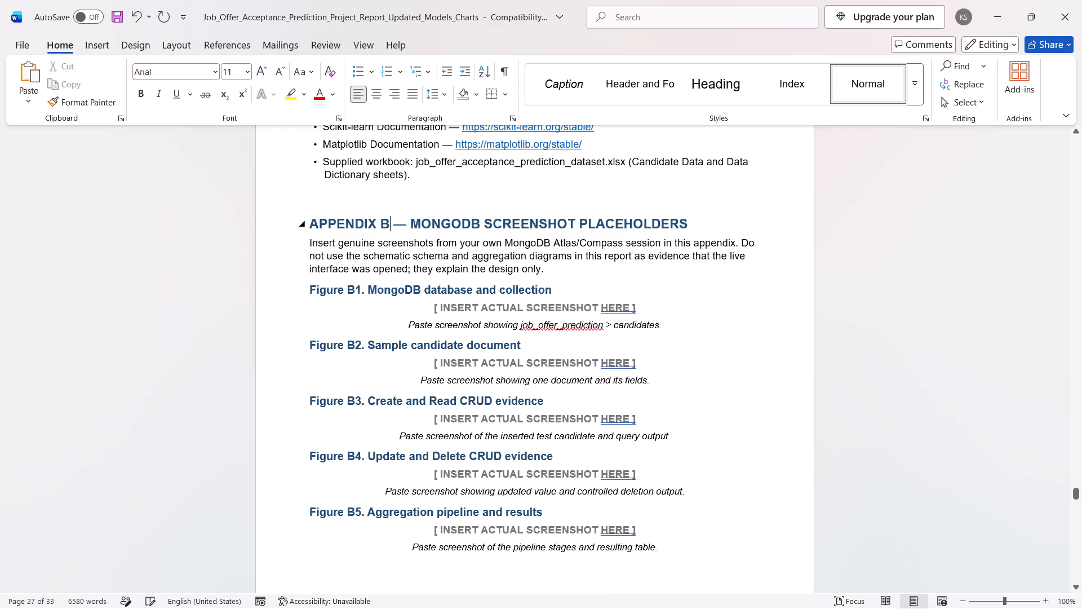
key("BackSpace")
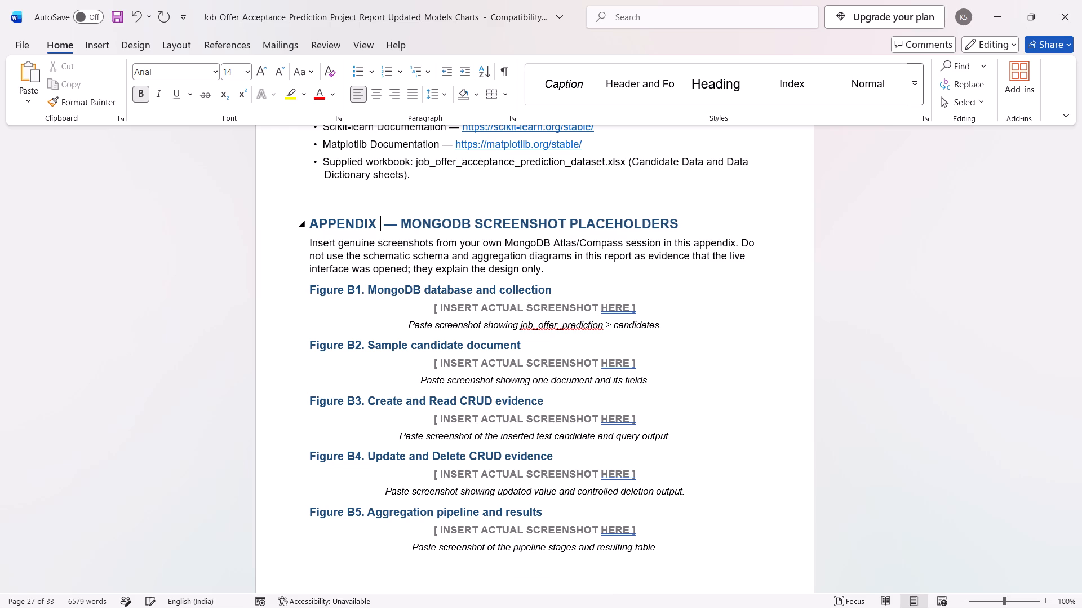
key("shift+a")
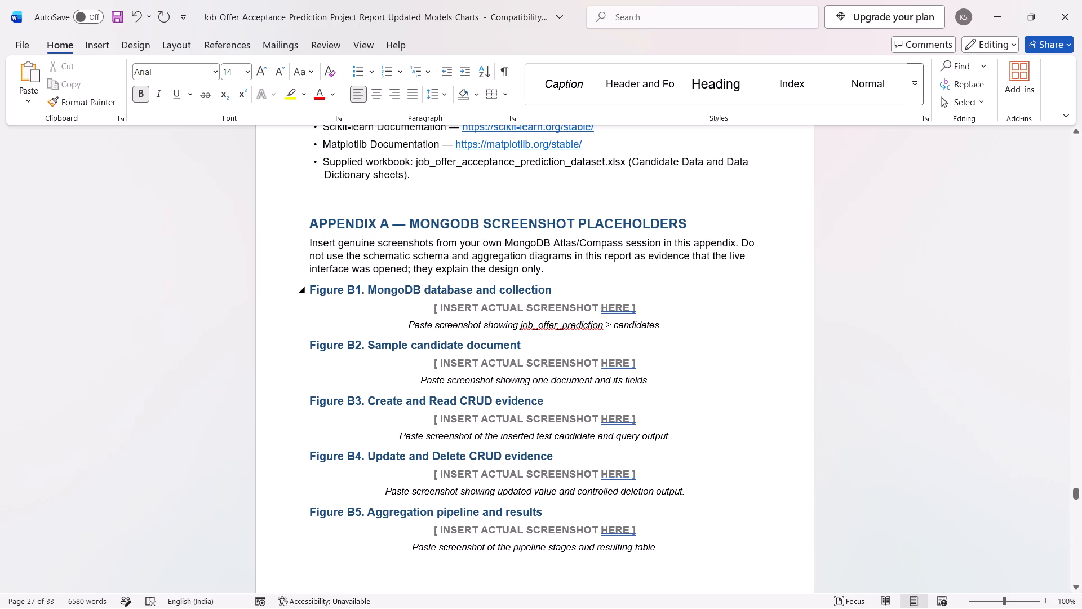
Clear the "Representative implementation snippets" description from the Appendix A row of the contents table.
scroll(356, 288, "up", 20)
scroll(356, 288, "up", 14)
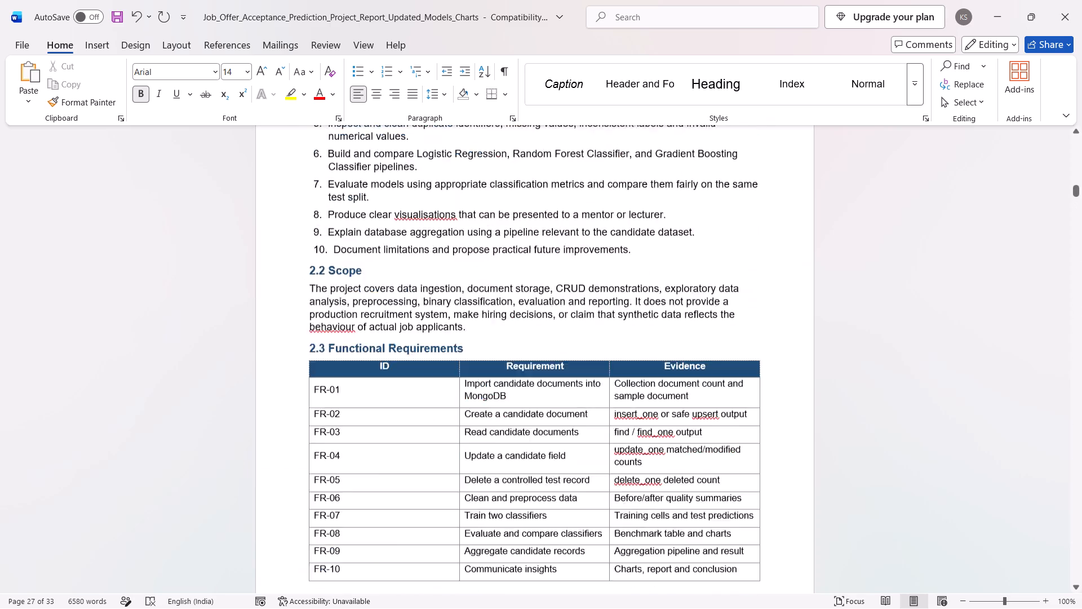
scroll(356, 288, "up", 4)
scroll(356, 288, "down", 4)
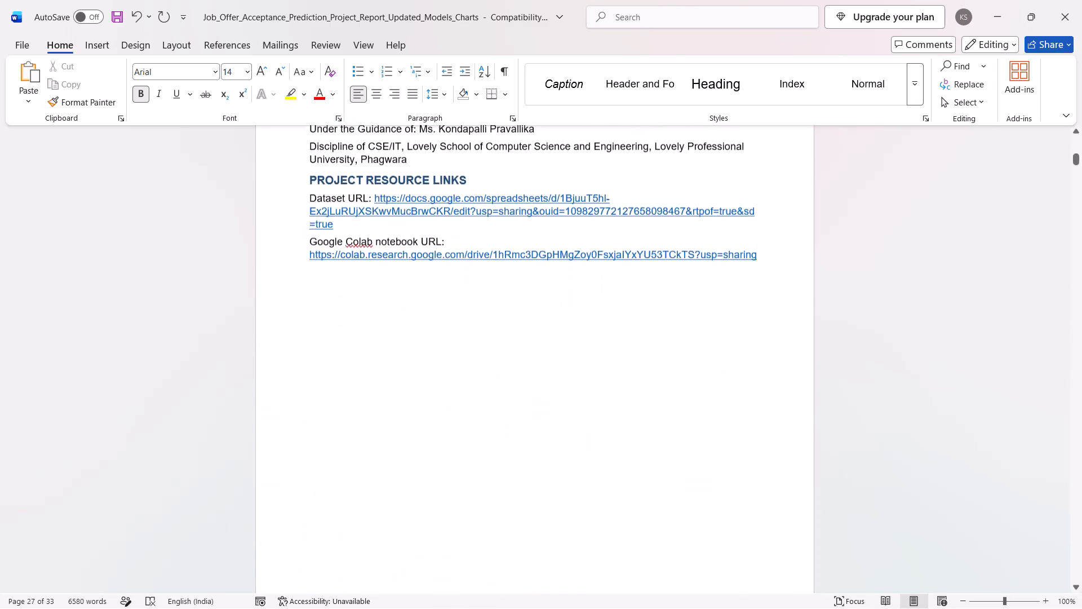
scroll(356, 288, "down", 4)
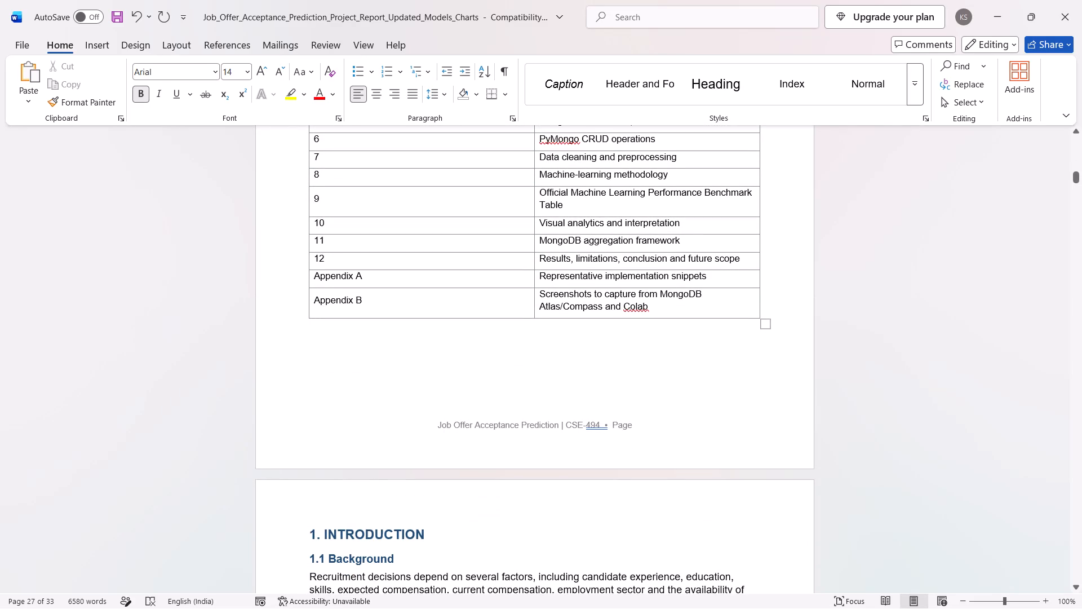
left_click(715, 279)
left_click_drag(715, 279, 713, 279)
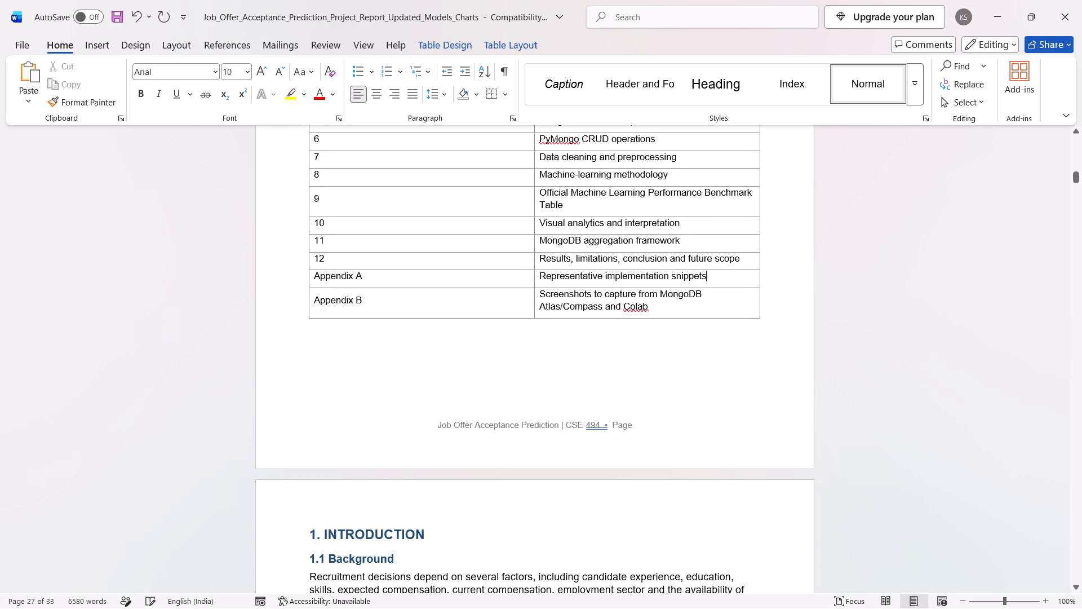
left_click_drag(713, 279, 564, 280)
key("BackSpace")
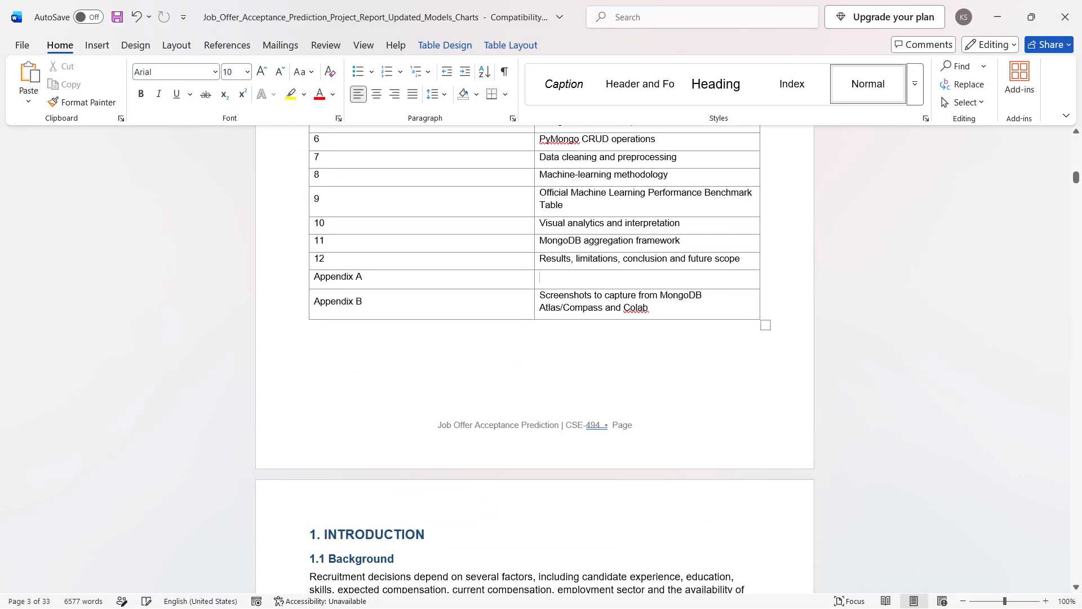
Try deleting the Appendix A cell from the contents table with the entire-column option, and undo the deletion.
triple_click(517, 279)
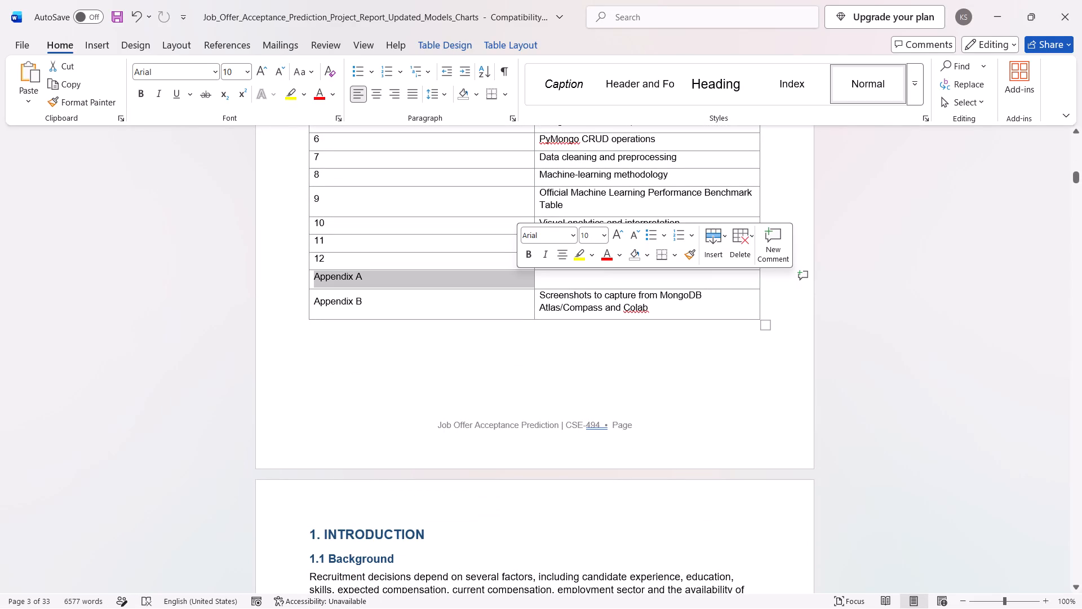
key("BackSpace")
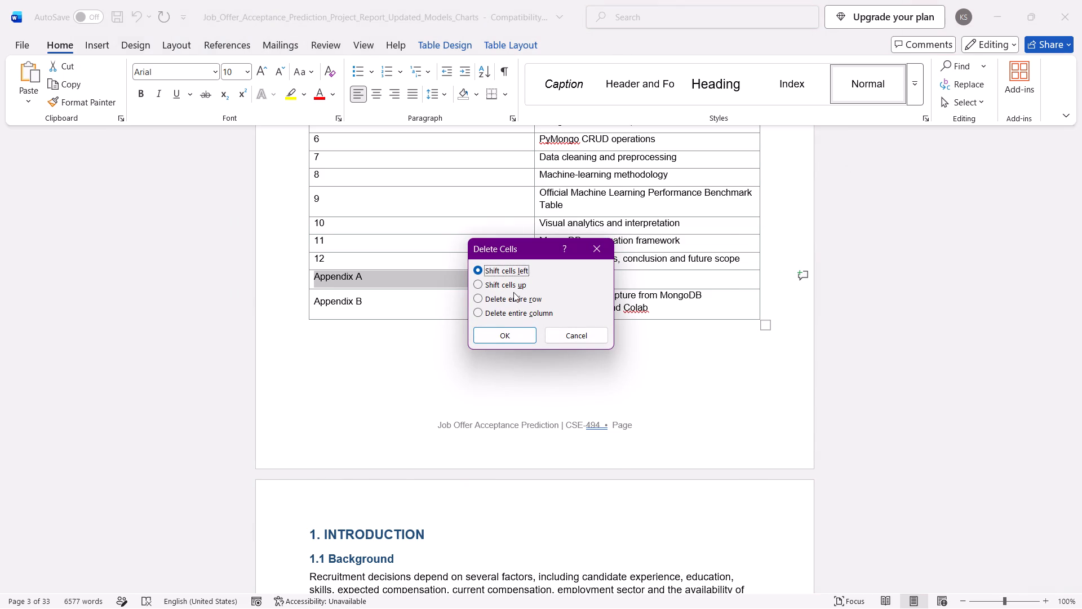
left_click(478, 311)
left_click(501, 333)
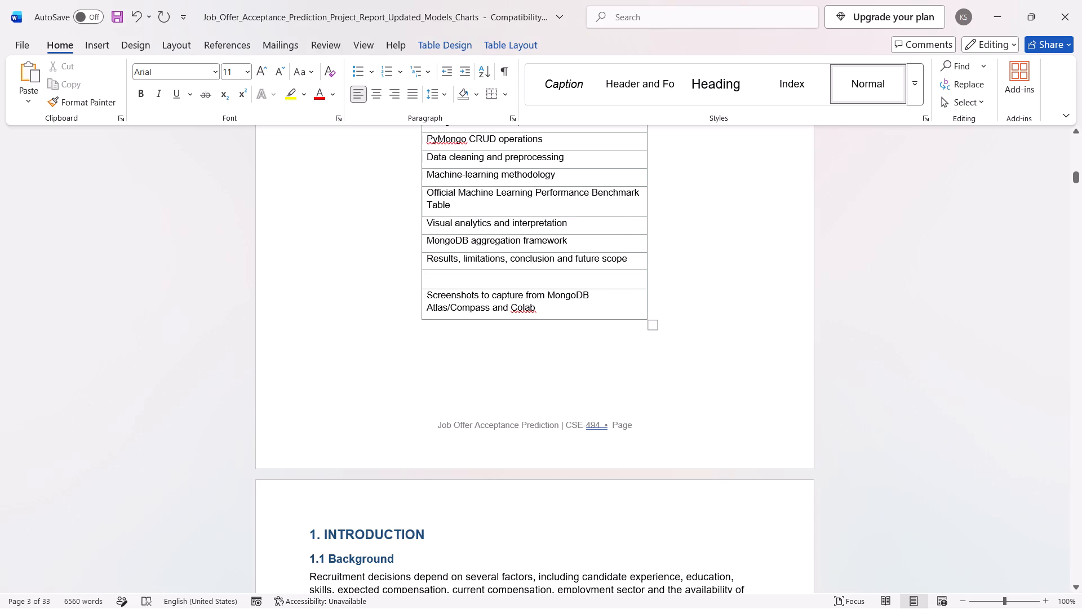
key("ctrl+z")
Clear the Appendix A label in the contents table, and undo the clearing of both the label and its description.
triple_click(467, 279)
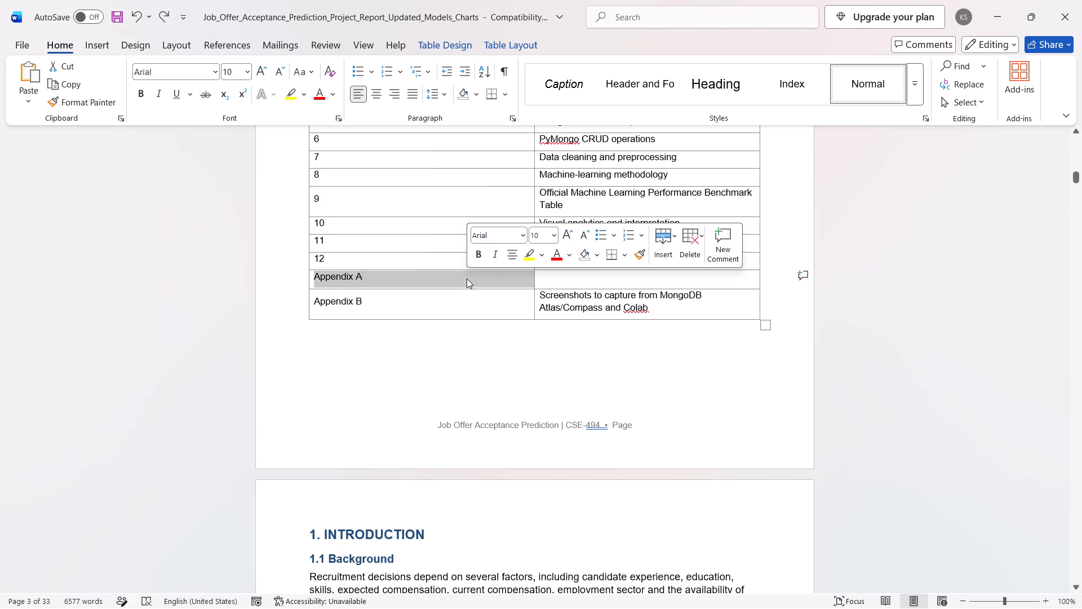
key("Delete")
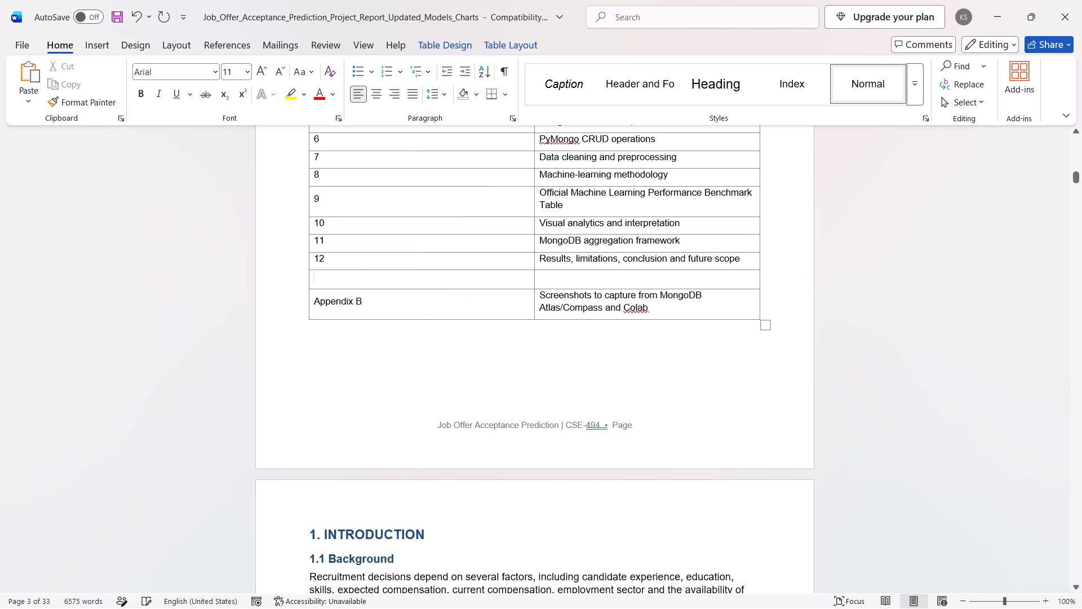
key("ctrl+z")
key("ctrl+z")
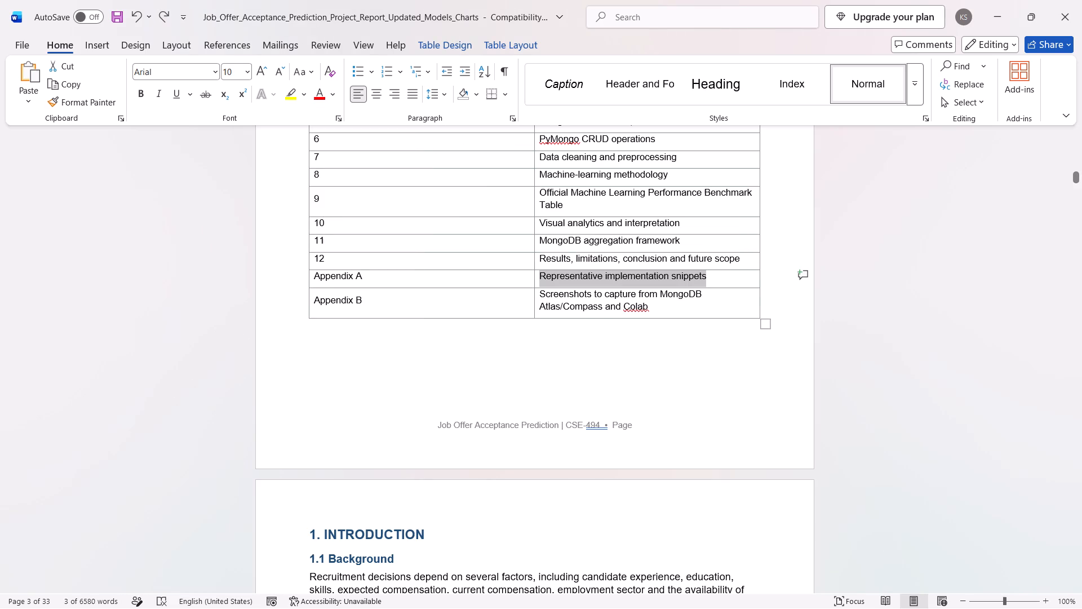
Clear the Appendix A label from the first column of the contents table, keeping the row's description.
triple_click(467, 279)
left_click(467, 279)
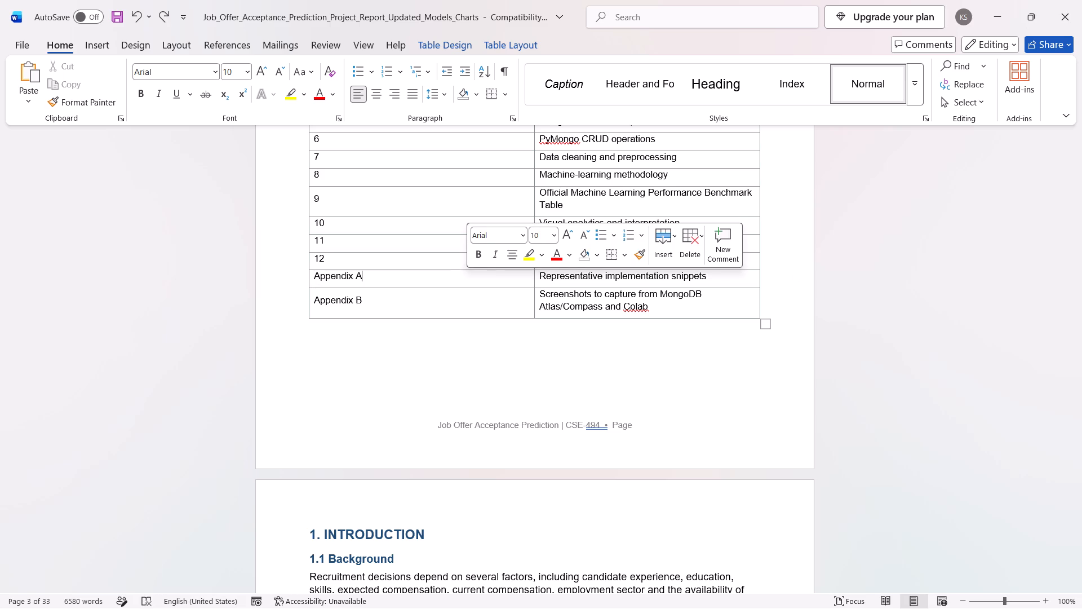
key("BackSpace")
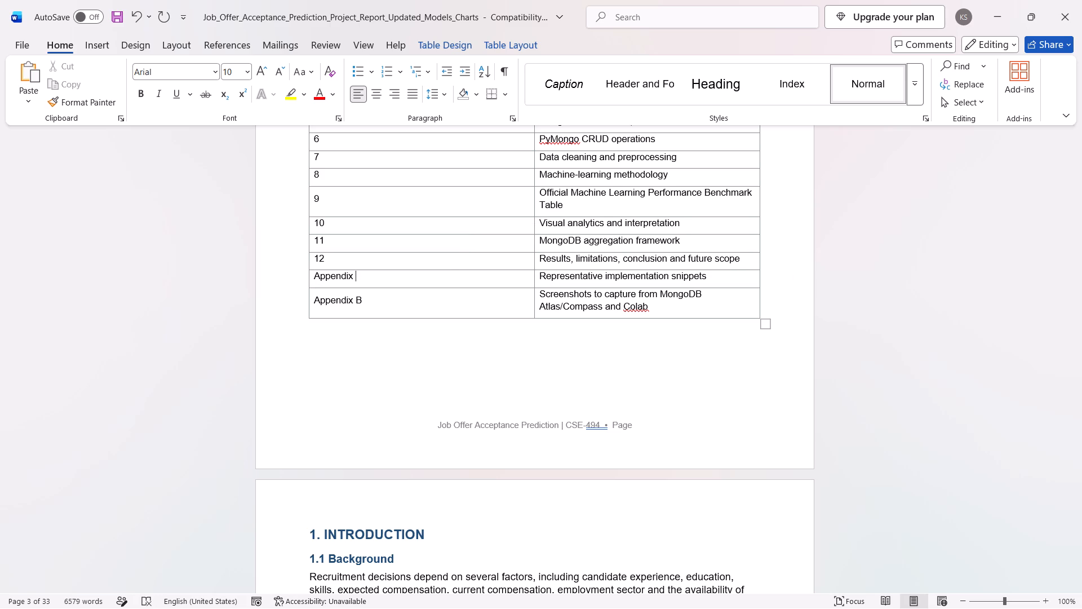
right_click(467, 279)
triple_click(446, 277)
left_click_drag(527, 276, 392, 280)
left_click_drag(392, 280, 311, 274)
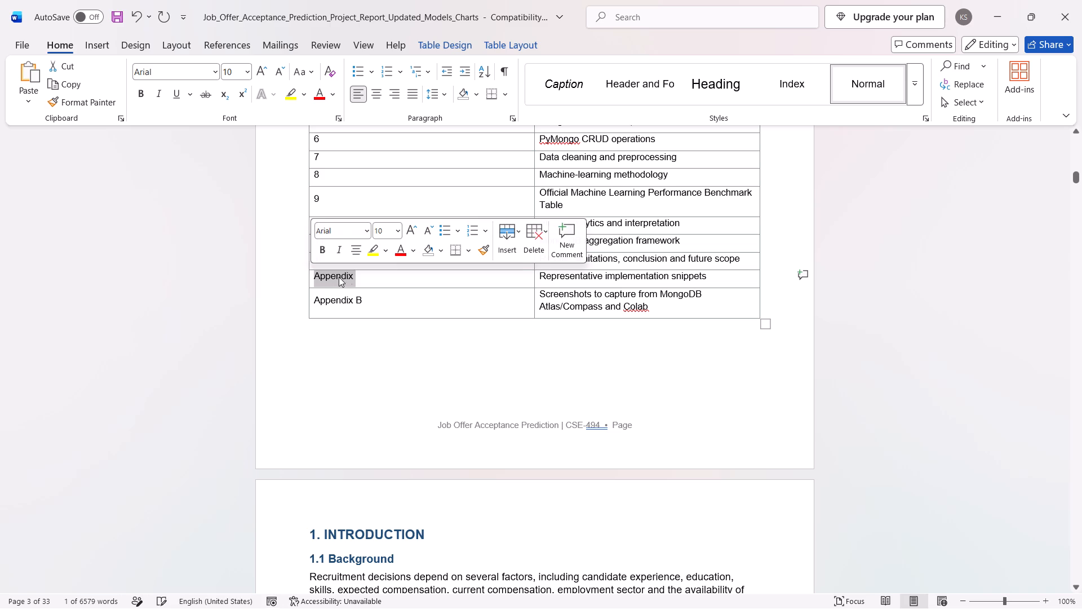
key("Delete")
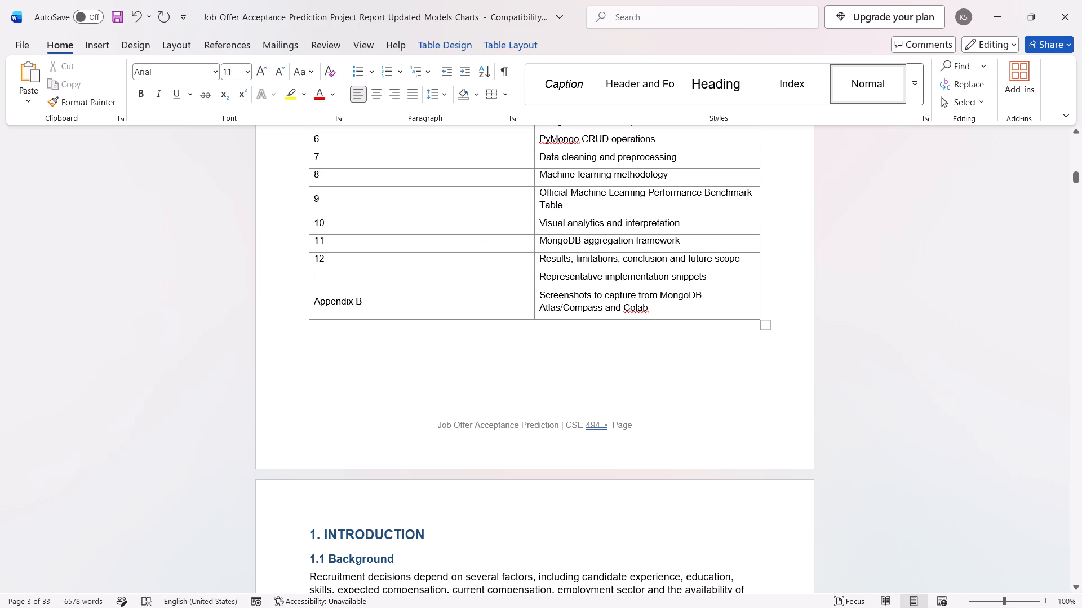
Delete the "Representative implementation snippets" row from the contents table.
left_click(533, 279)
triple_click(743, 279)
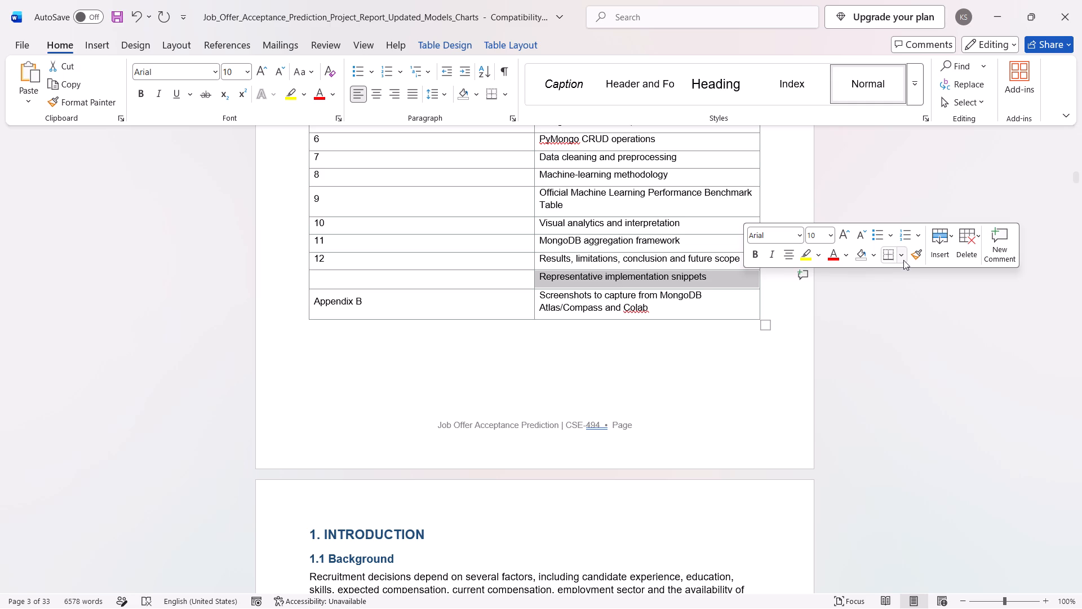
left_click(969, 240)
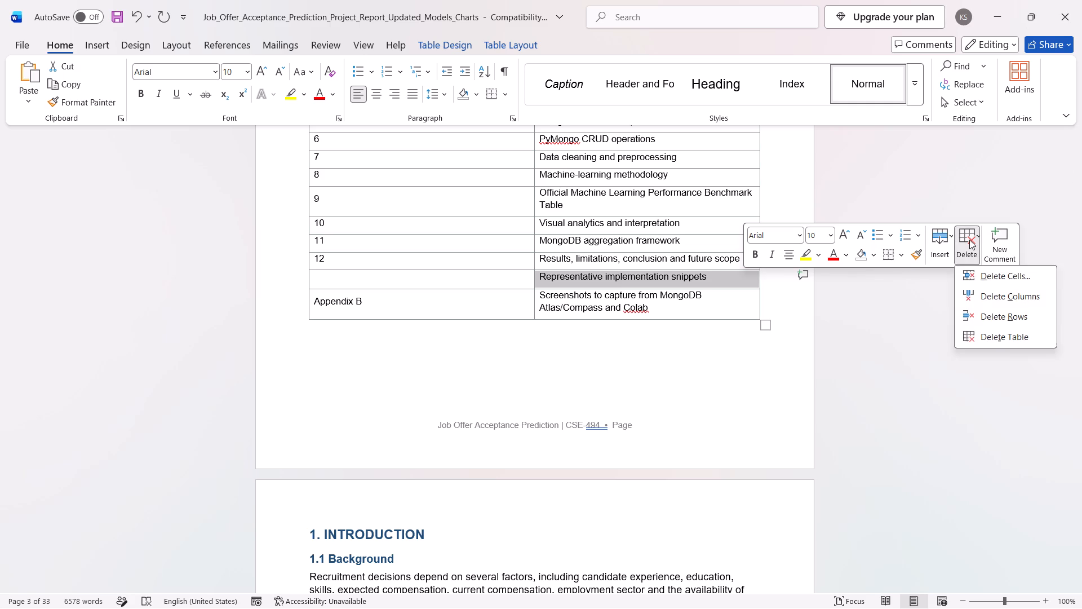
left_click(986, 314)
Relabel the Appendix B row of the contents table as Appendix A.
left_click(436, 284)
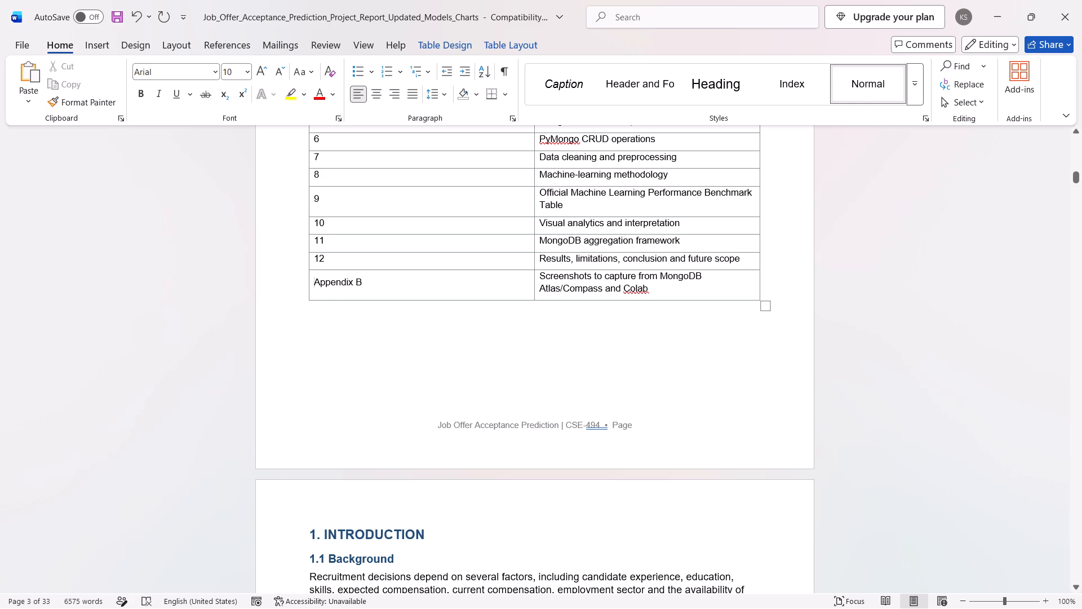
key("BackSpace")
key("shift+a")
Renumber the "MongoDB database and collection" figure heading in the MongoDB screenshot appendix as Figure A1.
scroll(565, 299, "down", 20)
scroll(565, 299, "down", 2)
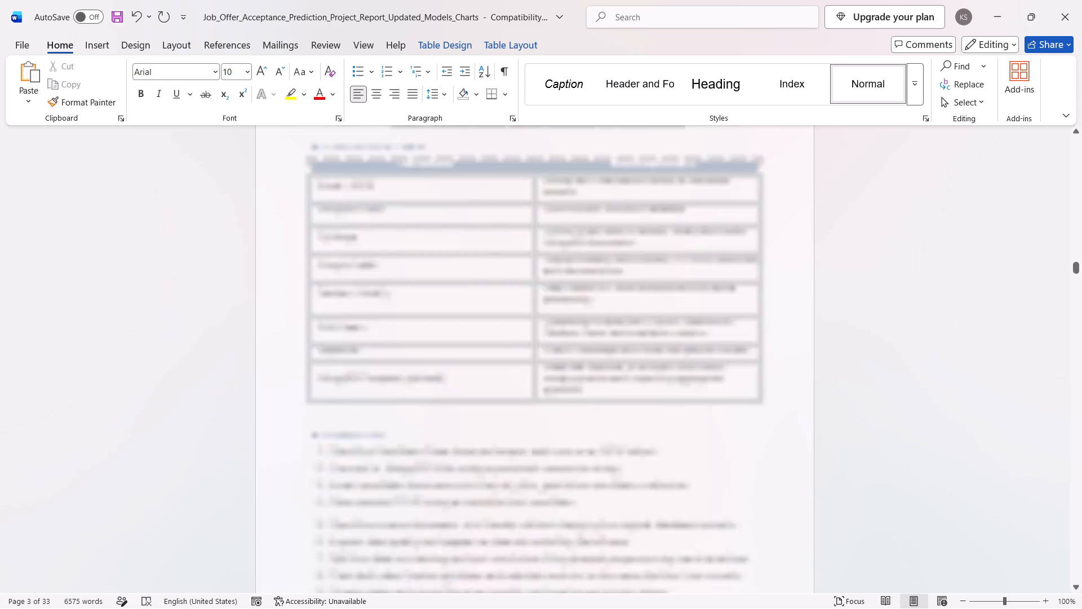
scroll(565, 299, "down", 19)
scroll(565, 299, "down", 7)
scroll(565, 299, "up", 1)
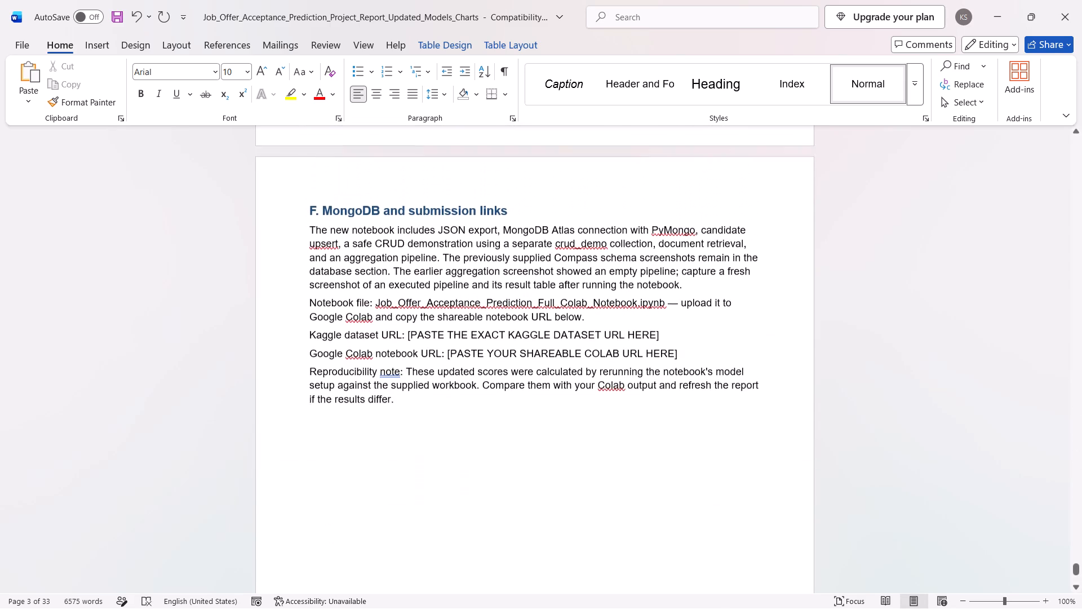
scroll(565, 299, "up", 9)
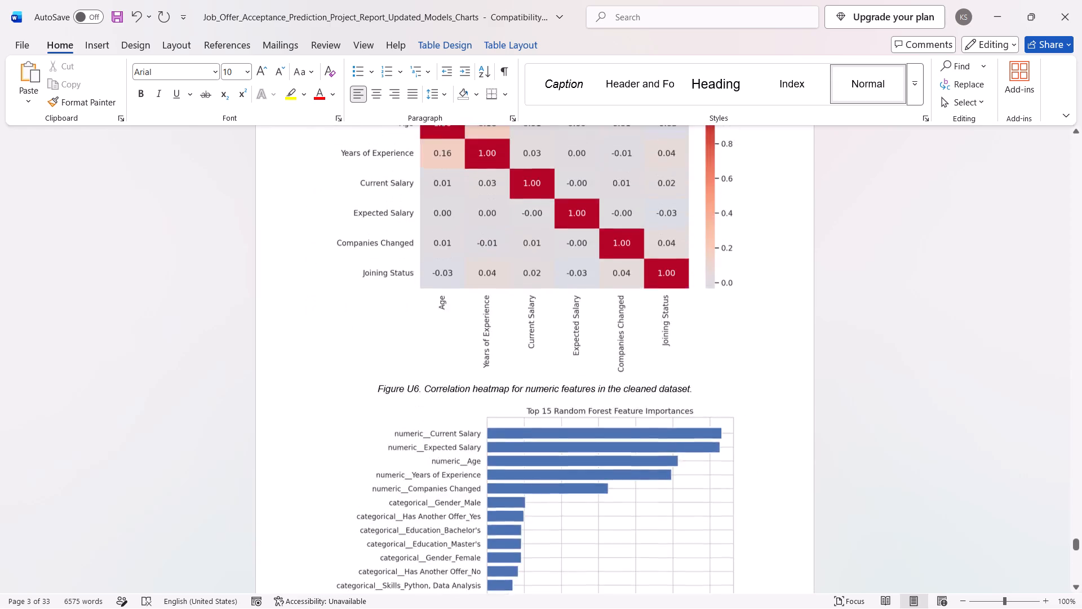
scroll(531, 296, "up", 5)
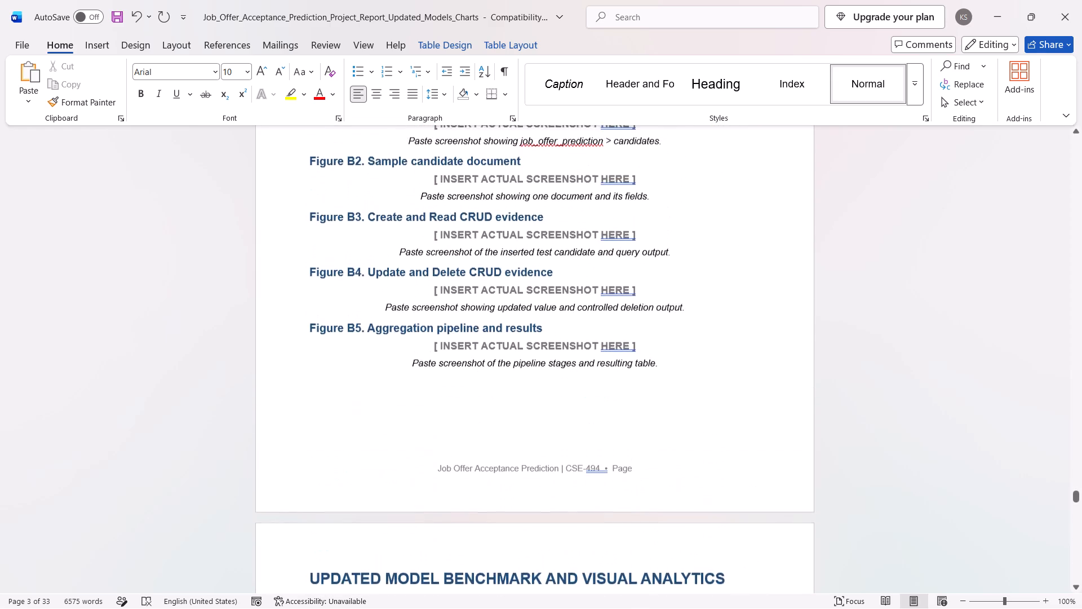
scroll(531, 296, "up", 2)
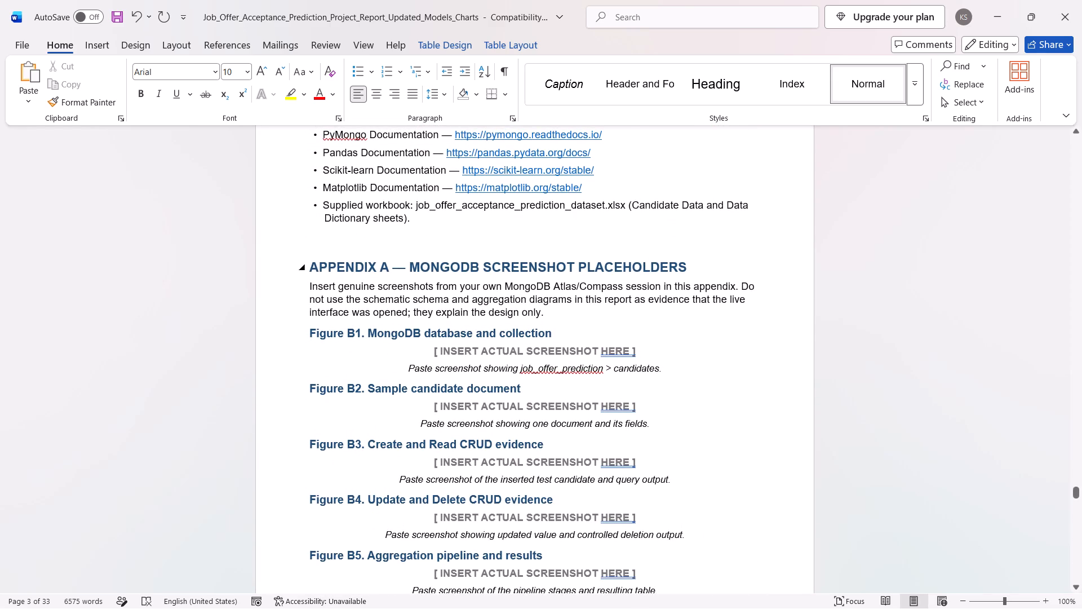
left_click(354, 332)
key("BackSpace")
key("shift+a")
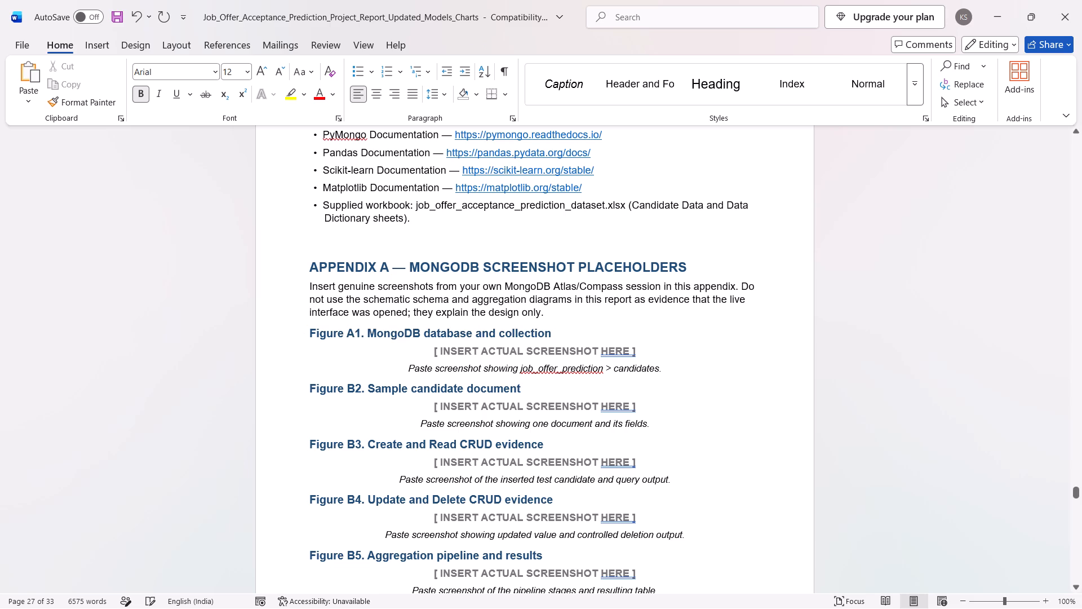
Renumber the remaining four figure headings in Appendix A as Figure A2, A3, A4 and A5.
left_click(354, 386)
key("BackSpace")
key("shift+a")
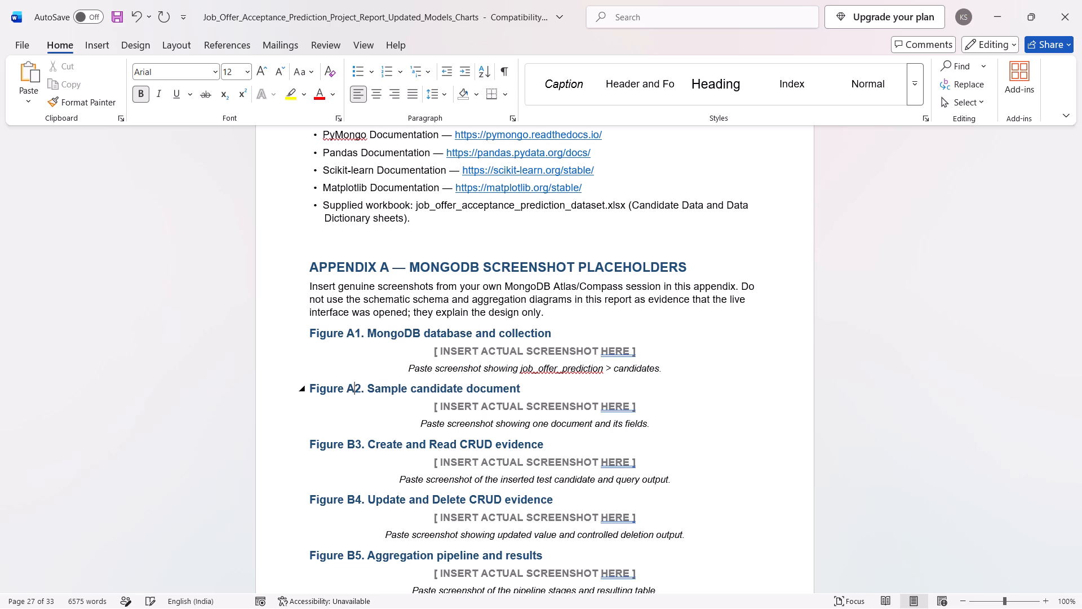
left_click(354, 445)
key("BackSpace")
key("shift+a")
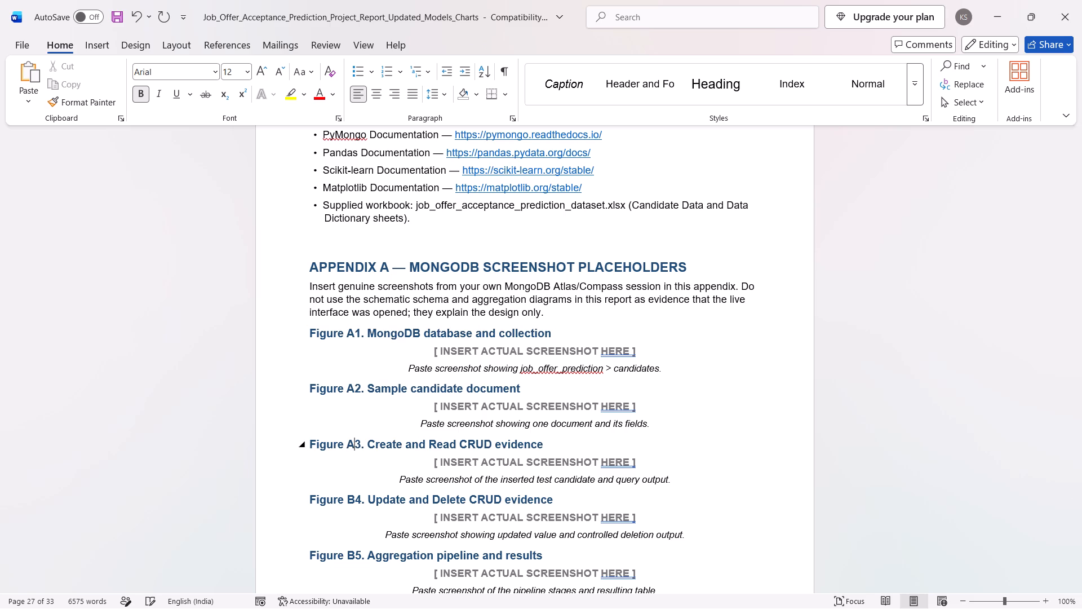
left_click(354, 500)
key("BackSpace")
key("shift+a")
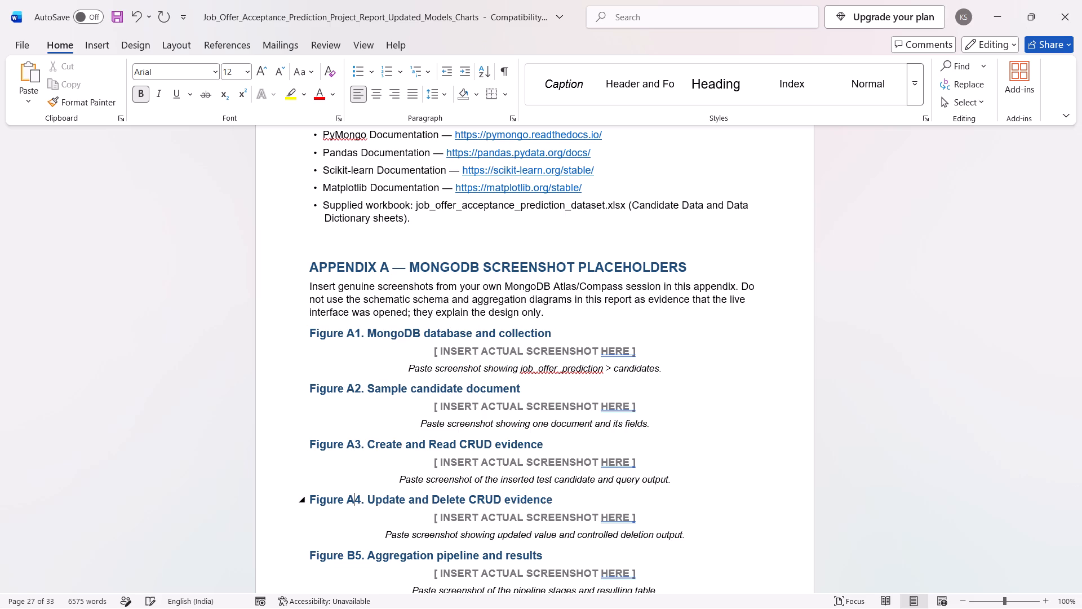
scroll(354, 500, "down", 1)
left_click(356, 449)
key("BackSpace")
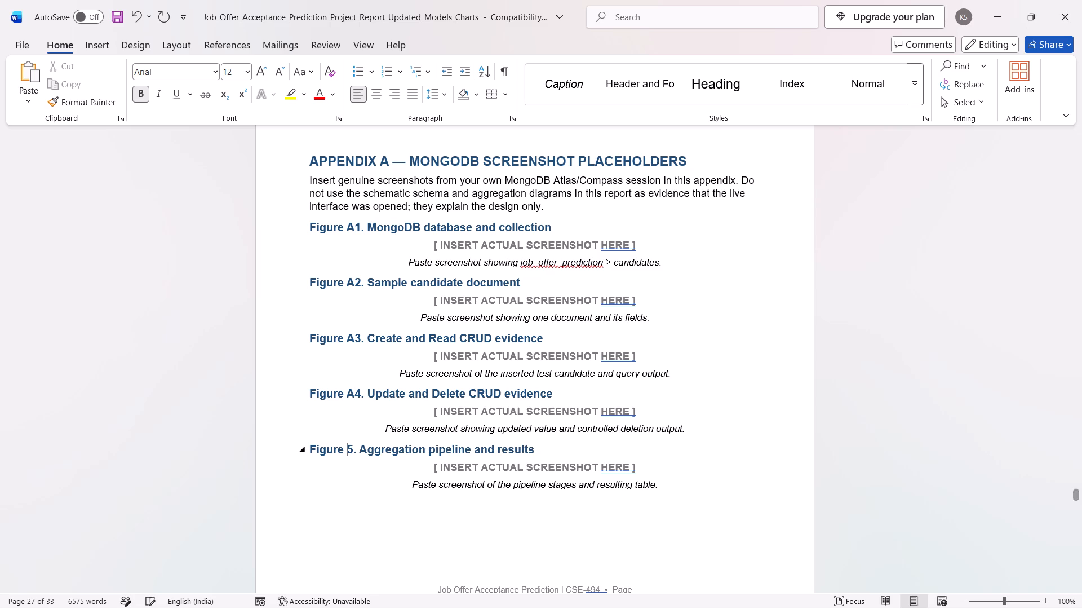
key("shift+a")
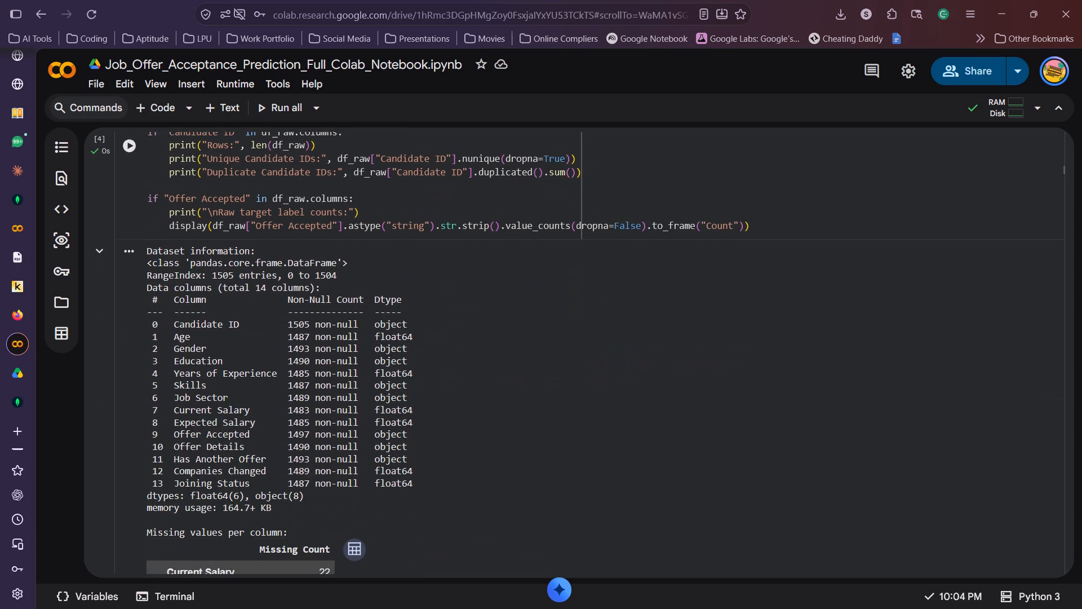
scroll(318, 233, "down", 7)
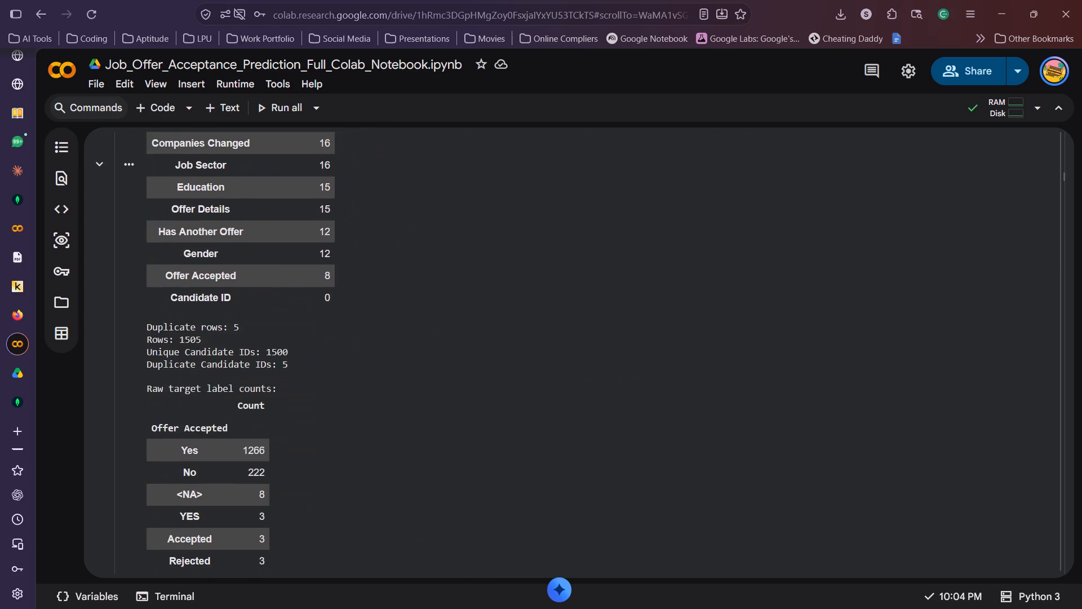
scroll(318, 233, "down", 5)
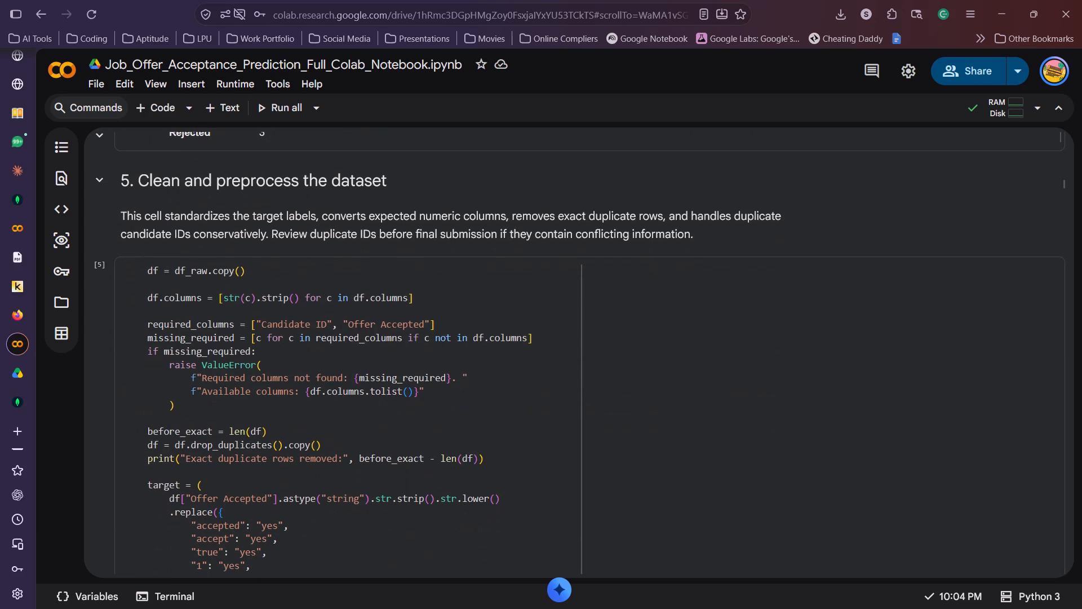
scroll(318, 233, "down", 7)
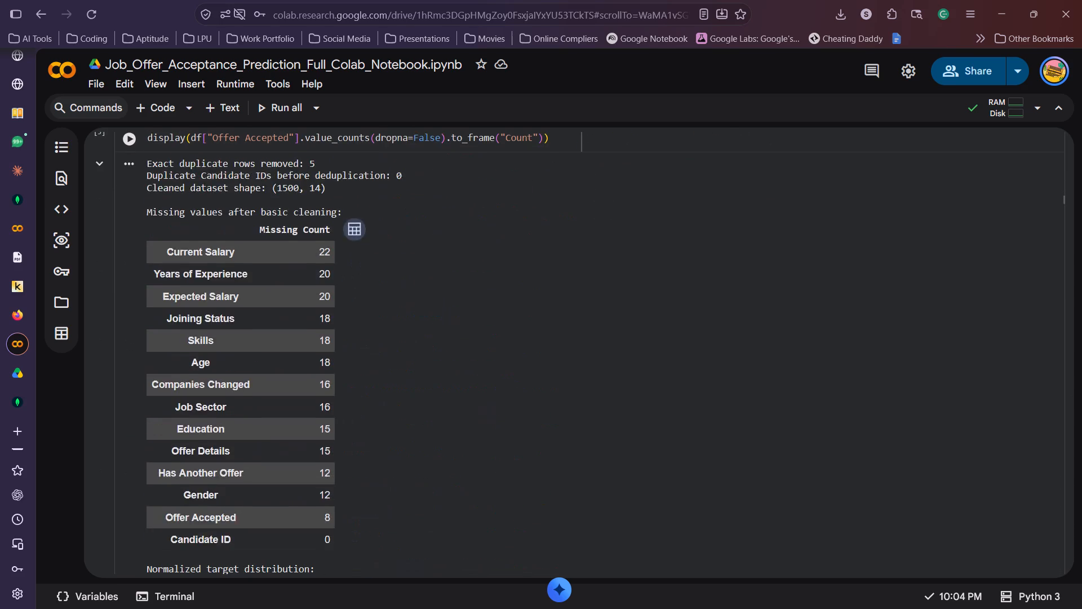
scroll(318, 233, "down", 6)
key("alt+space")
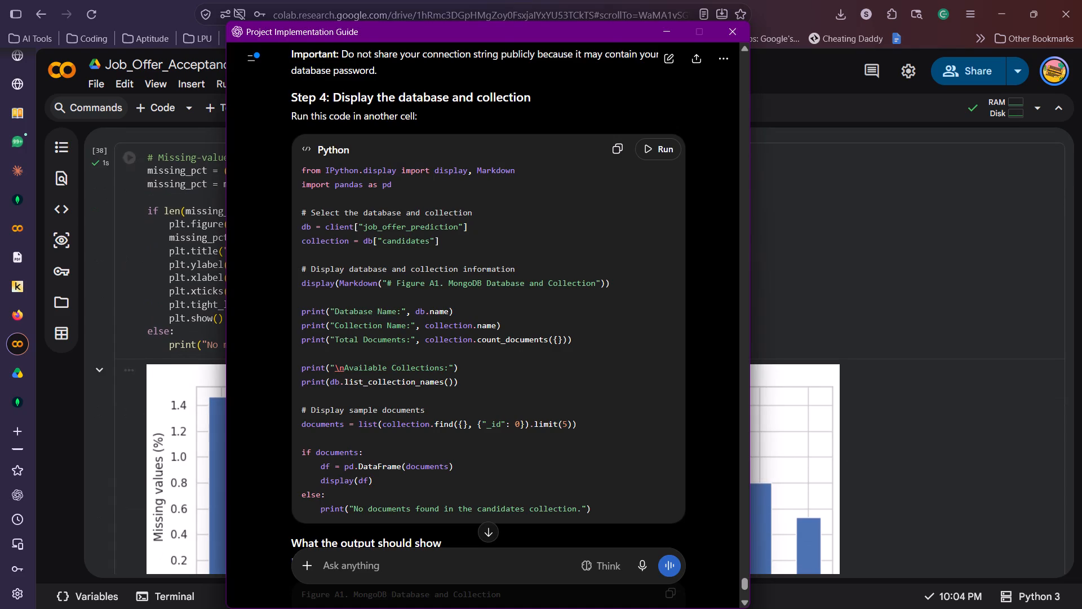
key("alt+space")
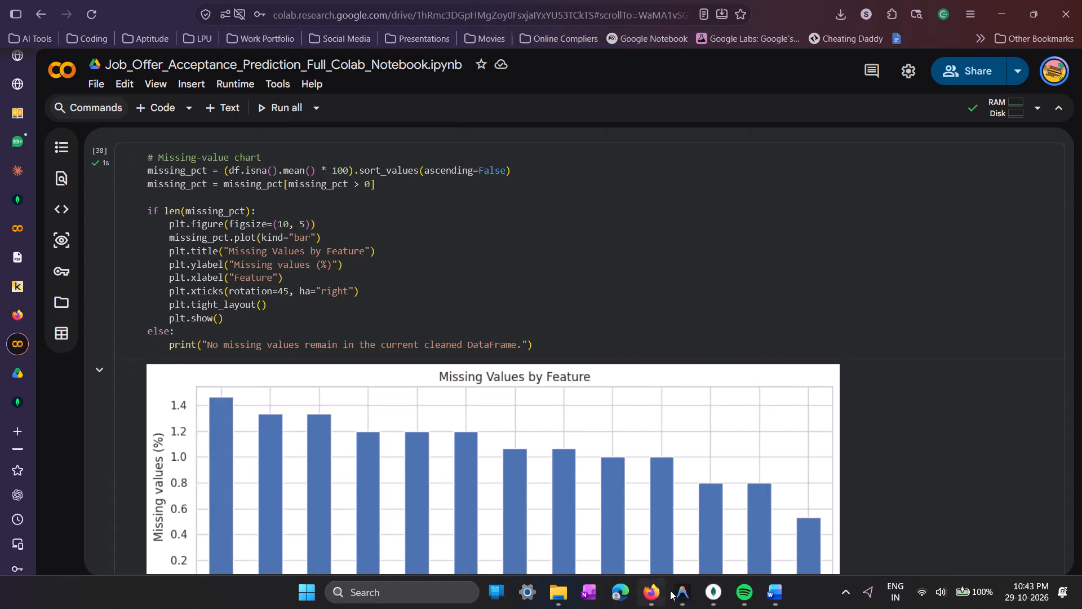
Switch to the Word report and review the Appendix A screenshot placeholders, Figure A1 to A5, before returning to the notebook in Firefox.
left_click(781, 590)
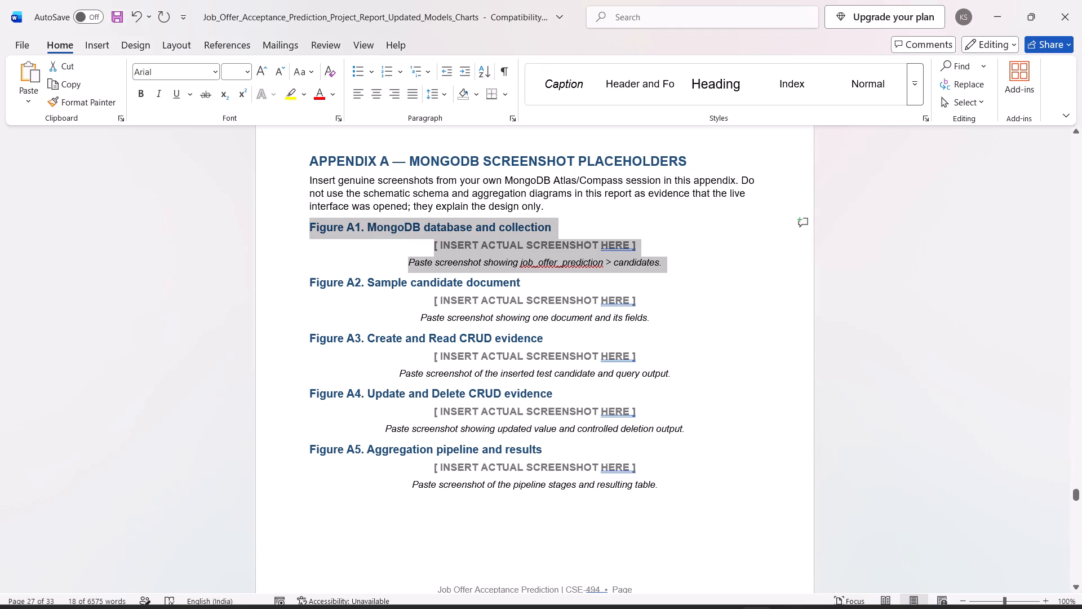
left_click(484, 348)
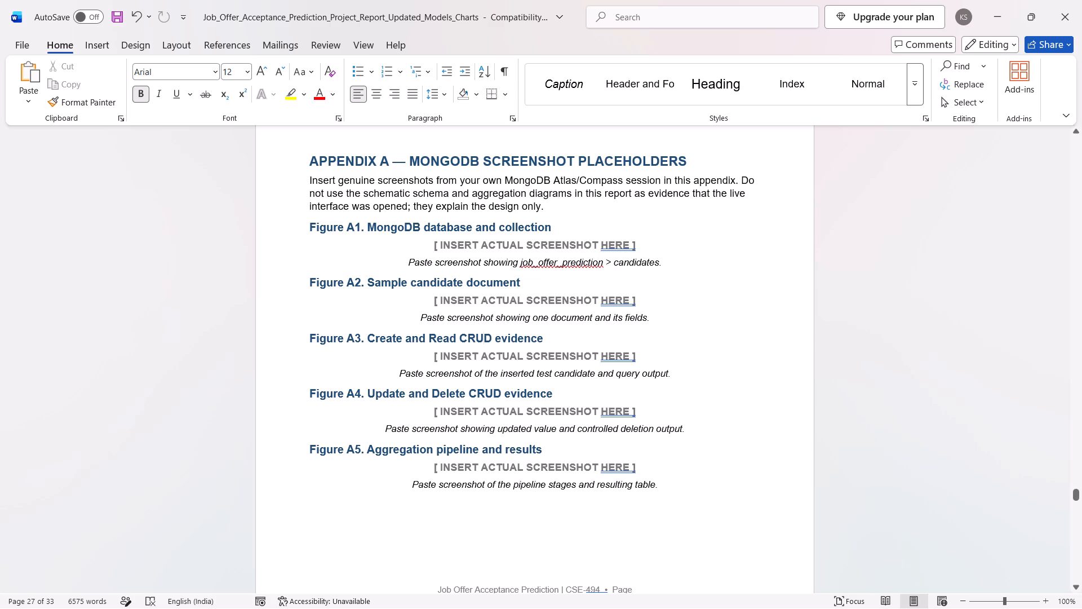
key("alt+space")
key("alt+space")
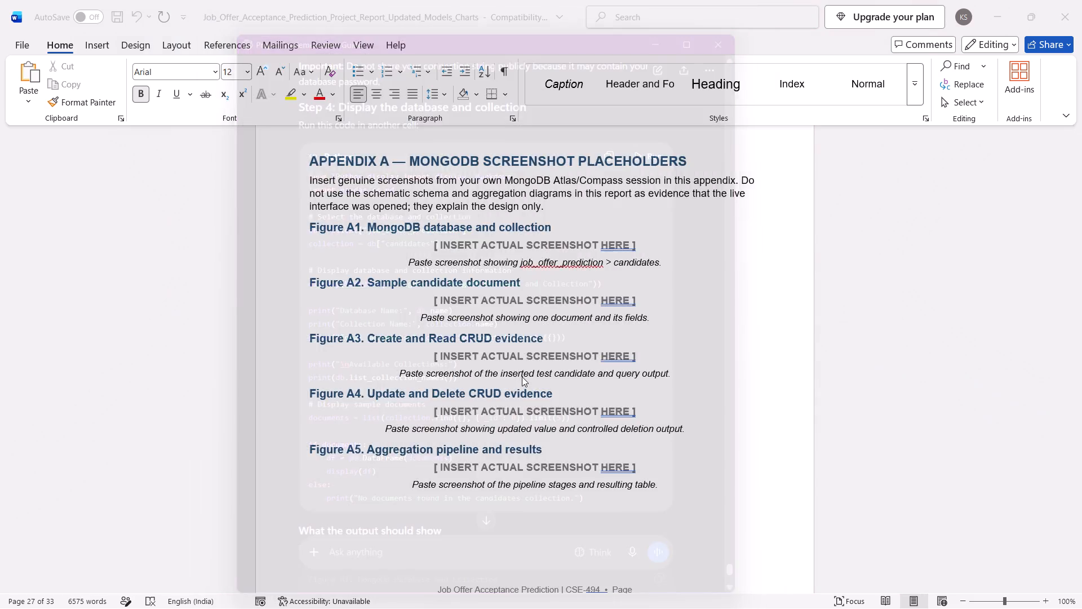
key("alt+Tab")
key("alt+Tab")
Delete the two-line comment about multiple sheets and sheet names from the section 3 dataset upload cell, close the gap, and save the notebook.
scroll(456, 333, "up", 2)
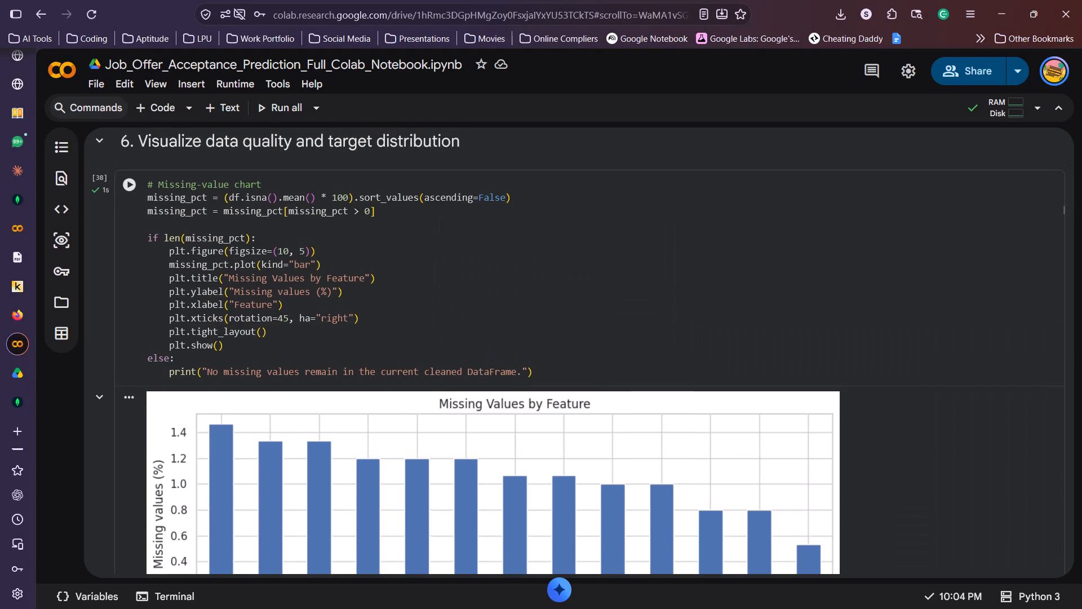
scroll(456, 333, "up", 6)
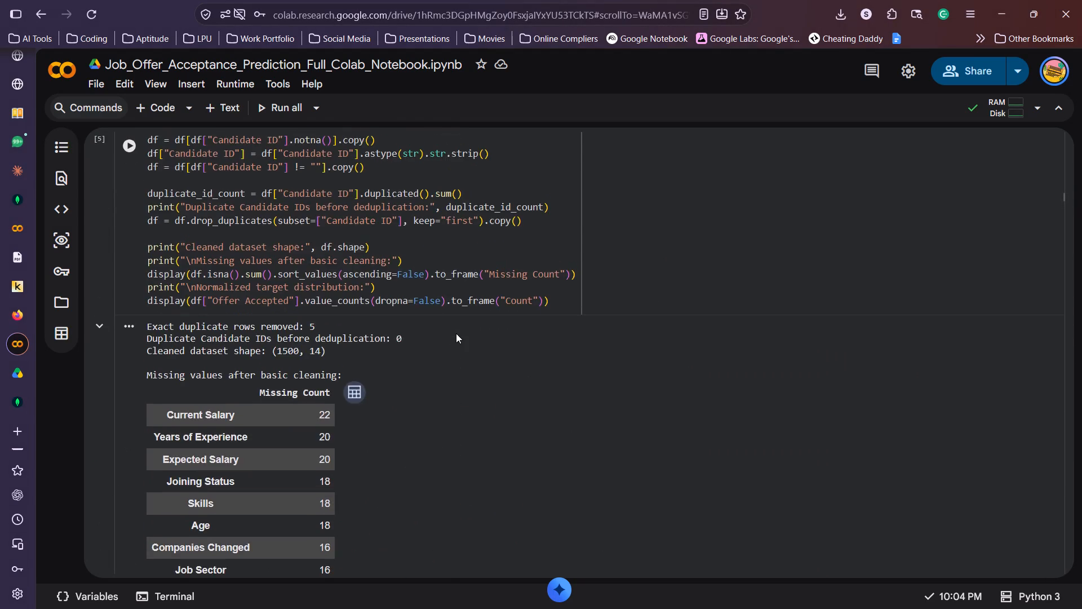
scroll(456, 333, "up", 6)
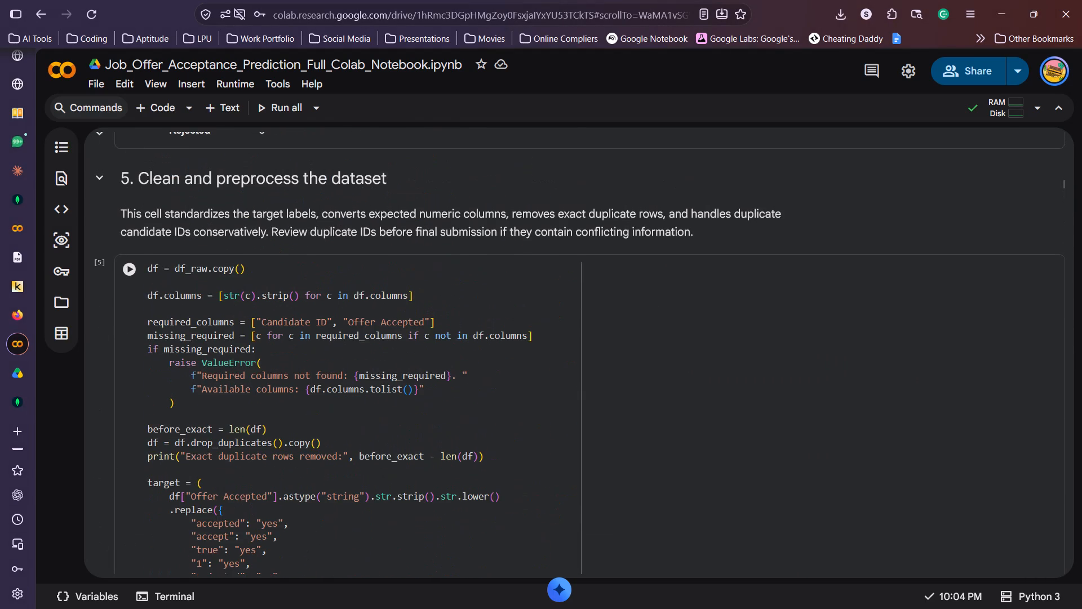
scroll(456, 333, "up", 12)
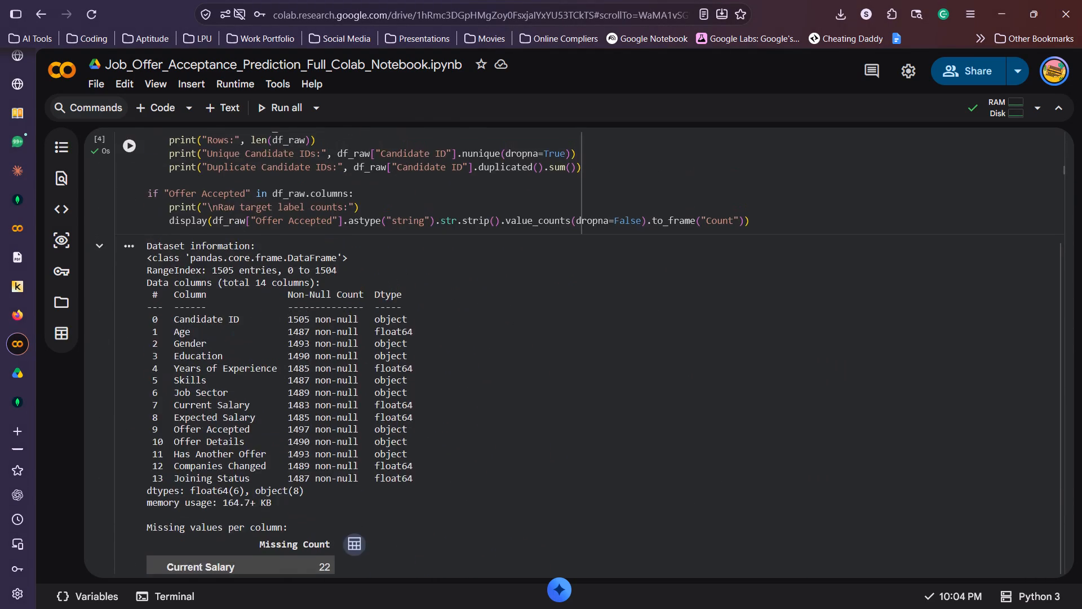
scroll(456, 333, "up", 10)
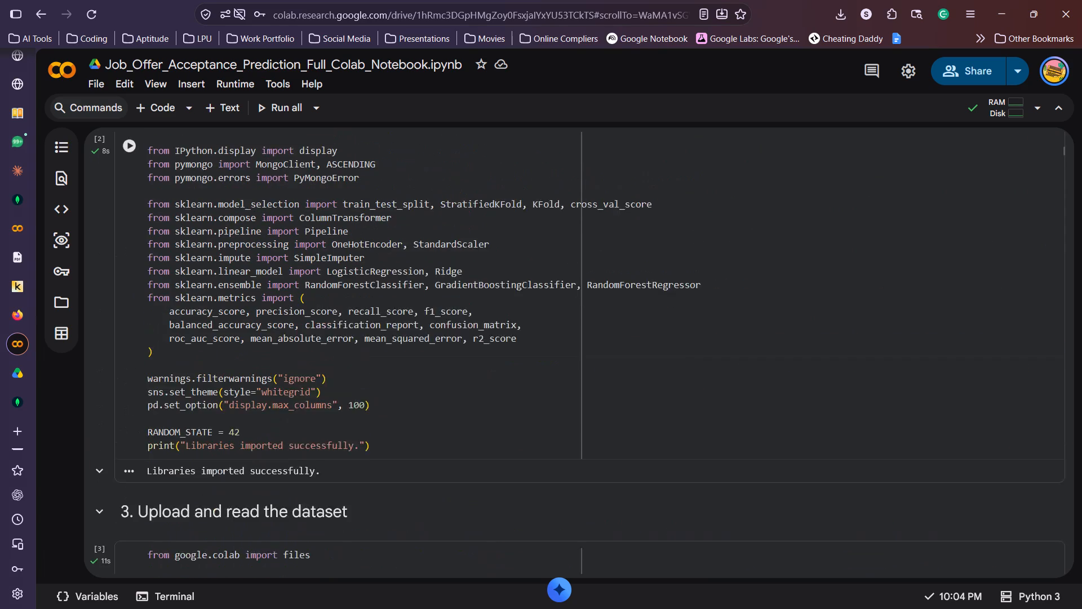
scroll(456, 333, "up", 3)
scroll(456, 333, "down", 3)
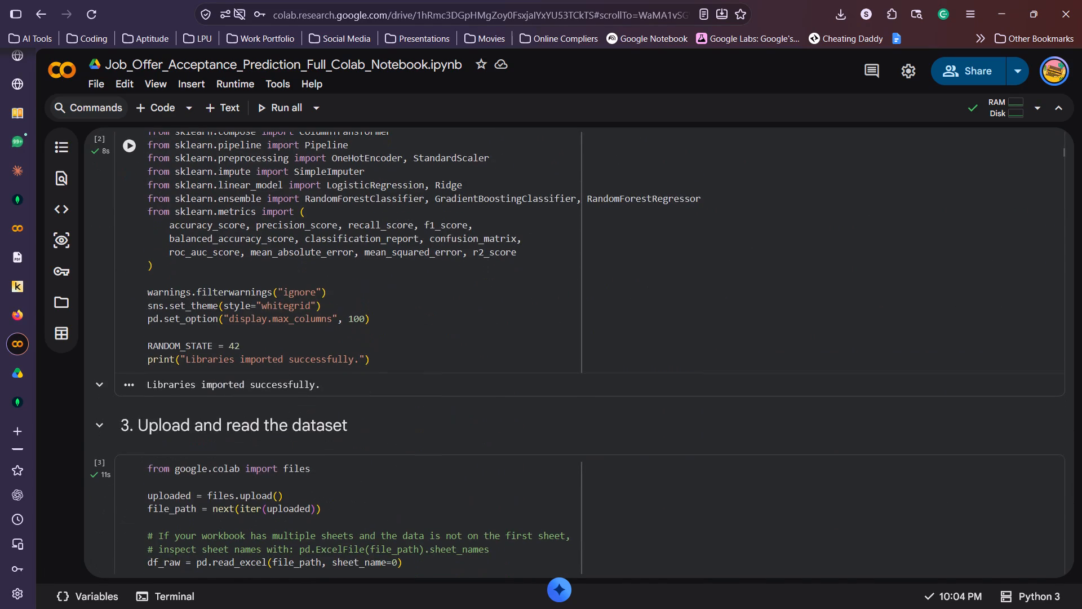
scroll(456, 333, "down", 1)
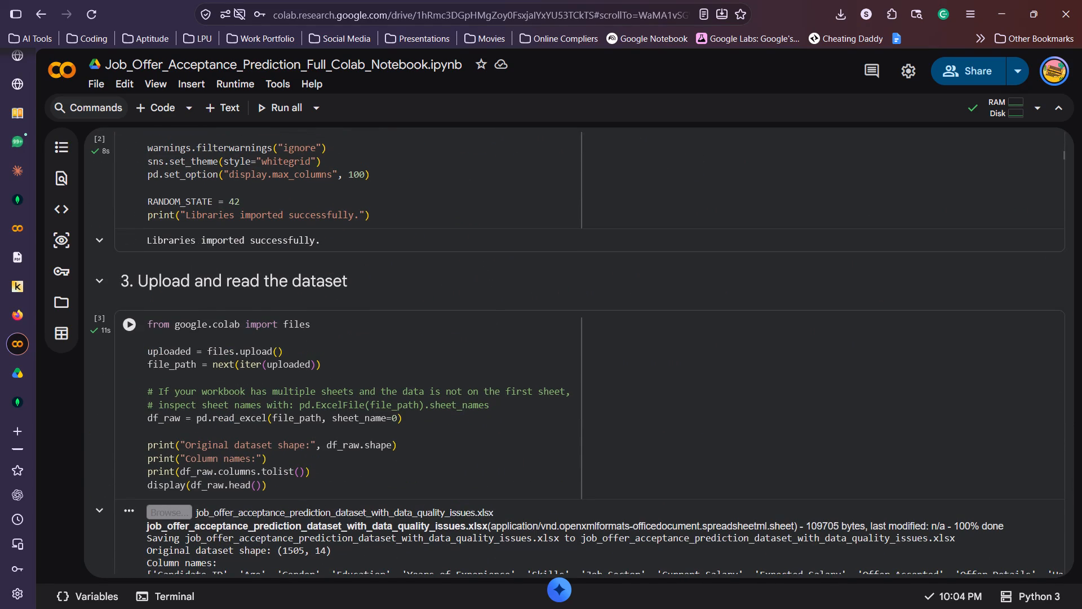
left_click_drag(500, 405, 429, 404)
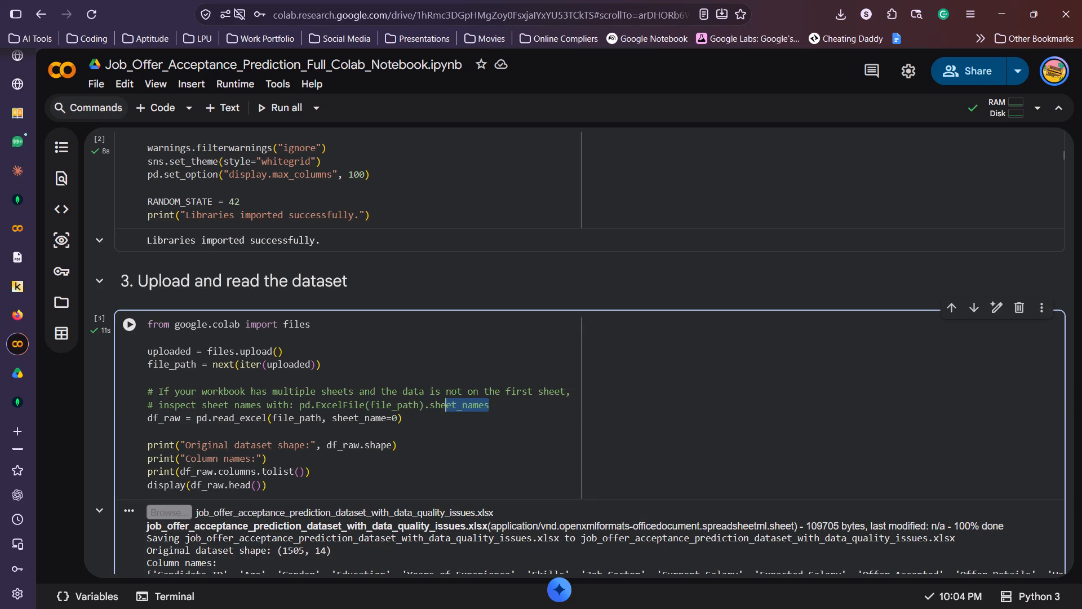
left_click_drag(429, 404, 149, 395)
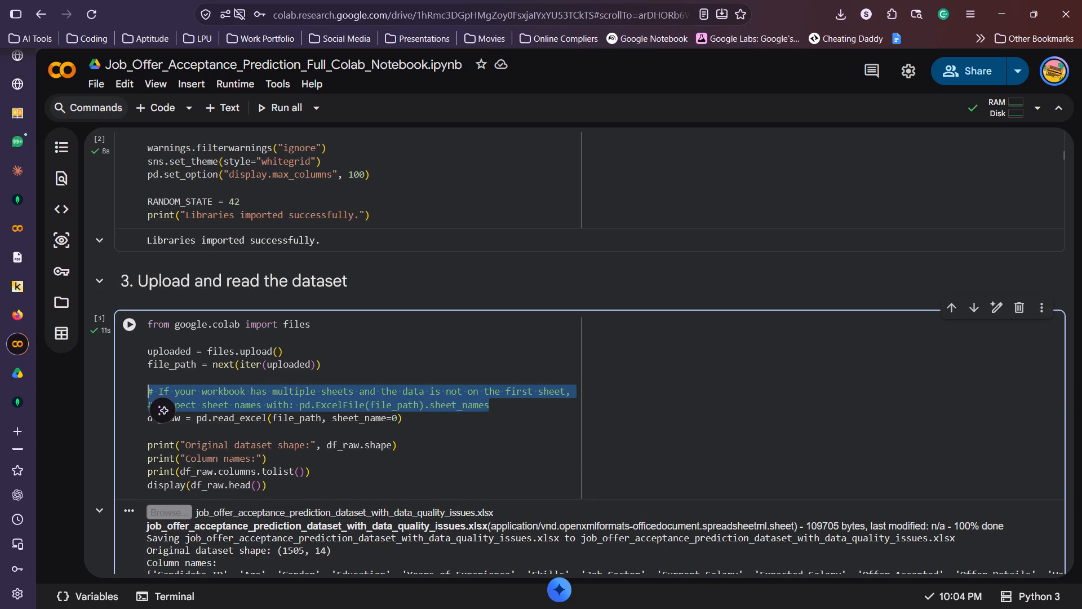
key("BackSpace")
key("BackSpace")
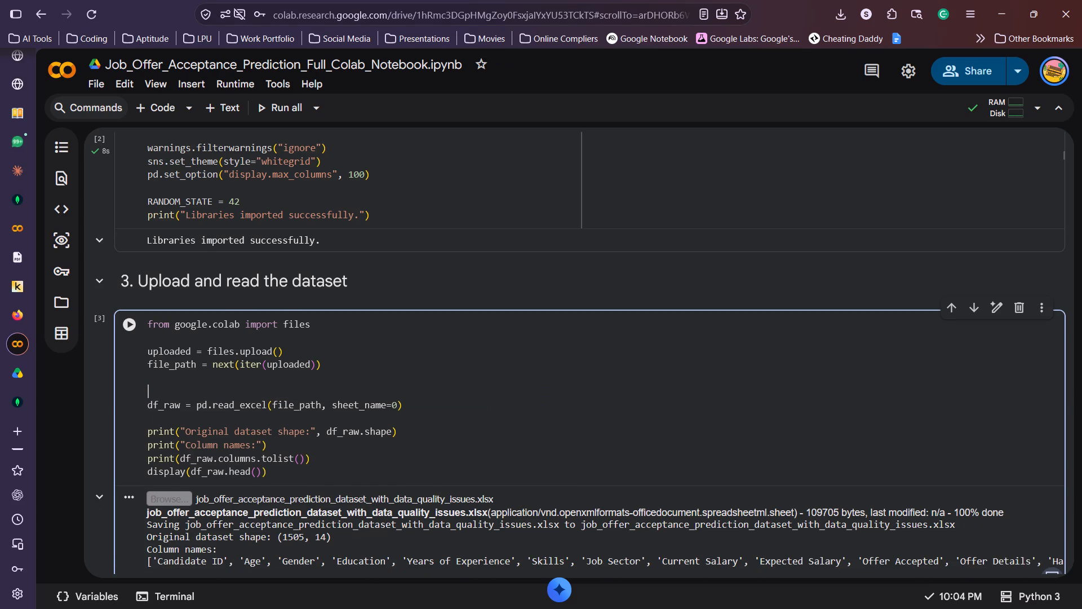
scroll(151, 391, "up", 7)
scroll(151, 391, "down", 2)
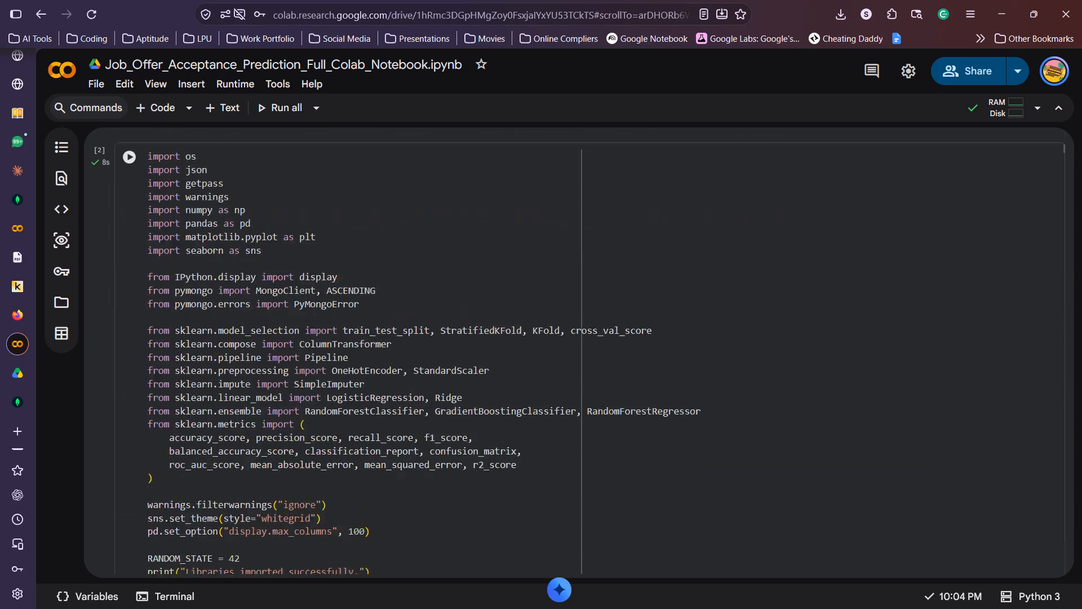
scroll(151, 391, "down", 6)
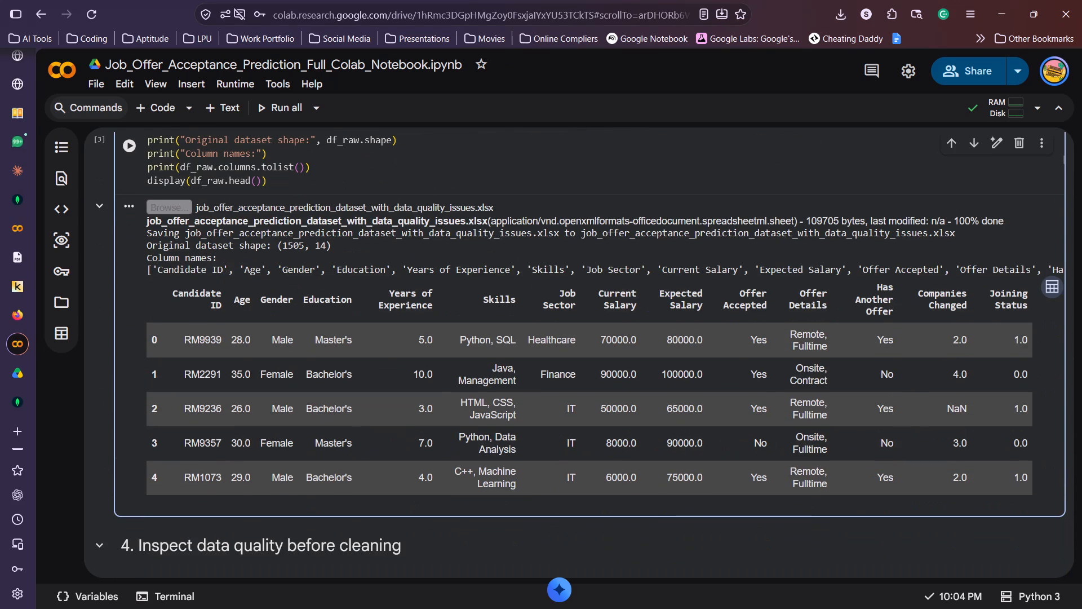
key("ctrl+s")
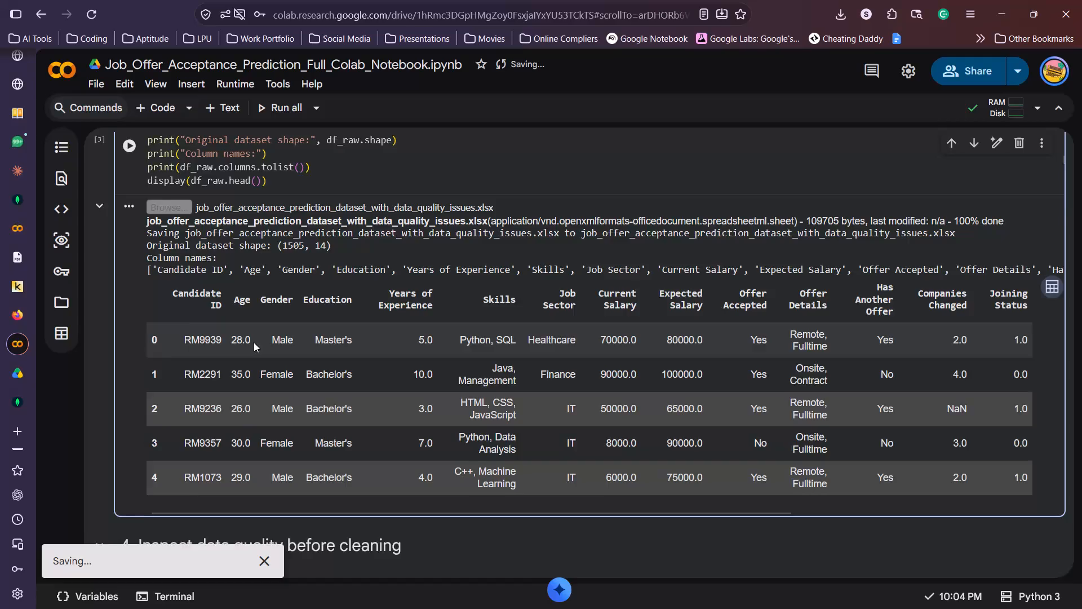
Look through notebook sections 2 to 6, covering the library imports, dataset upload, data quality inspection, cleaning and offer acceptance charts.
scroll(254, 342, "up", 4)
scroll(254, 342, "down", 1)
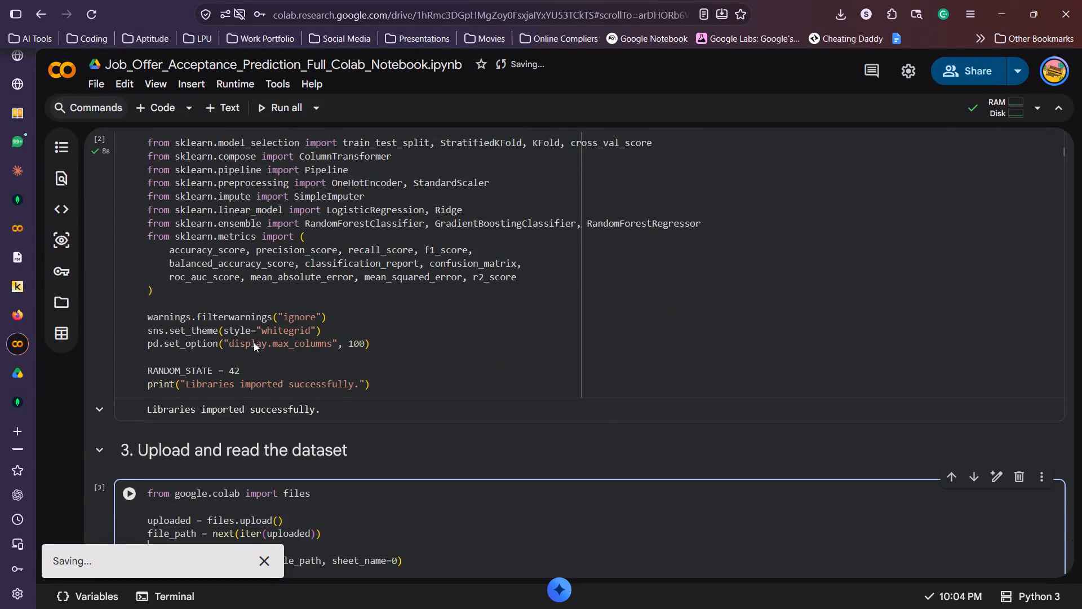
scroll(254, 342, "down", 2)
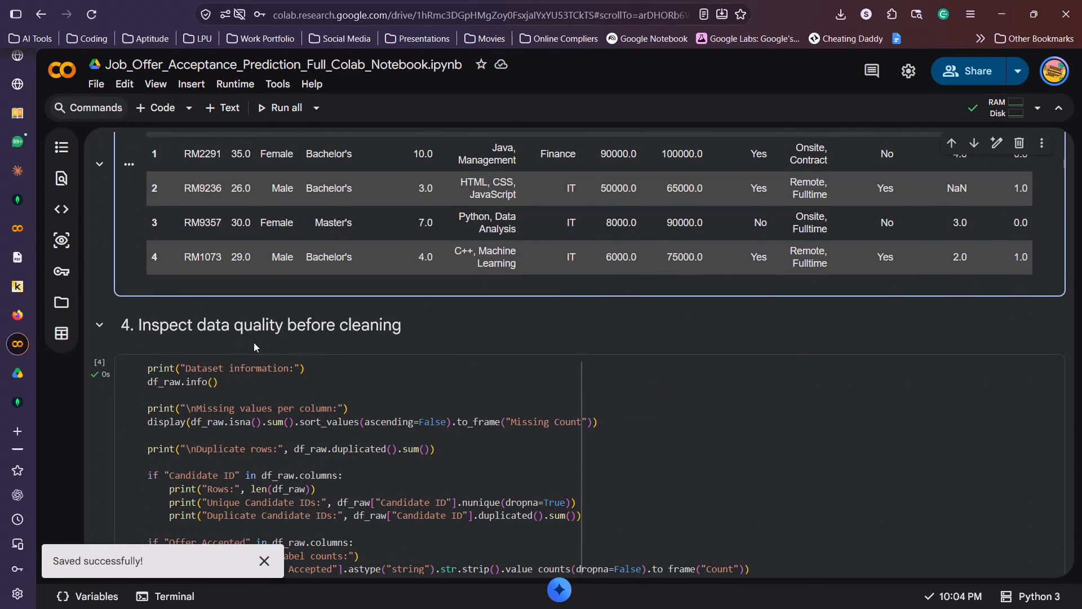
scroll(254, 342, "down", 5)
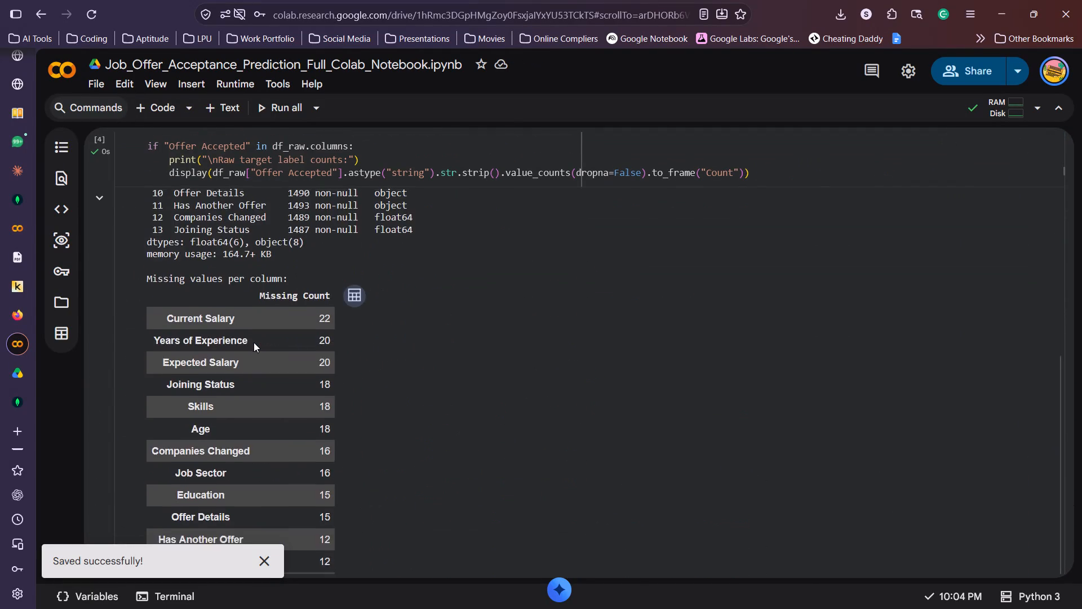
scroll(254, 342, "down", 3)
left_click(261, 554)
scroll(261, 554, "down", 2)
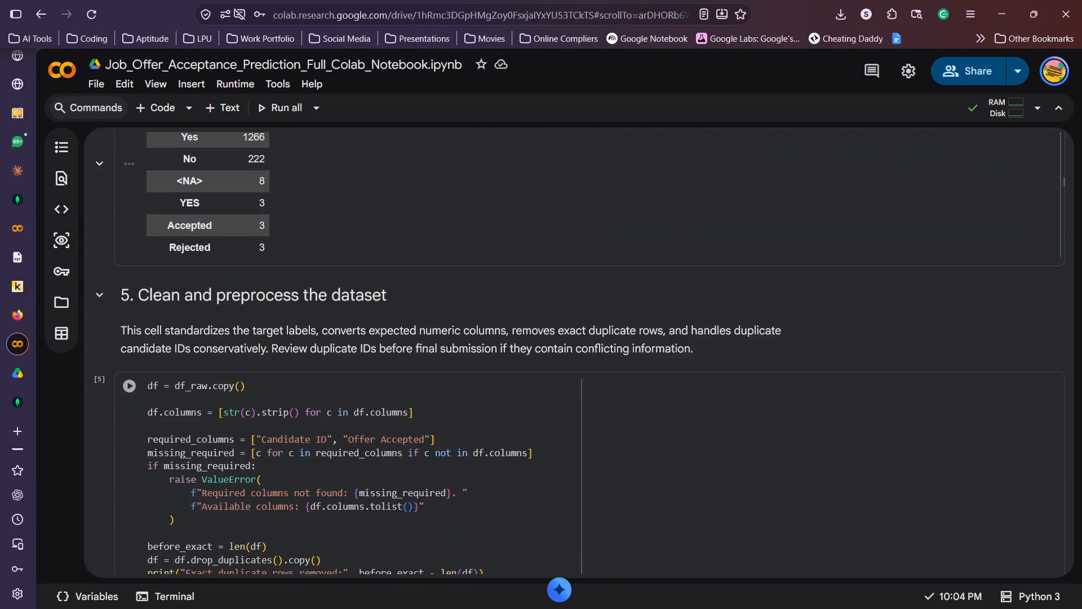
scroll(261, 554, "down", 6)
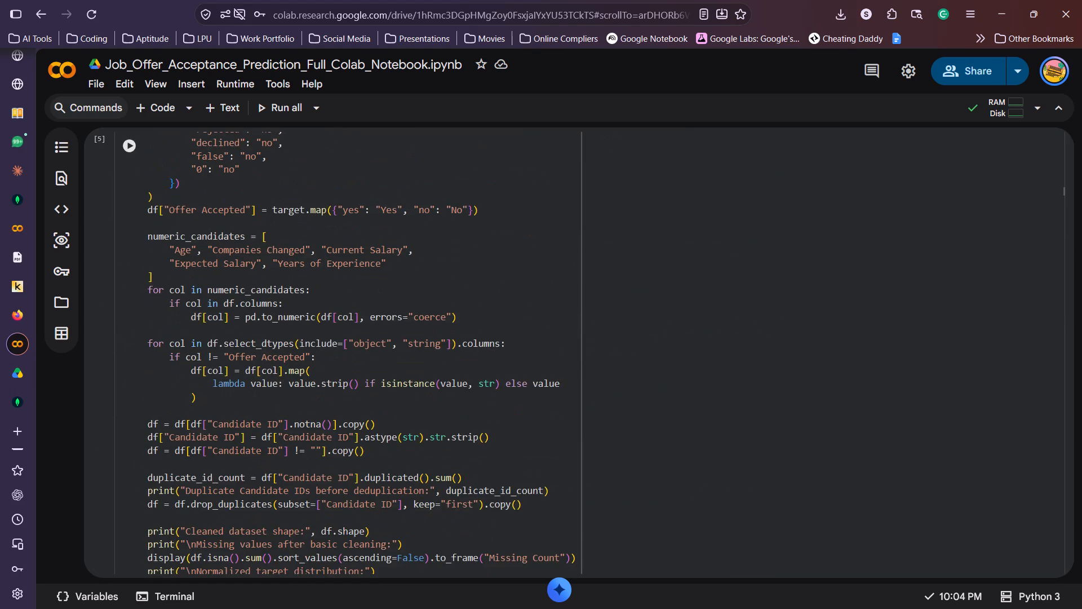
scroll(261, 554, "down", 4)
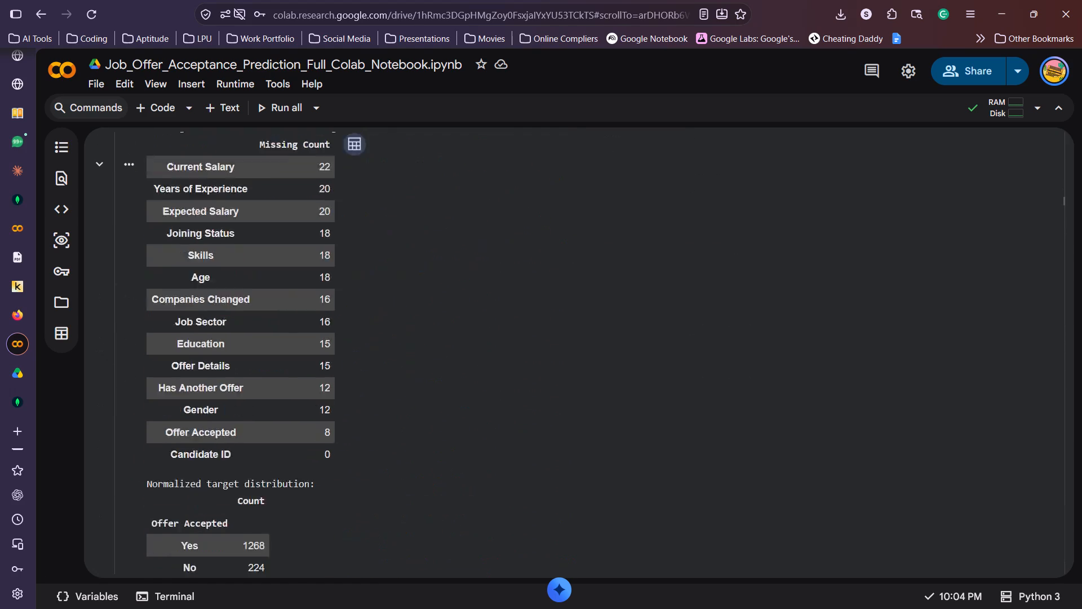
scroll(261, 554, "down", 11)
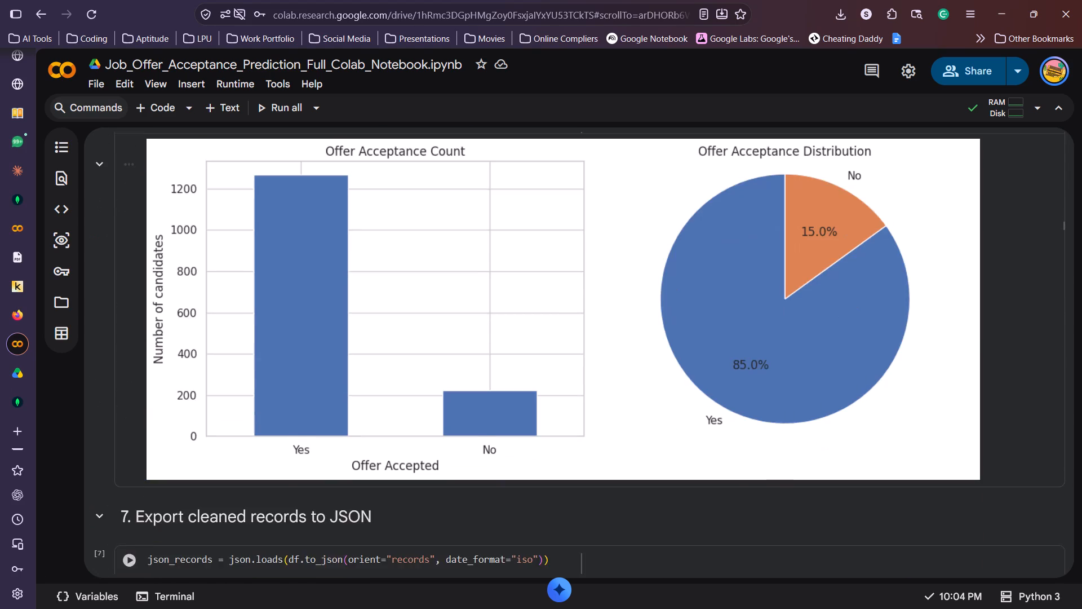
Look through notebook sections 7 to 10, covering the JSON export, MongoDB Atlas connection, dataset upsert and CRUD demonstration.
scroll(261, 554, "down", 7)
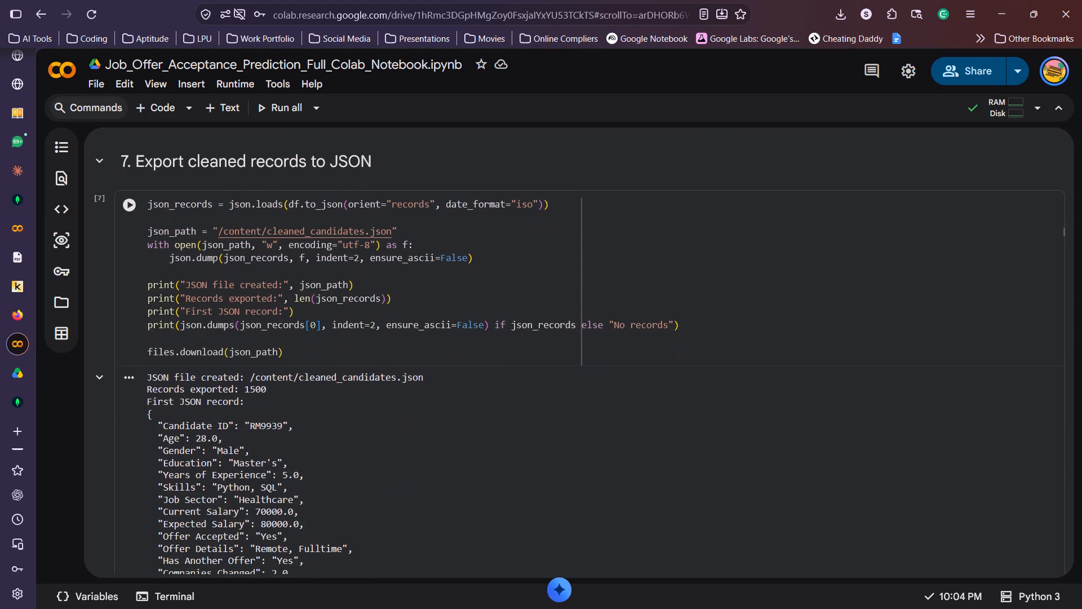
scroll(261, 554, "down", 3)
scroll(261, 554, "up", 1)
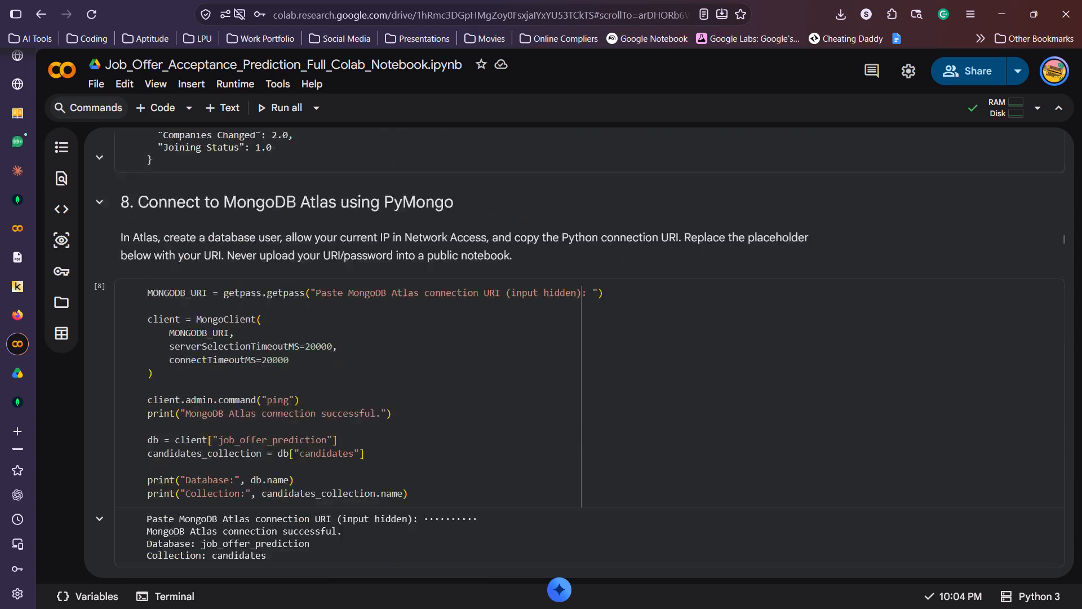
scroll(261, 554, "up", 2)
scroll(261, 554, "down", 2)
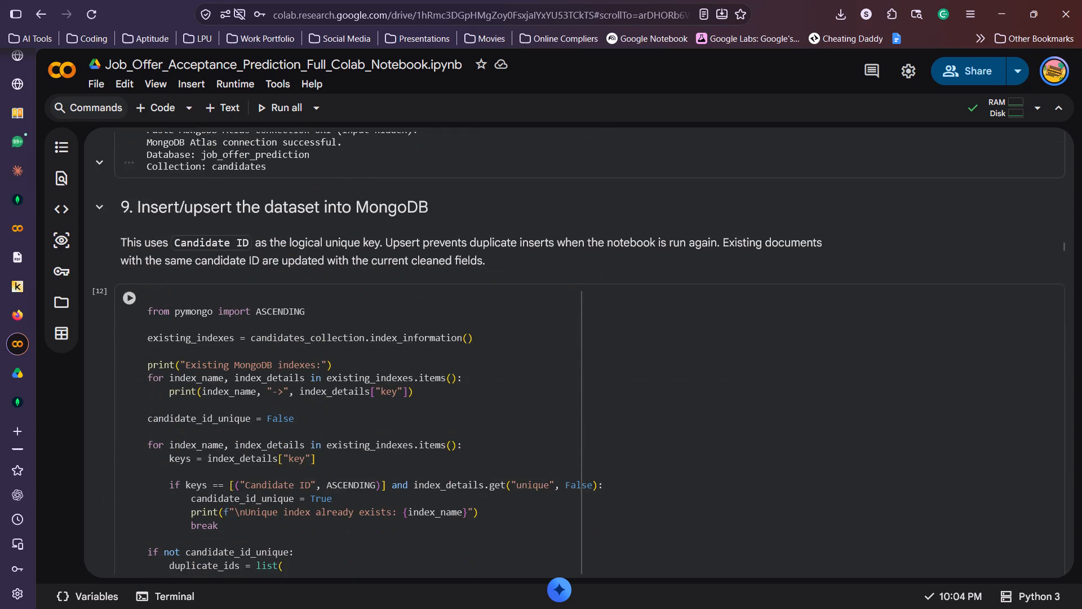
scroll(261, 554, "down", 5)
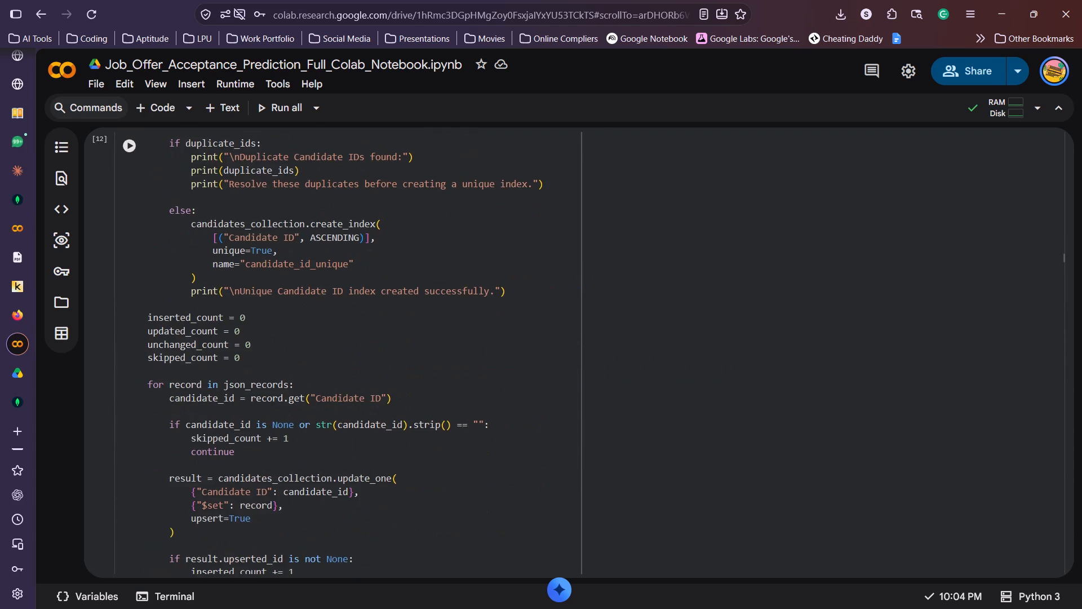
scroll(261, 554, "down", 5)
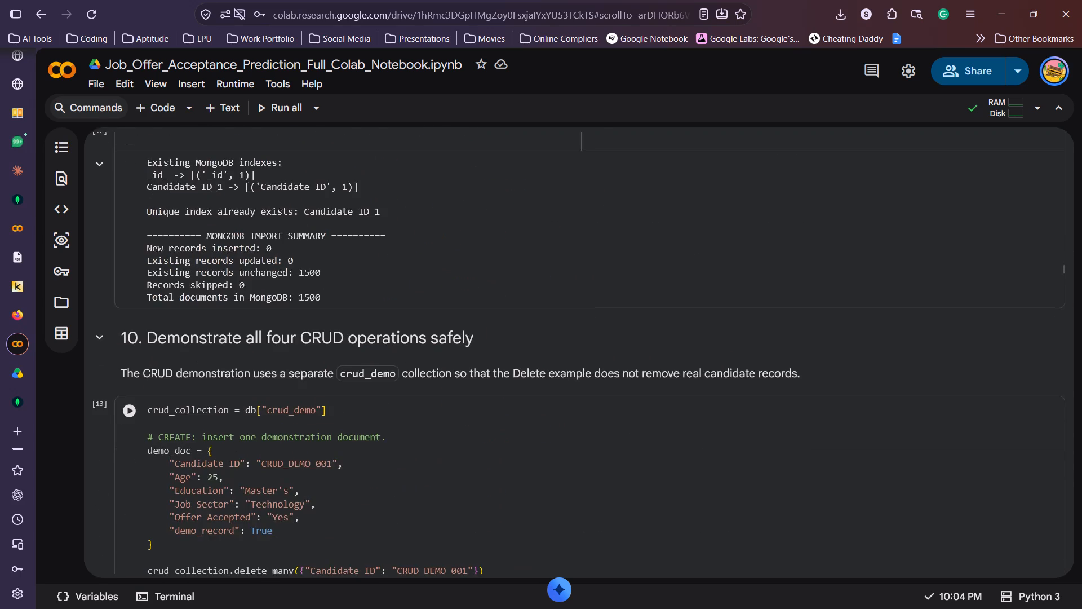
scroll(261, 554, "down", 5)
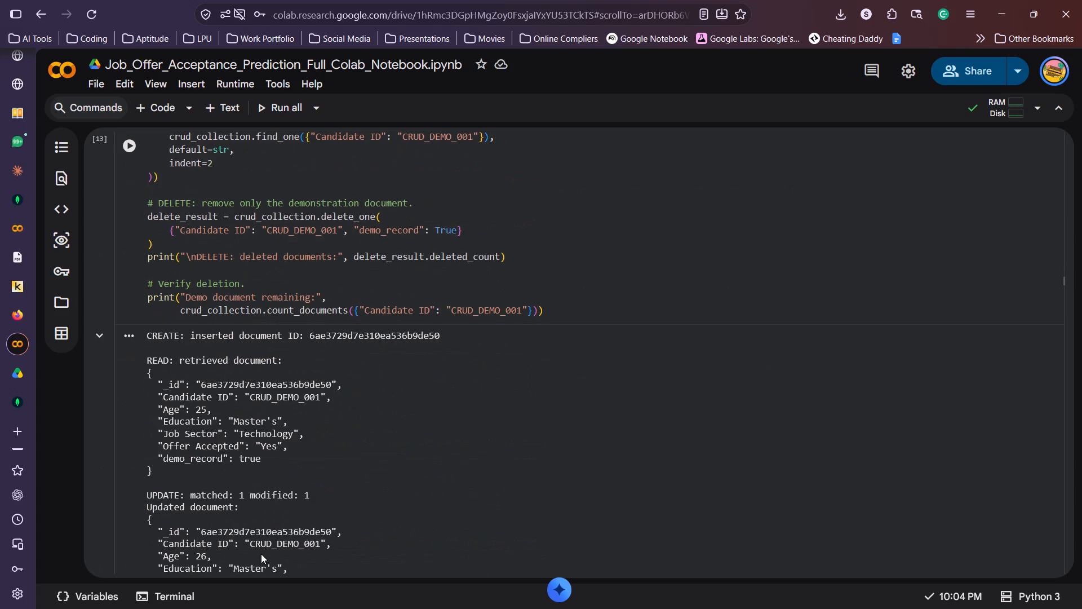
scroll(261, 554, "down", 1)
Capture a screenshot of section 10 from its heading down to the UPDATE code of the CRUD demonstration cell.
scroll(261, 554, "up", 2)
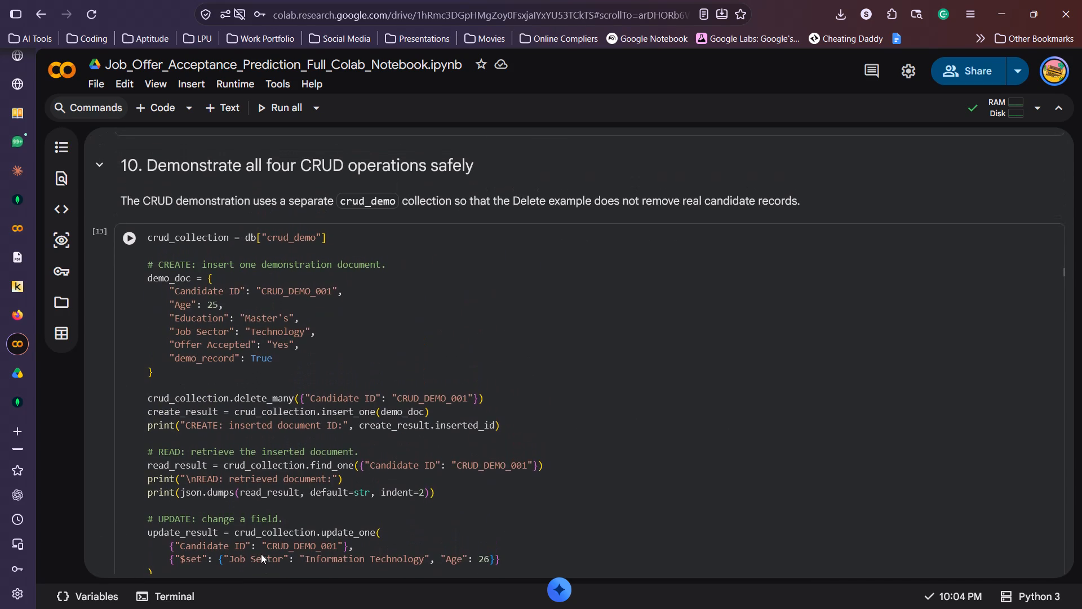
scroll(261, 554, "up", 3)
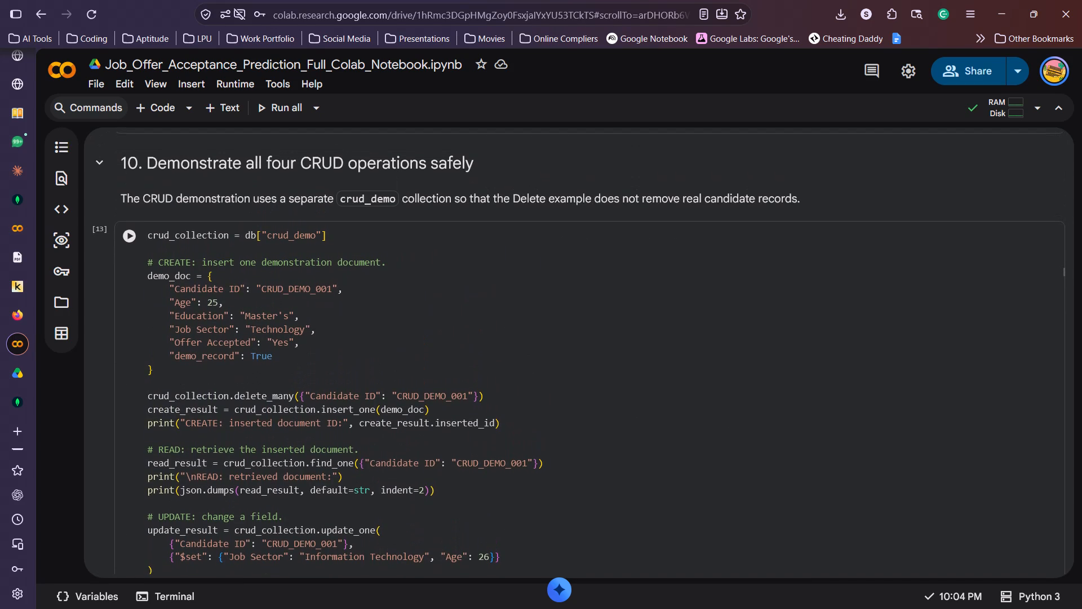
scroll(261, 554, "up", 1)
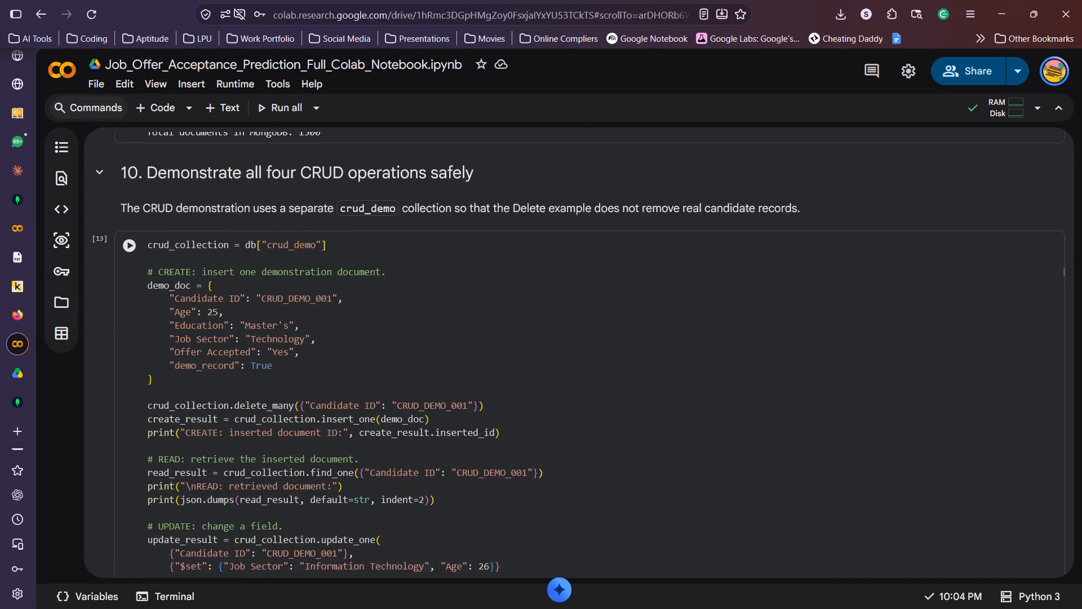
scroll(261, 554, "up", 1)
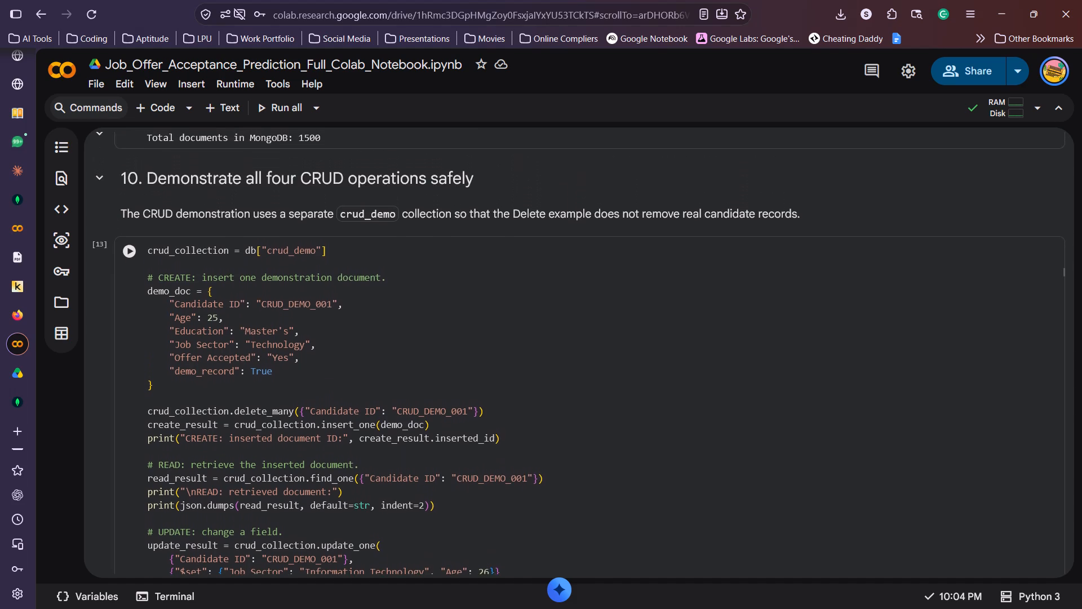
scroll(261, 554, "up", 1)
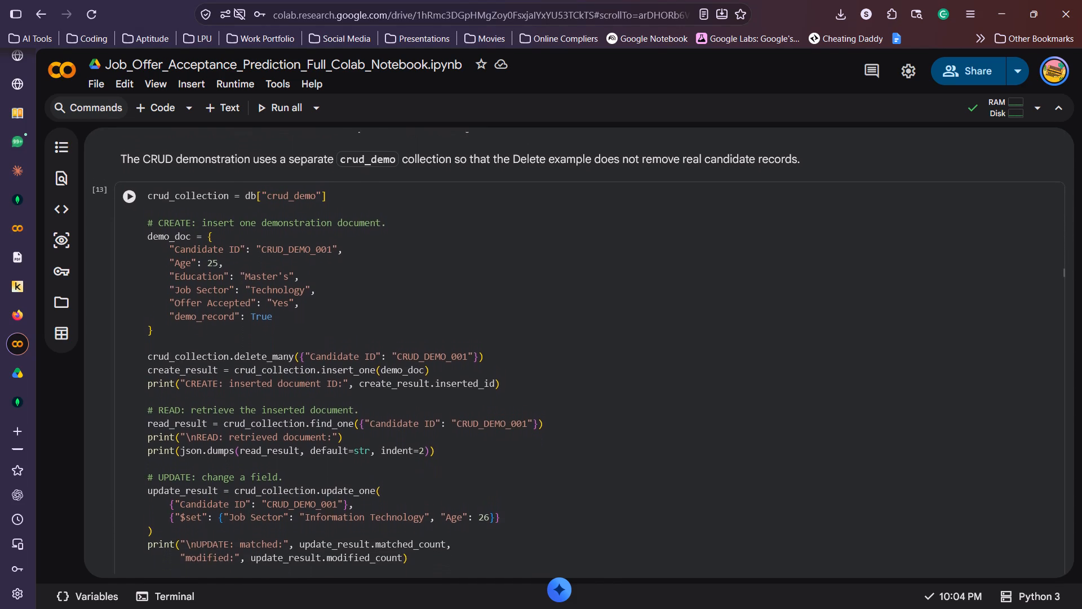
scroll(261, 554, "up", 1)
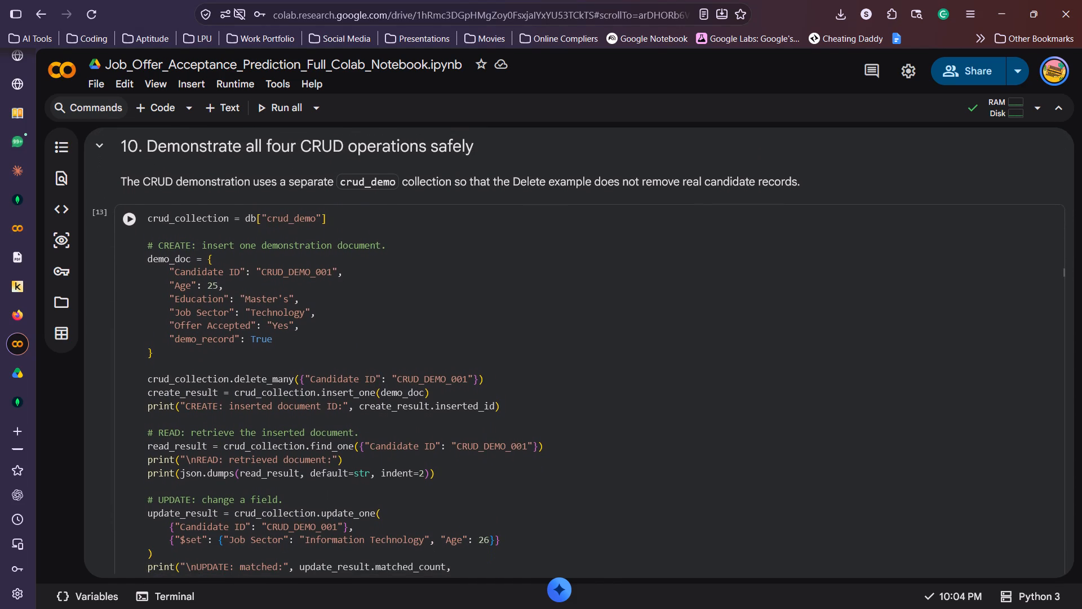
key("Print")
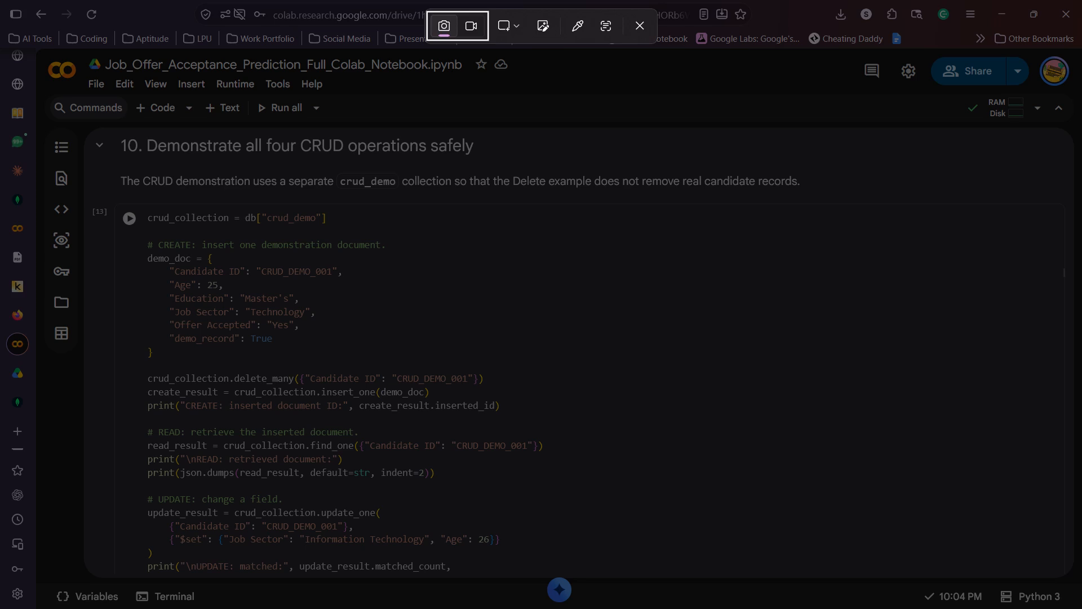
left_click_drag(116, 134, 836, 593)
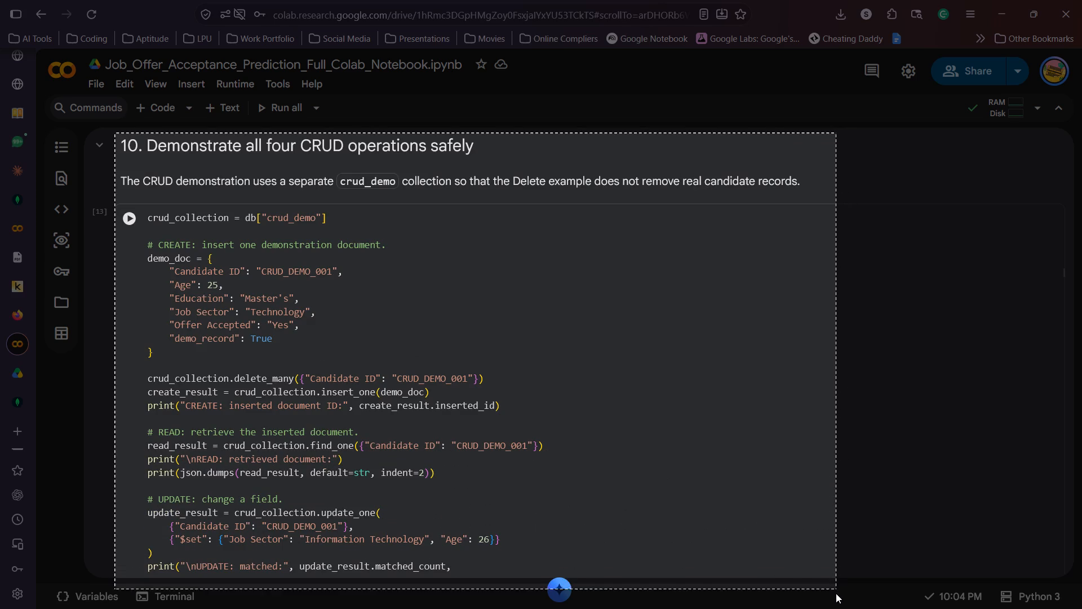
left_click_drag(836, 593, 833, 576)
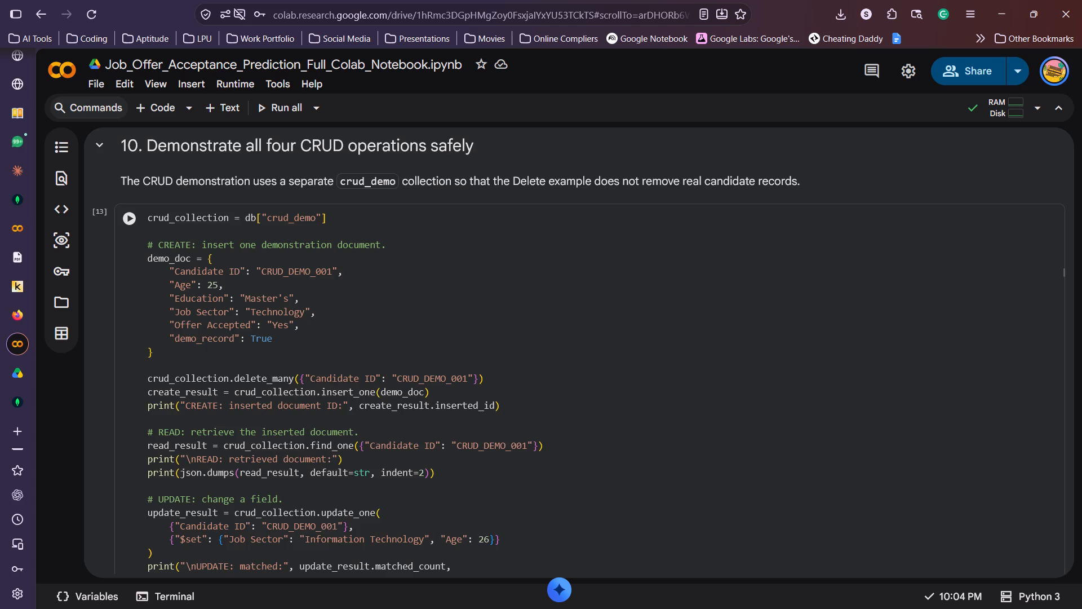
Capture a screenshot of the rest of the CRUD demonstration code, from the updated document print to the deletion check.
scroll(662, 454, "down", 6)
scroll(662, 454, "up", 1)
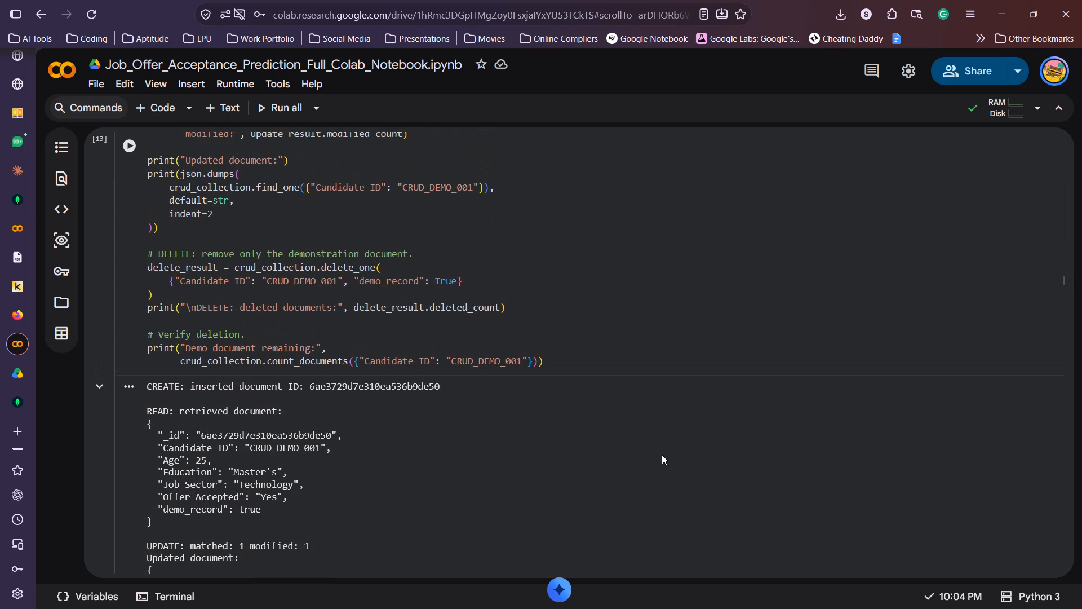
scroll(662, 454, "up", 1)
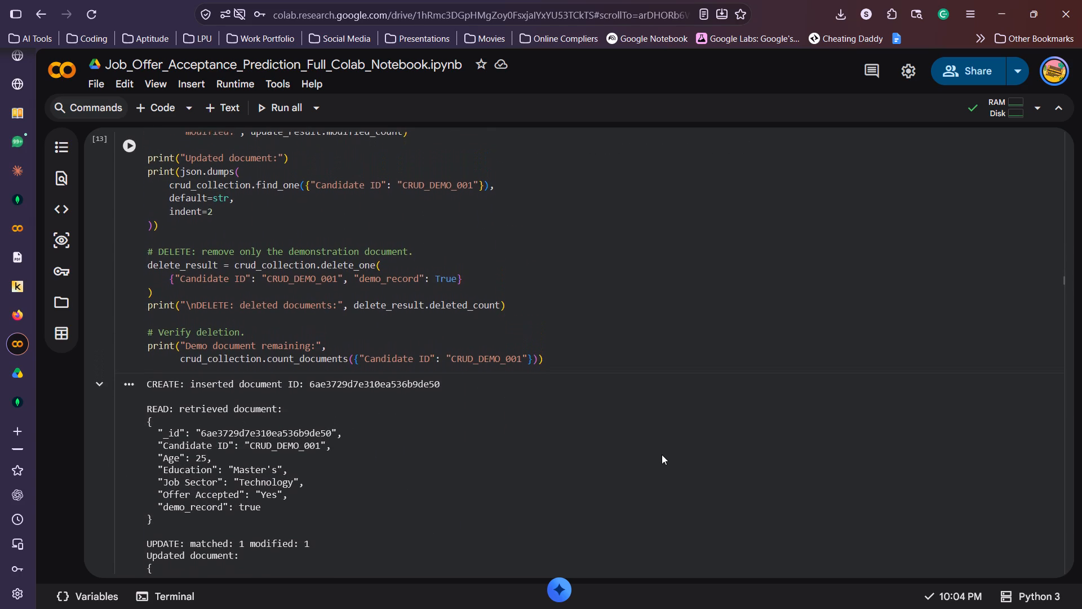
scroll(662, 454, "up", 1)
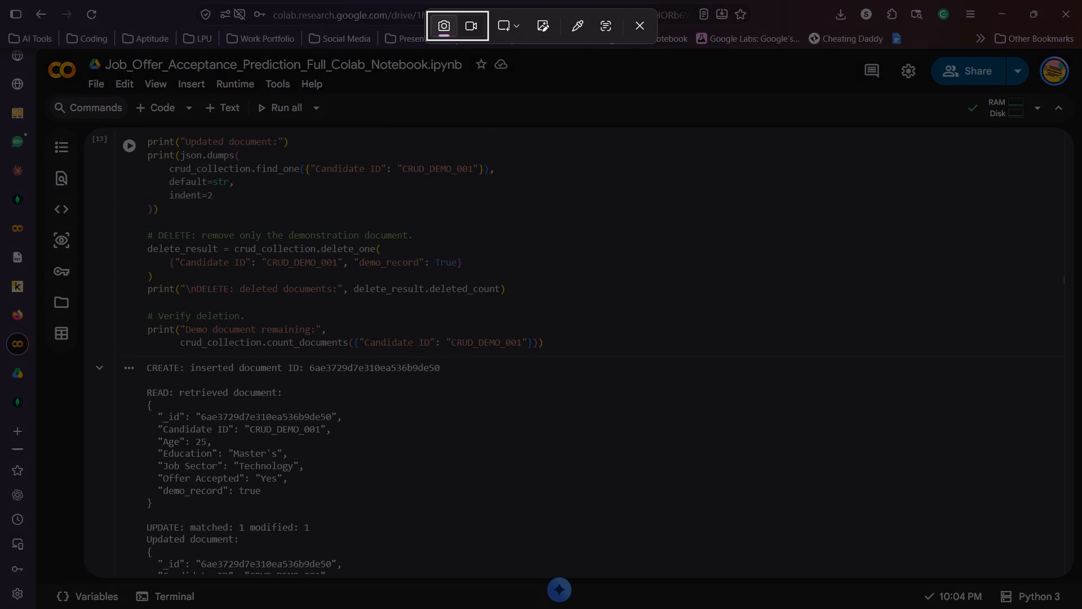
left_click_drag(88, 126, 633, 373)
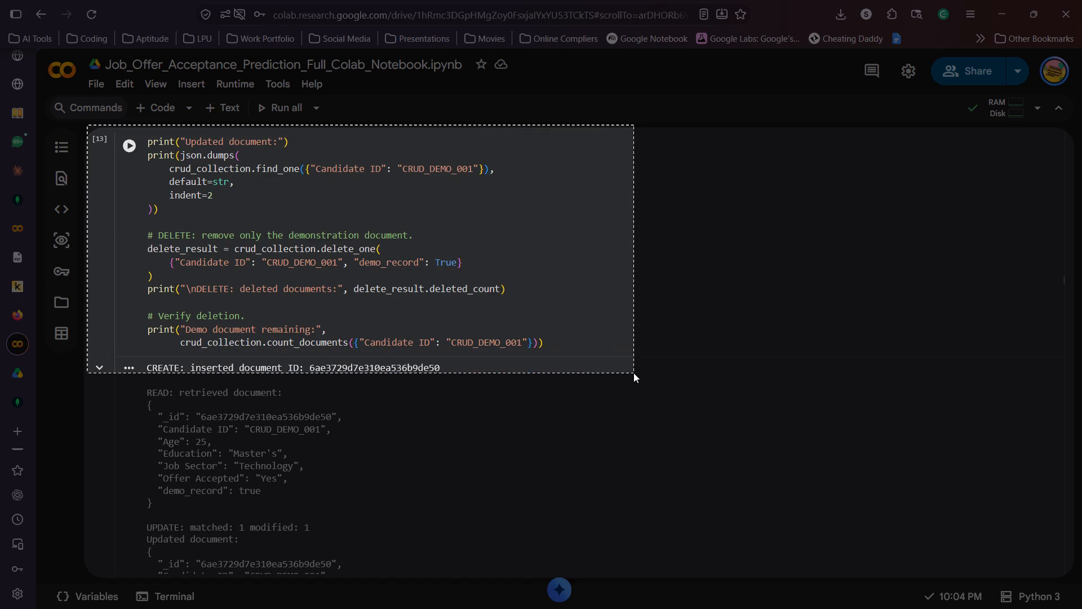
left_click_drag(633, 373, 641, 359)
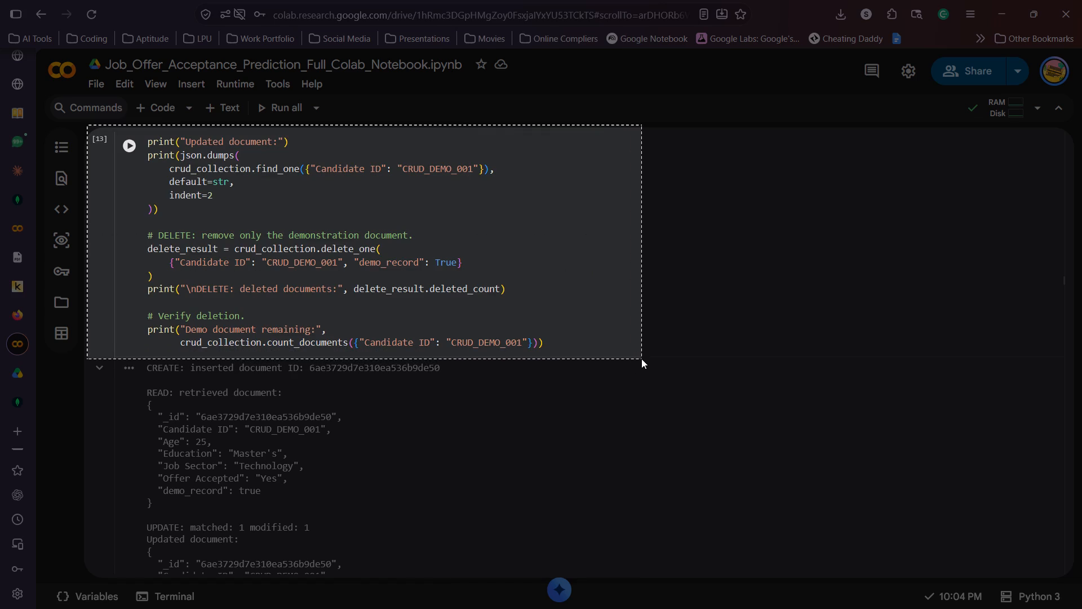
left_click_drag(641, 359, 640, 359)
Examine the CRUD demonstration output and section 11's aggregation code and compare them with the Appendix A figure placeholders in the Word report.
scroll(640, 359, "down", 3)
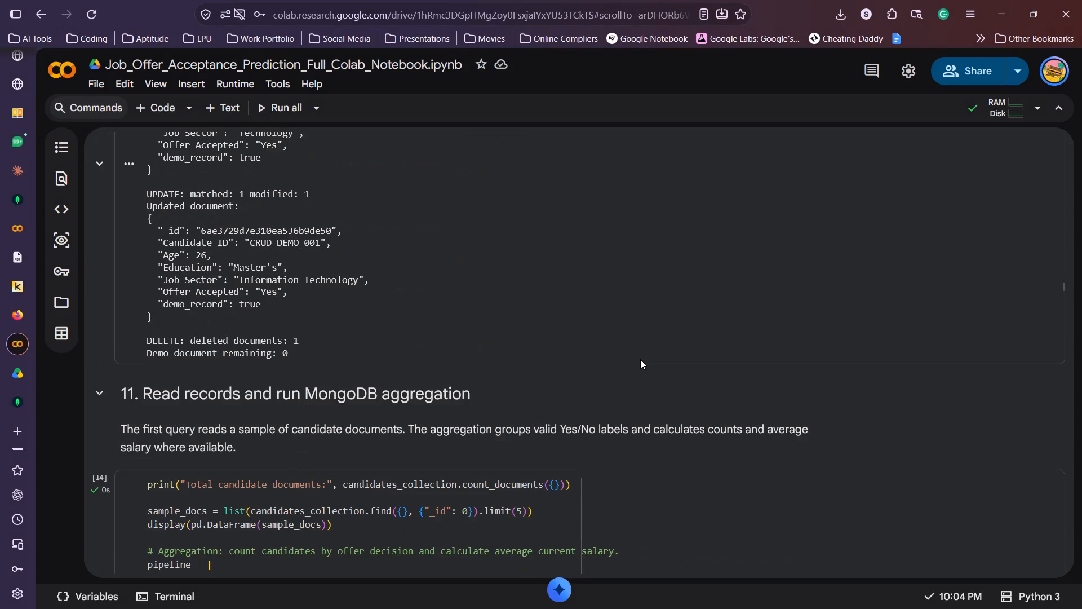
scroll(640, 359, "down", 2)
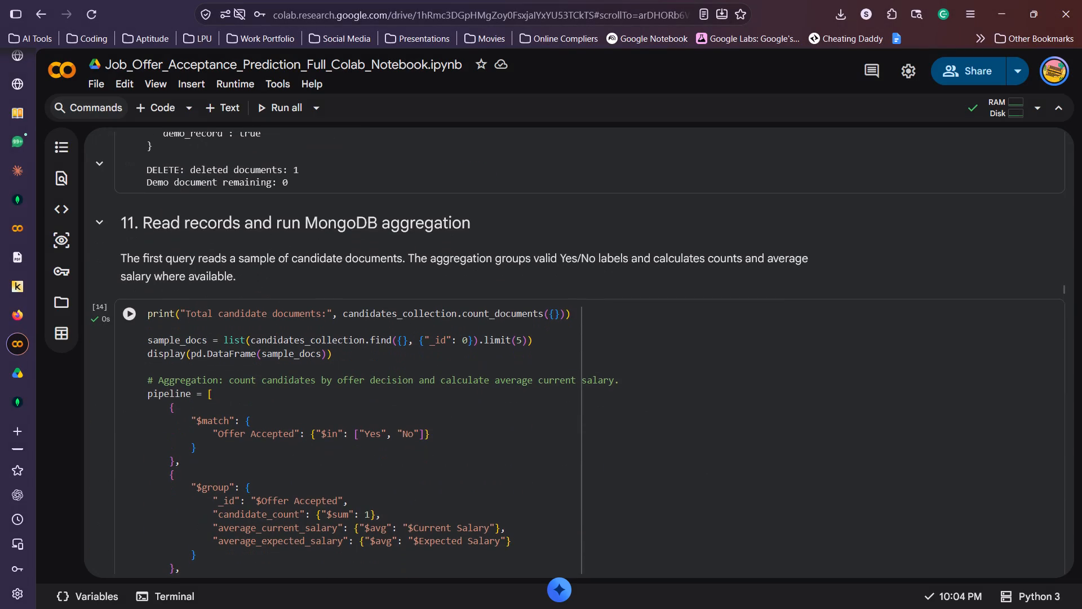
scroll(640, 359, "down", 1)
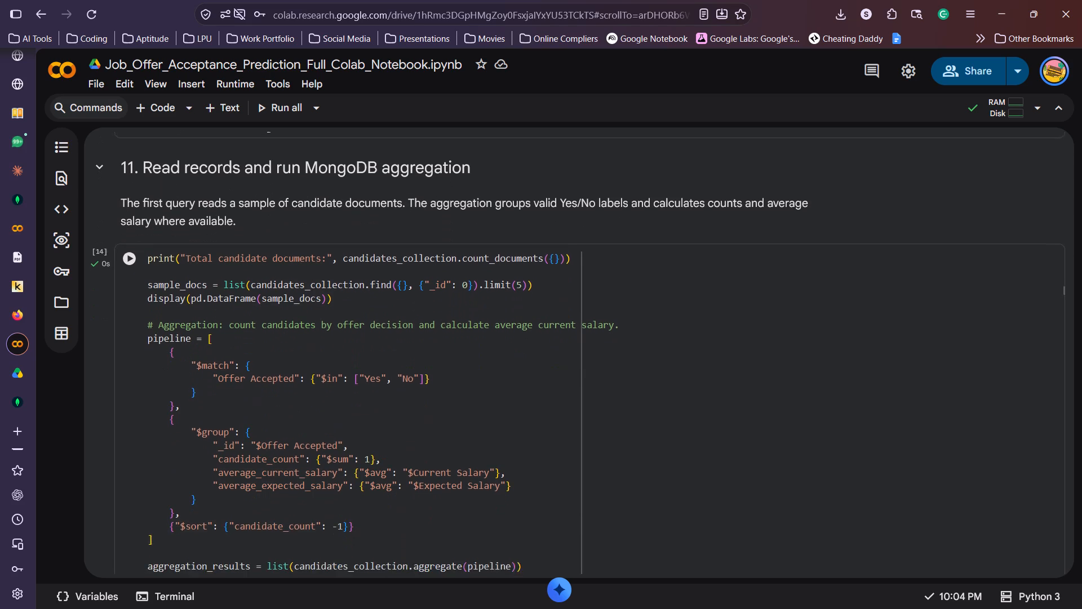
scroll(640, 359, "down", 3)
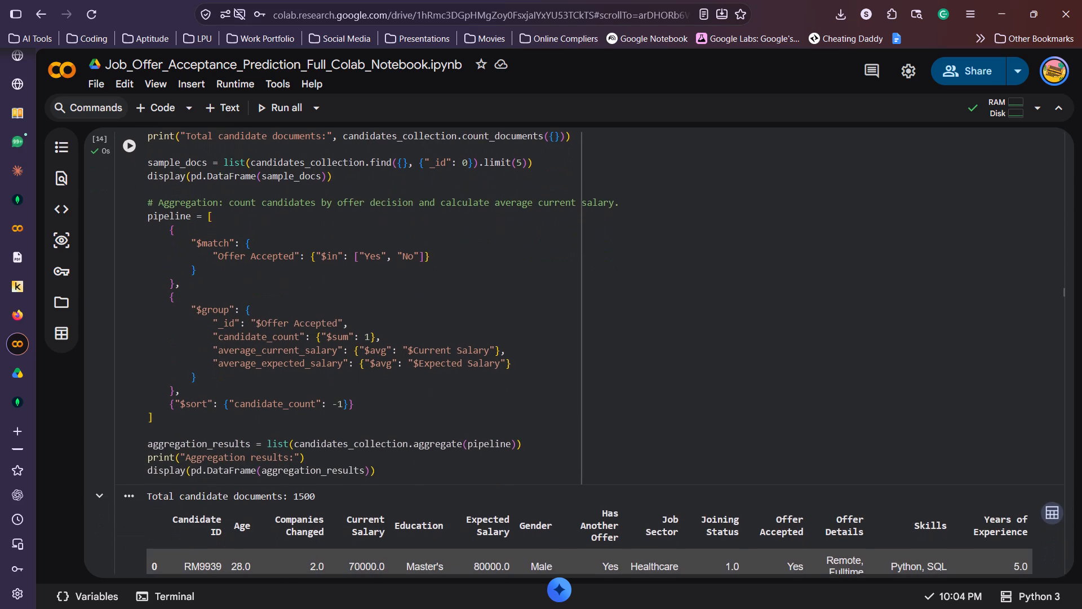
key("alt+space")
key("alt+space")
key("alt+Tab")
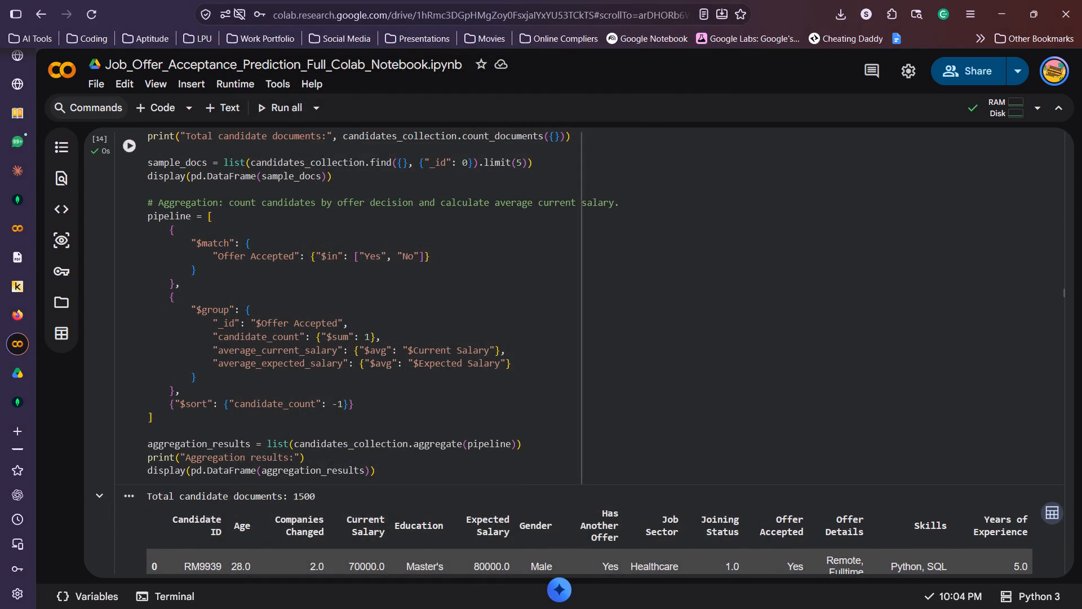
key("alt+Tab")
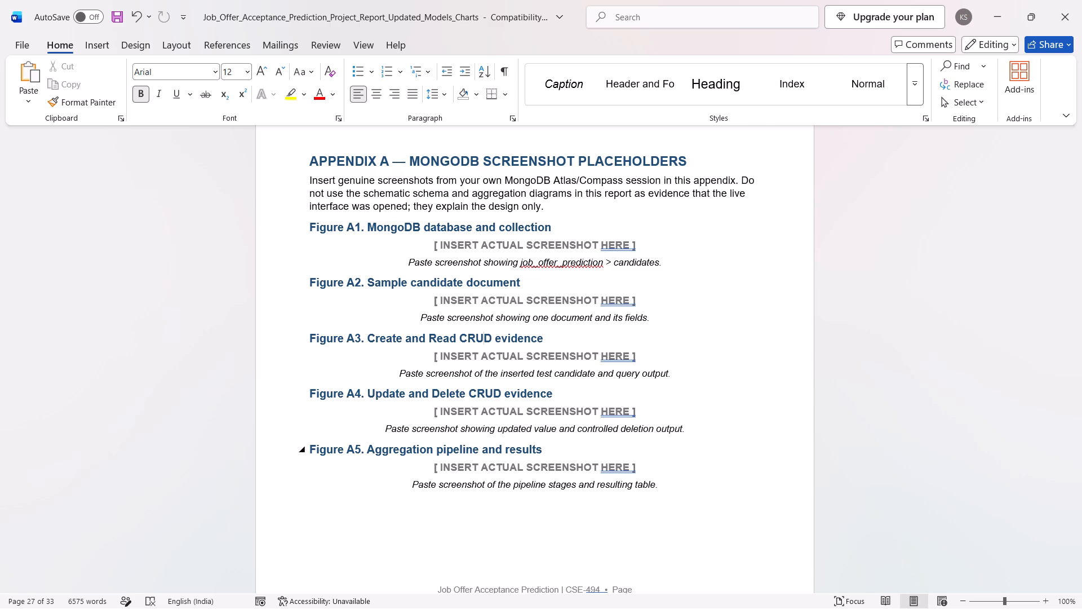
key("alt+Tab")
scroll(368, 448, "up", 1)
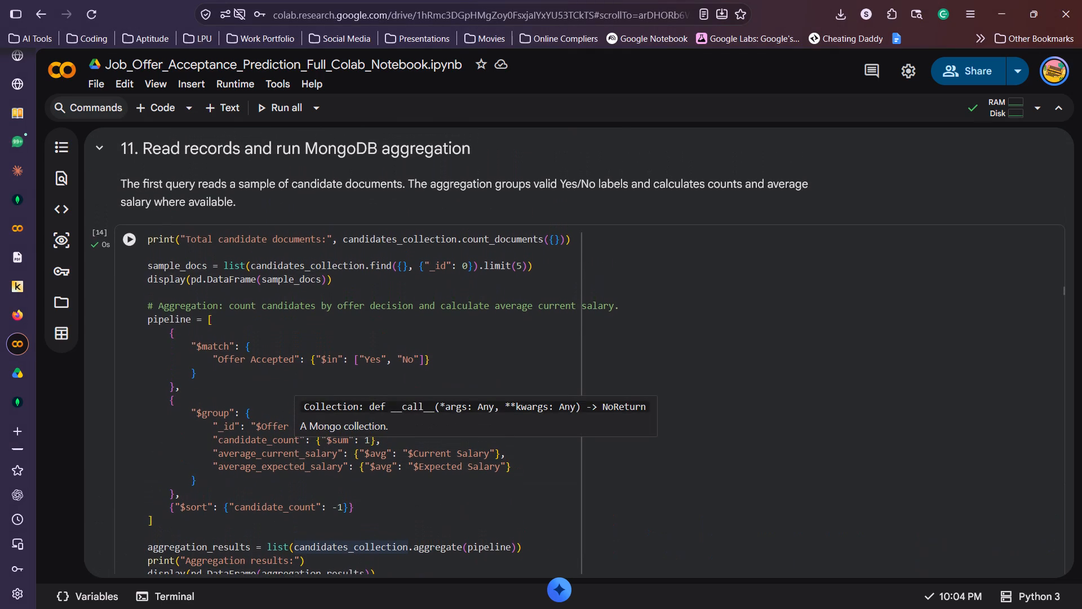
scroll(368, 448, "up", 1)
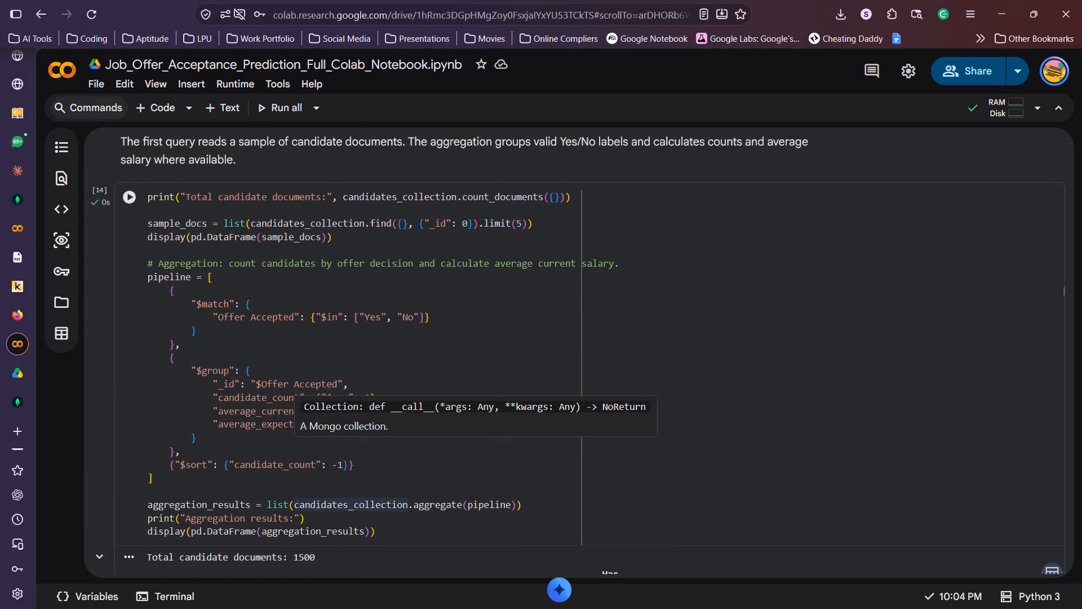
scroll(368, 448, "up", 1)
Look through notebook sections 12 to 23, covering the aggregation results, classification data, models, cross-validation, charts and final summary.
scroll(368, 448, "down", 10)
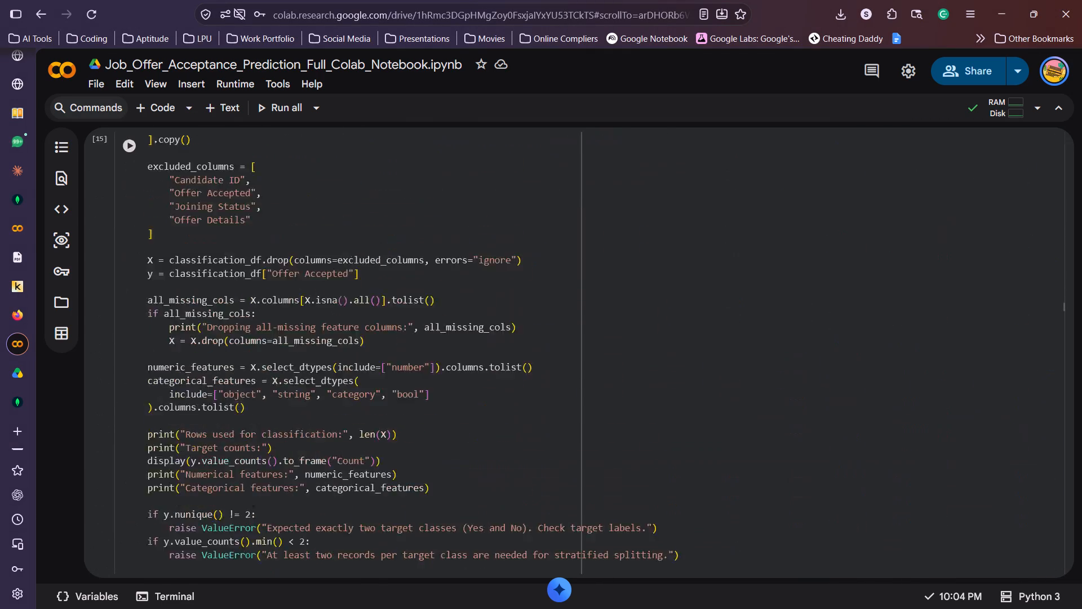
scroll(368, 448, "up", 1)
scroll(368, 448, "down", 1)
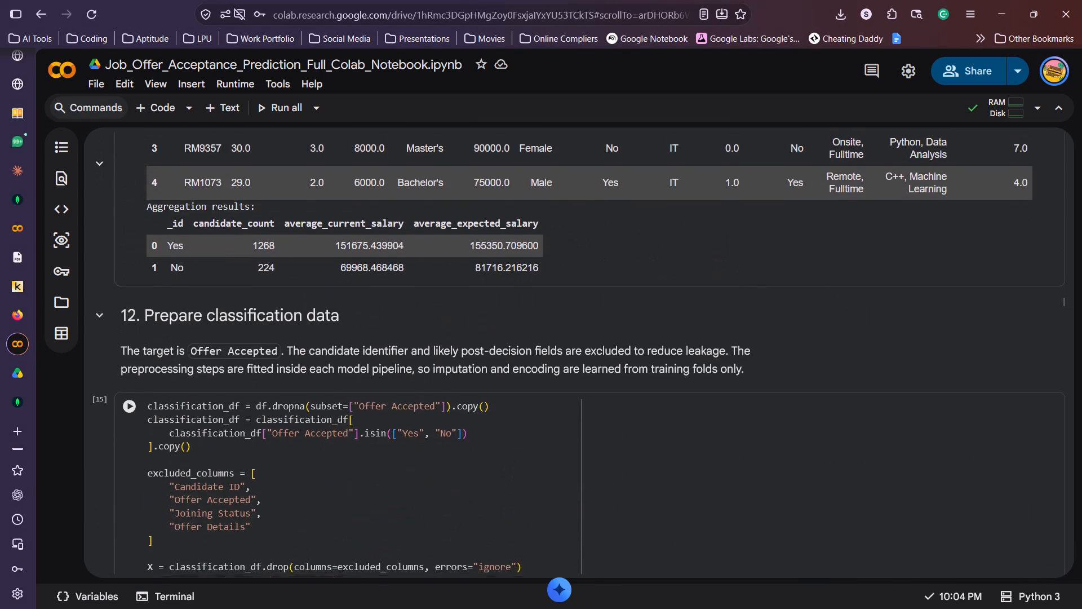
scroll(368, 448, "down", 6)
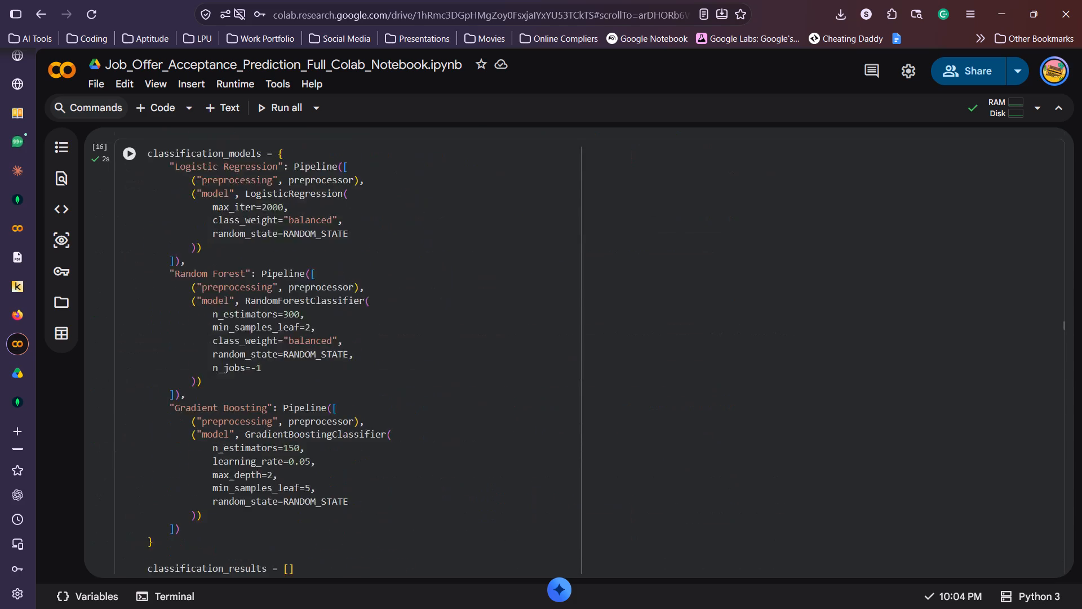
scroll(368, 448, "down", 9)
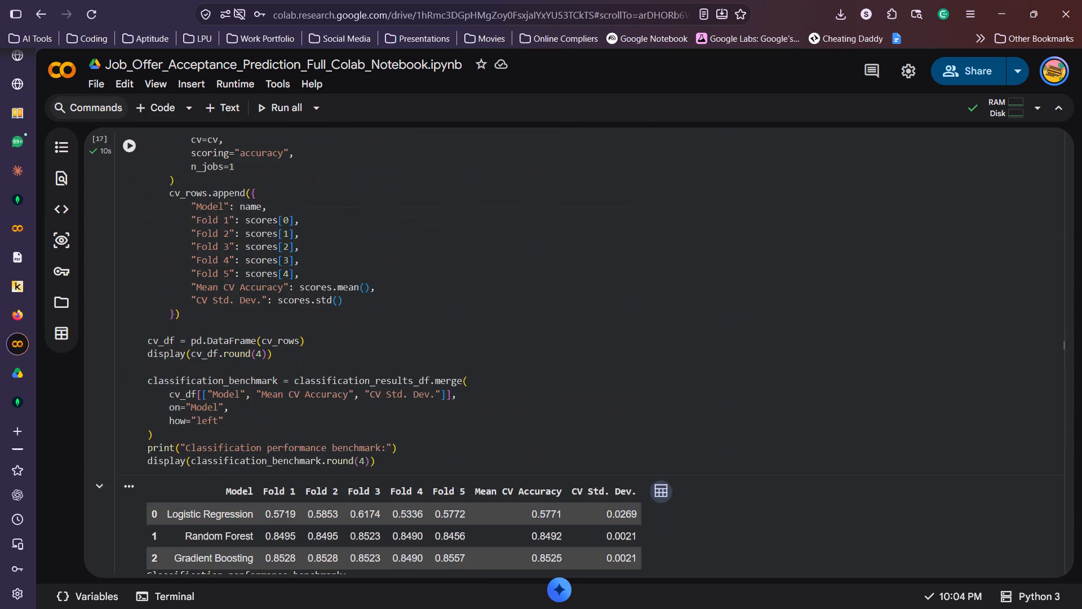
scroll(368, 448, "down", 6)
scroll(368, 448, "down", 15)
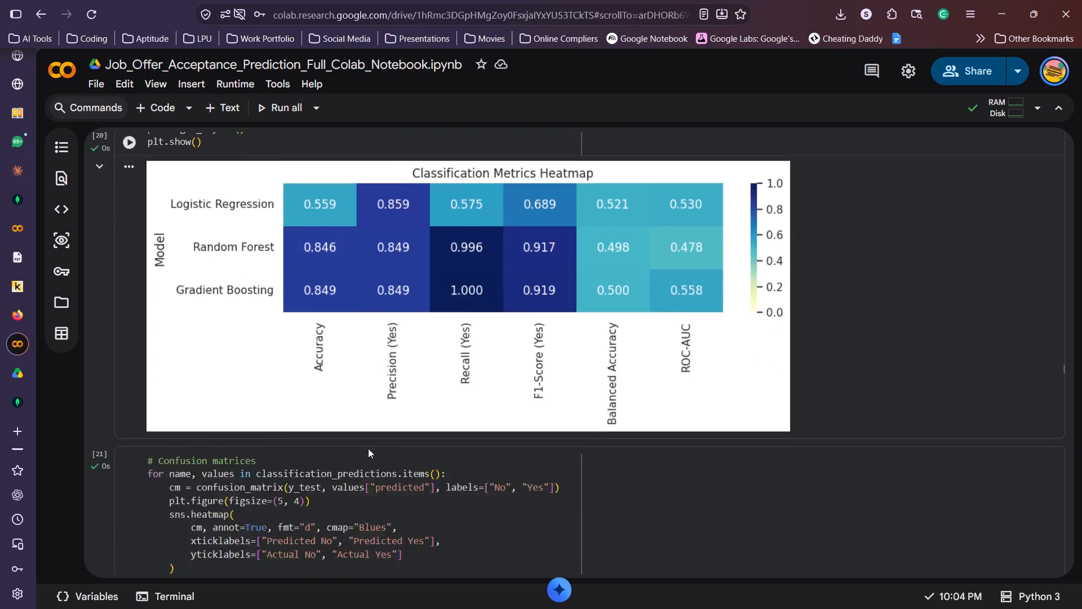
scroll(368, 448, "down", 20)
scroll(368, 448, "down", 14)
scroll(368, 448, "up", 3)
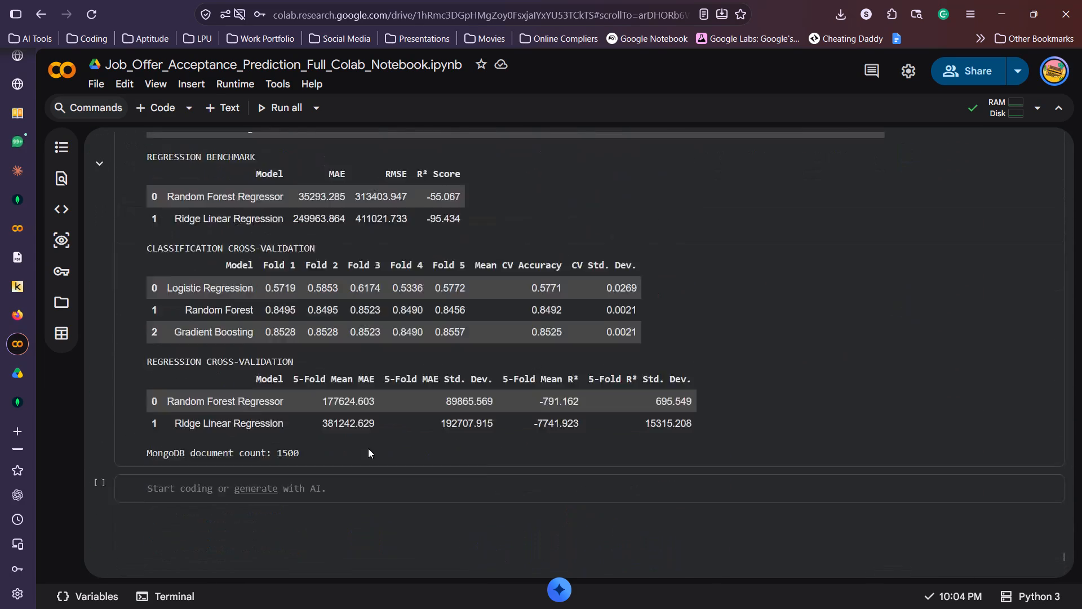
scroll(368, 448, "up", 1)
scroll(368, 448, "down", 1)
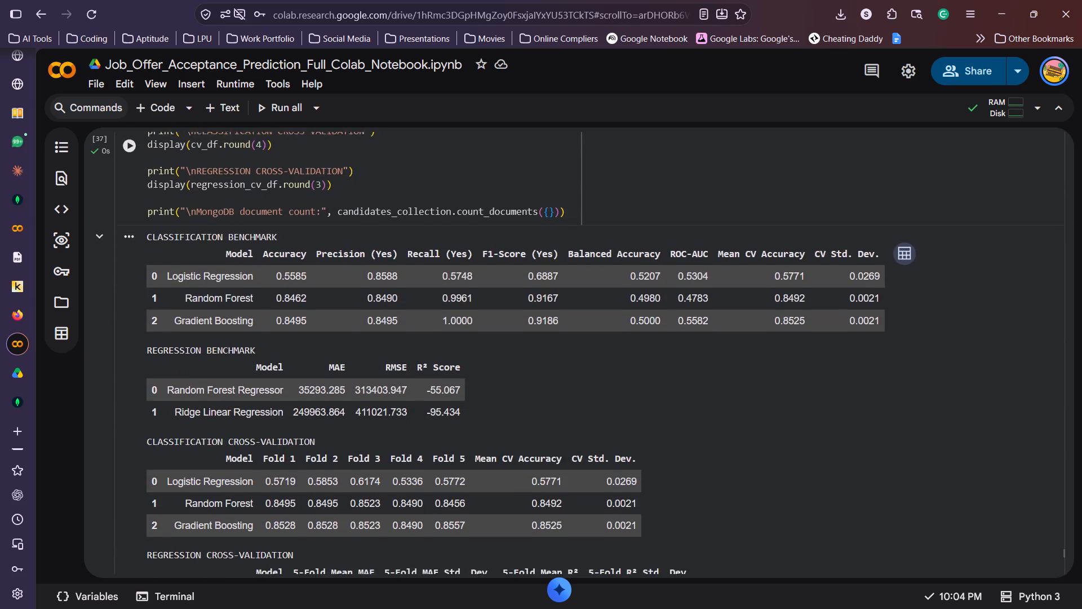
scroll(368, 448, "down", 1)
Capture a screenshot of section 23's final summary output, from the classification benchmark table down to the MongoDB document count.
scroll(368, 448, "up", 1)
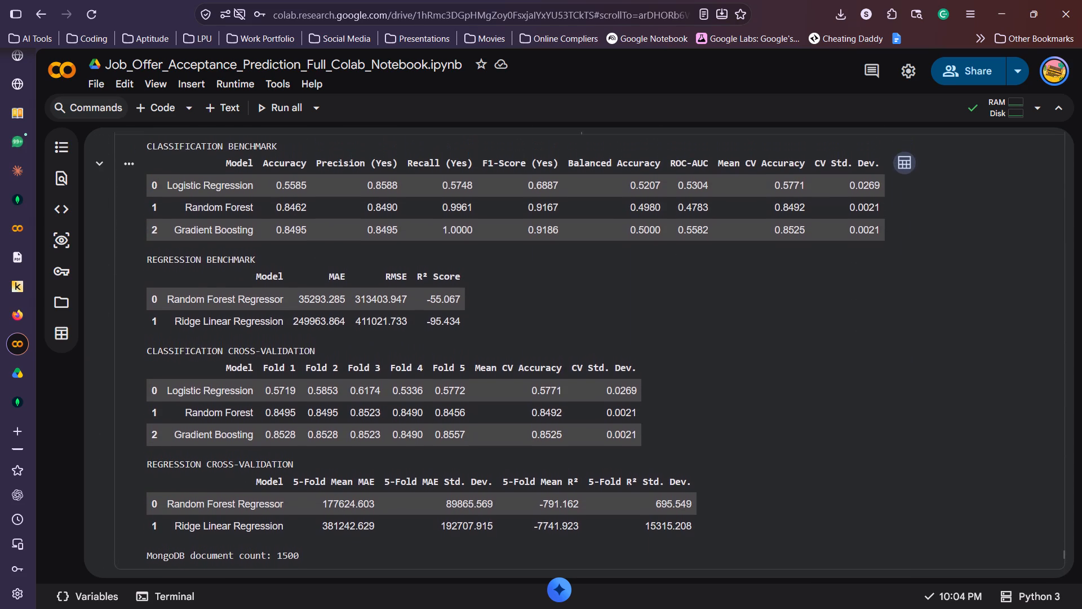
scroll(368, 448, "up", 1)
scroll(368, 448, "down", 1)
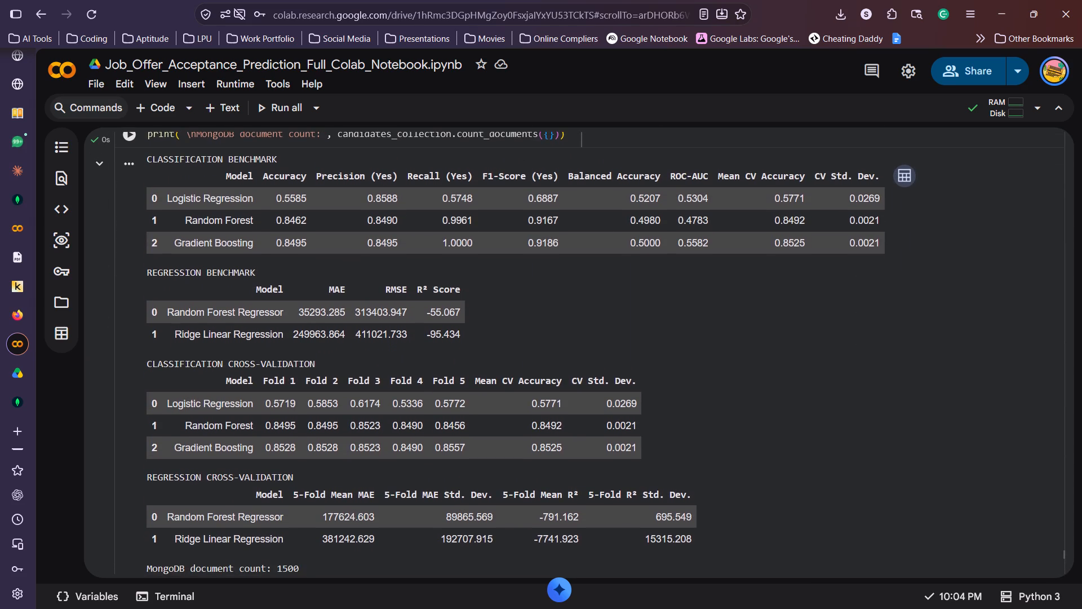
scroll(368, 448, "down", 1)
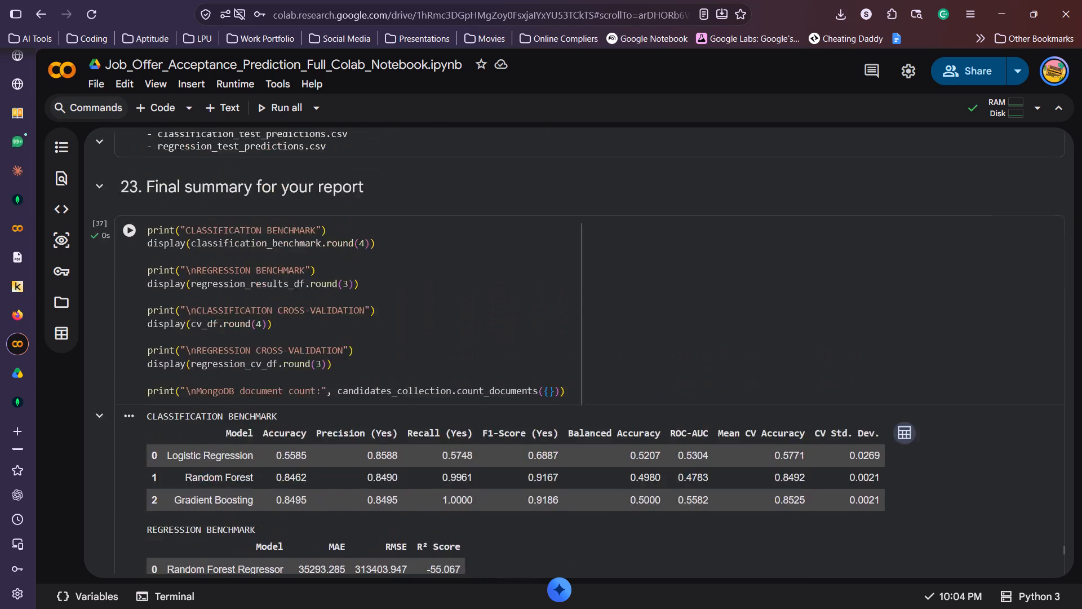
scroll(368, 448, "down", 1)
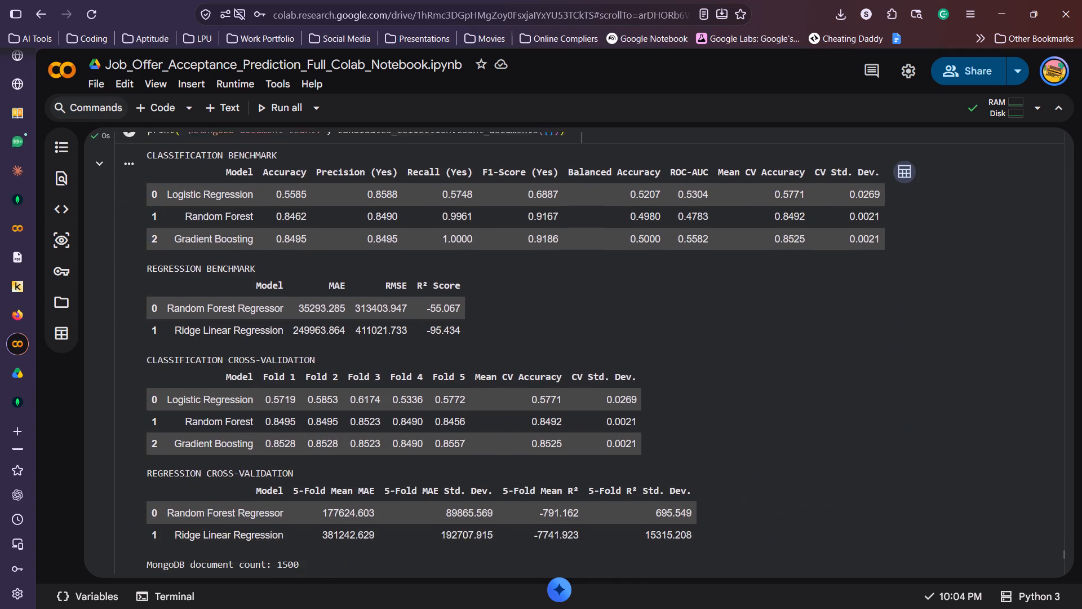
scroll(368, 448, "down", 1)
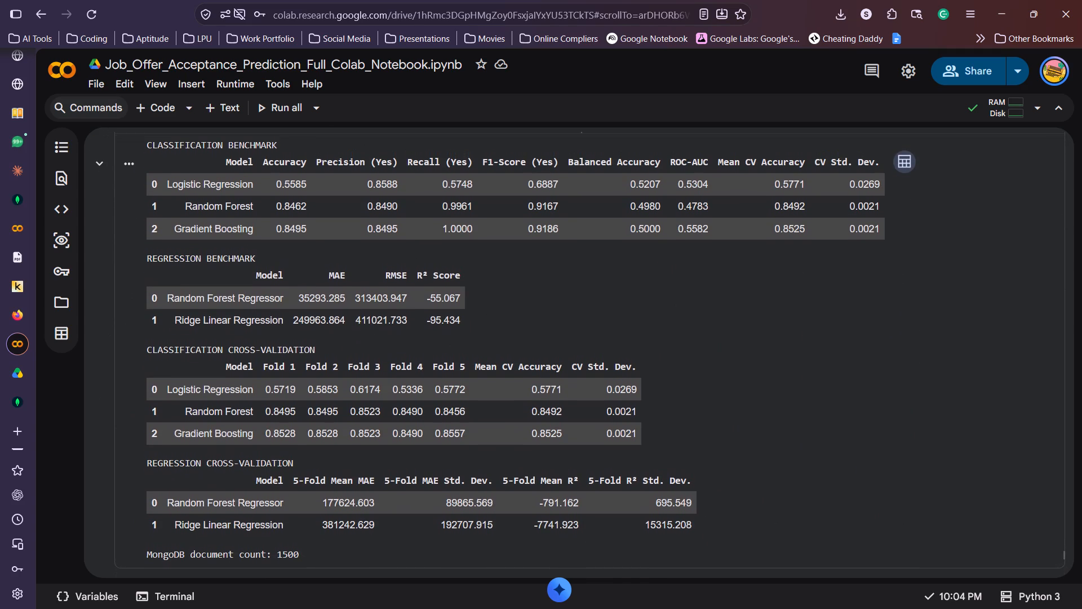
key("Print")
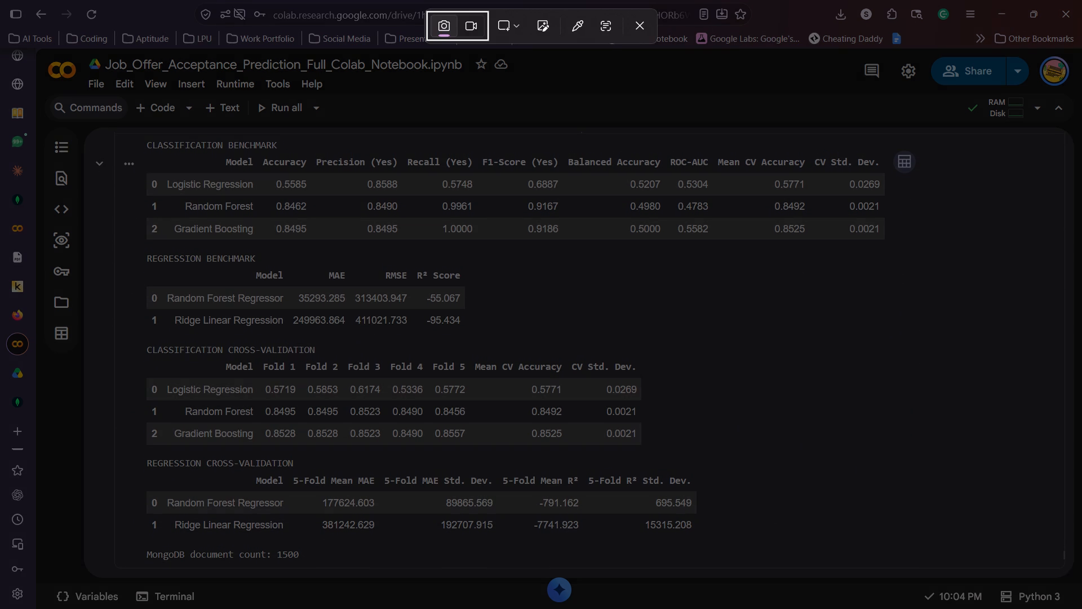
left_click_drag(113, 129, 906, 366)
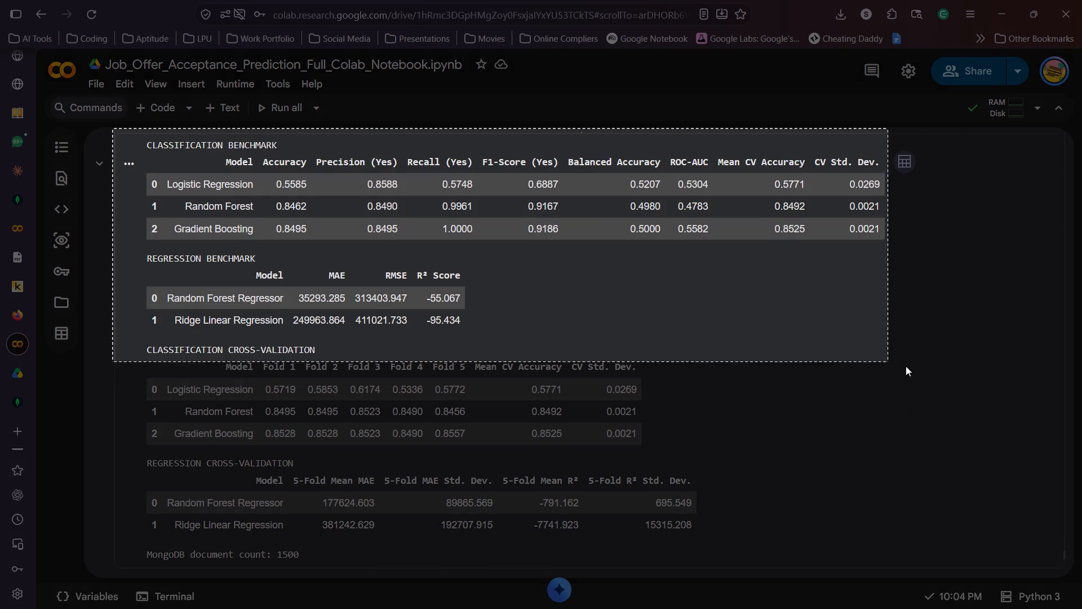
left_click_drag(906, 366, 929, 558)
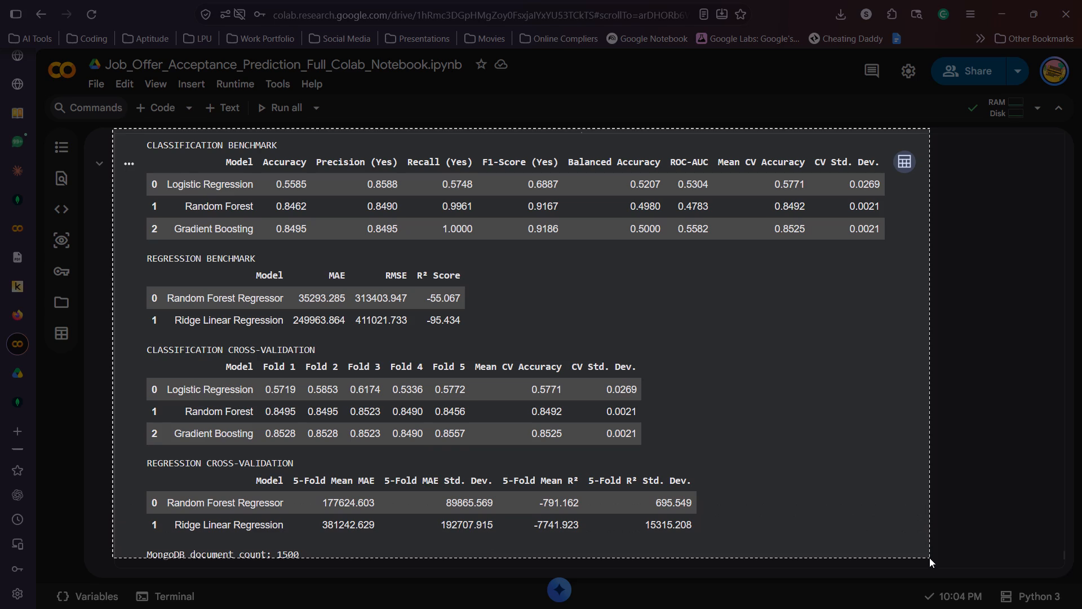
left_click_drag(929, 558, 929, 570)
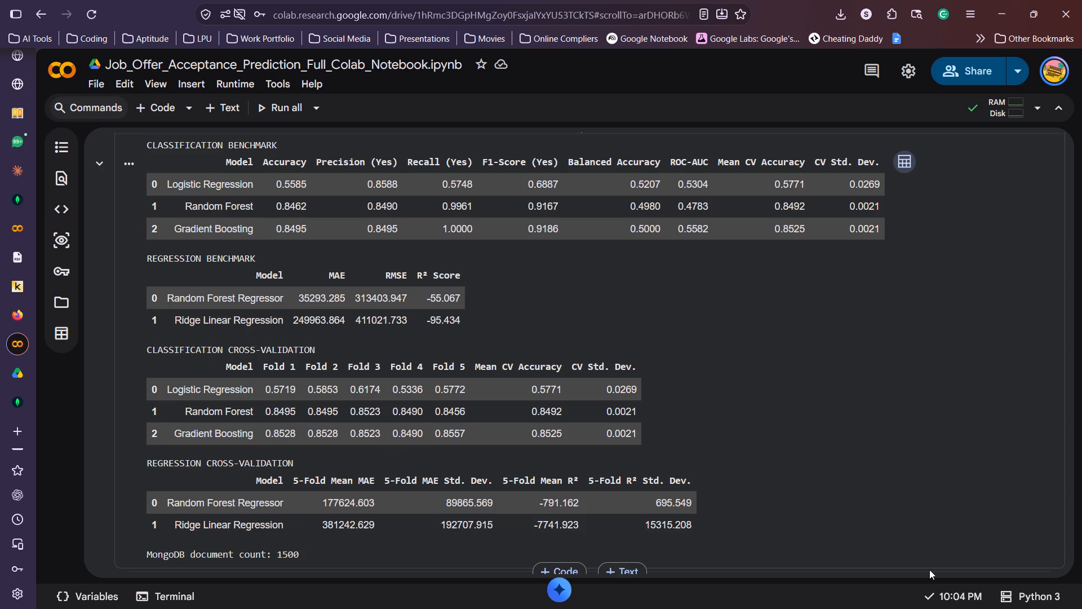
key("alt+Tab")
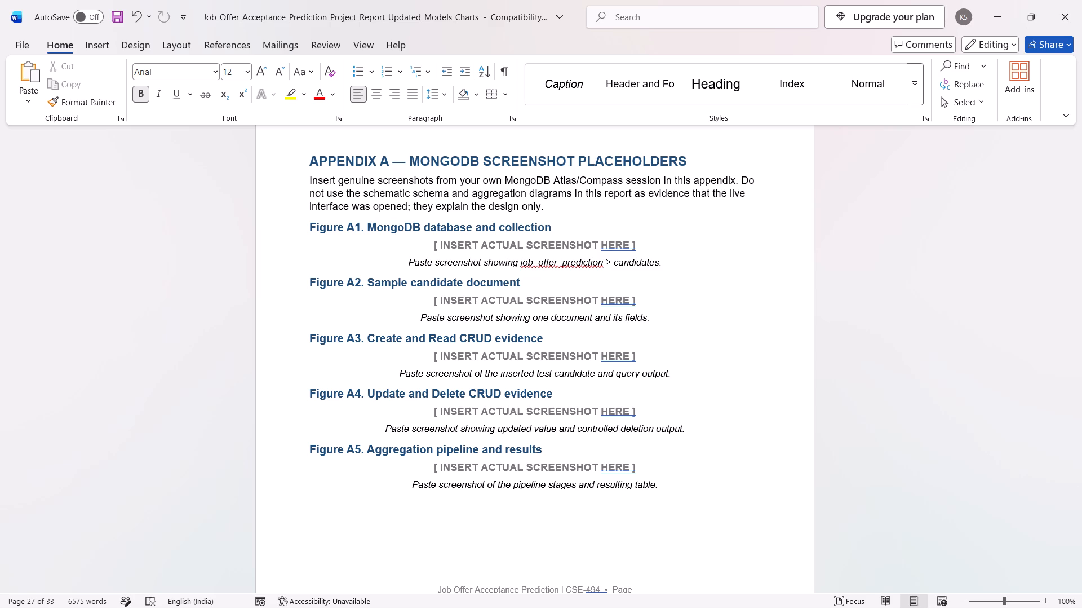
key("alt+Tab")
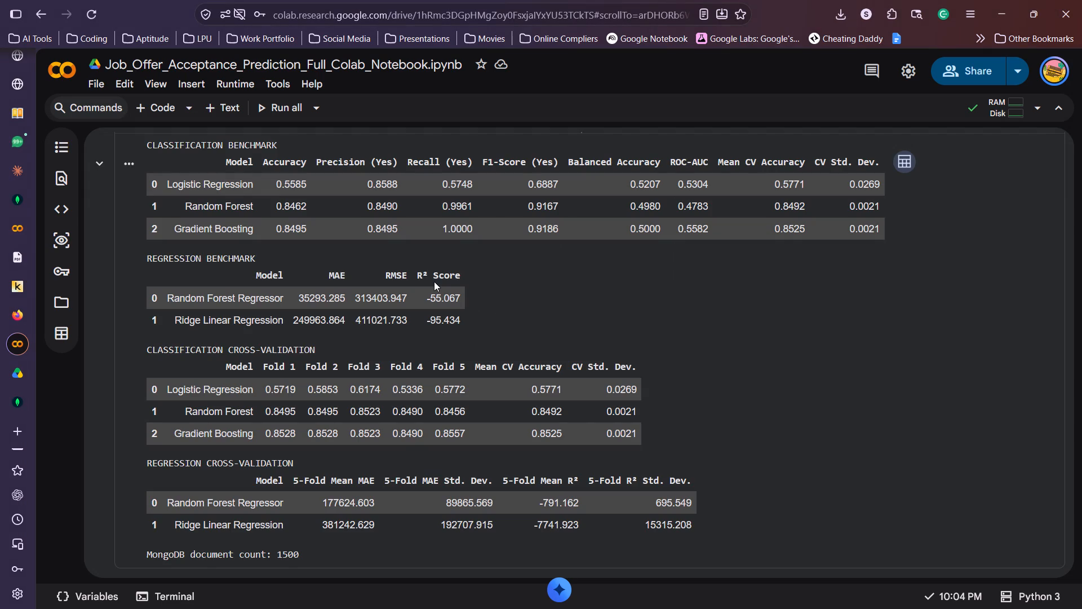
scroll(434, 281, "up", 20)
scroll(434, 281, "up", 20)
scroll(434, 281, "up", 19)
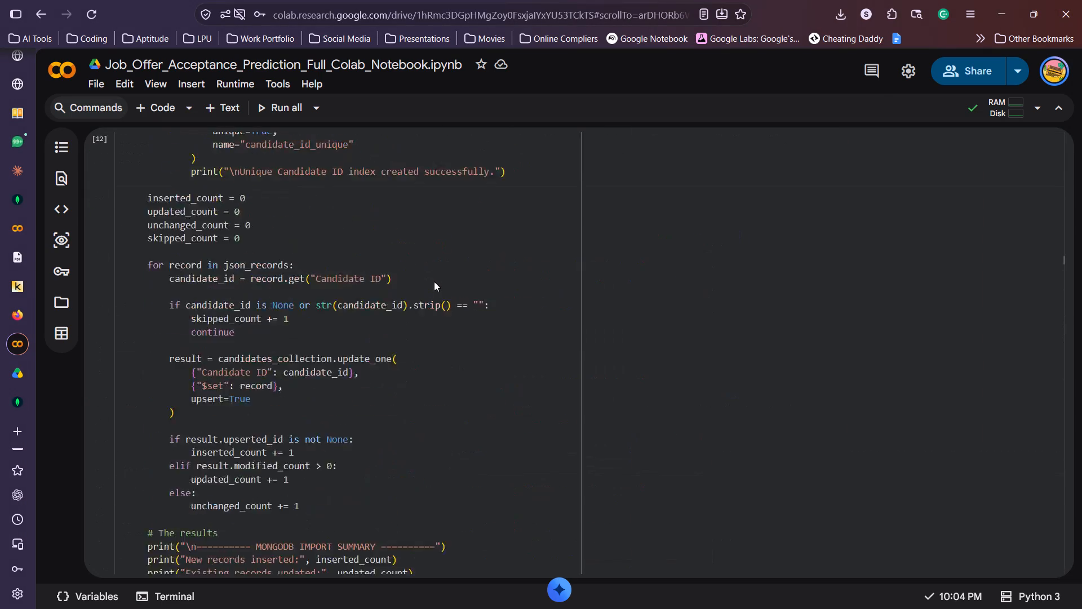
scroll(434, 281, "up", 20)
scroll(434, 281, "up", 7)
scroll(434, 281, "down", 3)
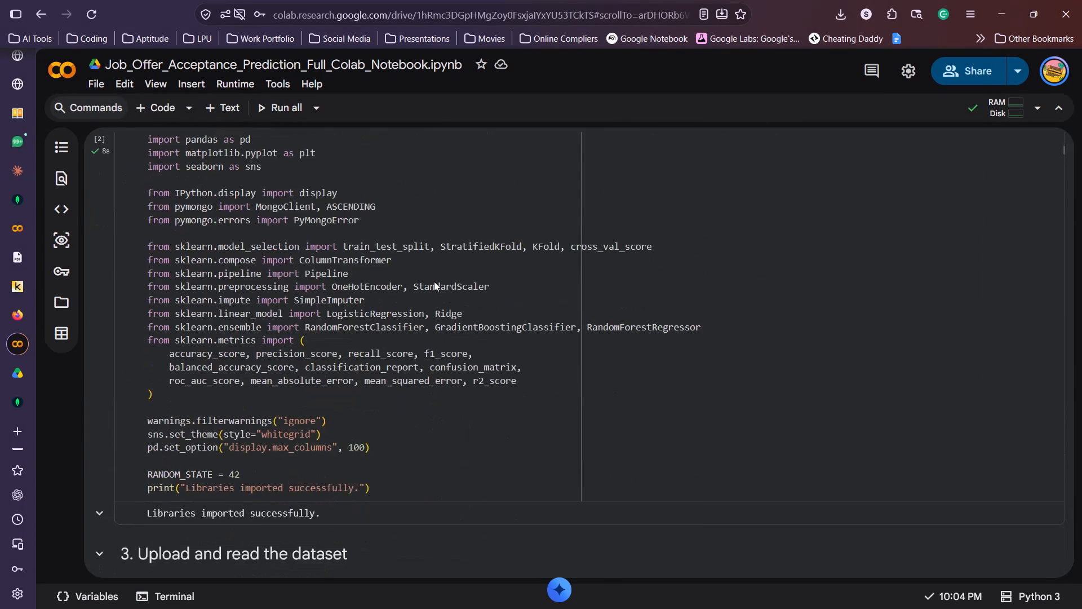
scroll(434, 281, "down", 4)
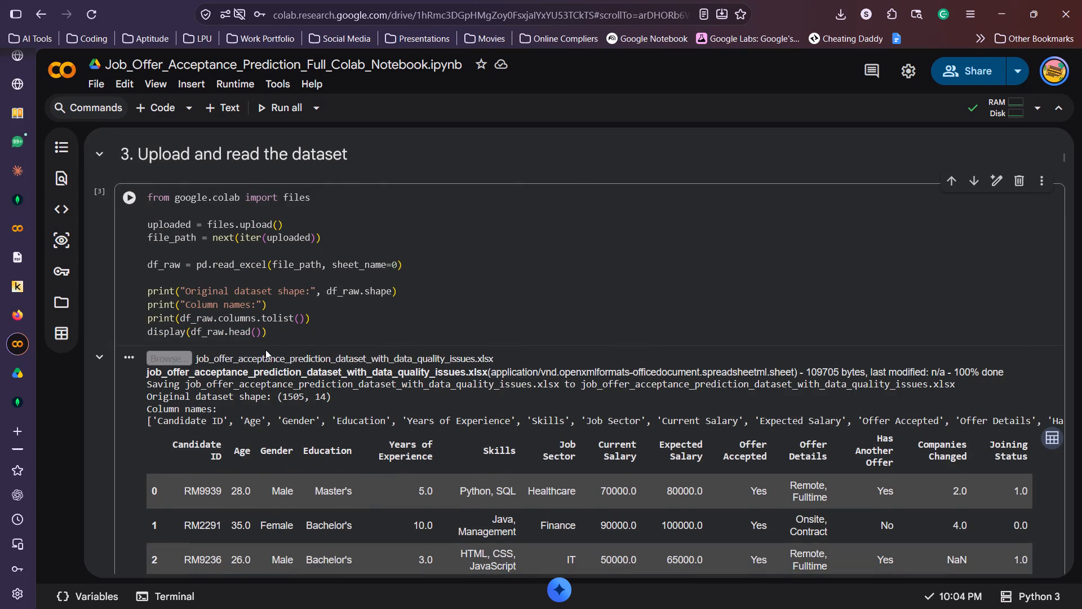
scroll(265, 350, "down", 5)
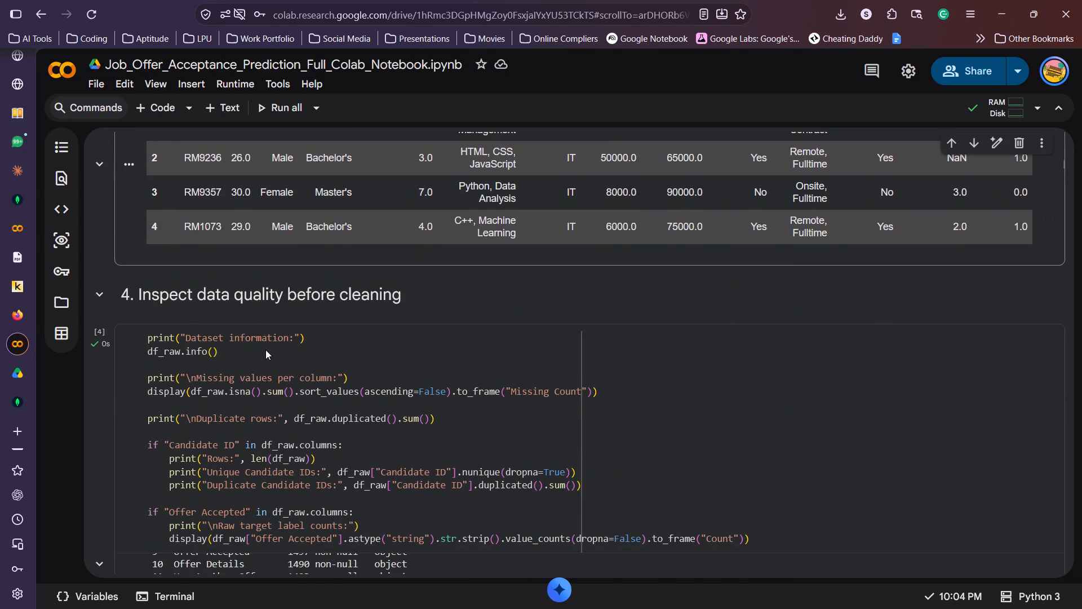
scroll(265, 350, "down", 3)
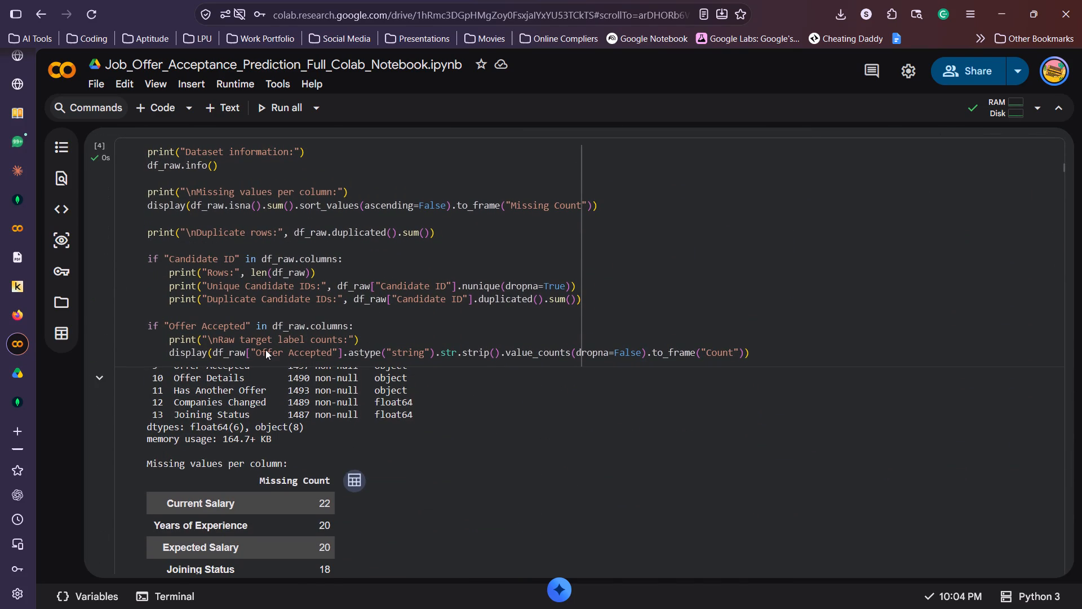
scroll(265, 350, "down", 1)
scroll(252, 263, "down", 3)
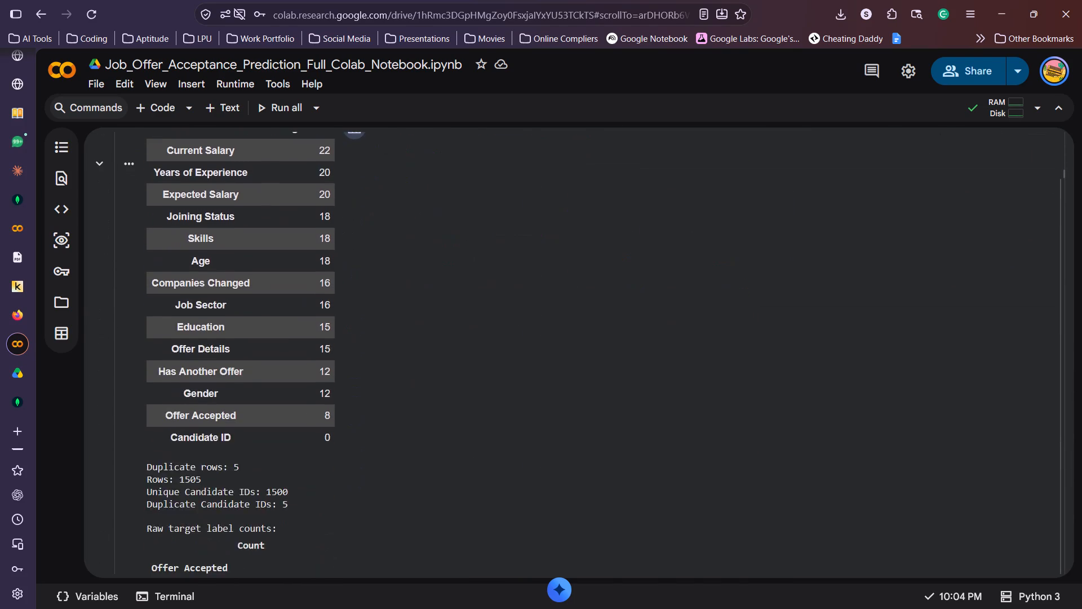
scroll(252, 263, "down", 4)
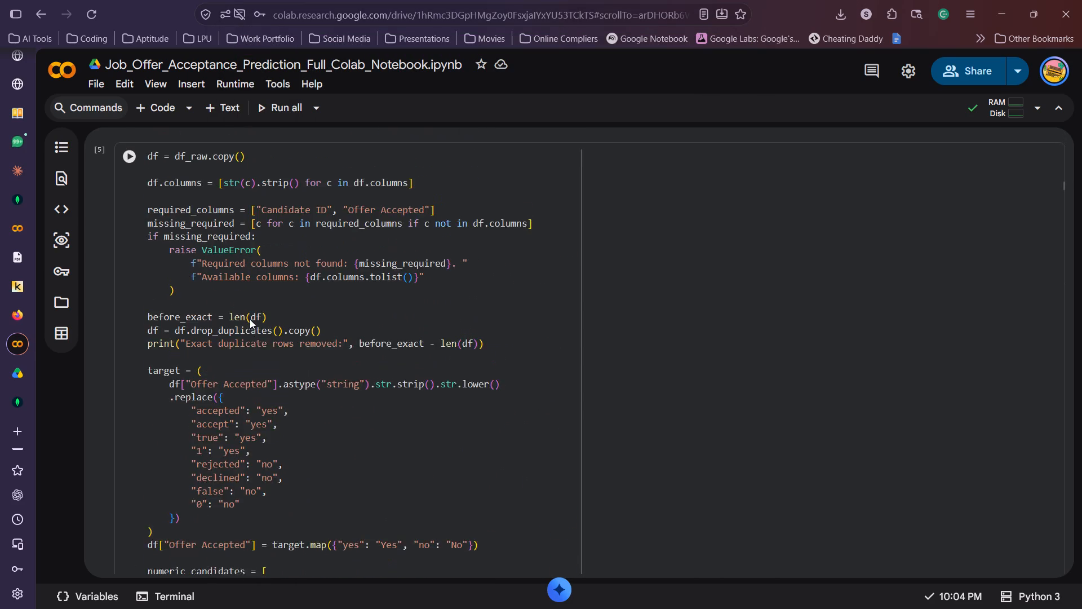
scroll(250, 319, "up", 6)
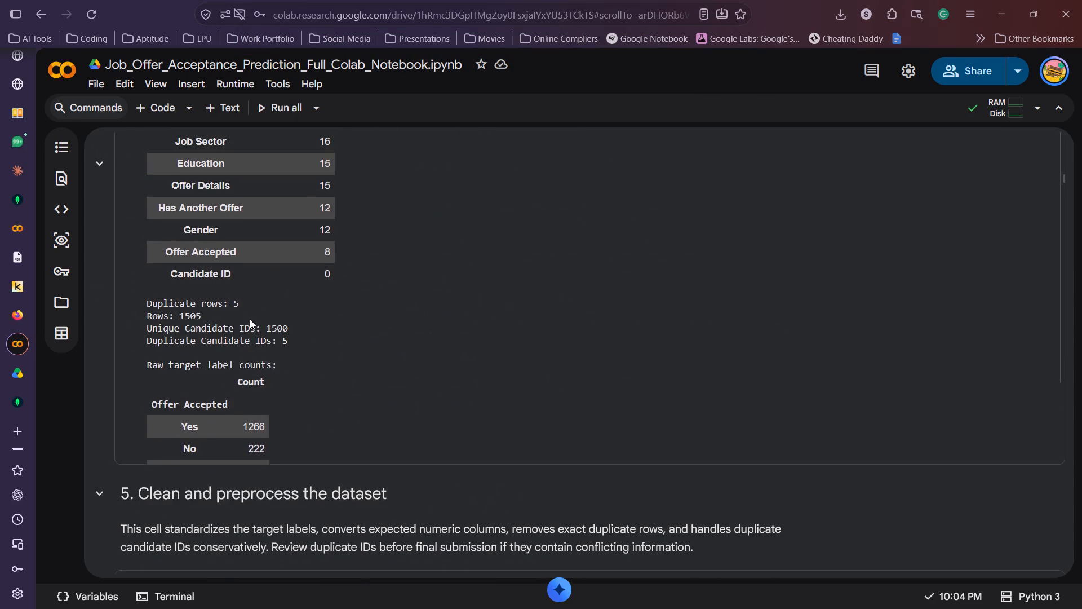
scroll(250, 319, "up", 5)
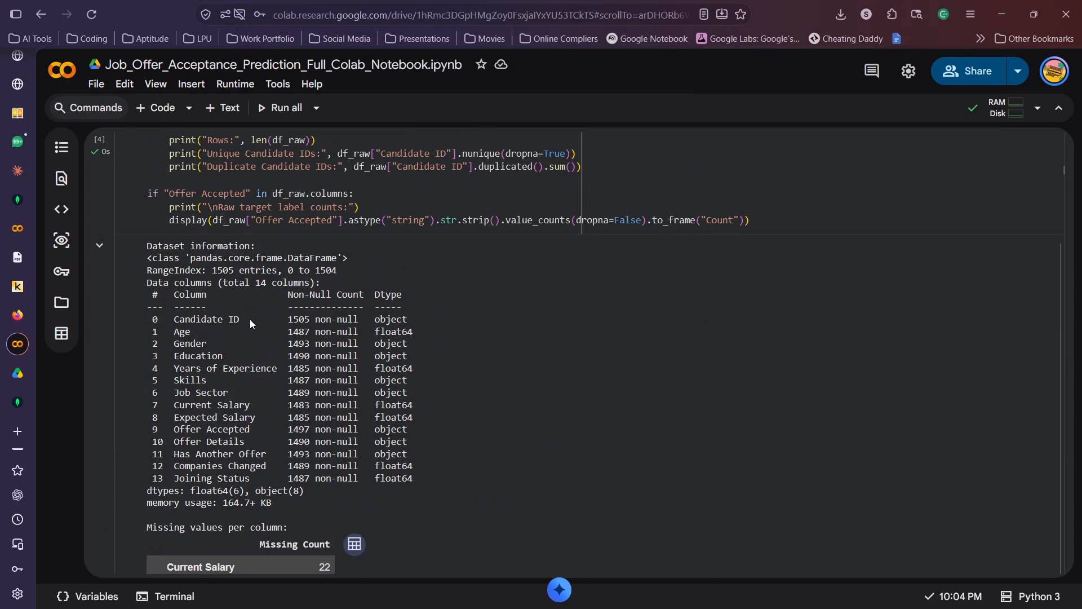
scroll(234, 271, "up", 7)
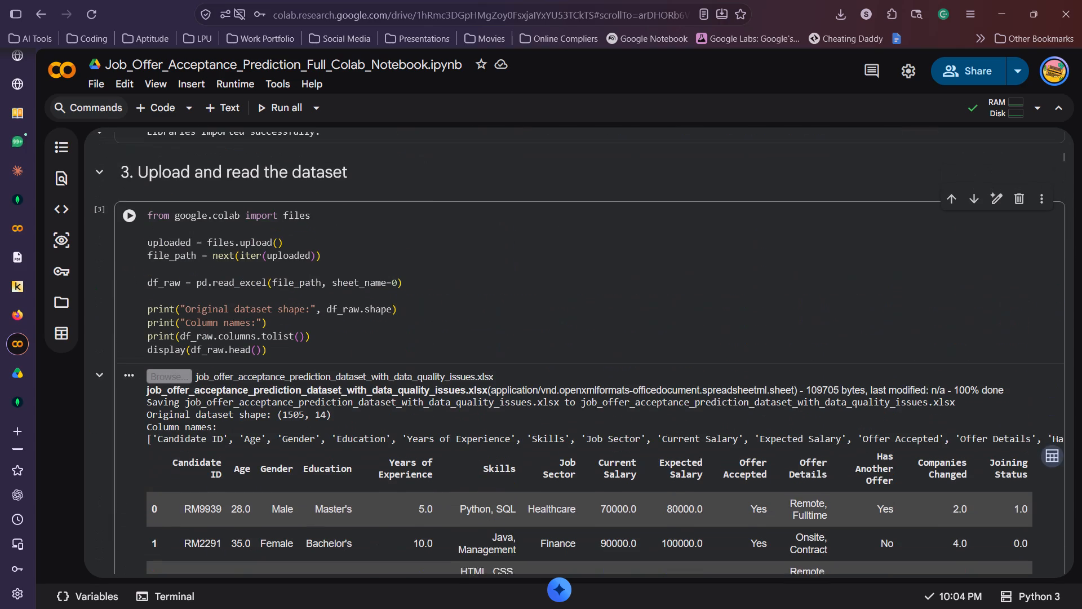
scroll(234, 271, "down", 6)
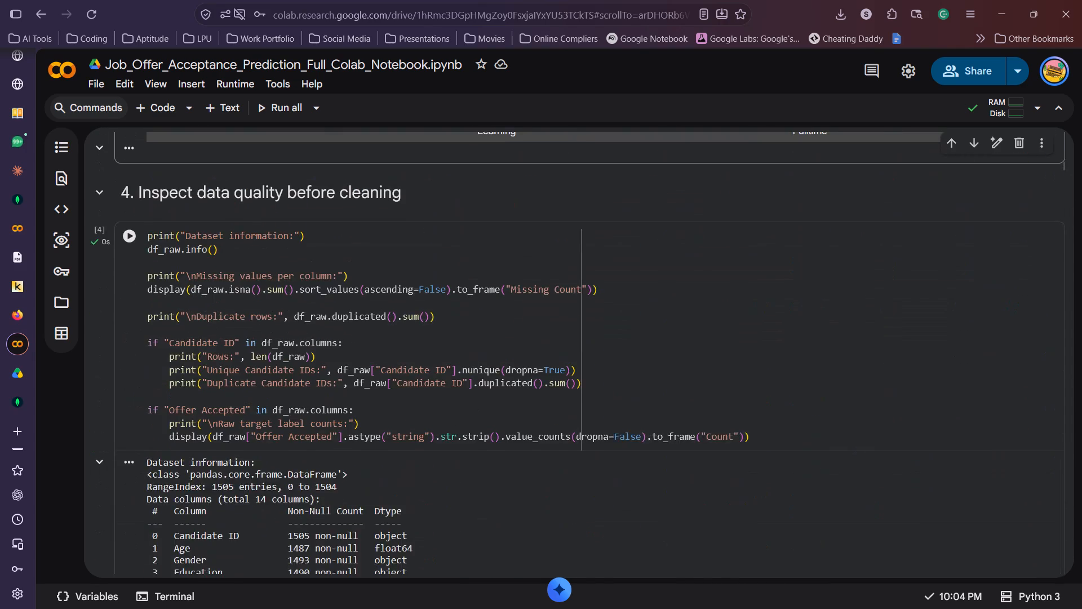
scroll(234, 271, "down", 2)
key("alt+space")
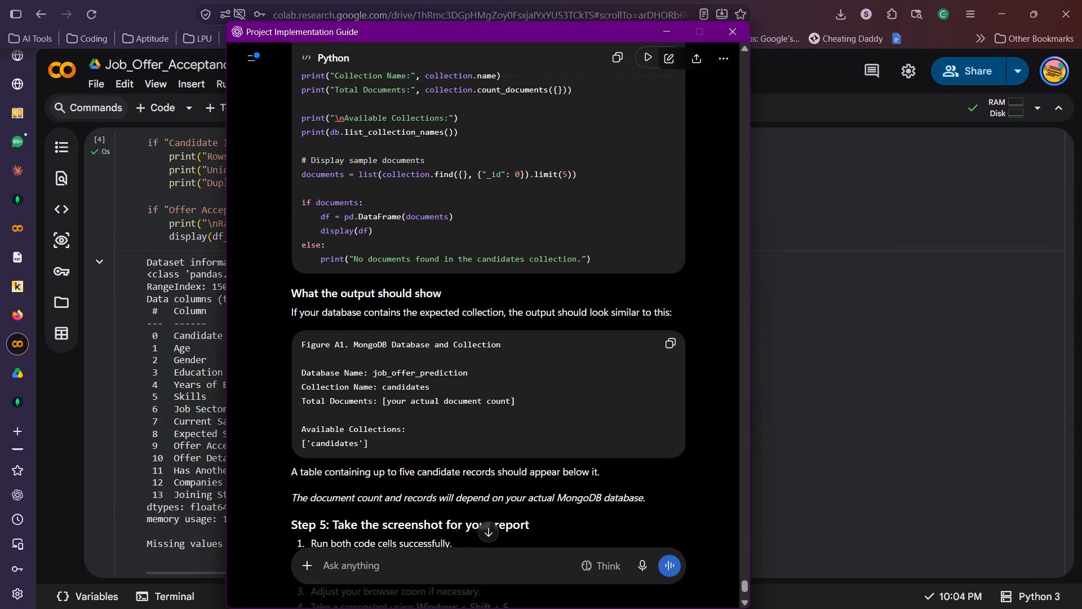
key("alt+space")
Look through notebook sections 4 to 9, from the data quality output to the JSON export and MongoDB Atlas connection.
scroll(311, 368, "down", 3)
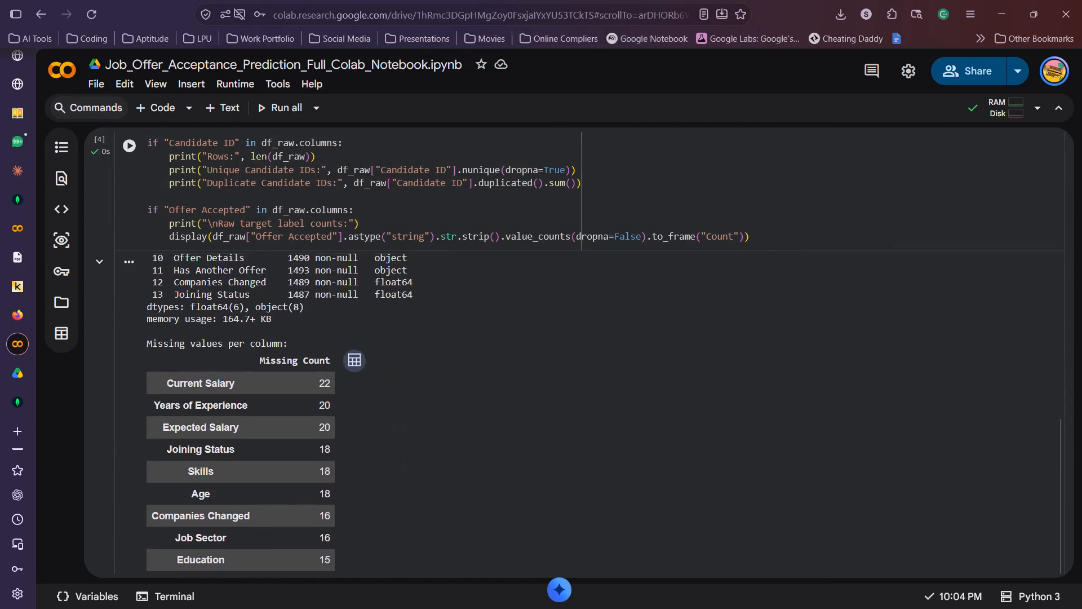
scroll(311, 368, "down", 5)
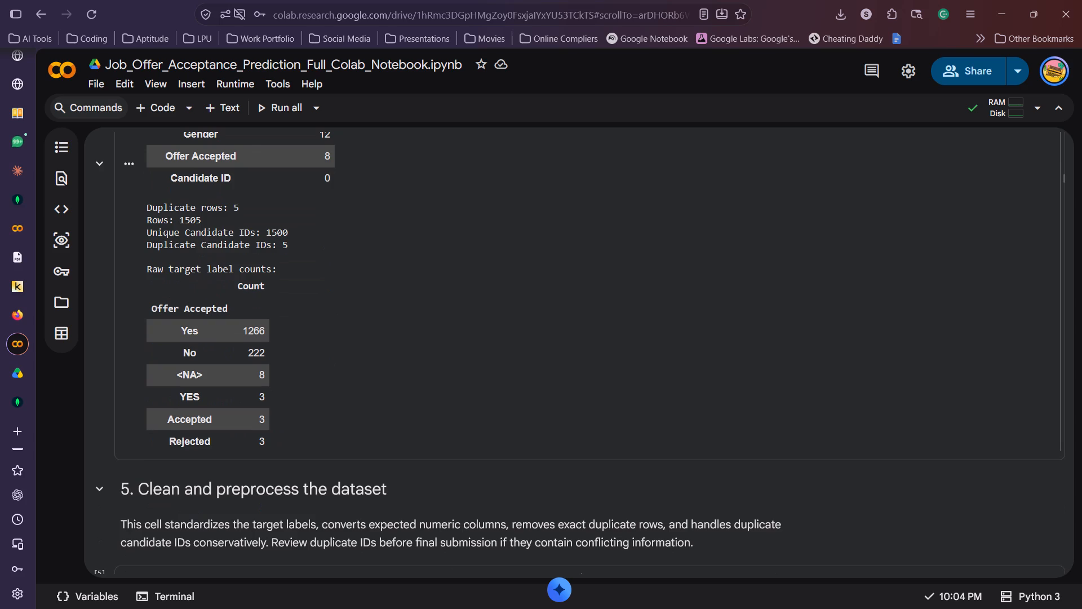
scroll(311, 368, "down", 2)
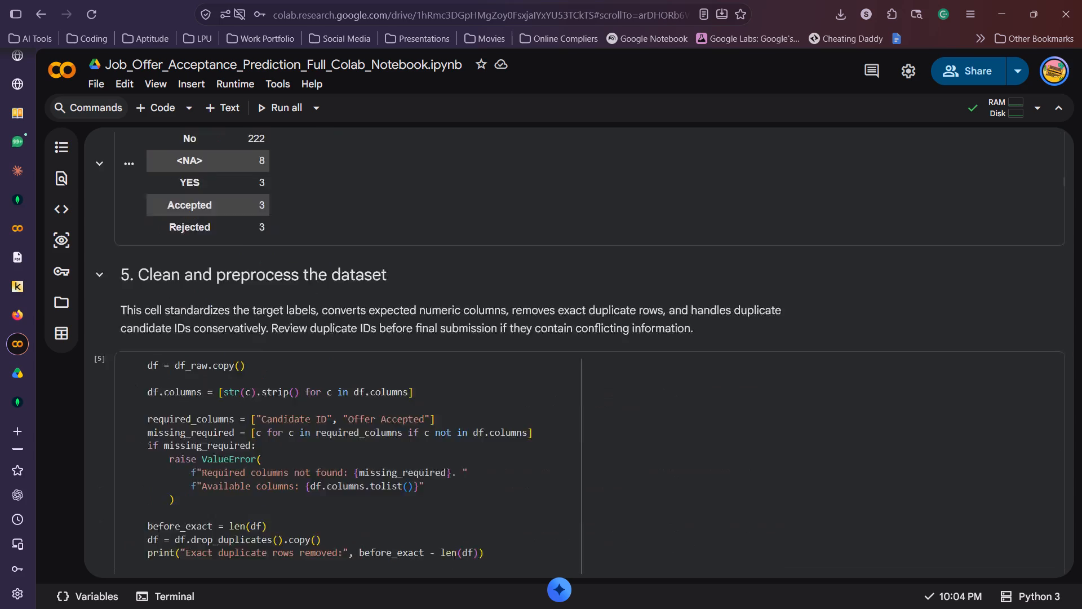
scroll(311, 368, "down", 9)
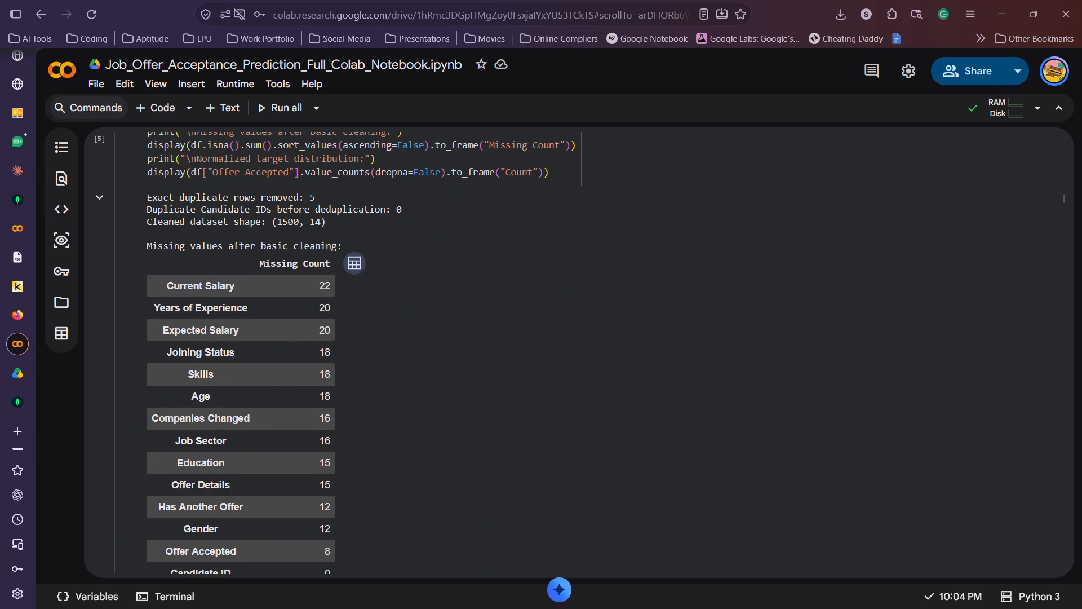
scroll(311, 368, "down", 4)
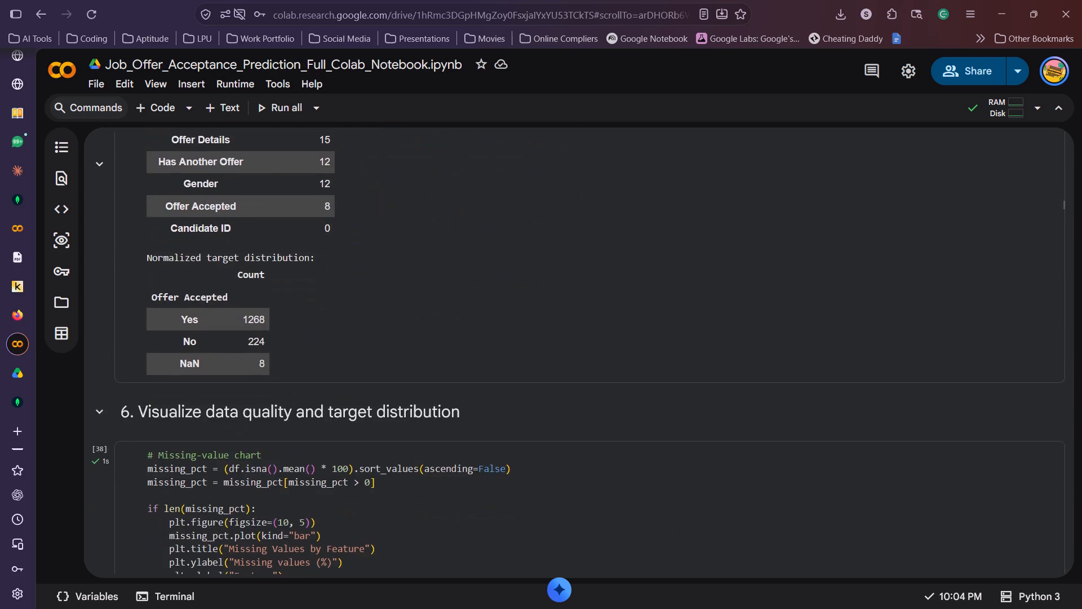
scroll(311, 368, "down", 11)
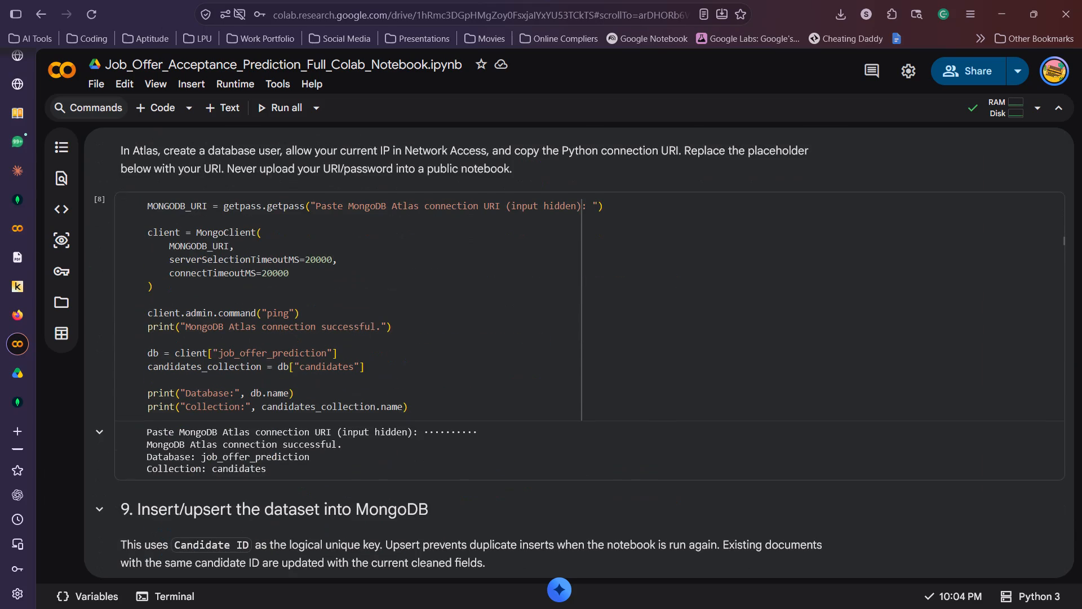
scroll(311, 368, "up", 4)
scroll(311, 368, "right", 1)
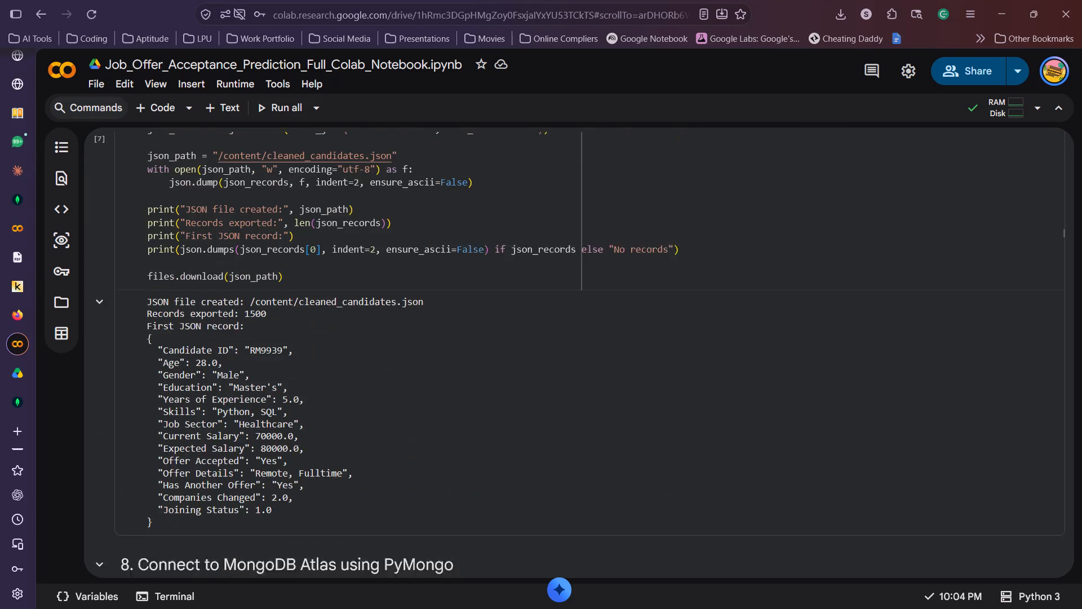
scroll(311, 368, "right", 1)
scroll(311, 368, "down", 3)
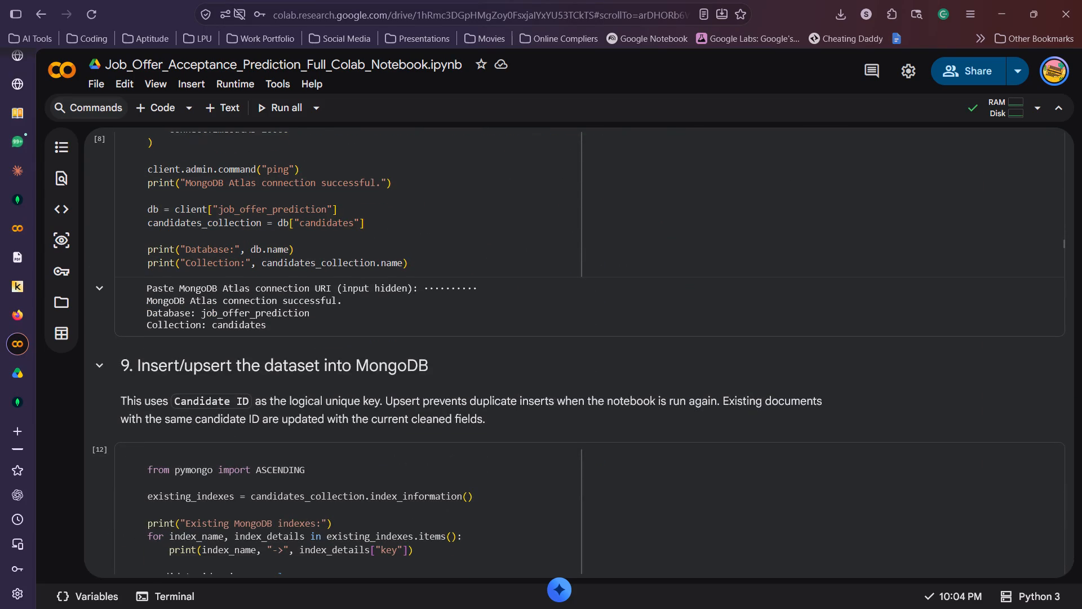
scroll(311, 368, "down", 3)
scroll(311, 368, "up", 1)
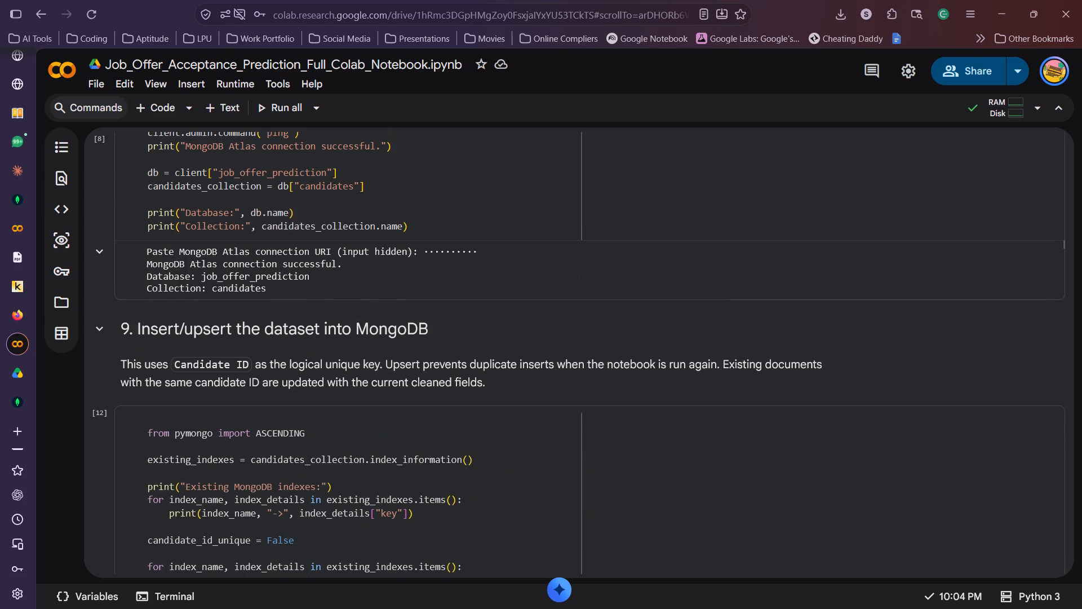
key("alt+space")
key("alt+space")
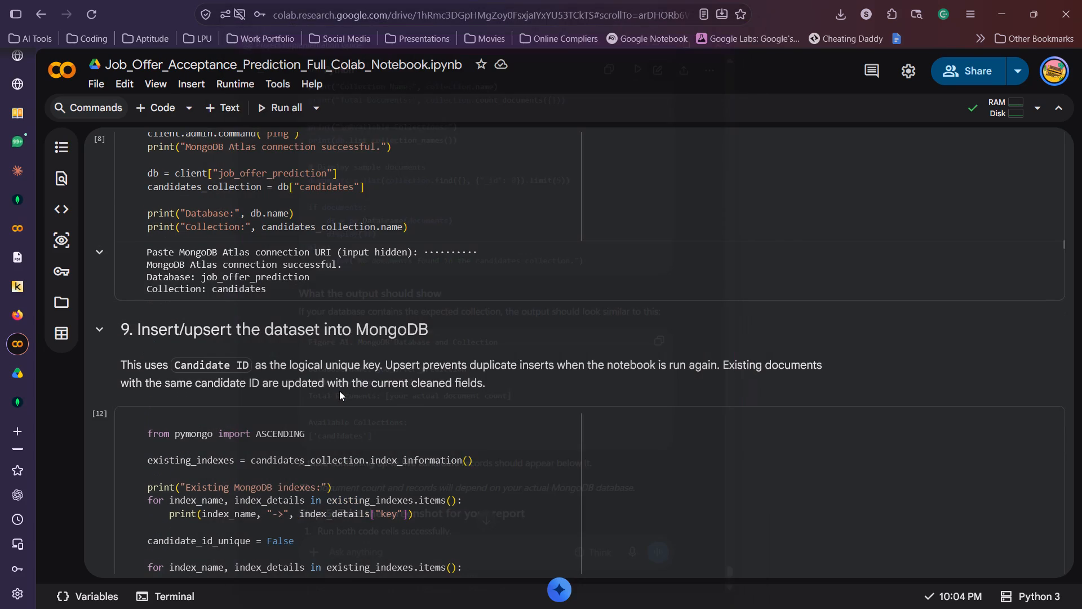
Recheck the Appendix A placeholders in Word and examine notebook sections 8 and 9 on the MongoDB connection and dataset upsert.
key("alt+Tab")
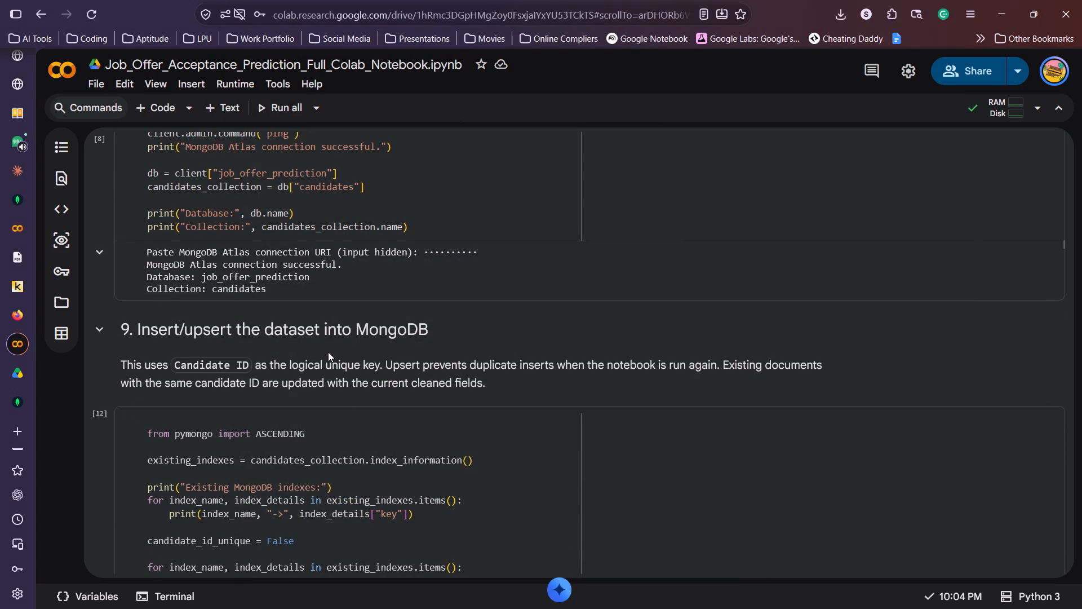
scroll(328, 352, "up", 1)
key("alt+Tab")
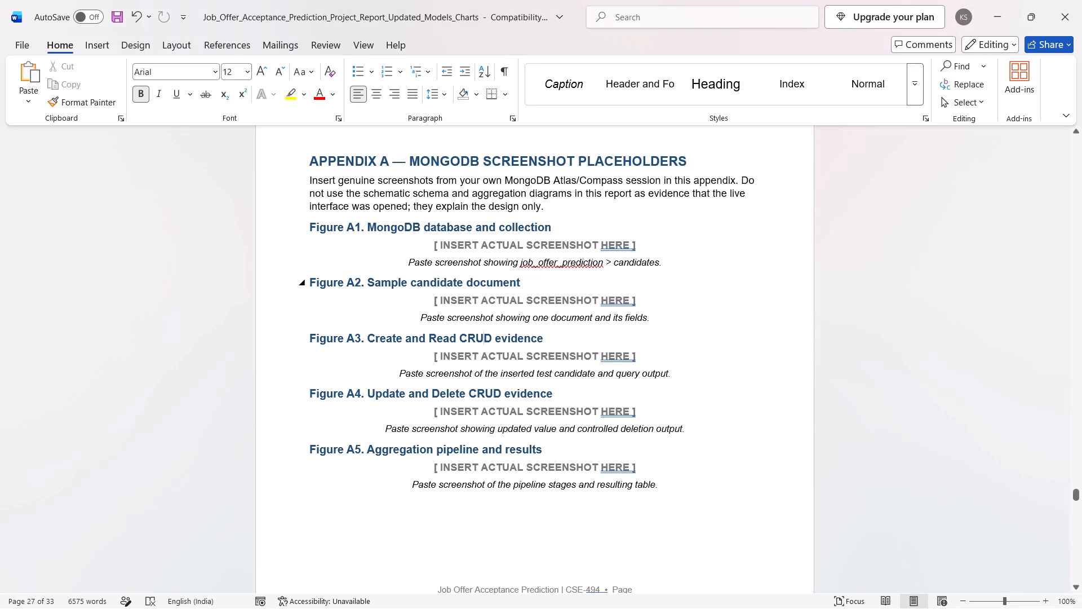
key("alt+Tab")
scroll(486, 265, "up", 2)
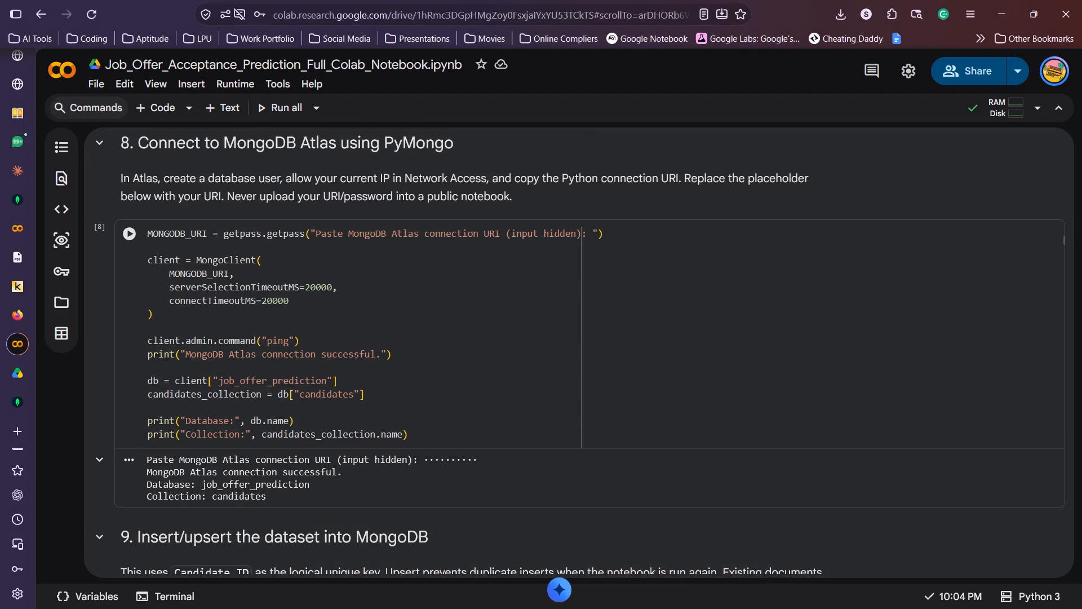
scroll(486, 265, "down", 8)
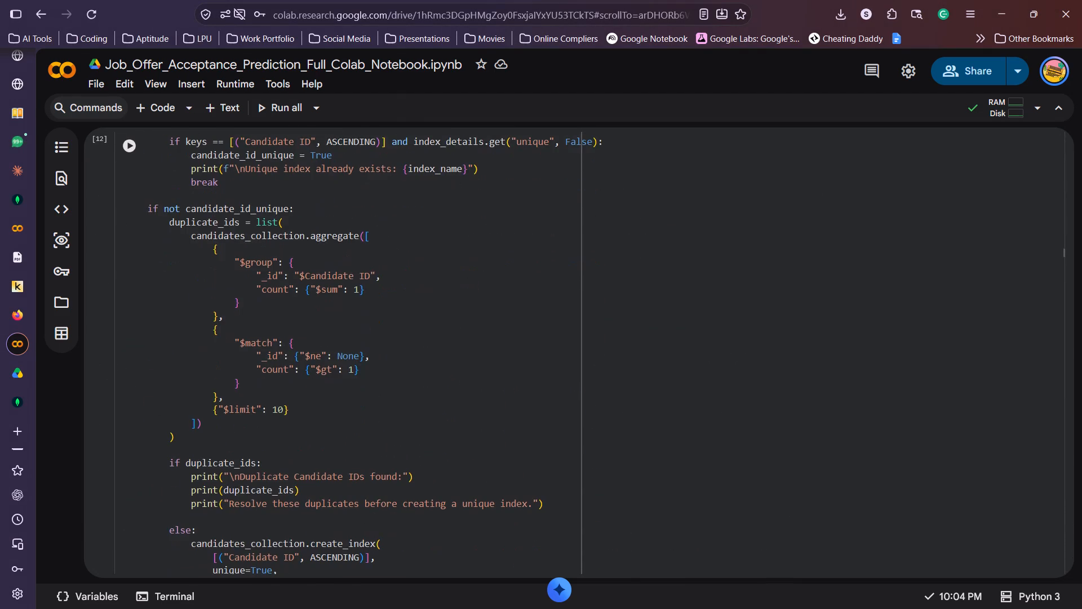
scroll(486, 265, "down", 3)
scroll(486, 265, "up", 1)
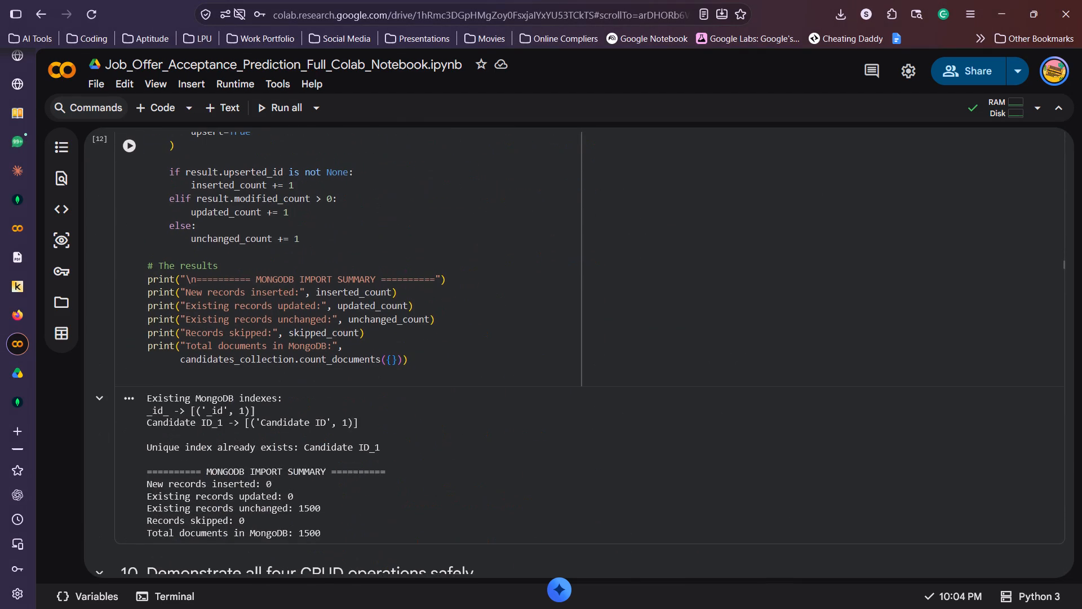
scroll(486, 265, "up", 2)
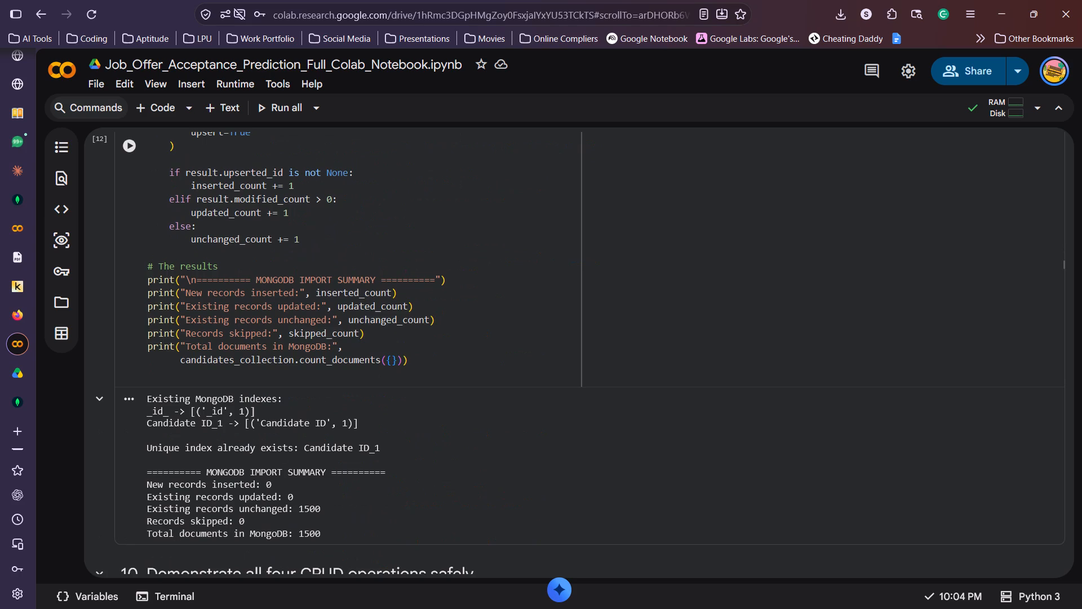
scroll(486, 265, "up", 2)
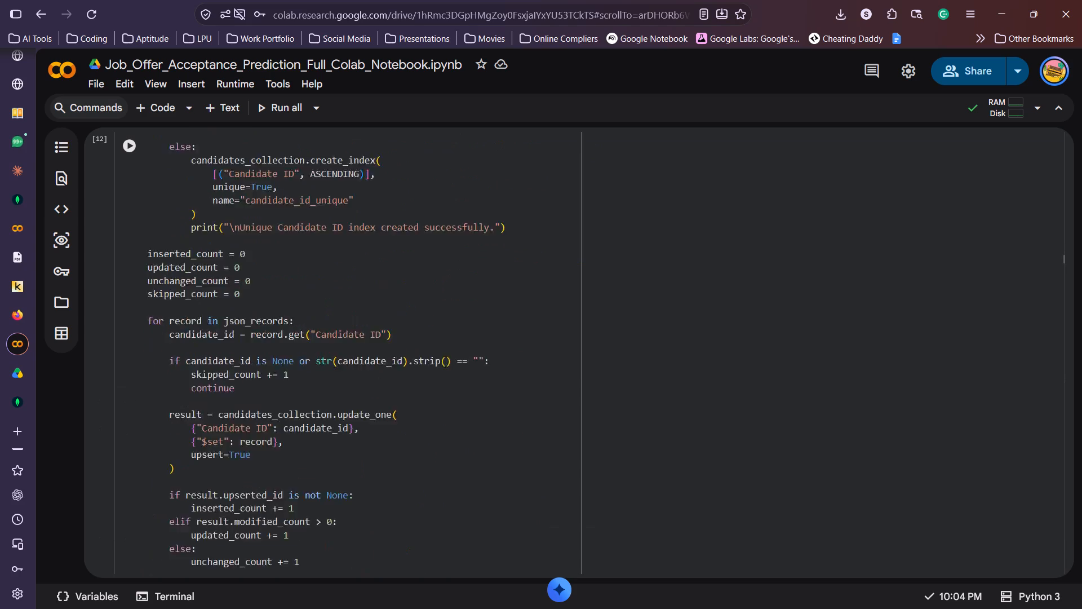
scroll(486, 265, "up", 1)
scroll(486, 265, "down", 1)
scroll(486, 265, "up", 1)
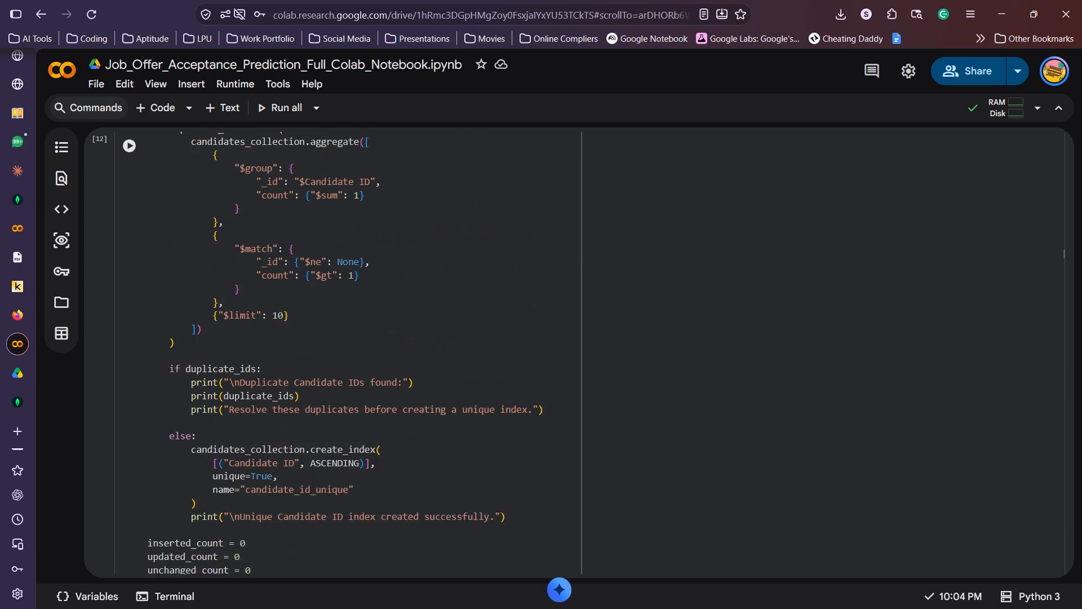
Capture a screenshot of section 8's MongoDB Atlas connection code together with its output naming the job_offer_prediction database and candidates collection.
scroll(486, 265, "up", 2)
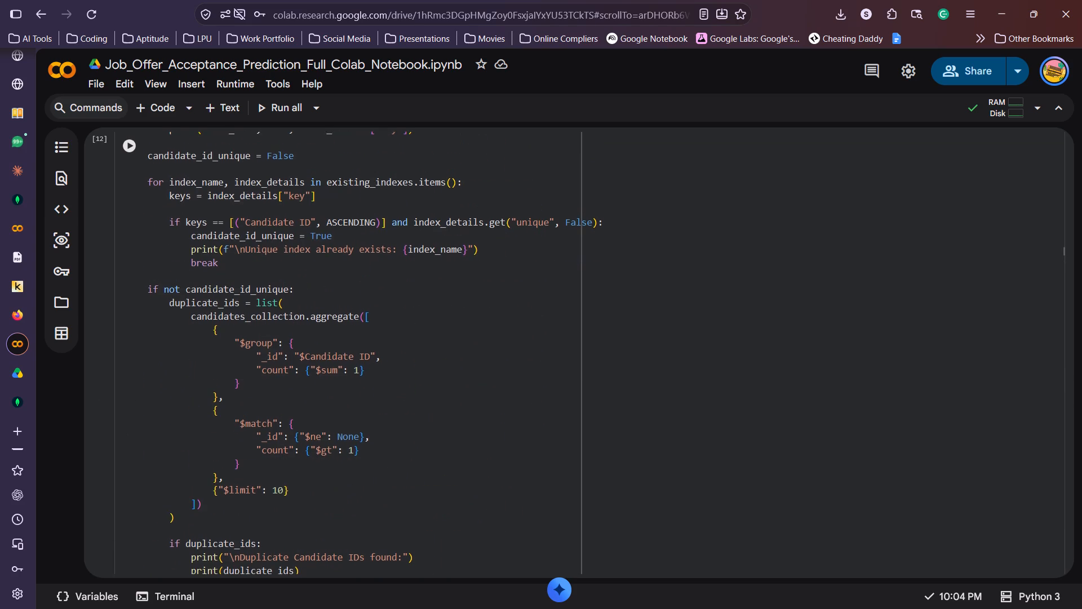
scroll(486, 265, "up", 5)
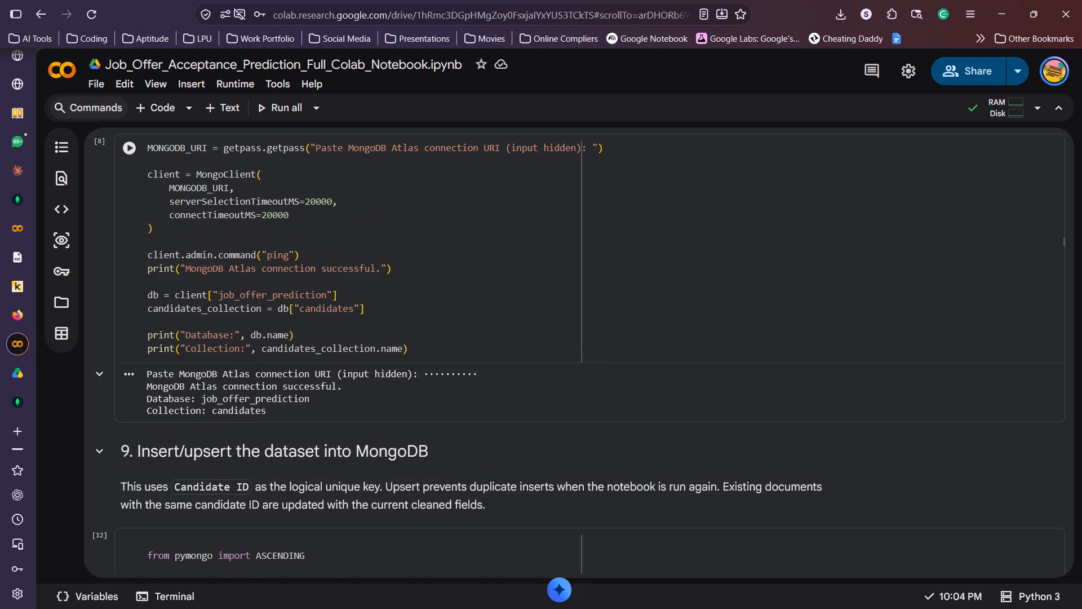
scroll(486, 265, "up", 5)
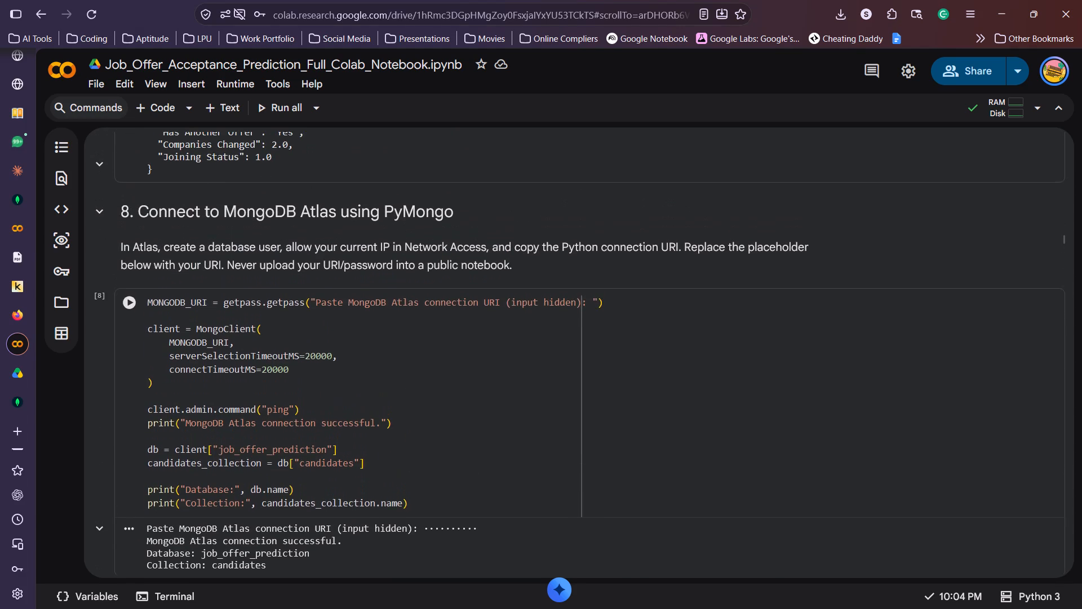
key("Print")
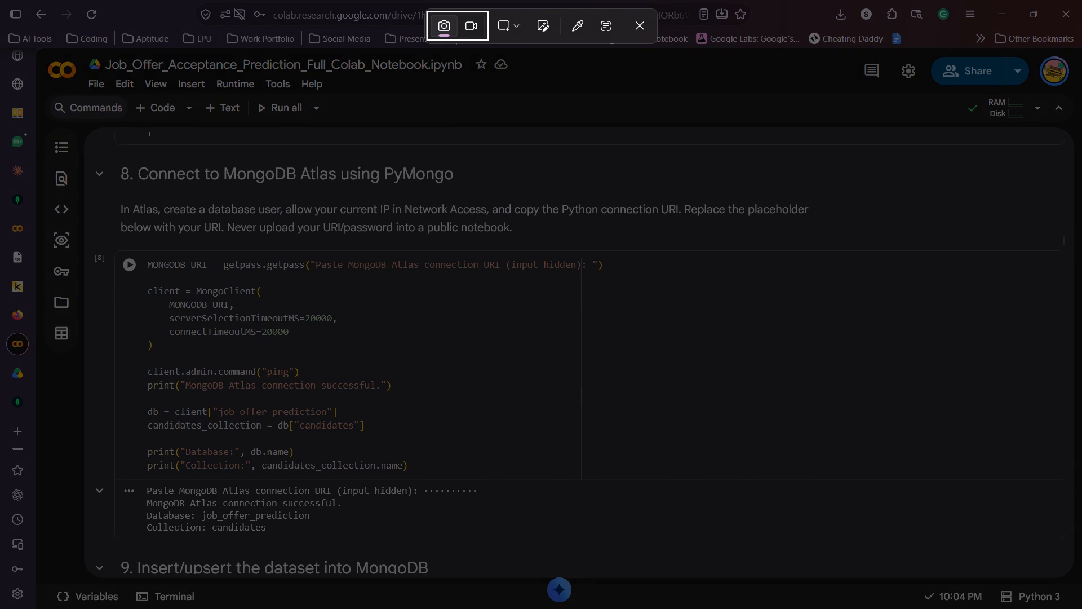
left_click_drag(139, 256, 662, 551)
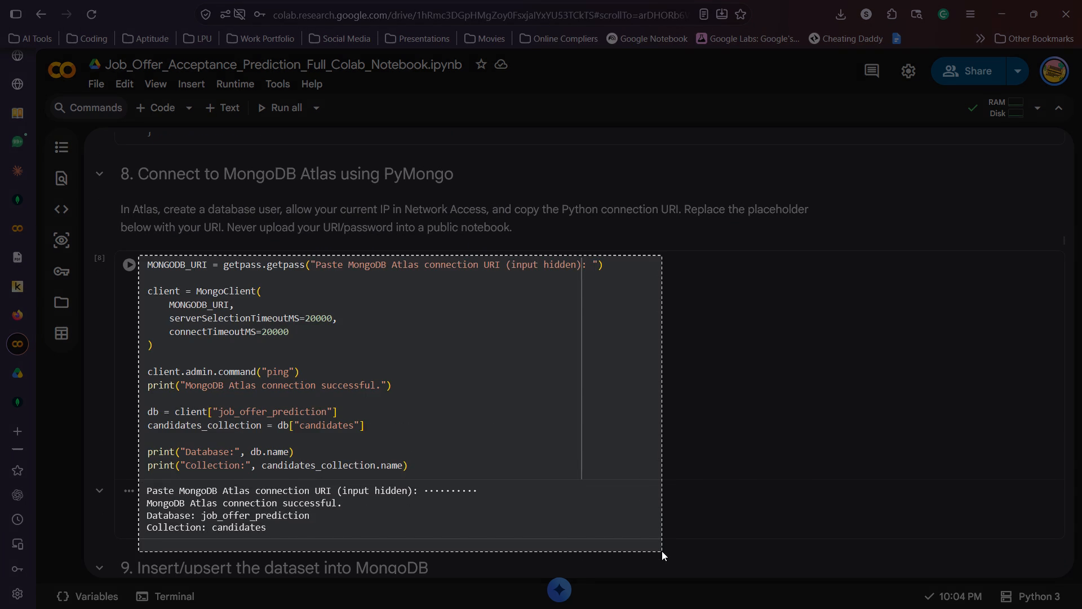
left_click_drag(662, 551, 660, 537)
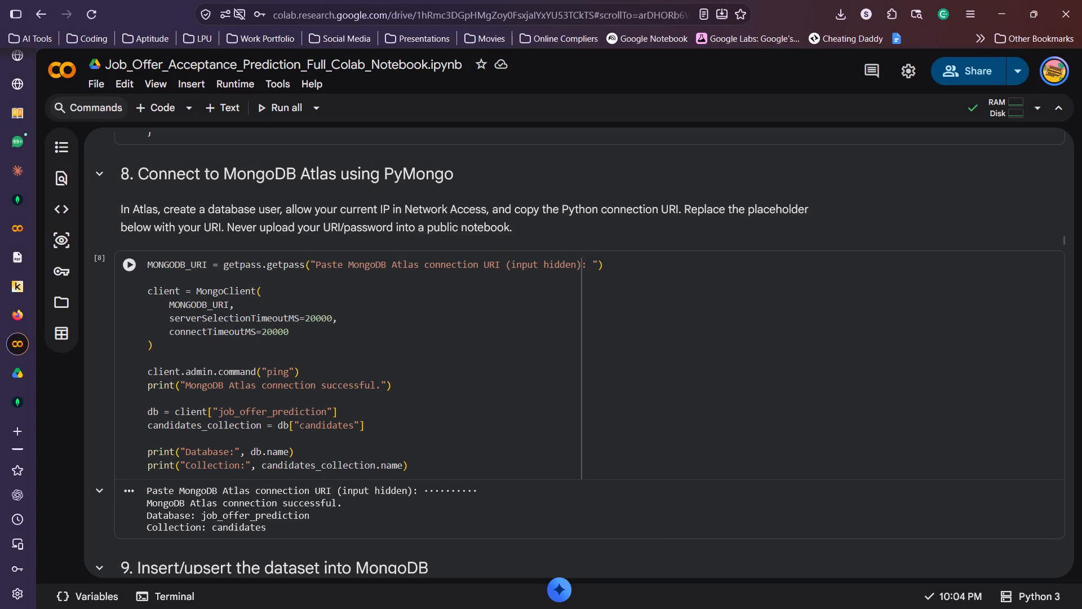
Capture a screenshot of section 10's CREATE and READ code, from the crud_demo collection line to the READ print statements.
scroll(404, 460, "down", 6)
key("alt+Tab")
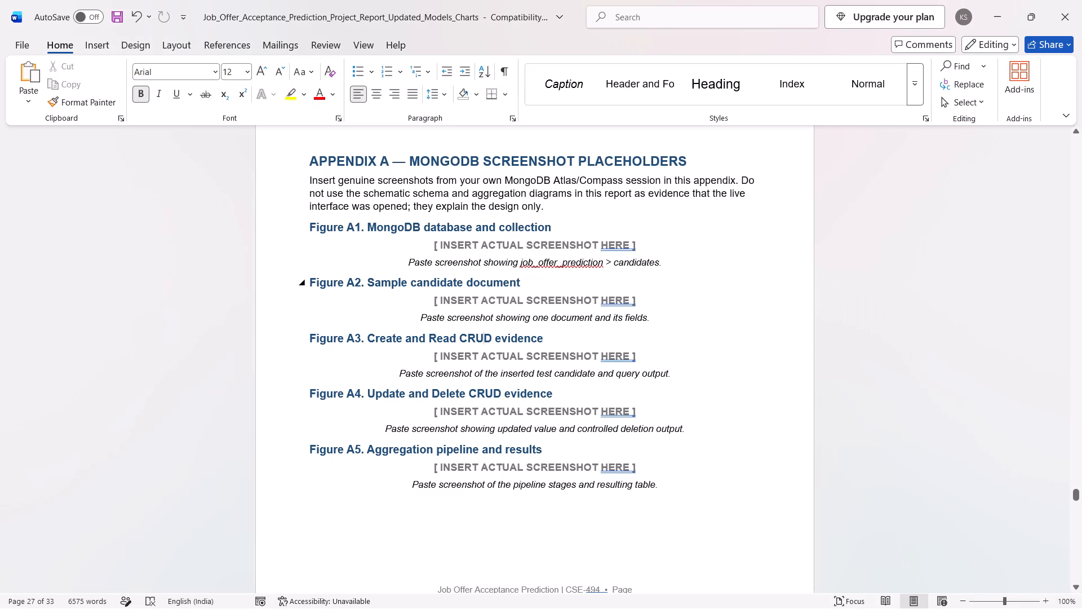
key("alt+Tab")
scroll(511, 290, "down", 5)
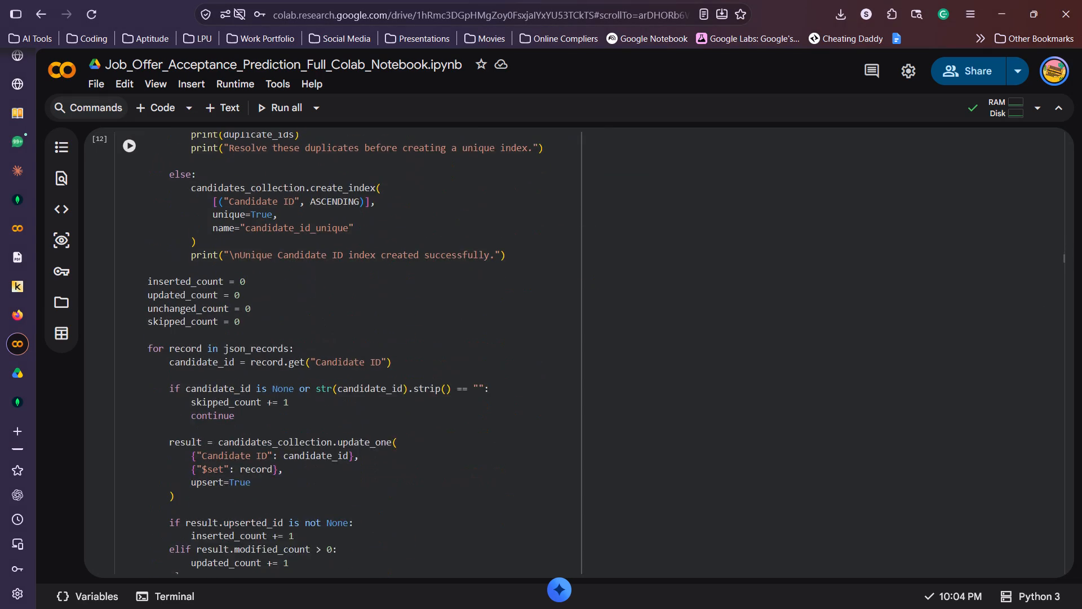
scroll(511, 290, "down", 7)
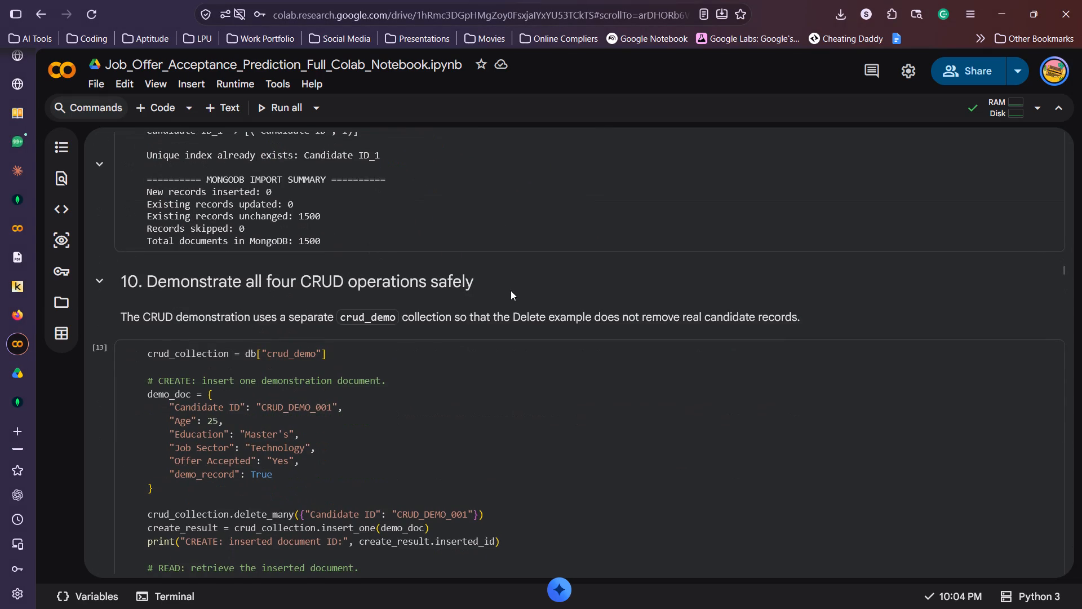
scroll(511, 290, "down", 1)
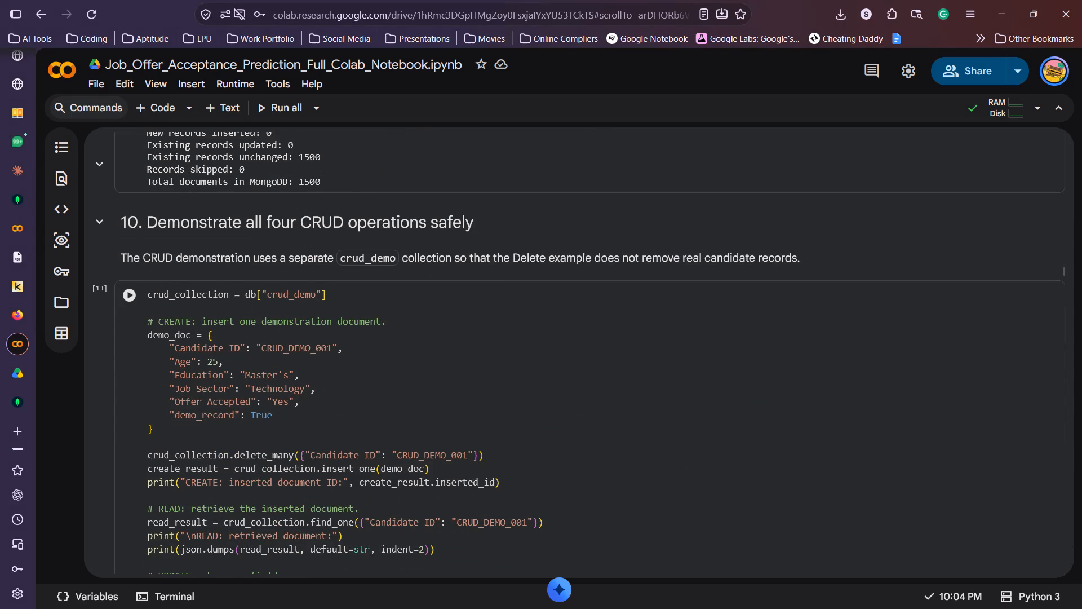
scroll(511, 290, "down", 1)
scroll(511, 290, "right", 2)
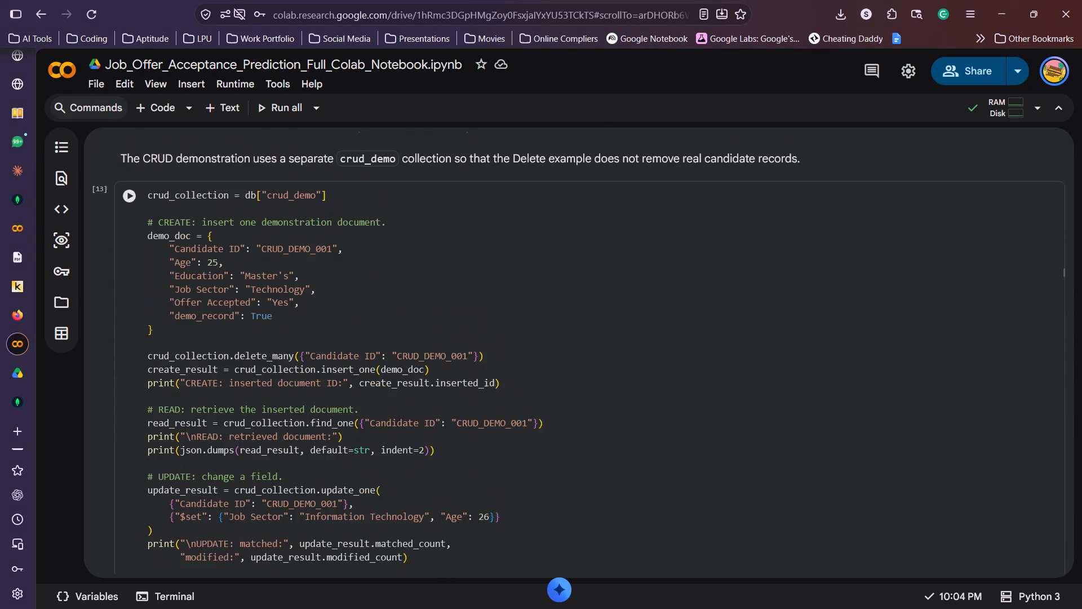
scroll(511, 290, "right", 1)
key("Print")
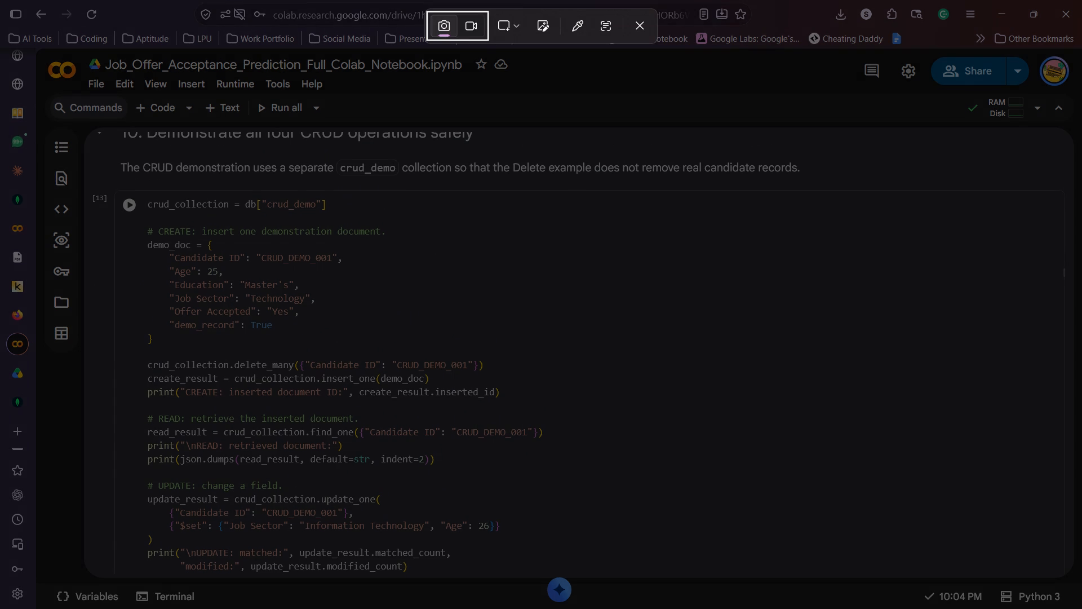
left_click_drag(141, 196, 383, 386)
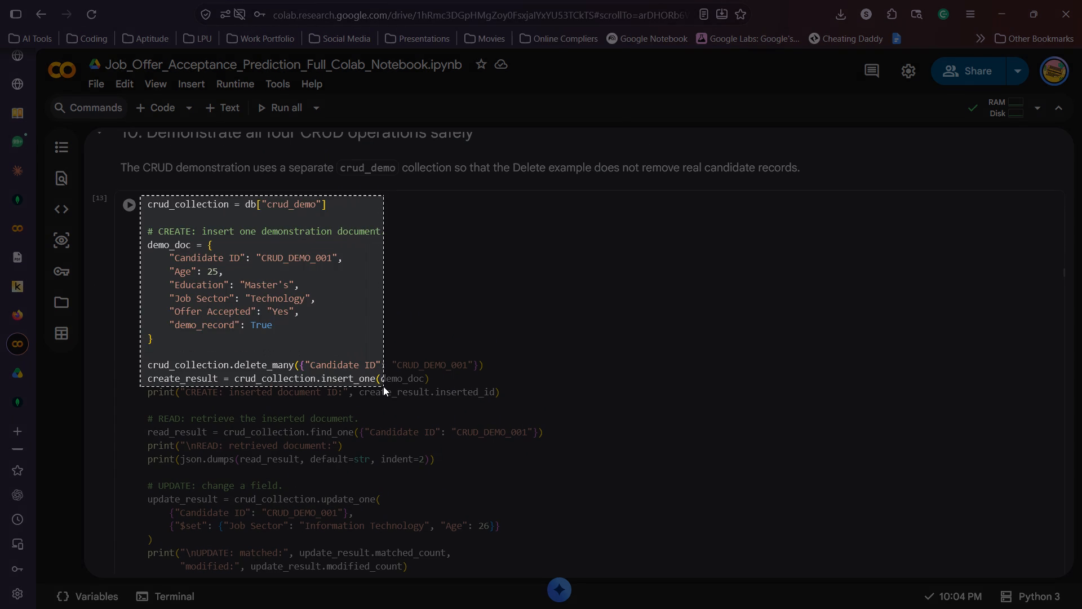
left_click_drag(383, 386, 612, 467)
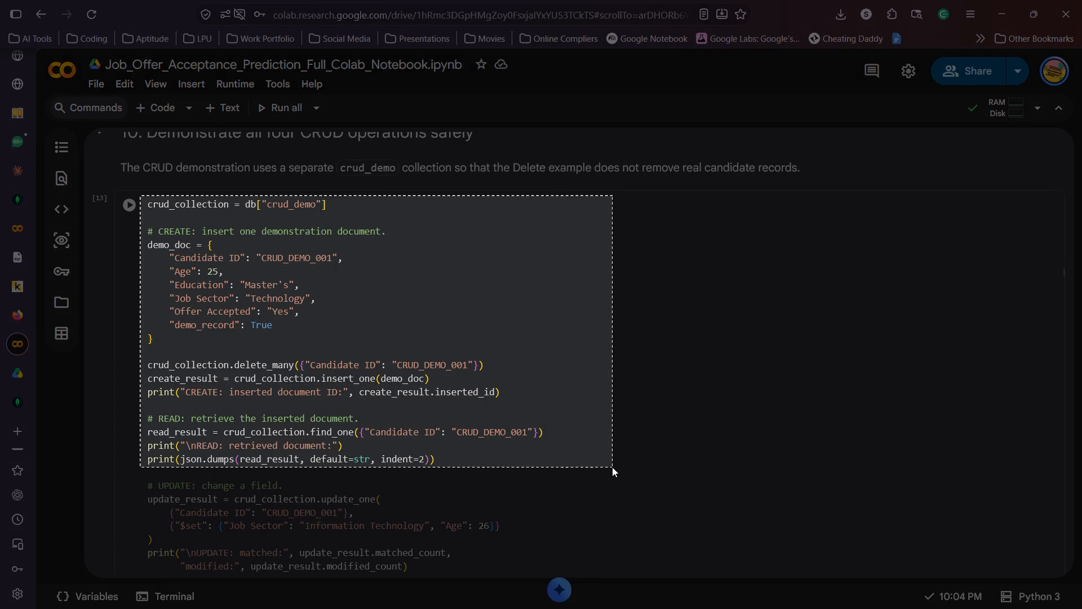
left_click_drag(612, 467, 612, 472)
Review the Appendix A placeholders and section 10's UPDATE and DELETE code, and check the newest capture in the D: drive's Screenshots folder.
key("alt+Tab")
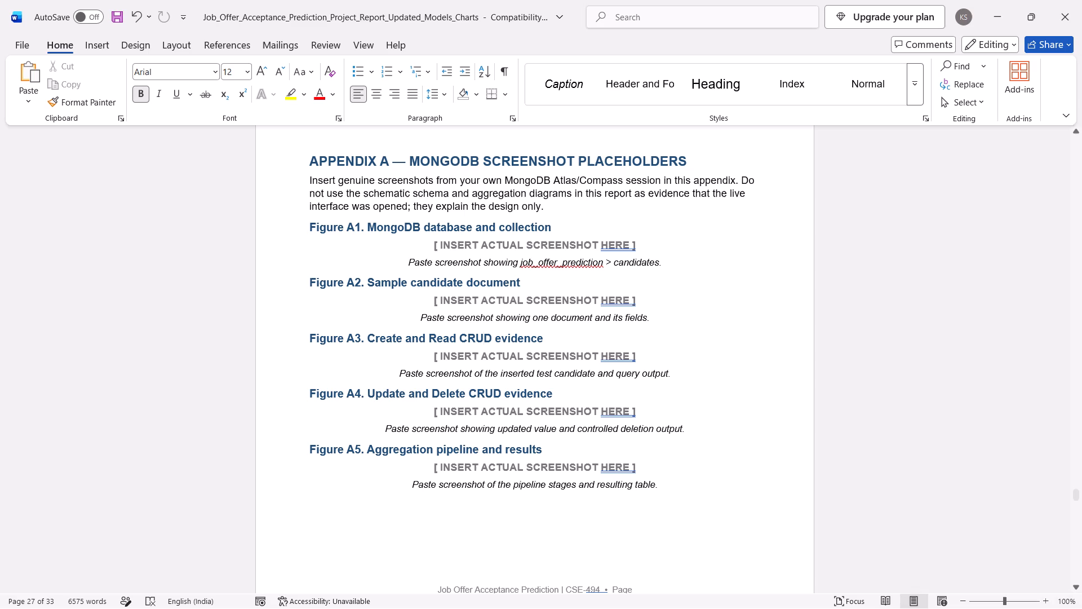
key("alt+Tab")
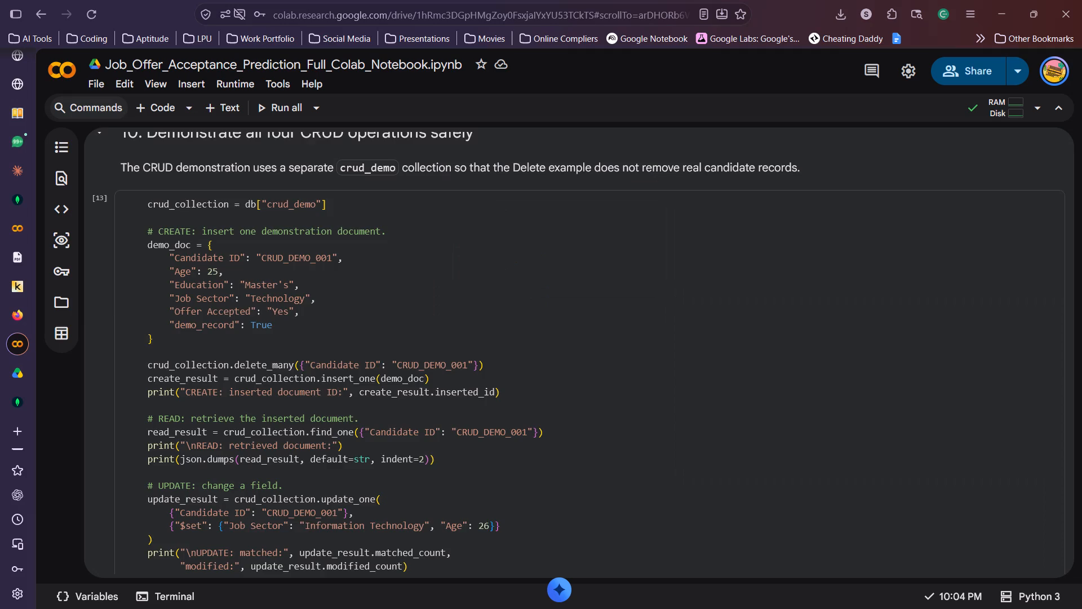
scroll(459, 405, "down", 2)
scroll(364, 358, "down", 1)
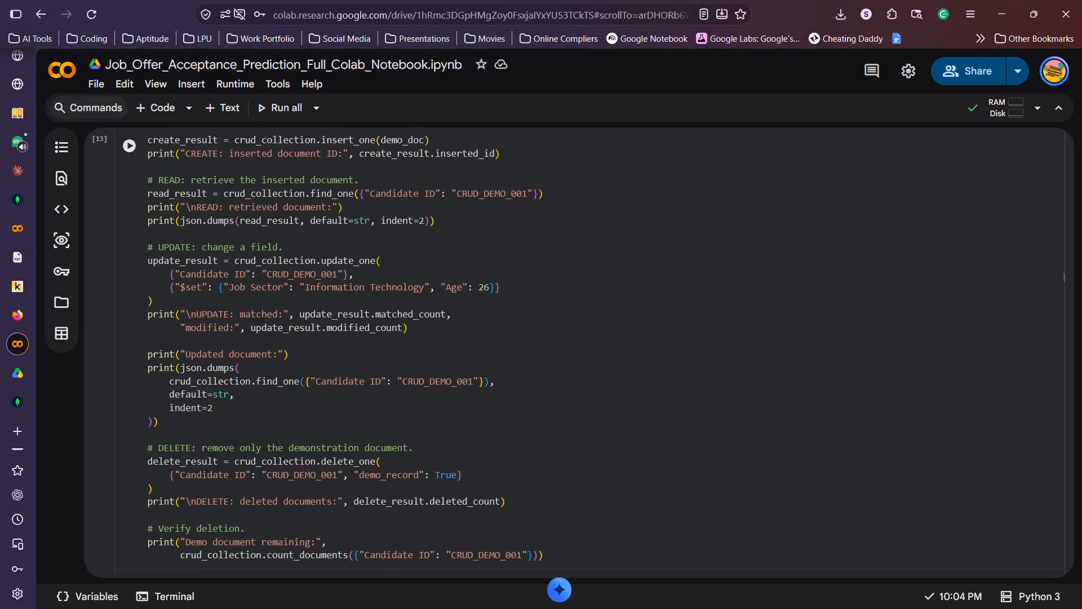
scroll(364, 358, "down", 1)
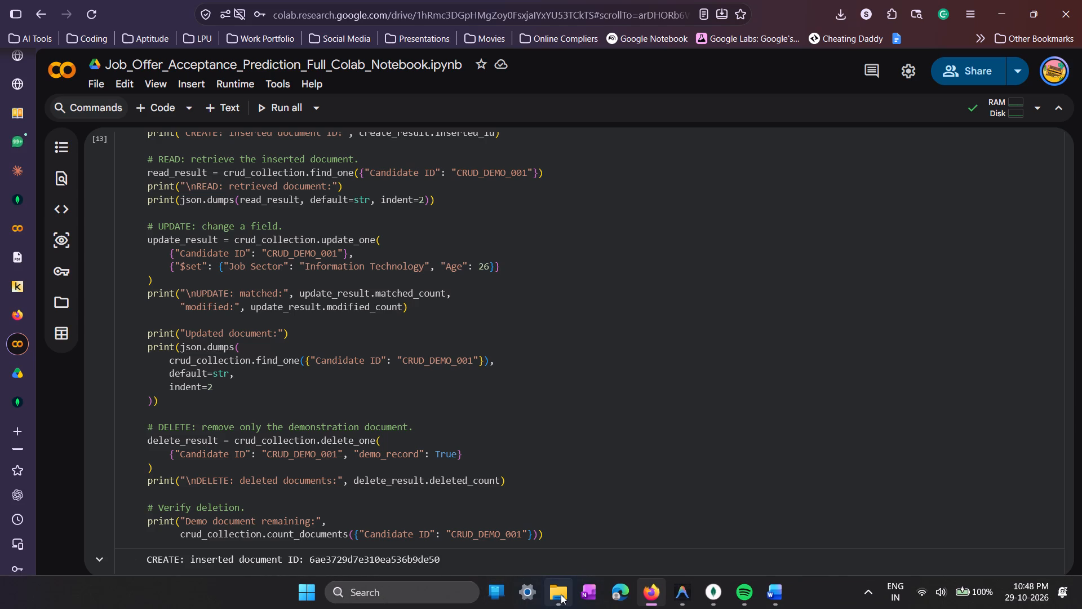
left_click(561, 594)
left_click(55, 510)
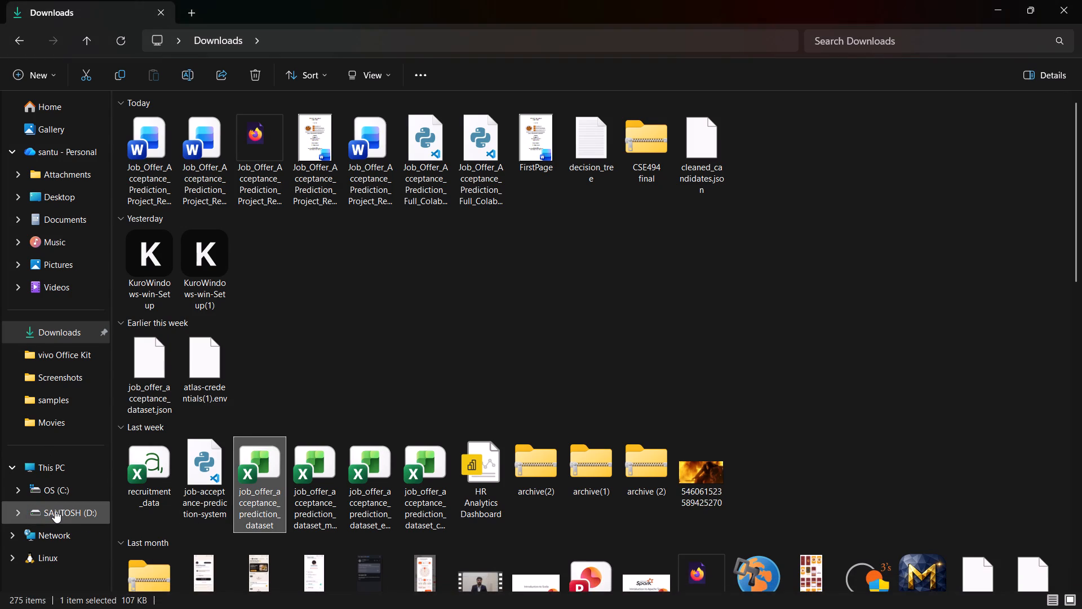
double_click(48, 379)
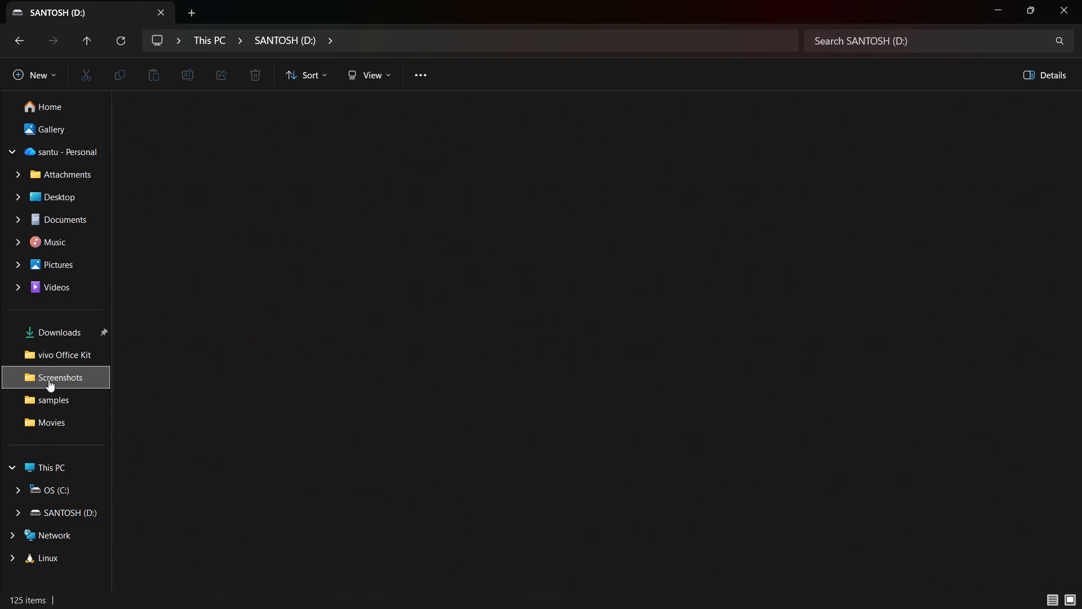
scroll(547, 410, "down", 20)
scroll(547, 410, "down", 10)
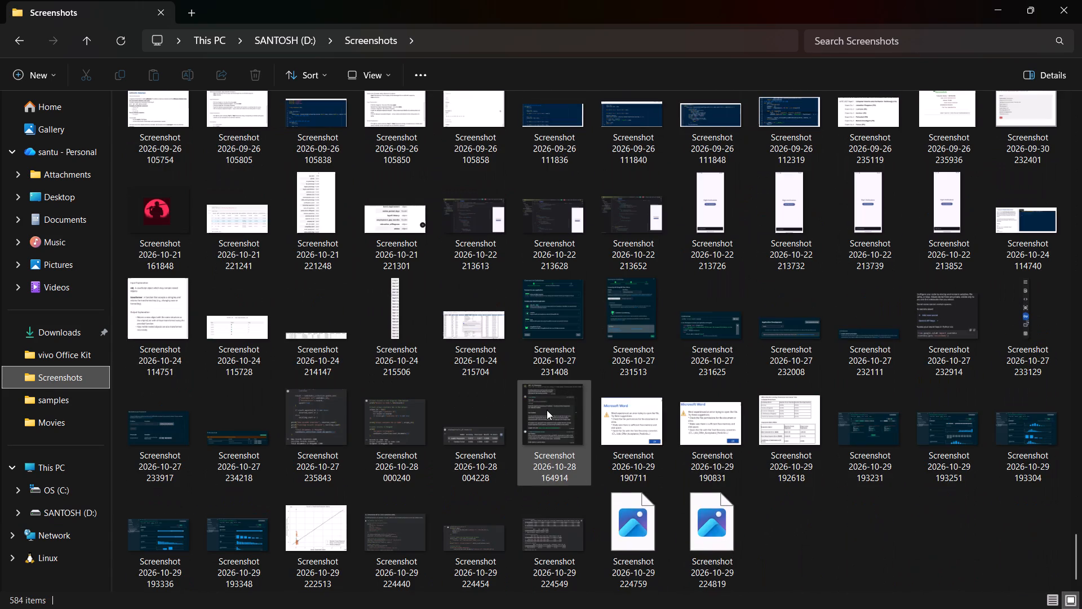
scroll(547, 410, "down", 3)
double_click(711, 542)
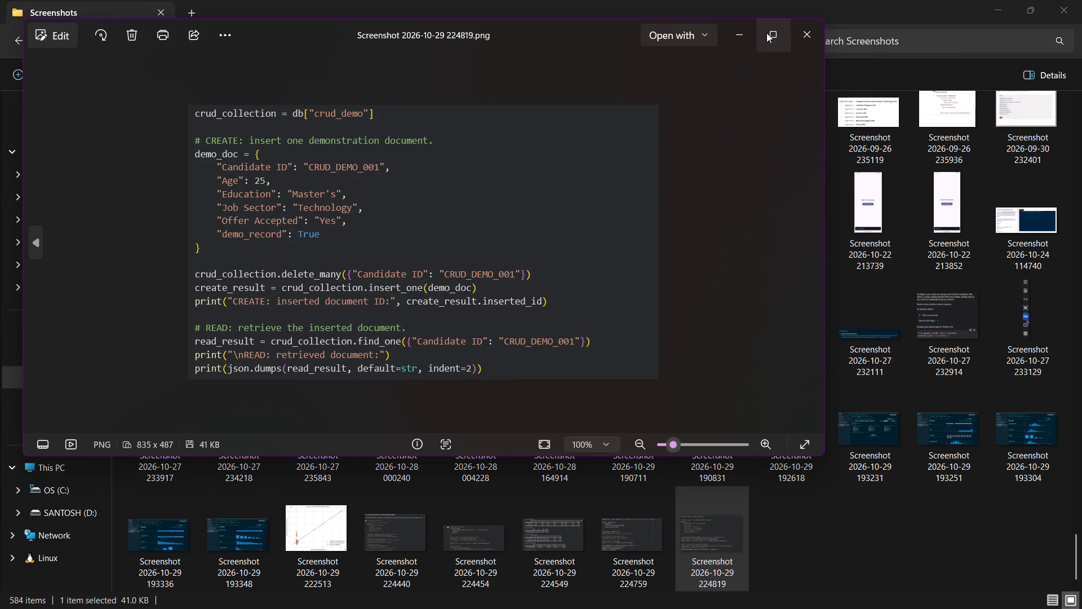
left_click(817, 30)
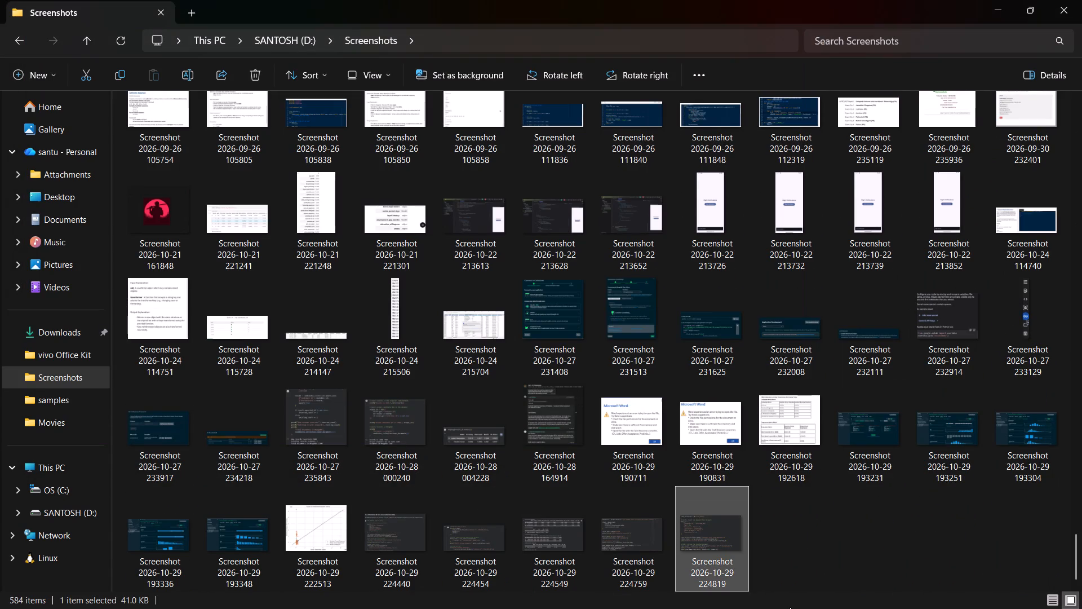
Capture a screenshot of section 10's UPDATE and DELETE code in the notebook, including the deletion verification lines.
key("alt+Tab")
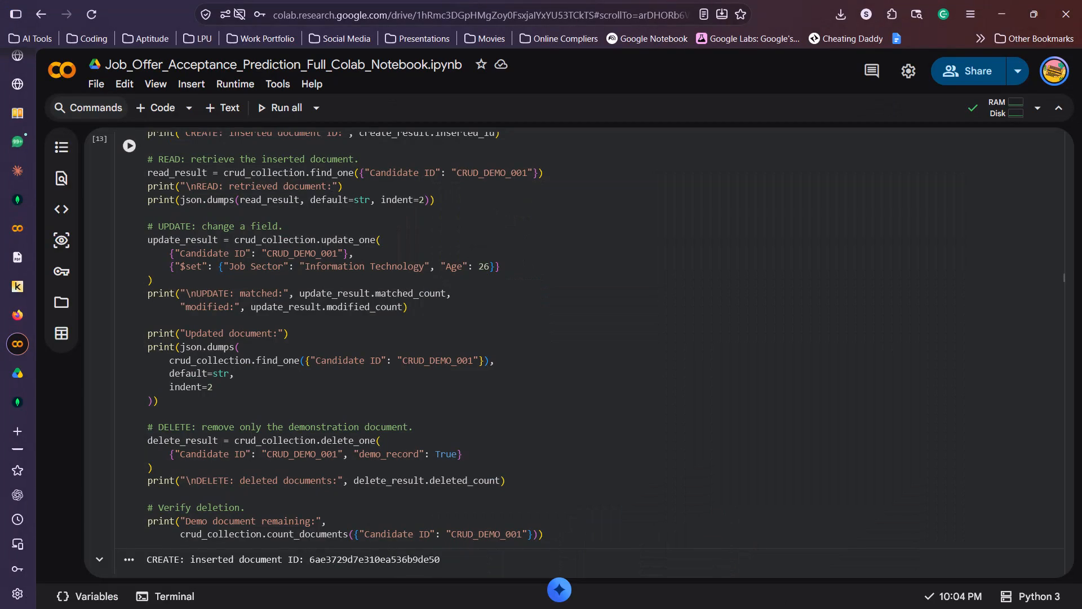
key("Print")
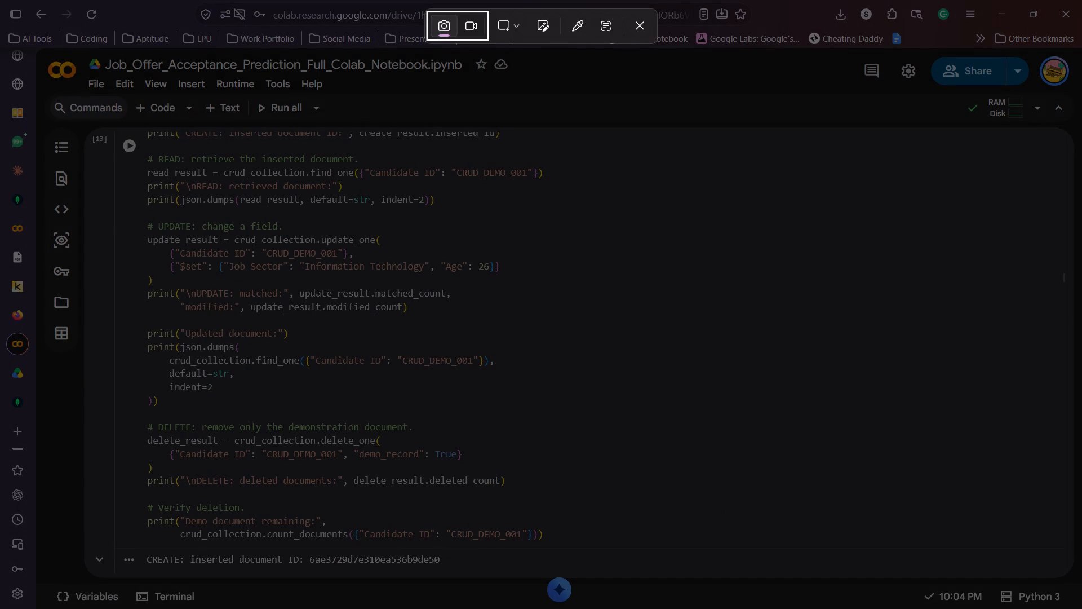
left_click_drag(141, 217, 434, 484)
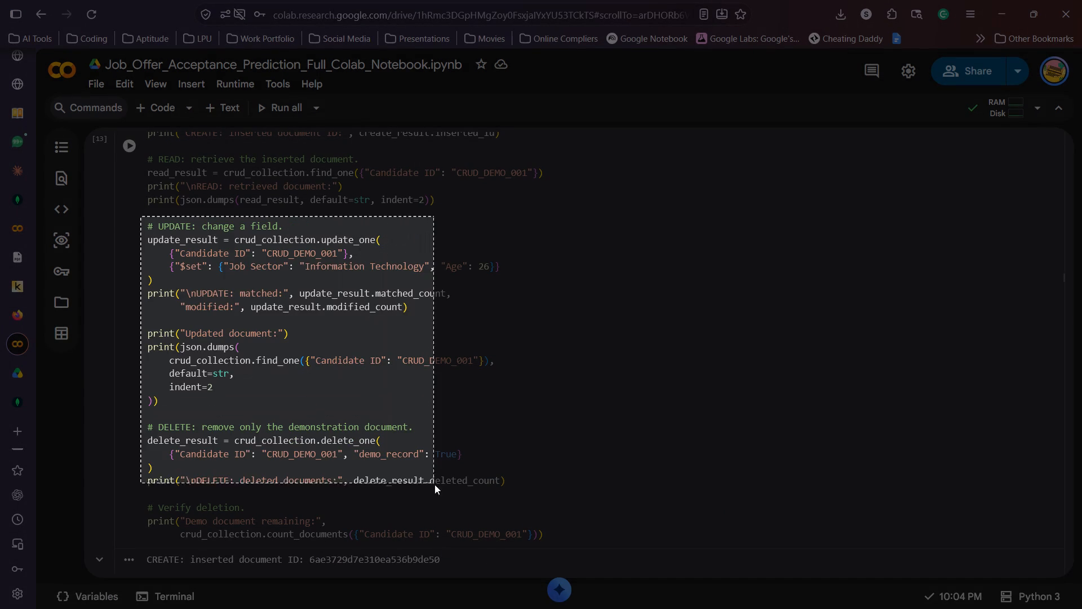
left_click_drag(434, 484, 589, 547)
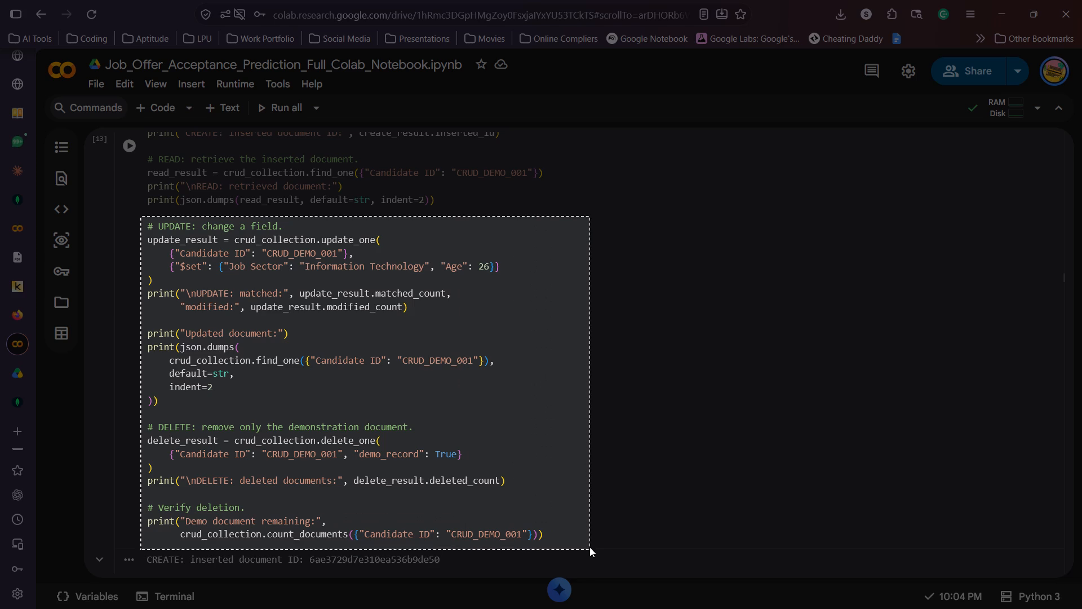
left_click_drag(589, 547, 586, 546)
Examine section 10's CRUD output and section 11's sample candidate records and aggregation pipeline in the notebook.
scroll(566, 461, "down", 2)
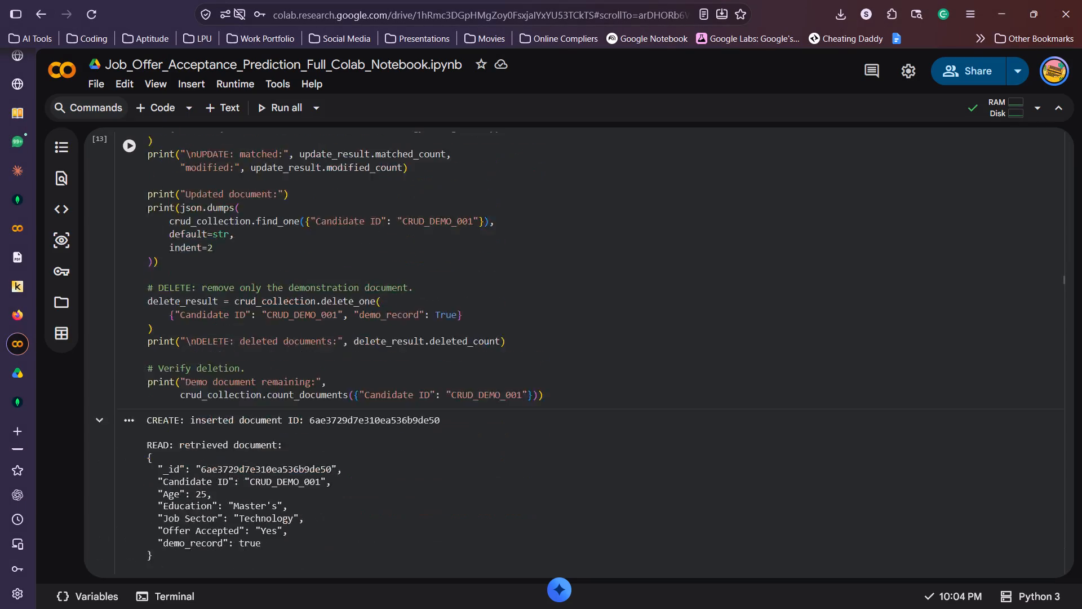
scroll(566, 461, "down", 6)
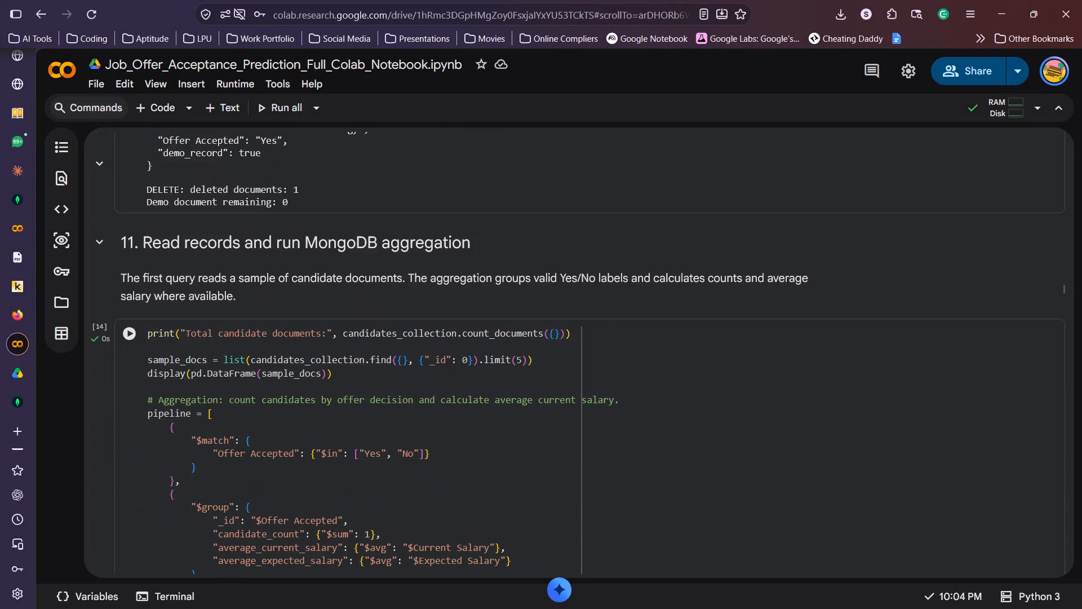
scroll(566, 461, "down", 2)
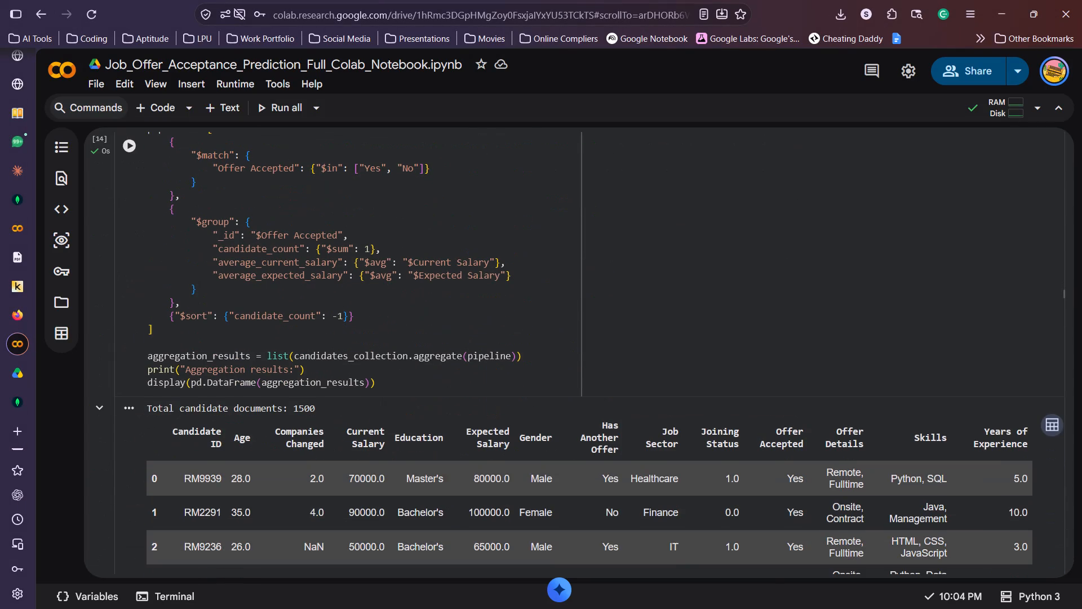
scroll(566, 461, "up", 1)
key("alt+Tab")
key("alt+Tab")
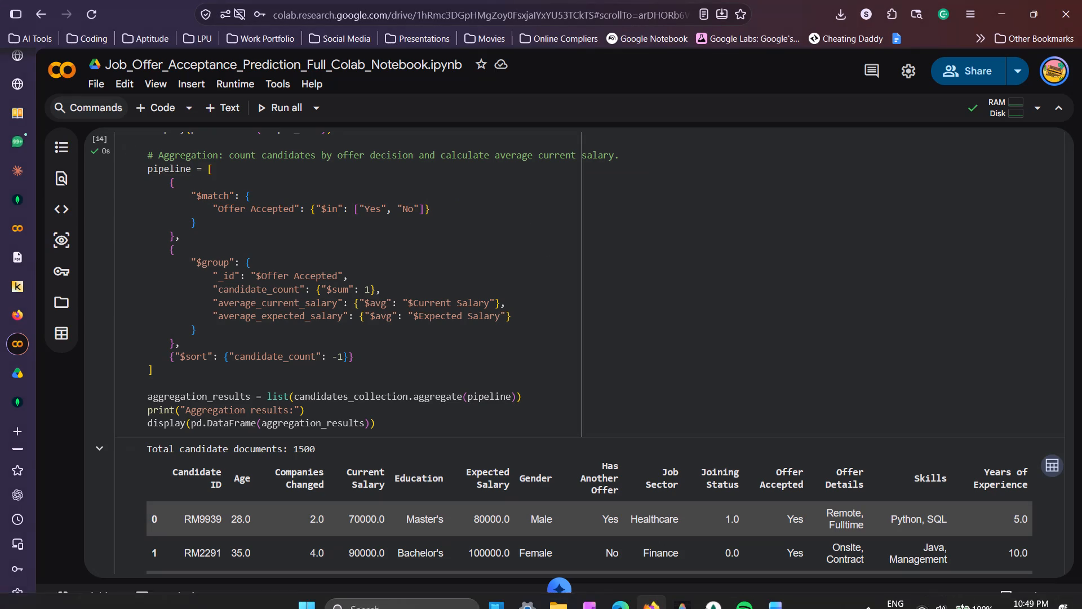
left_click(771, 603)
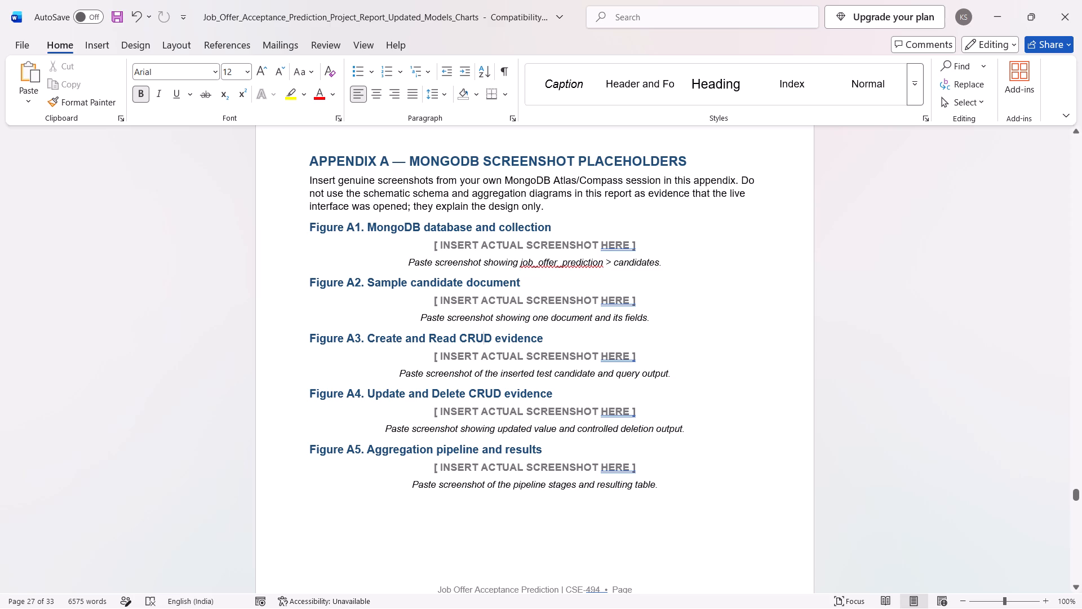
left_click_drag(661, 264, 416, 248)
key("BackSpace")
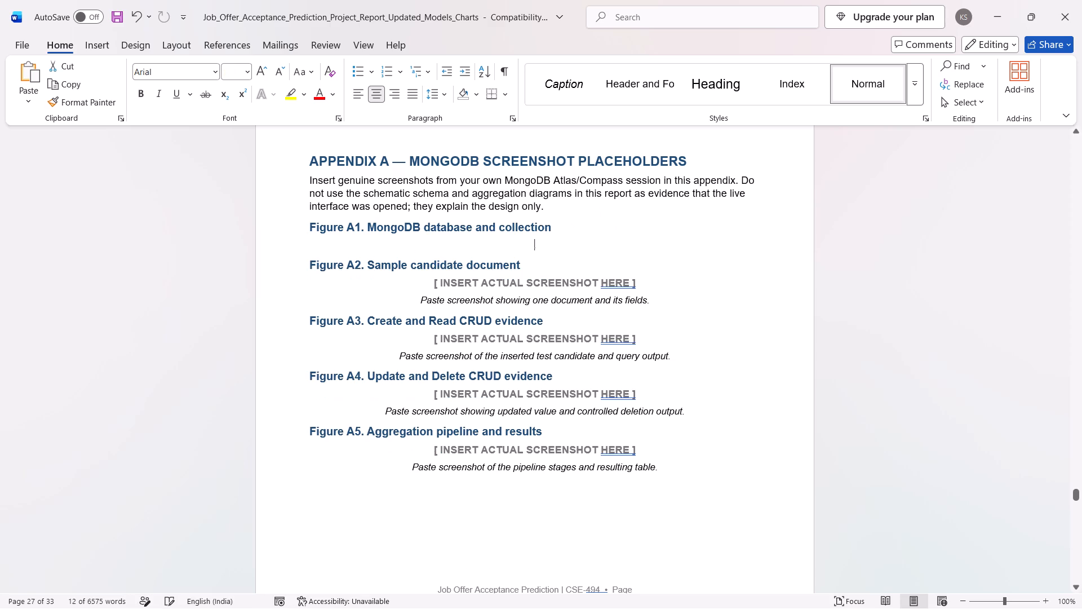
left_click(100, 42)
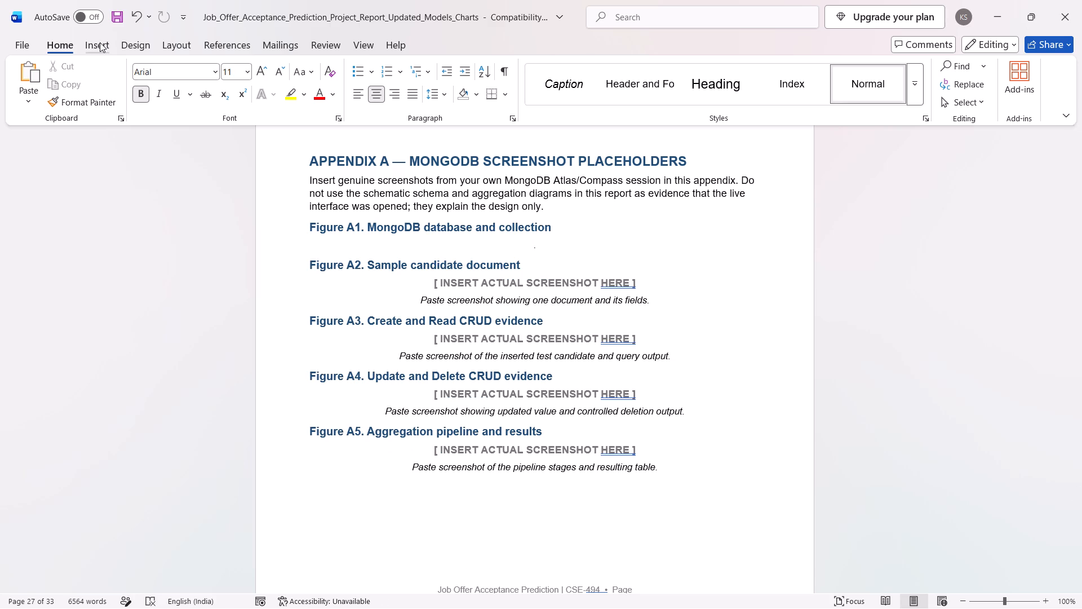
left_click(149, 92)
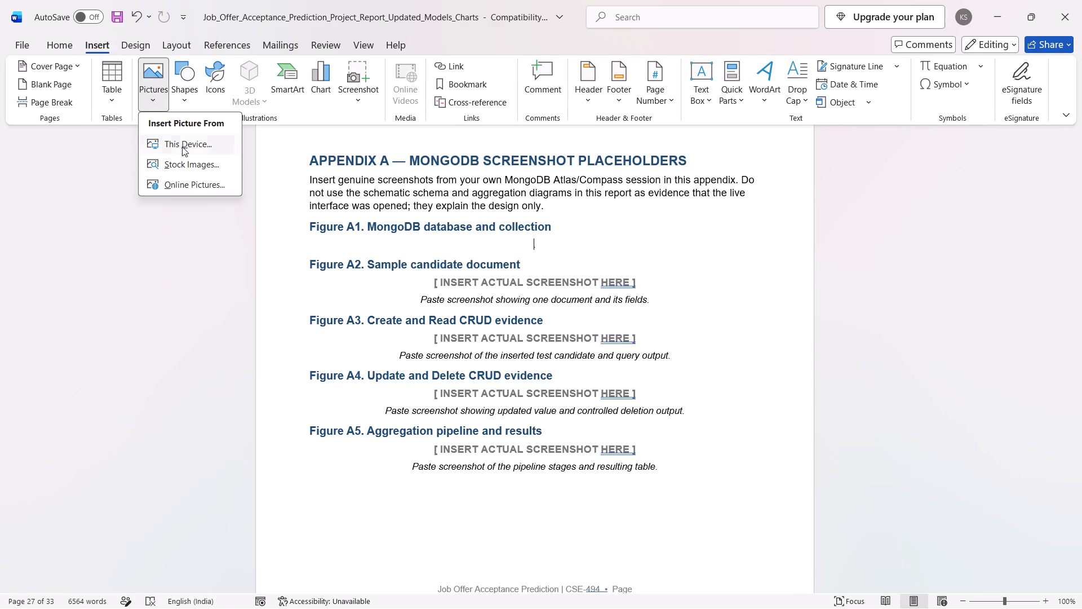
left_click(185, 149)
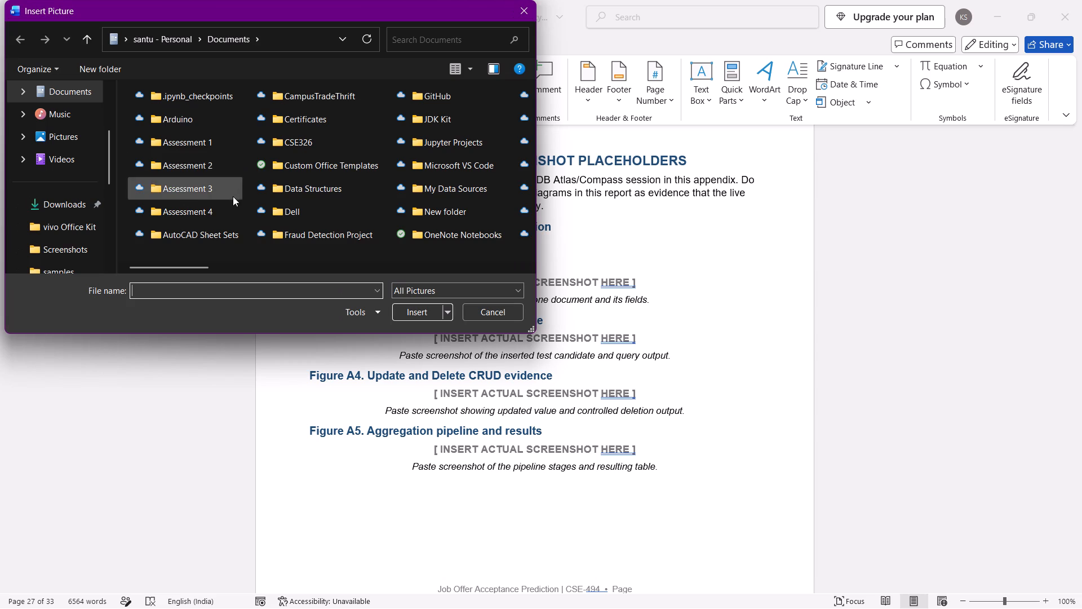
double_click(42, 255)
scroll(389, 208, "down", 17)
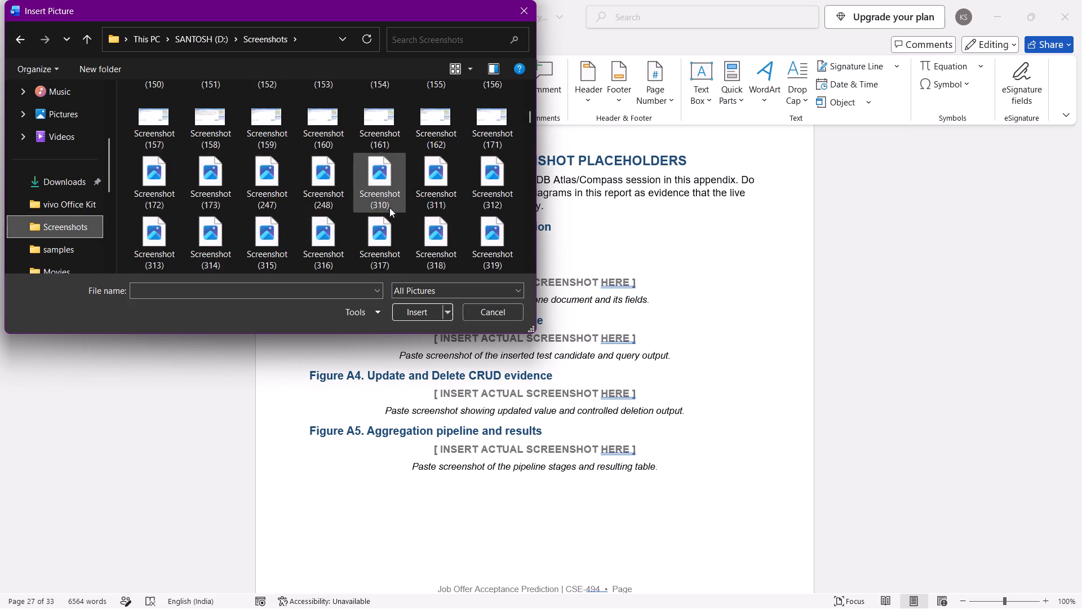
scroll(389, 208, "down", 20)
scroll(389, 208, "down", 20)
scroll(389, 208, "down", 20)
scroll(389, 208, "down", 20)
scroll(389, 208, "down", 20)
scroll(389, 208, "down", 20)
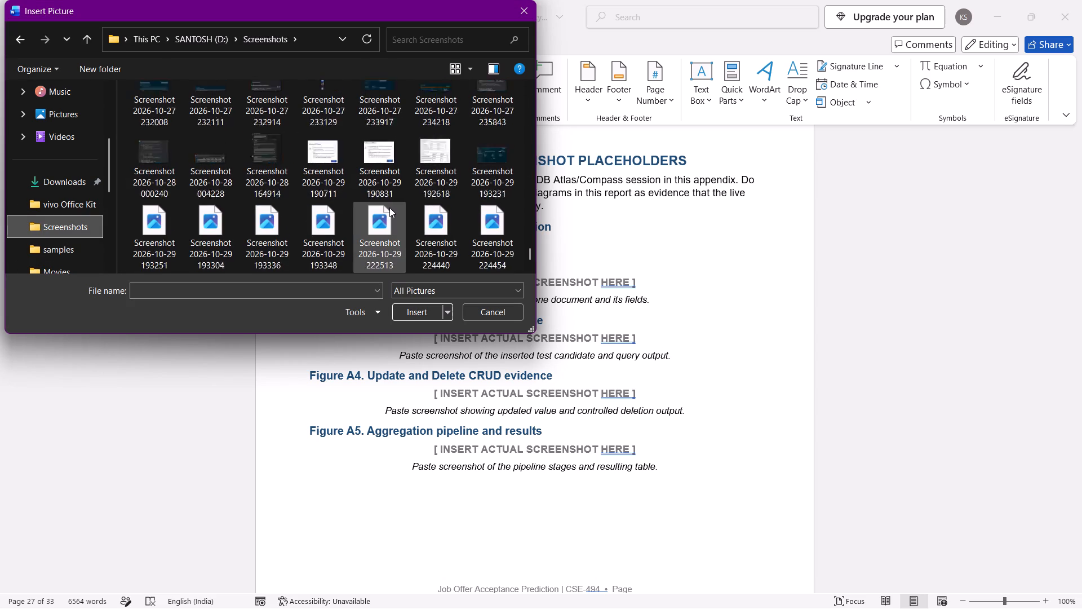
scroll(389, 208, "down", 20)
scroll(389, 208, "down", 6)
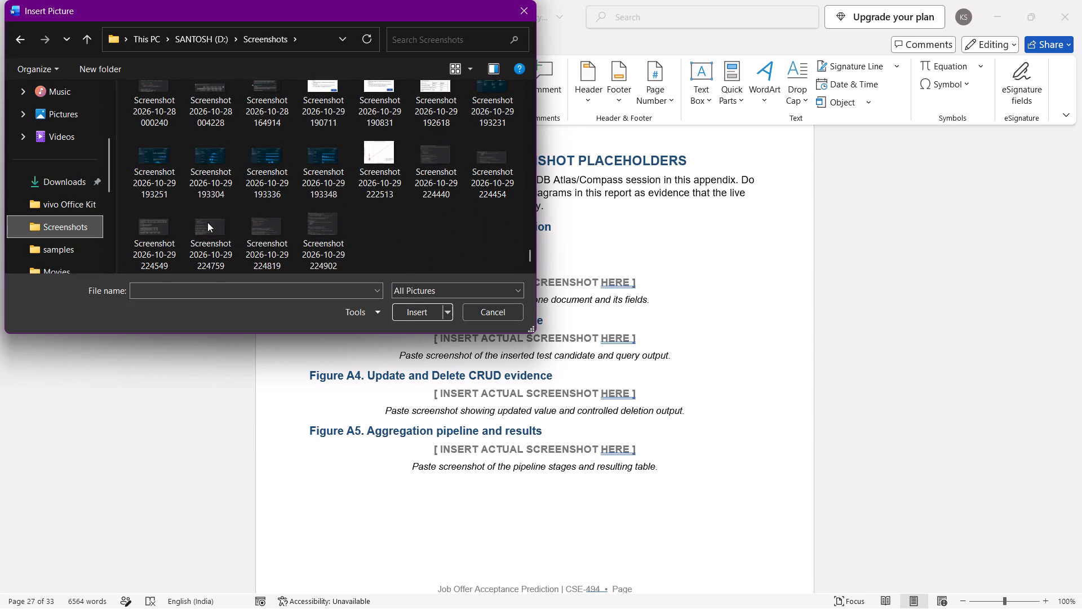
left_click(207, 222)
left_click(415, 304)
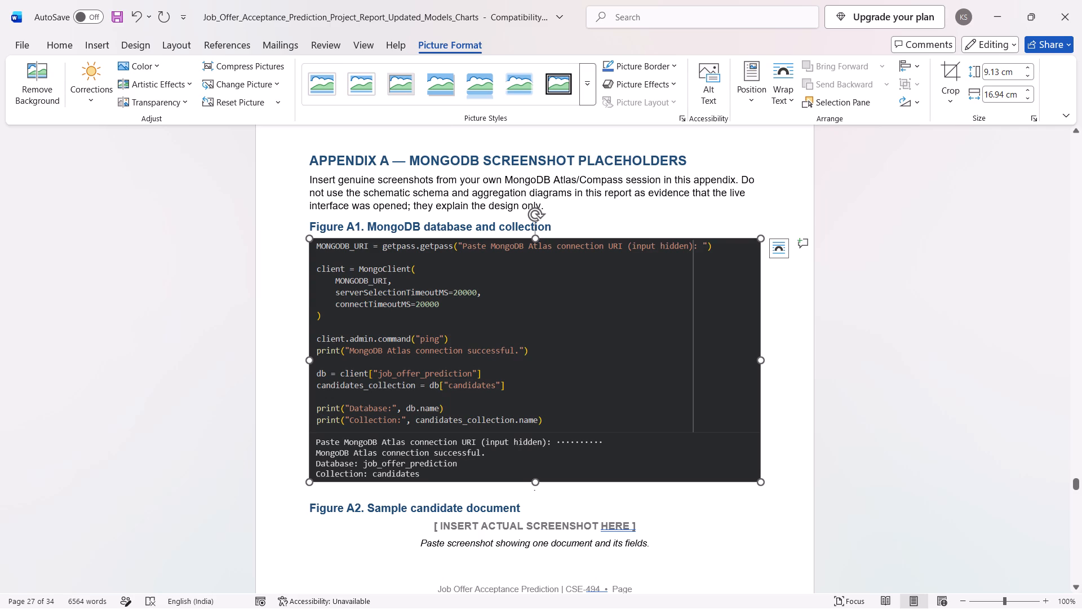
scroll(416, 330, "down", 3)
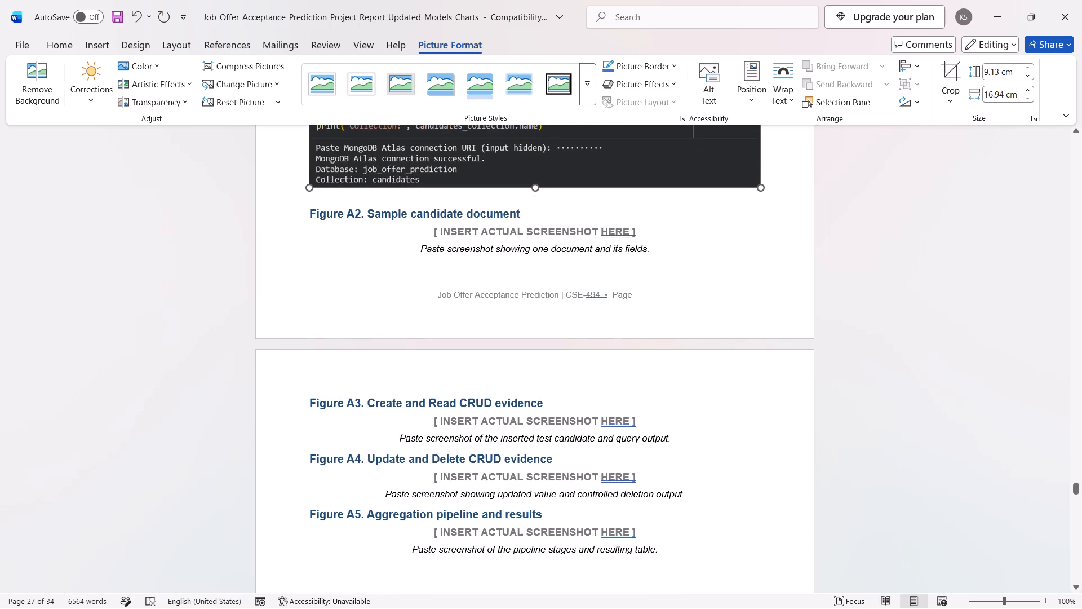
Delete the Figure A2 Sample candidate document heading together with its screenshot placeholder and instruction line.
left_click_drag(431, 230, 649, 255)
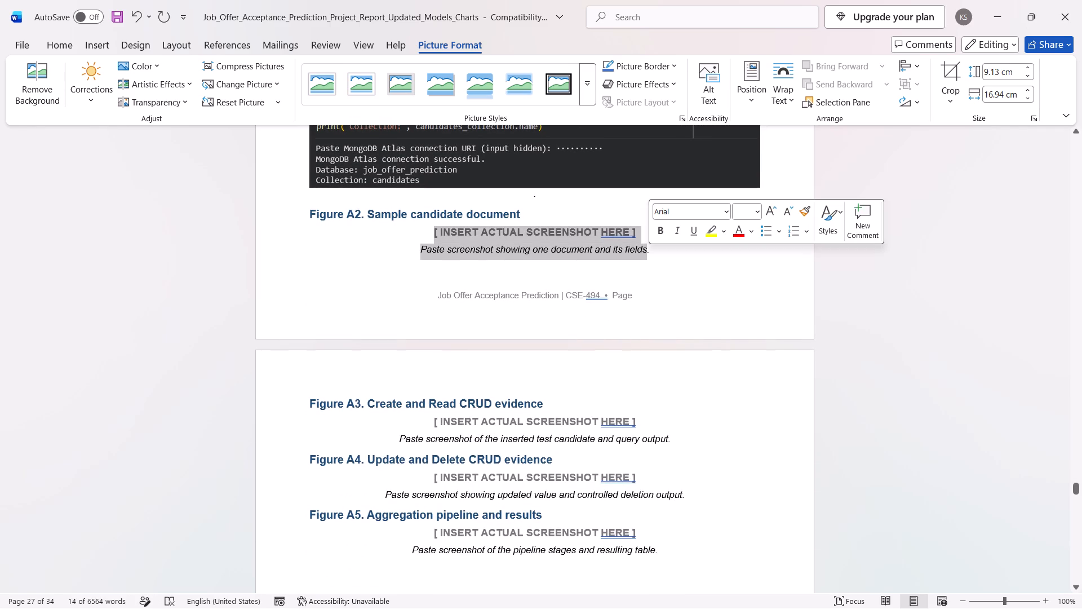
key("BackSpace")
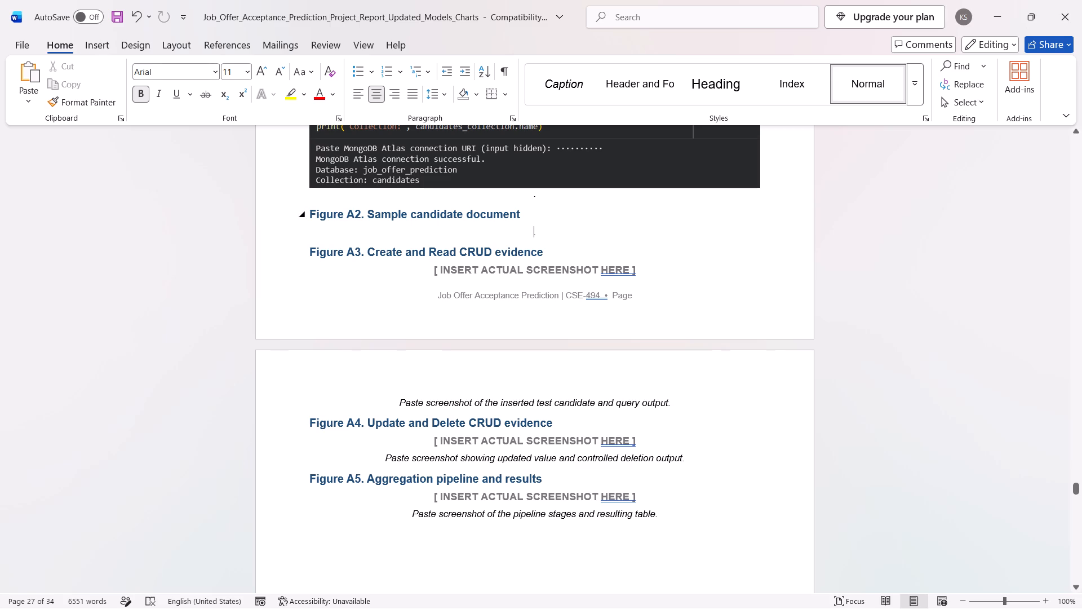
left_click_drag(529, 213, 311, 214)
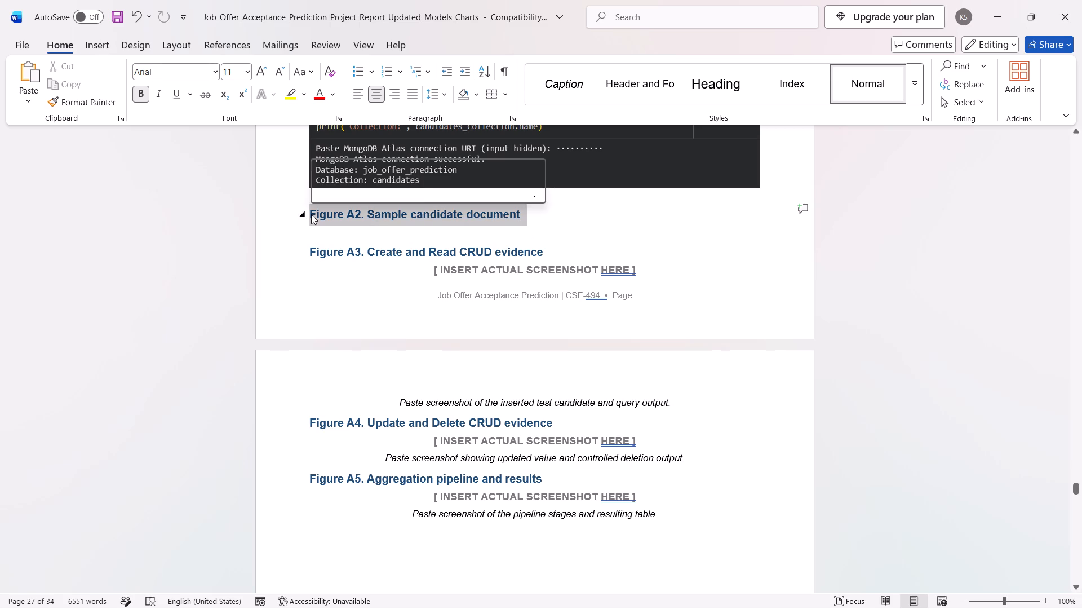
key("BackSpace")
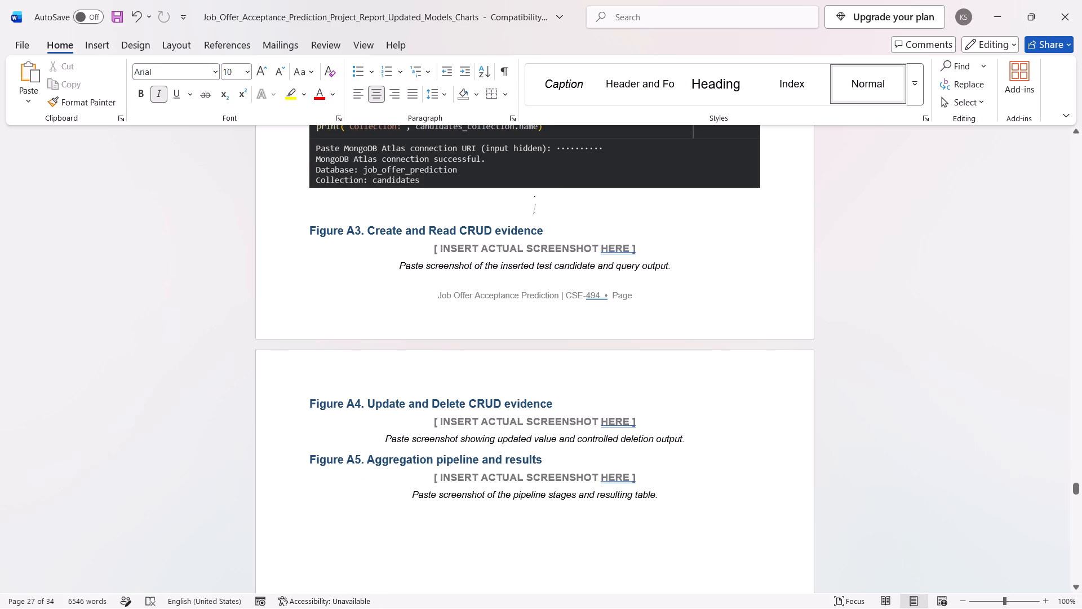
left_click_drag(671, 269, 442, 243)
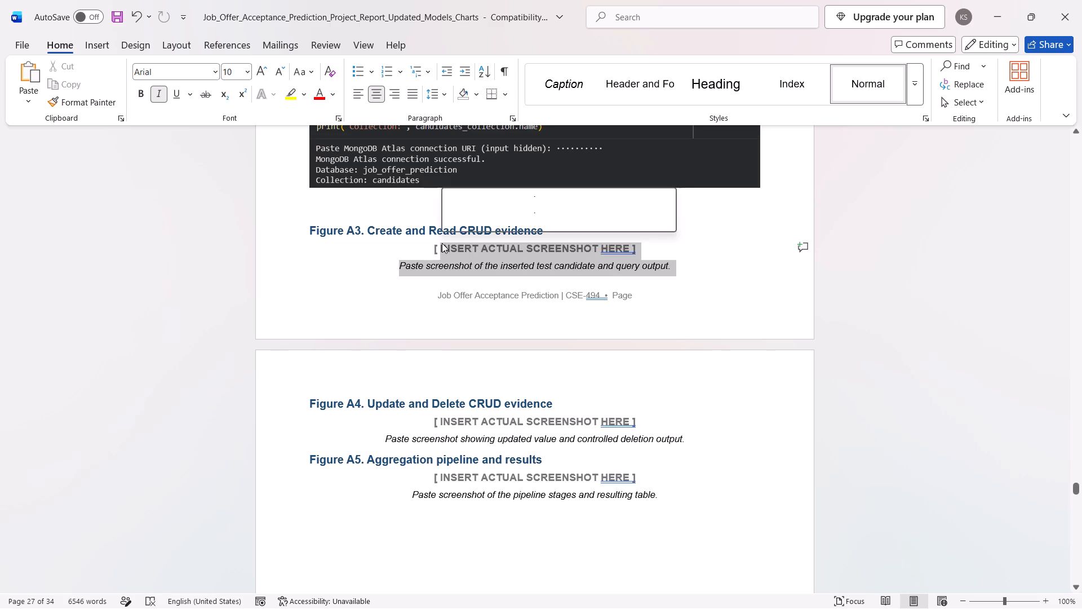
key("BackSpace")
key("BackSpace")
key("BackSpace")
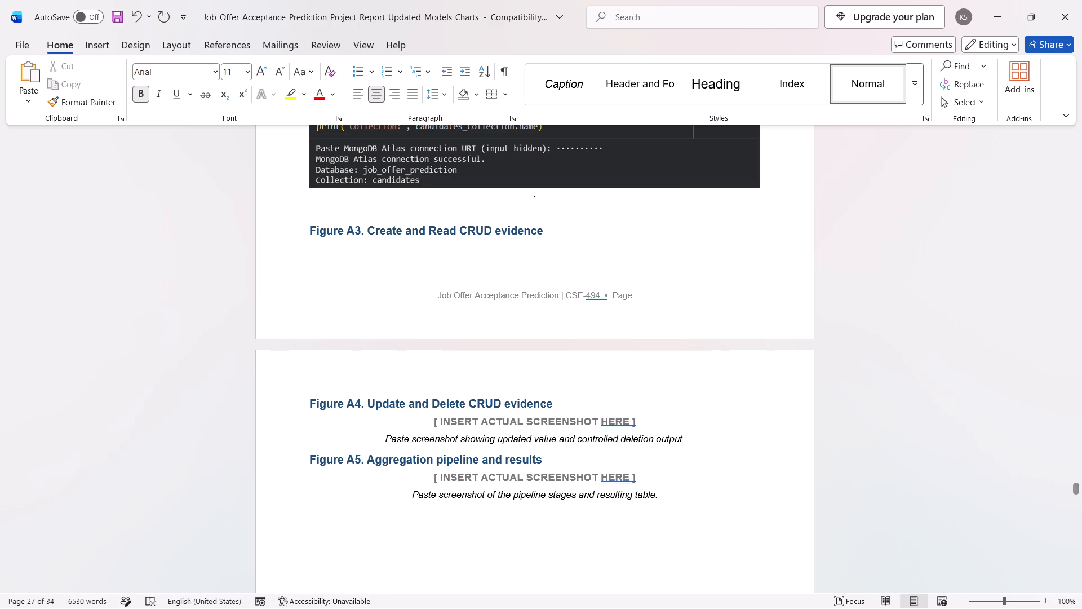
left_click(103, 40)
left_click(162, 96)
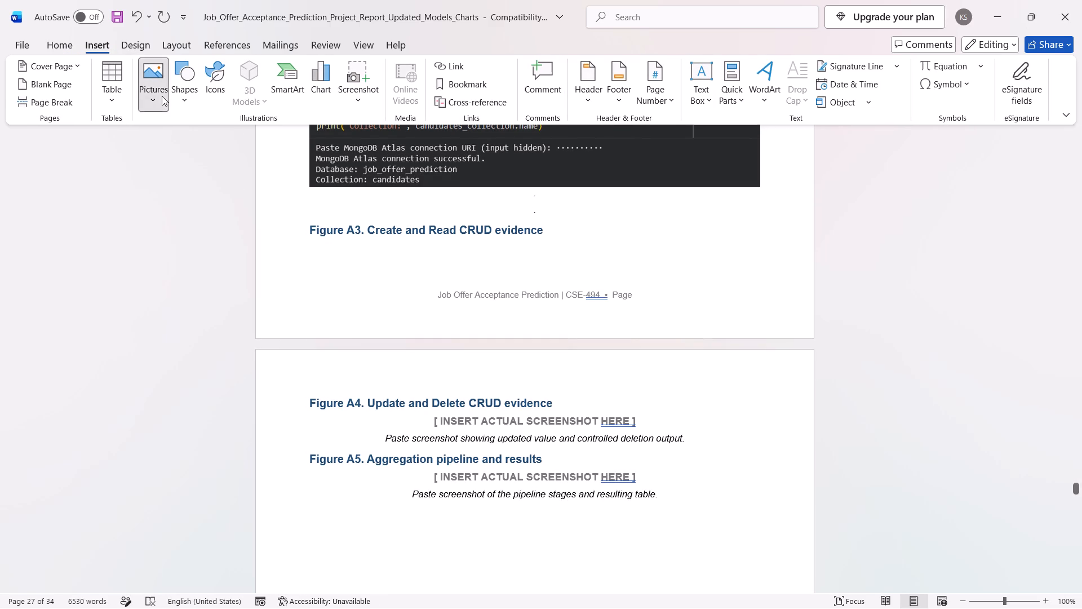
left_click(179, 147)
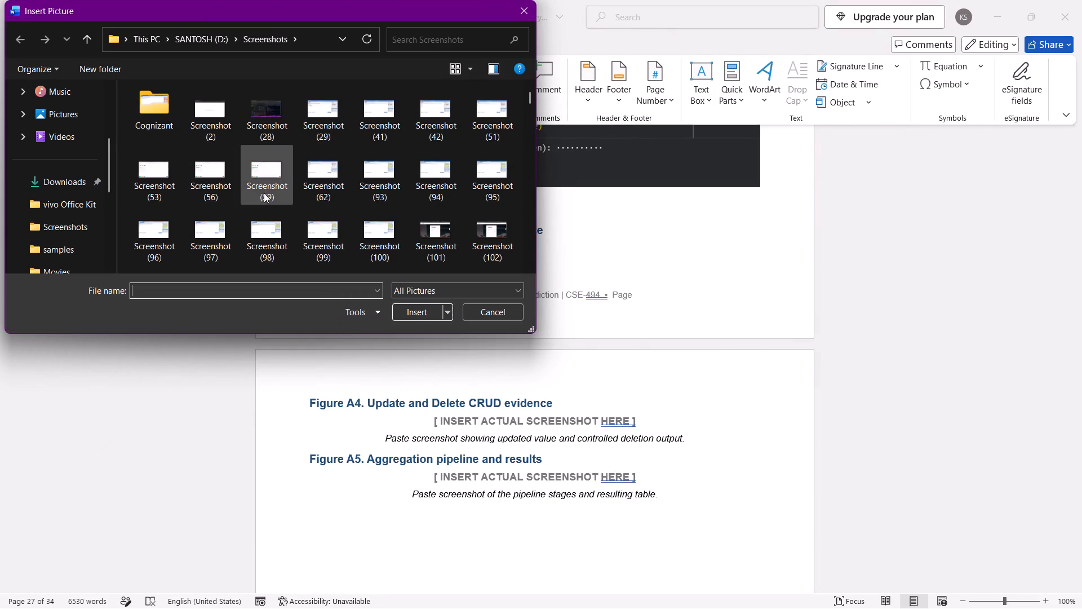
scroll(334, 219, "down", 20)
scroll(334, 219, "down", 20)
scroll(334, 219, "down", 20)
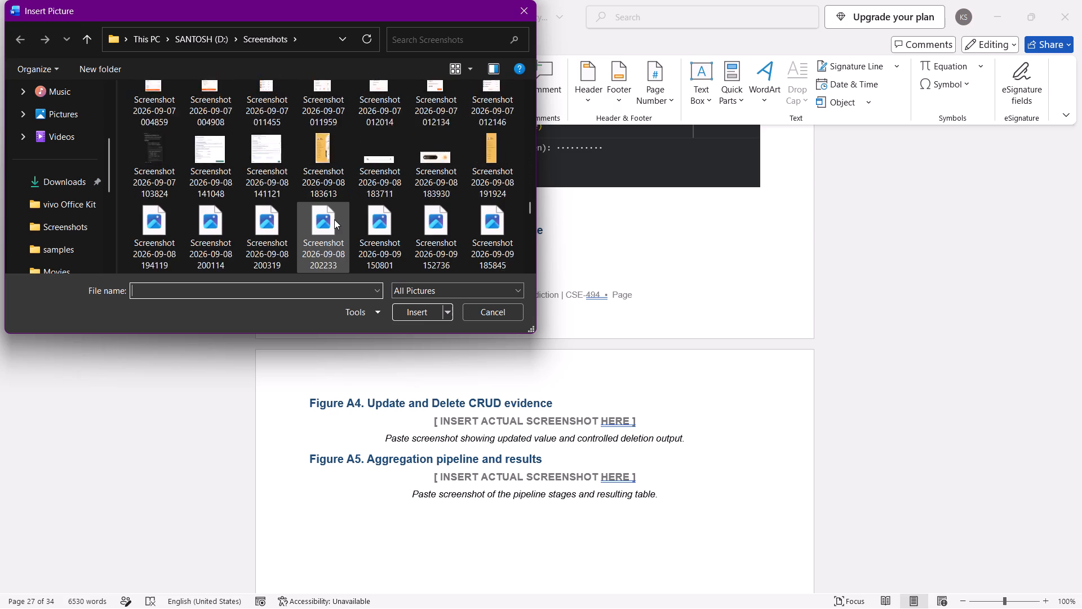
scroll(334, 219, "down", 20)
scroll(334, 219, "down", 19)
left_click(263, 222)
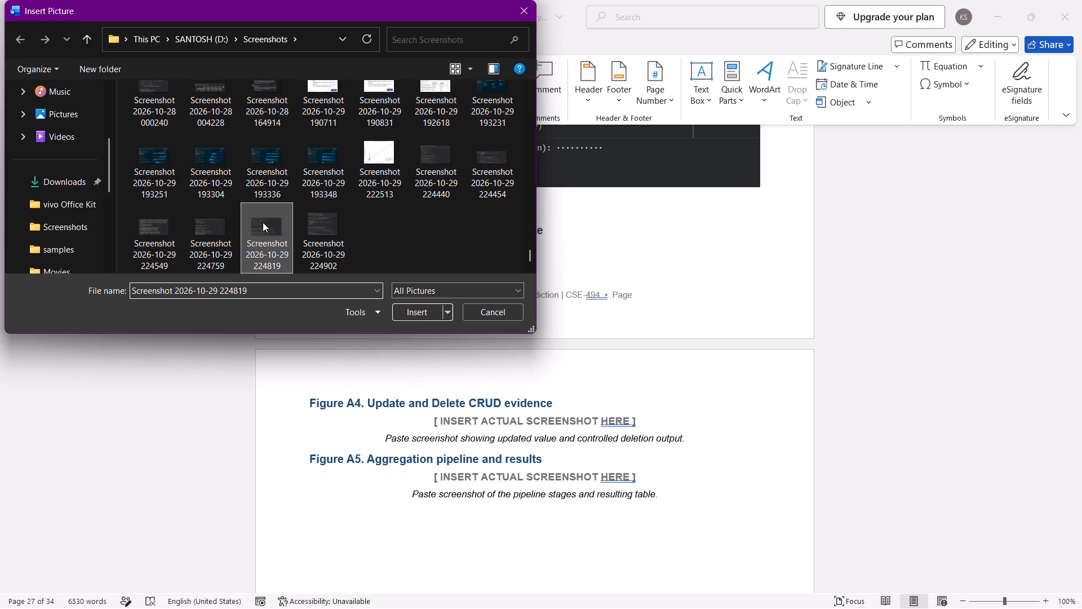
left_click(406, 312)
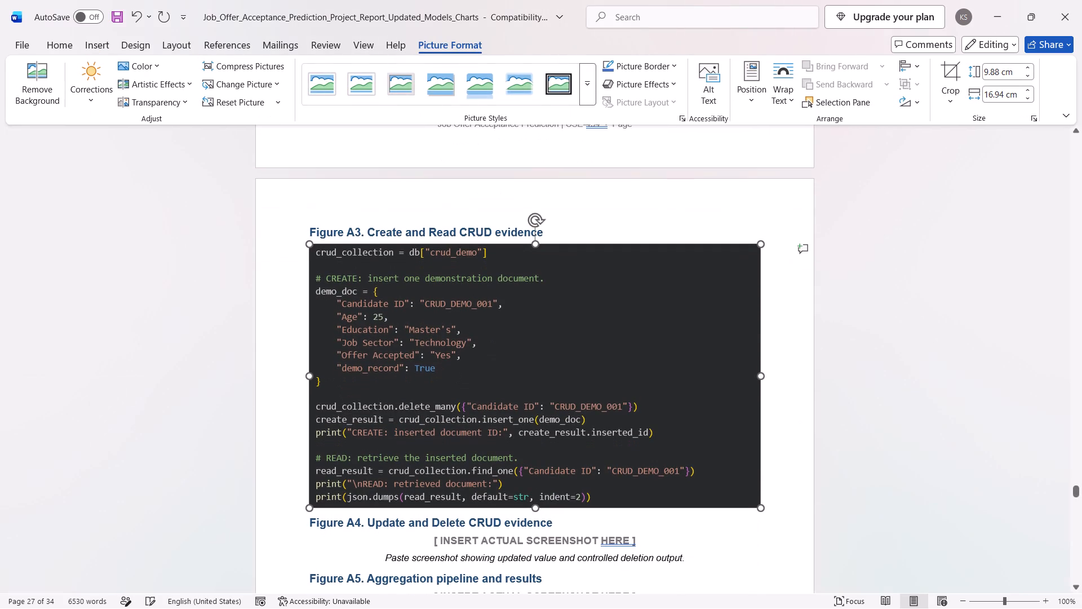
scroll(406, 312, "down", 2)
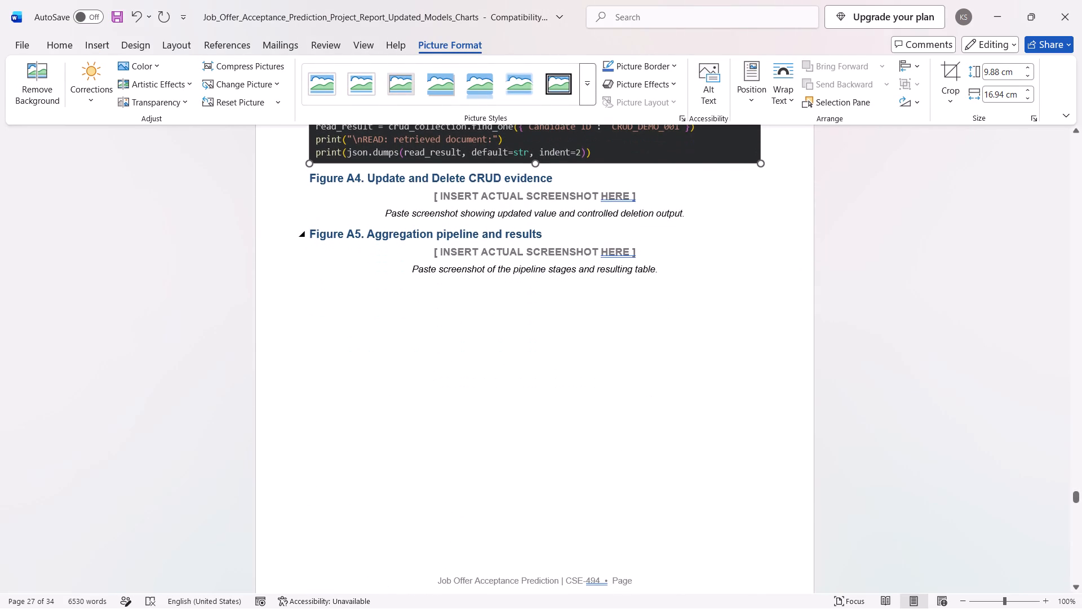
left_click_drag(687, 215, 480, 208)
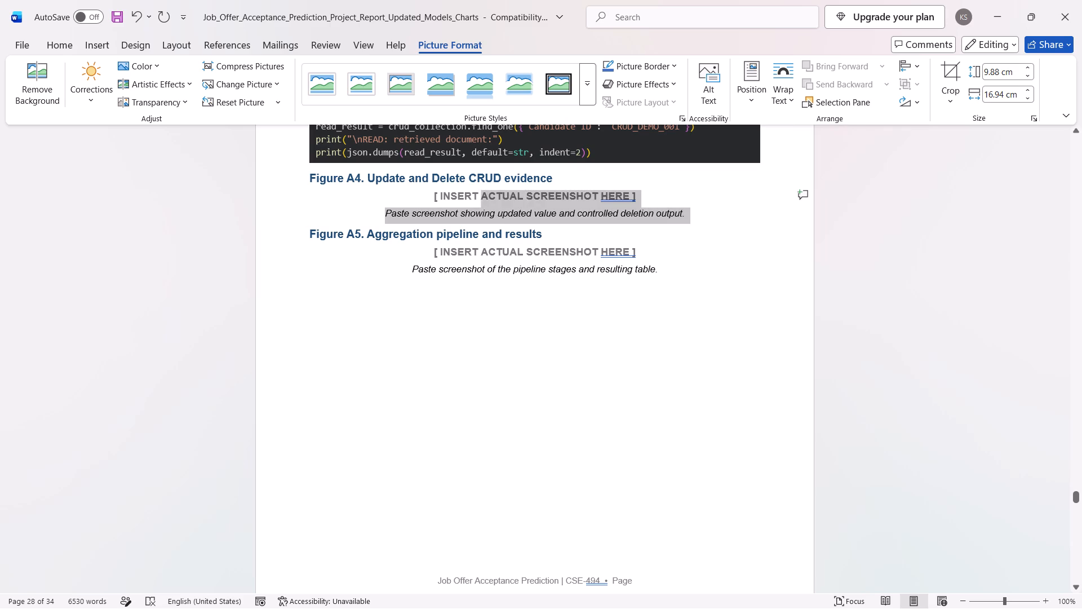
left_click_drag(480, 208, 453, 204)
key("BackSpace")
key("BackSpace")
key("BackSpace")
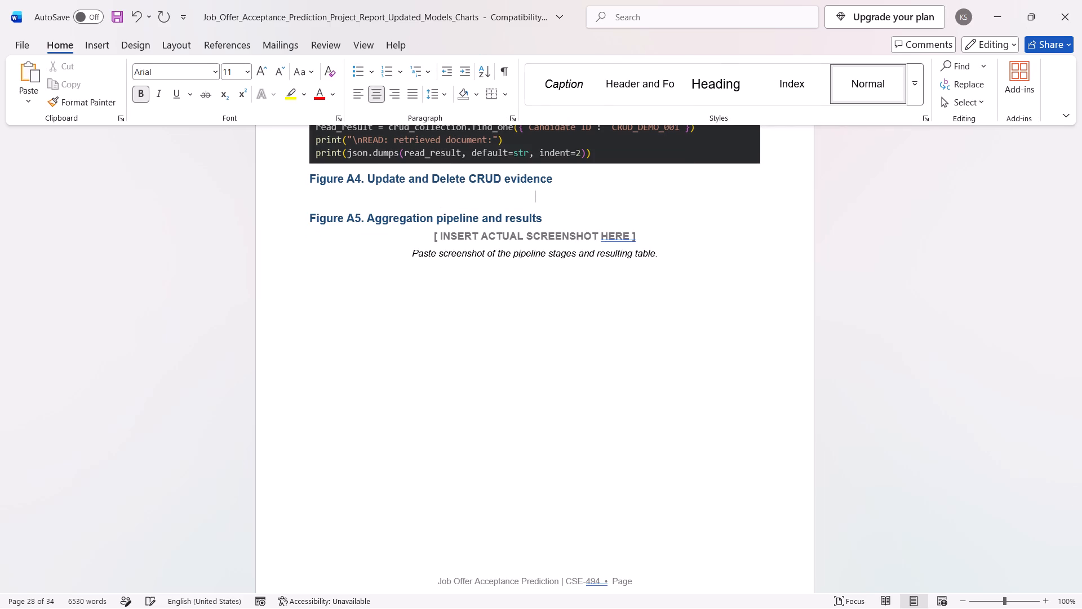
left_click(105, 43)
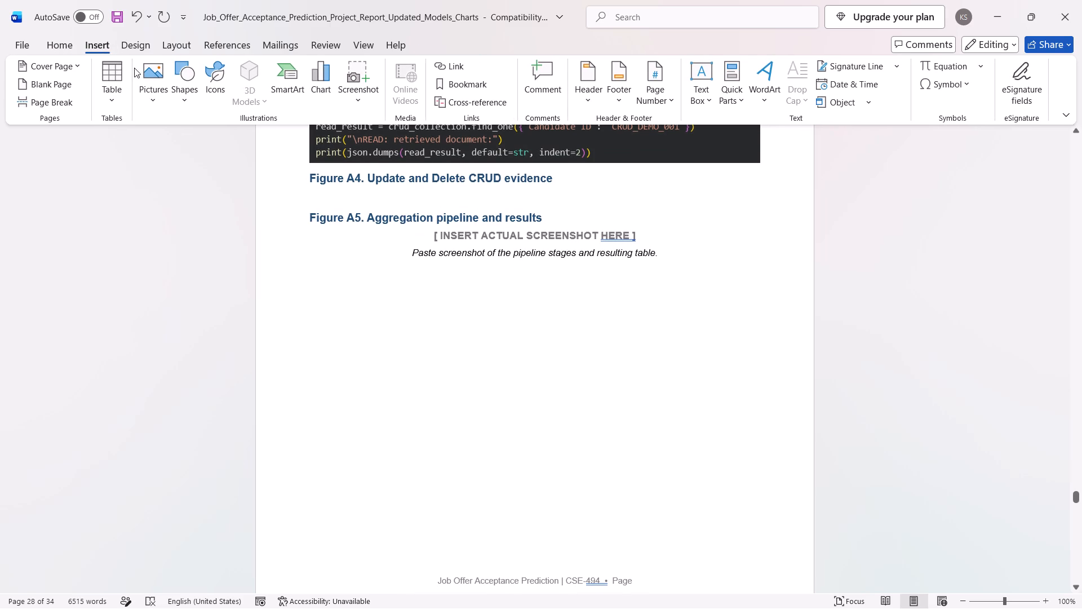
left_click(150, 89)
left_click(177, 143)
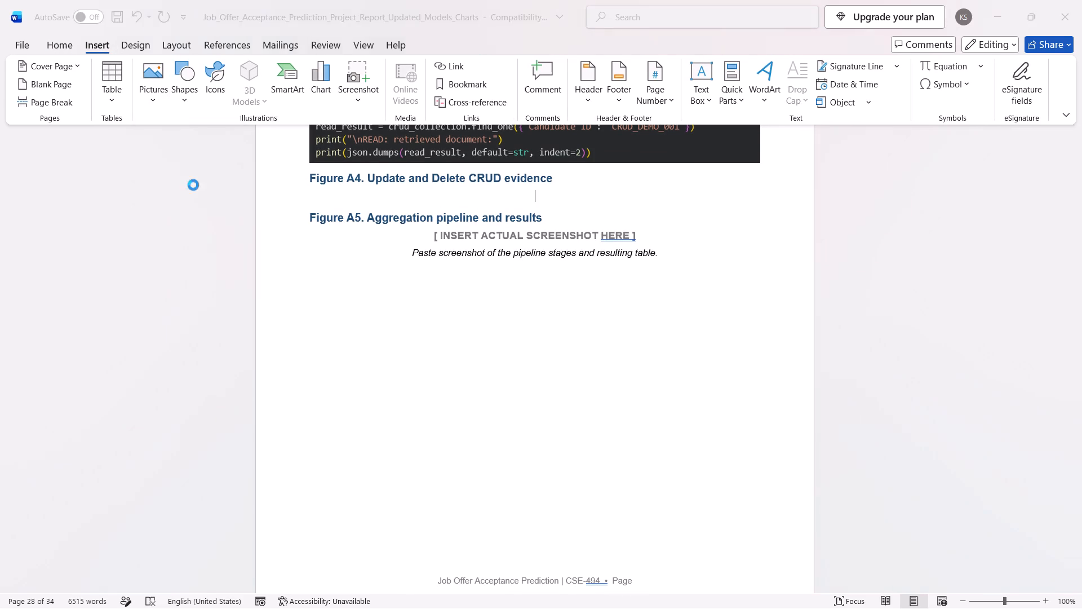
scroll(377, 214, "down", 20)
scroll(377, 214, "down", 8)
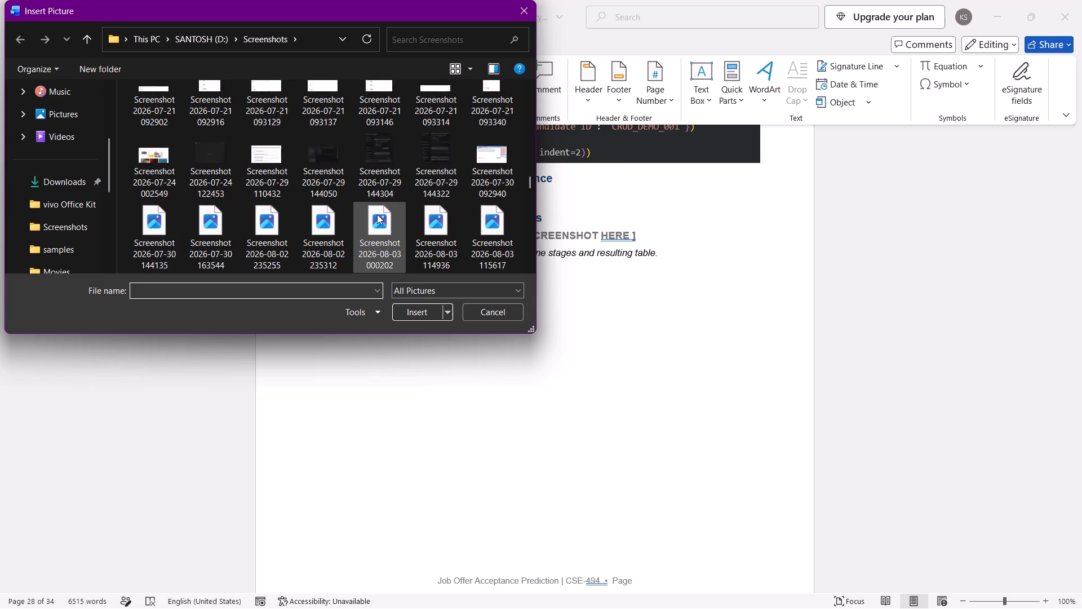
scroll(377, 214, "down", 20)
scroll(377, 214, "down", 3)
left_click(342, 219)
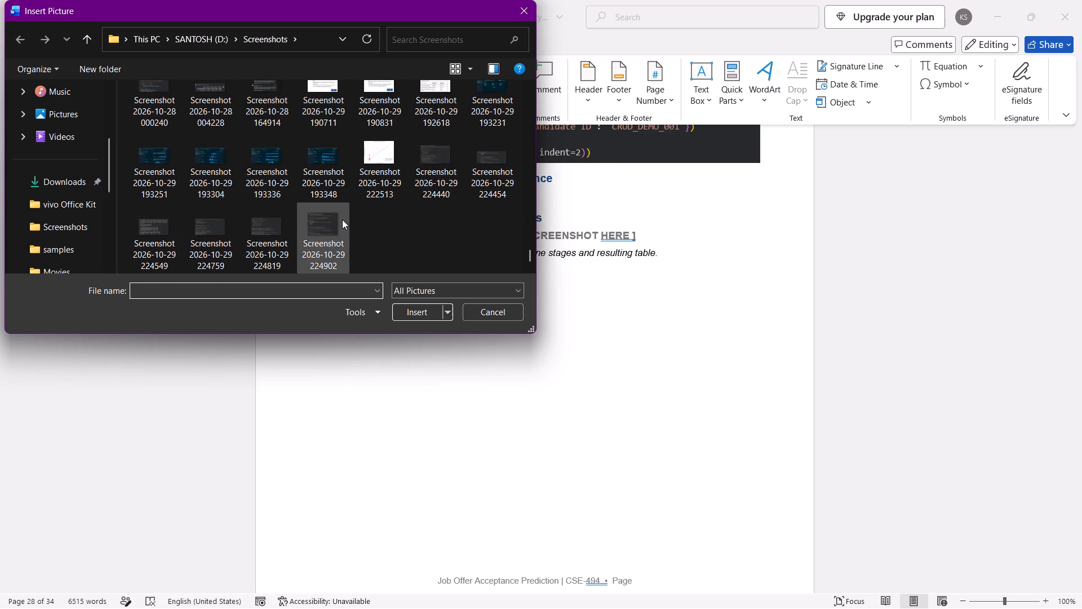
left_click(342, 219)
left_click(412, 308)
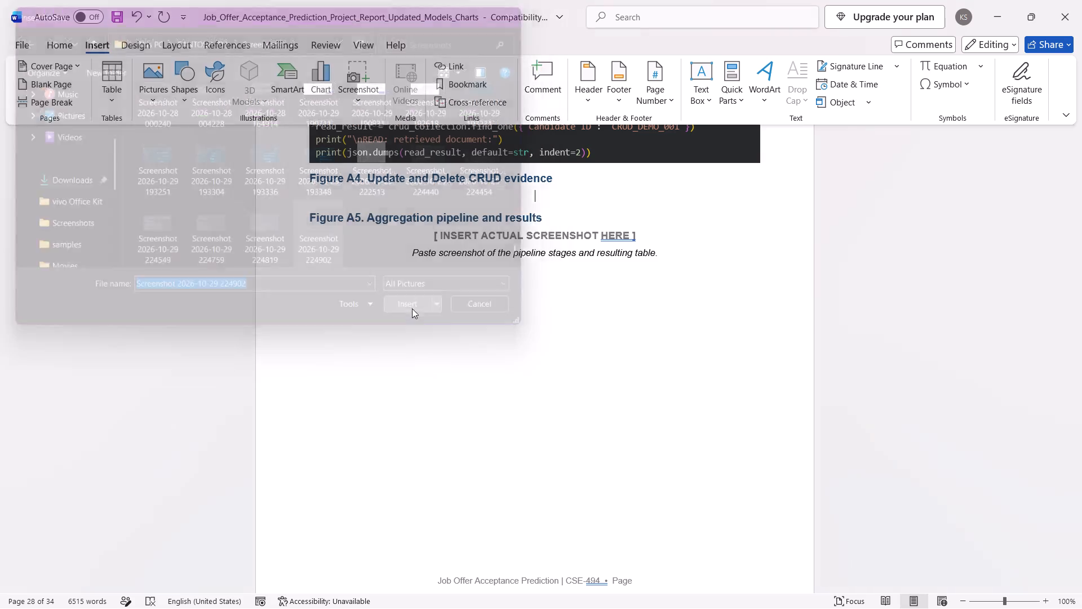
Delete the screenshot placeholder and instruction line under the Figure A5 Aggregation pipeline and results heading.
scroll(494, 315, "down", 2)
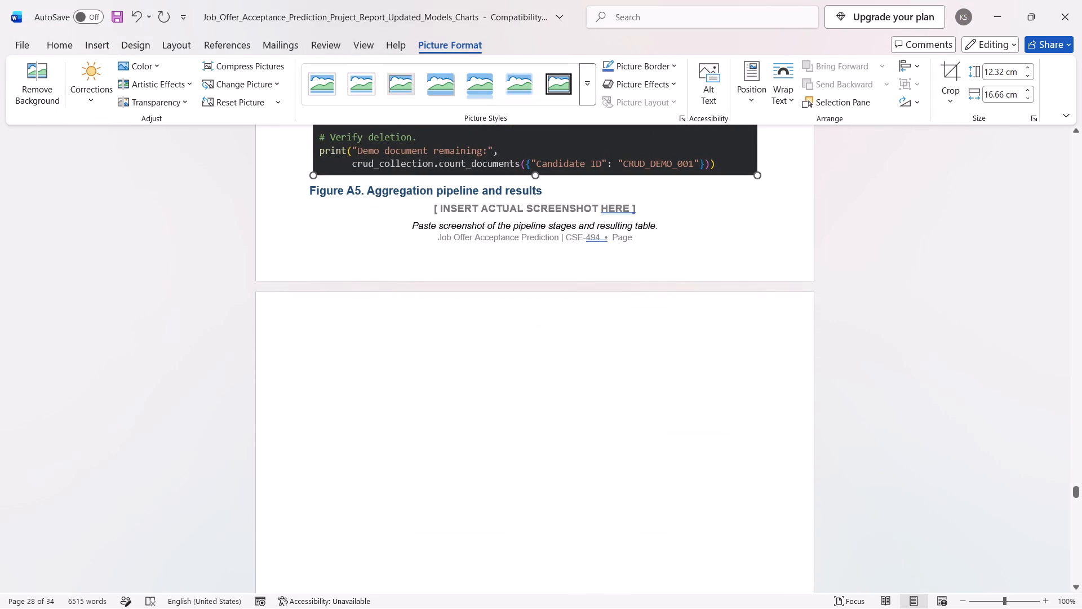
left_click_drag(658, 223, 466, 210)
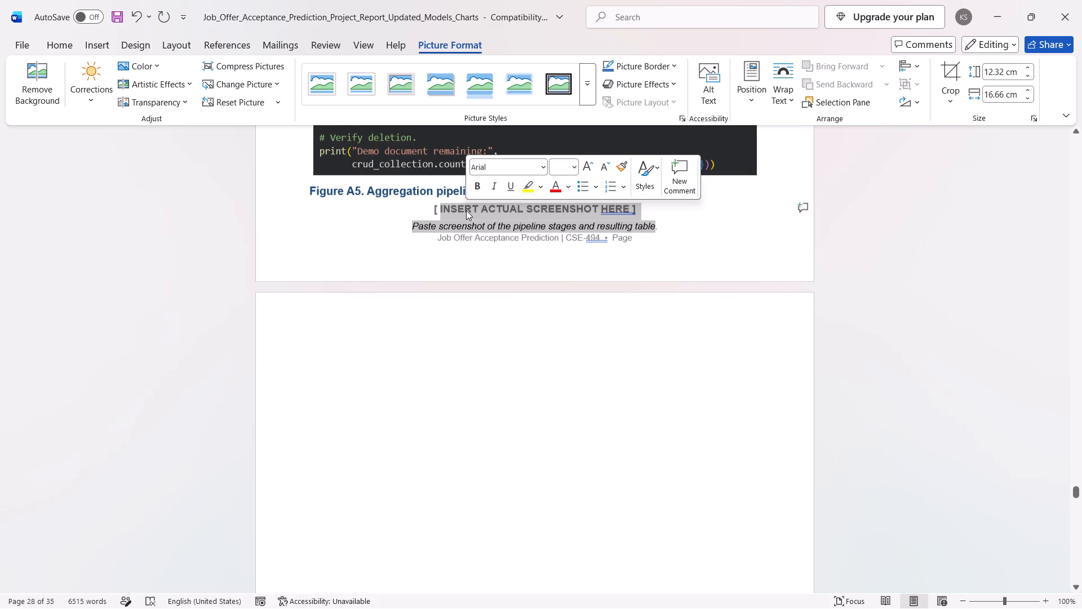
key("BackSpace")
key("BackSpace")
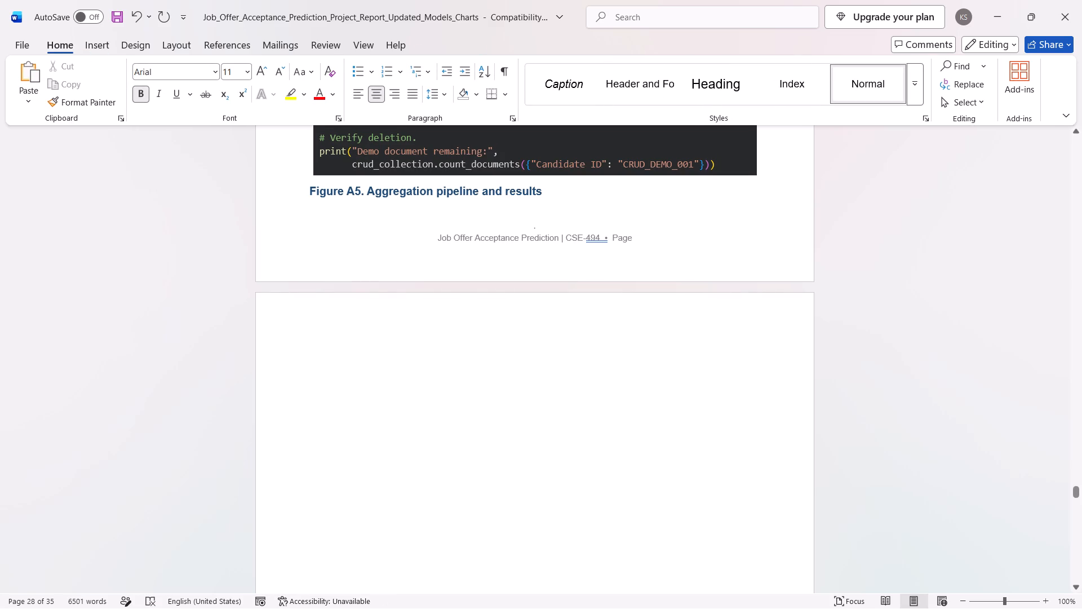
In the Colab notebook, capture a screenshot of the final classification and regression benchmark and cross-validation tables, including the MongoDB document count line.
key("alt+Tab")
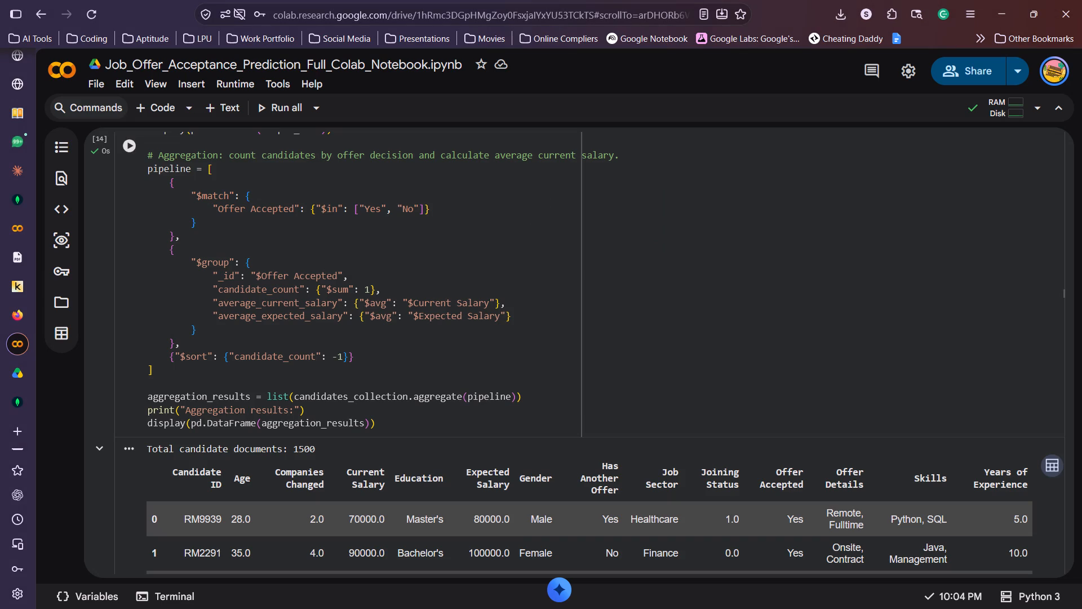
scroll(647, 358, "down", 20)
scroll(647, 358, "down", 17)
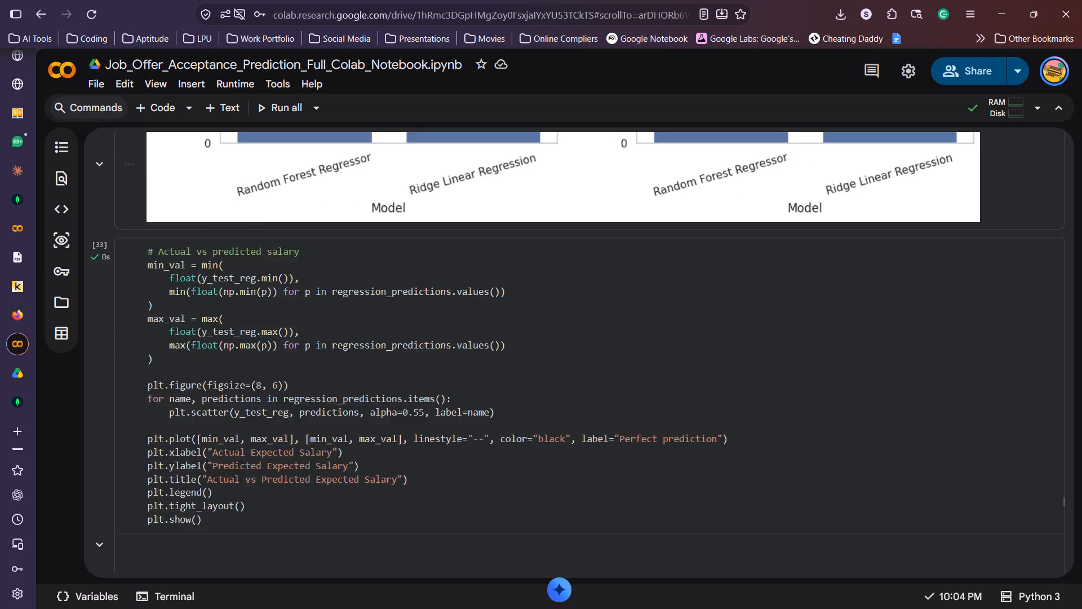
scroll(647, 358, "down", 15)
scroll(647, 358, "up", 1)
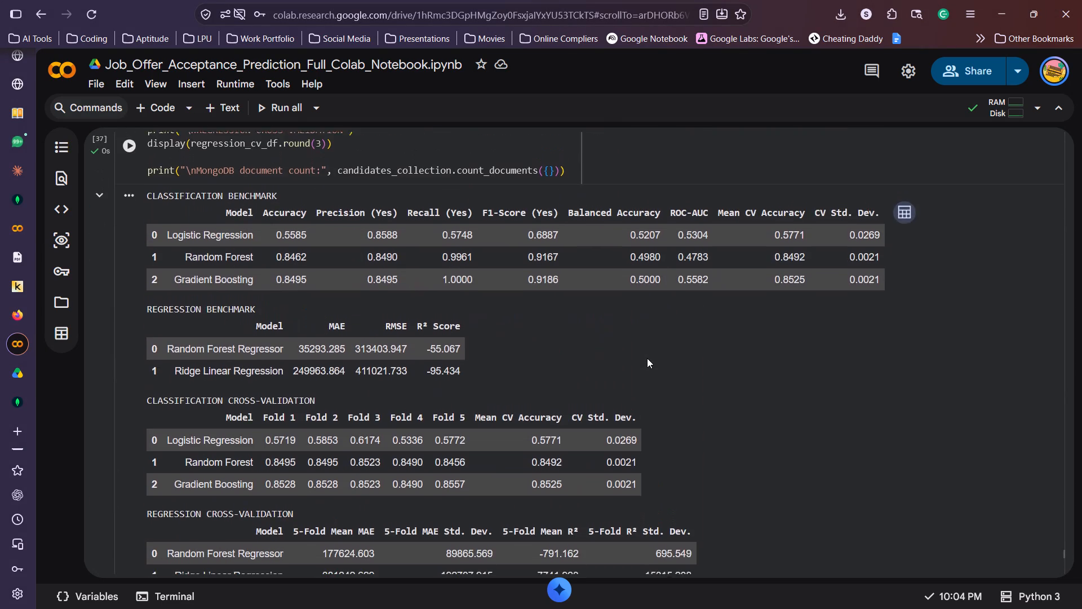
scroll(647, 358, "up", 1)
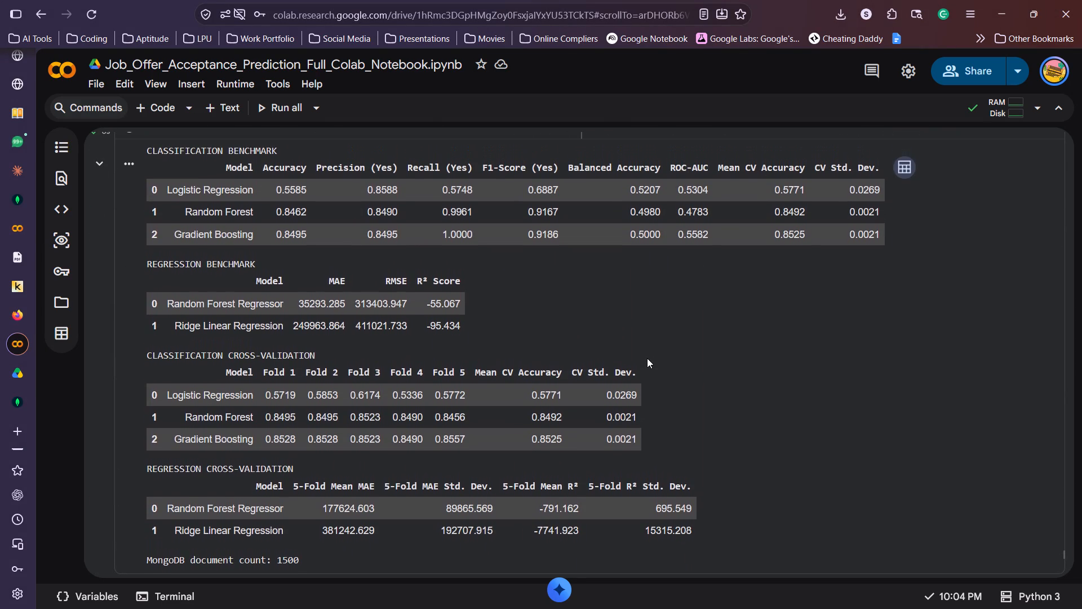
scroll(647, 358, "up", 1)
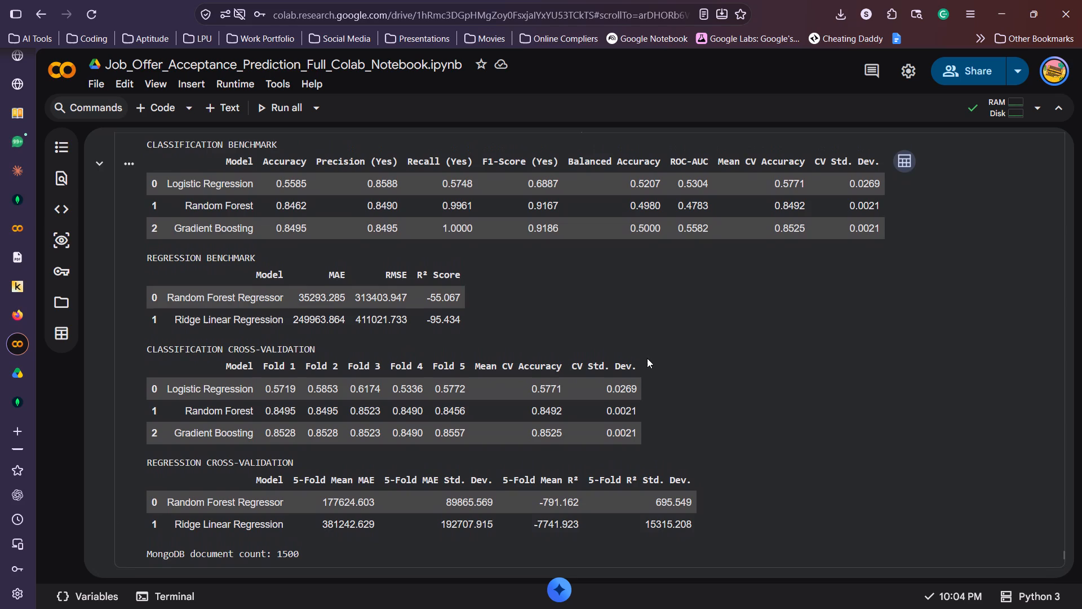
key("Print")
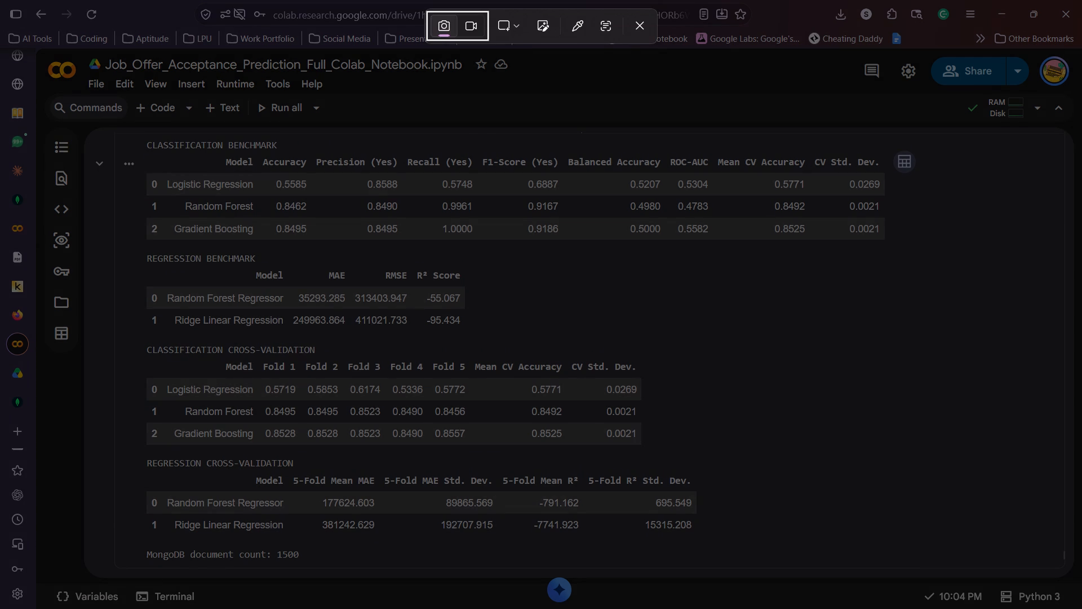
left_click_drag(141, 134, 910, 510)
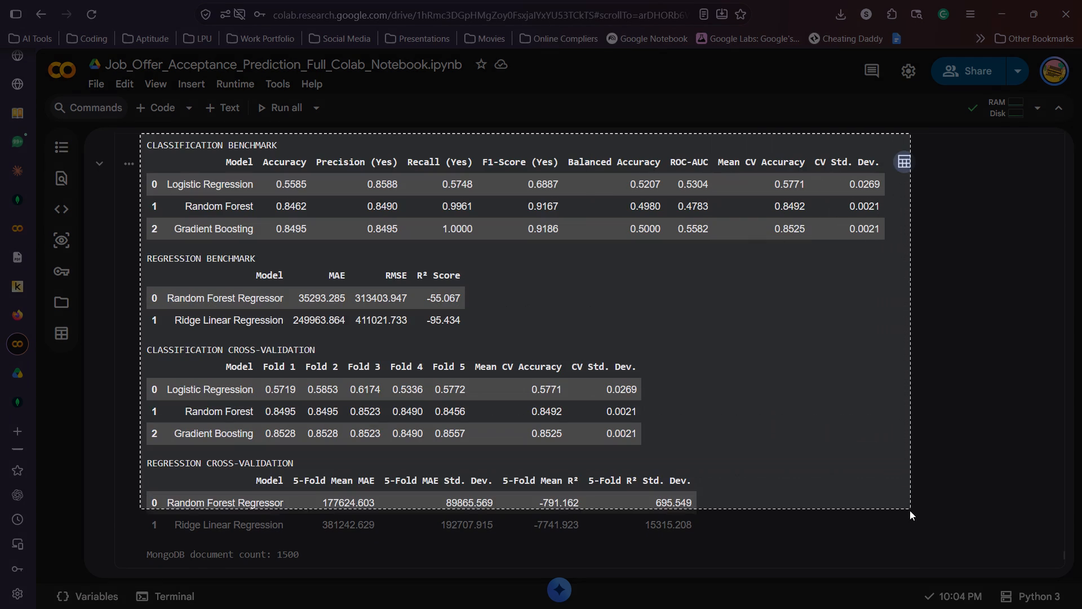
left_click_drag(910, 510, 923, 562)
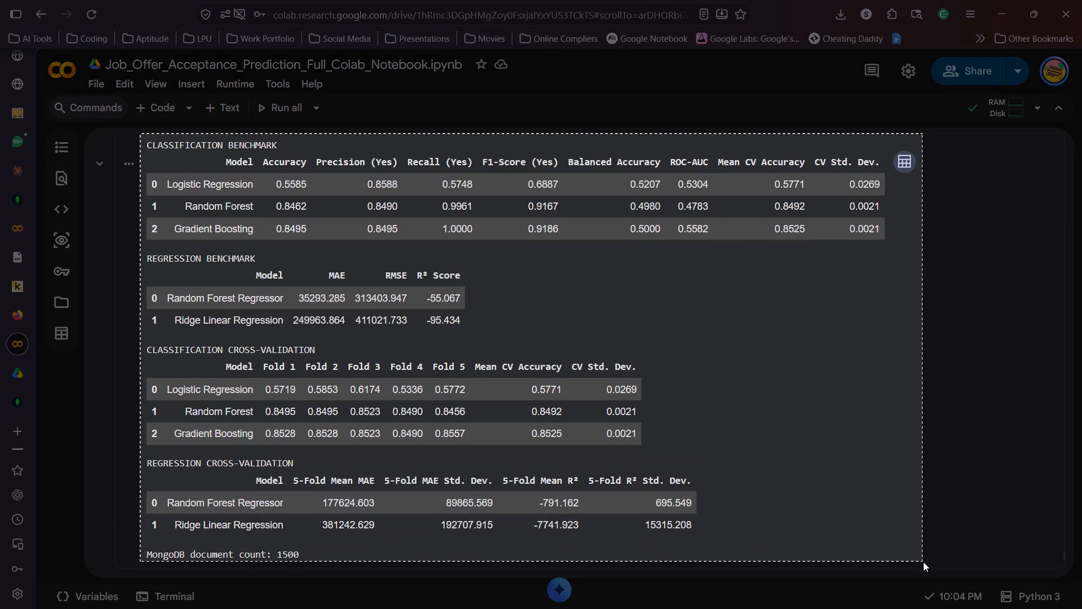
left_click_drag(923, 562, 923, 562)
Paste the captured results screenshot under the Aggregation pipeline and results heading in the Word report.
key("alt+Tab")
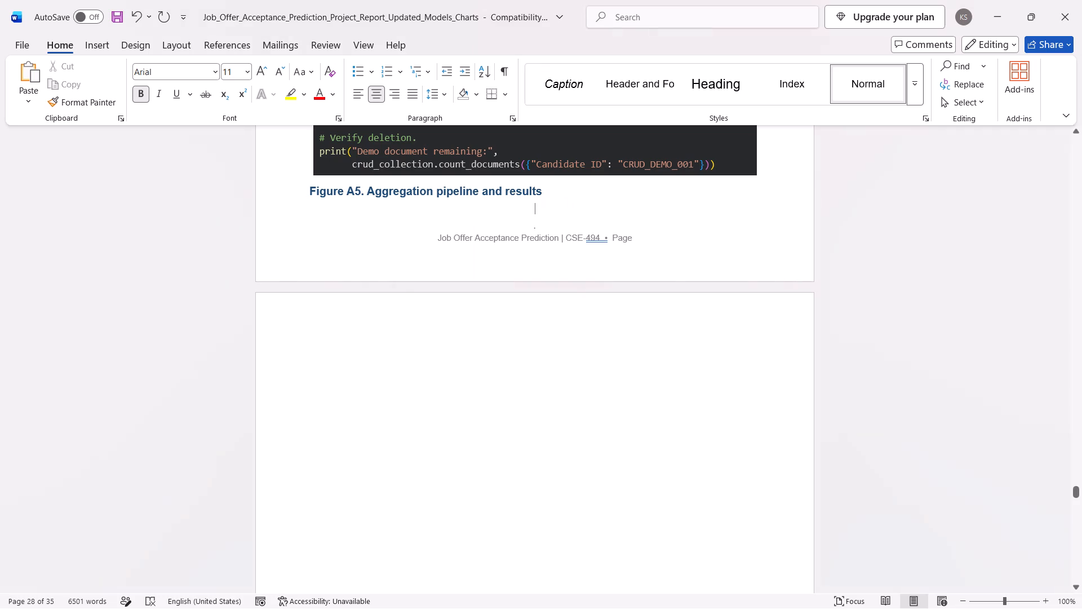
key("ctrl+v")
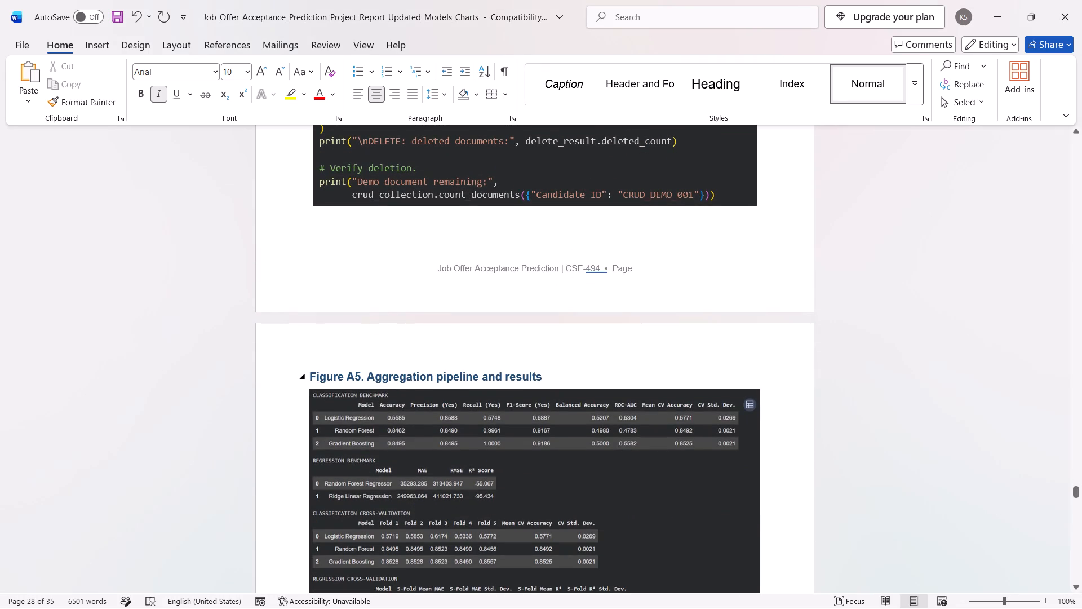
Renumber the Aggregation pipeline and results heading as Figure A4.
left_click(361, 375)
key("BackSpace")
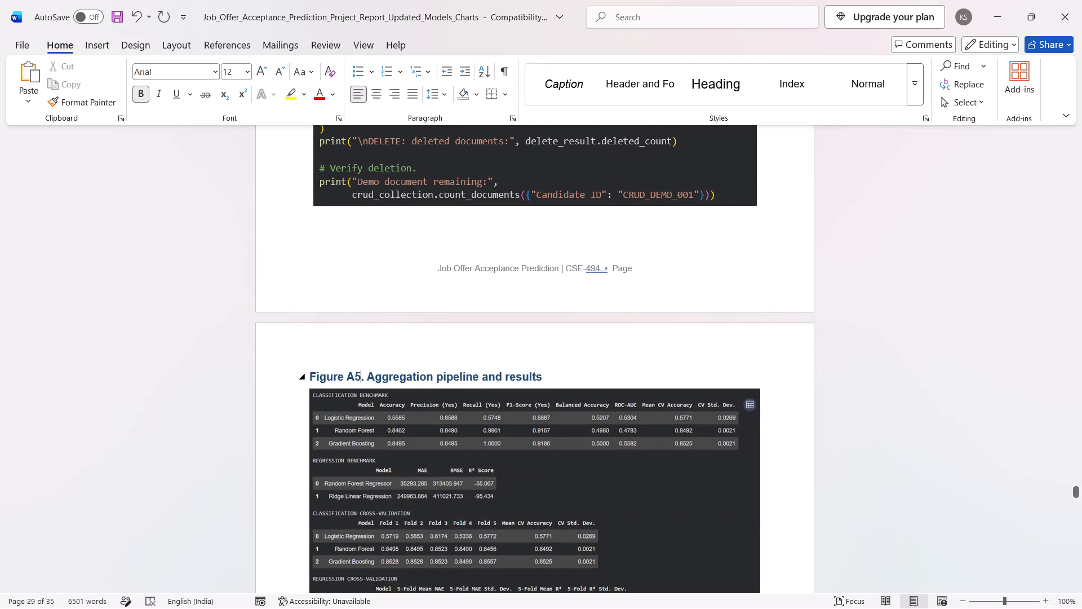
key("4")
Renumber the Update and Delete CRUD evidence heading as Figure A3.
scroll(361, 375, "up", 4)
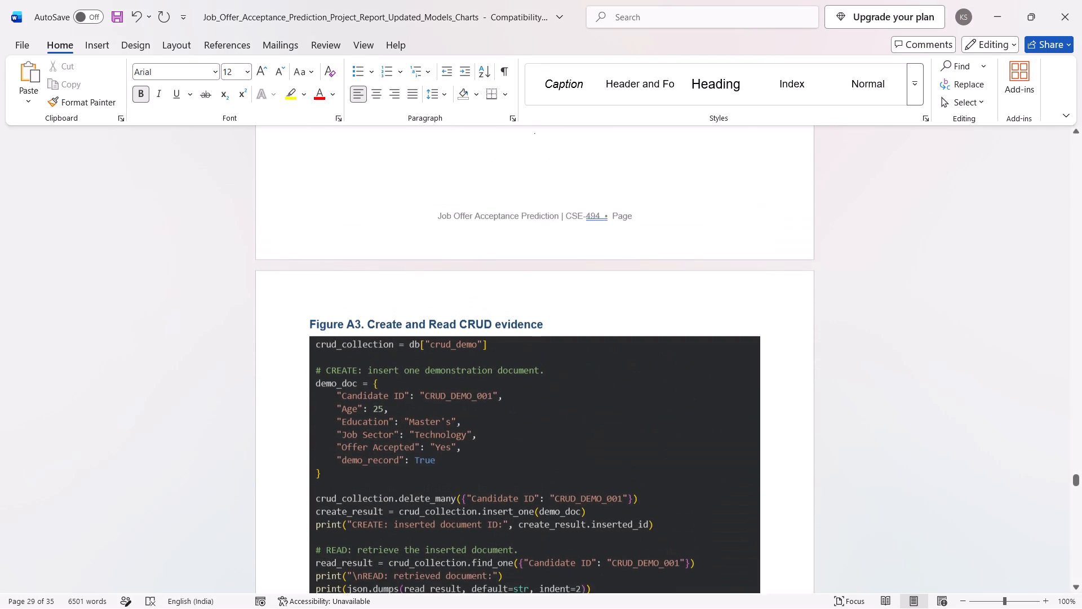
scroll(360, 425, "down", 1)
left_click(360, 421)
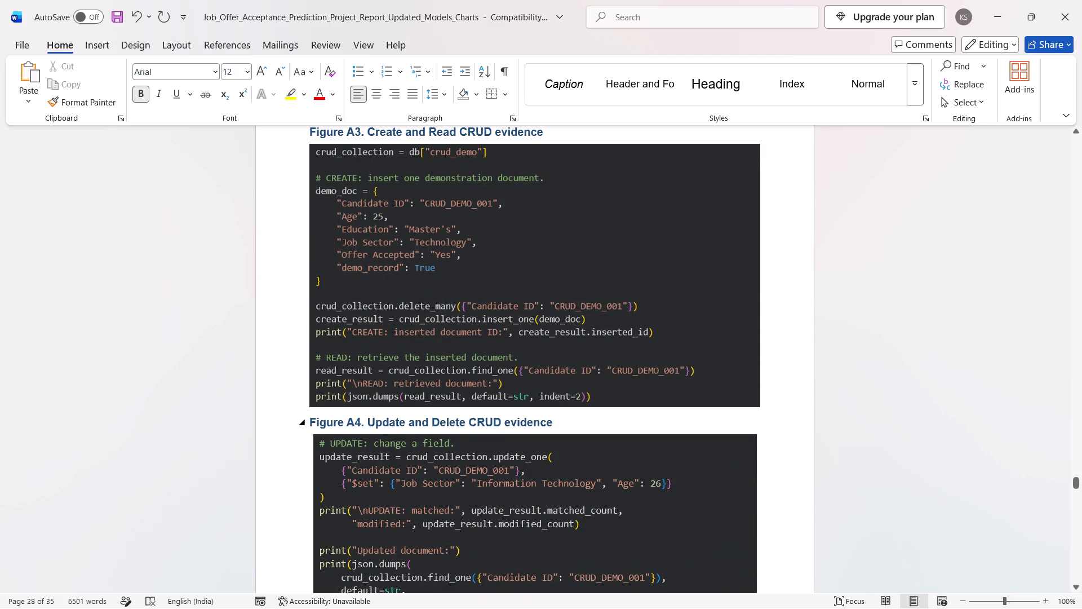
key("BackSpace")
key("4")
key("BackSpace")
key("3")
Renumber the Create and Read CRUD evidence heading as Figure A2.
scroll(360, 421, "up", 1)
left_click(359, 315)
key("BackSpace")
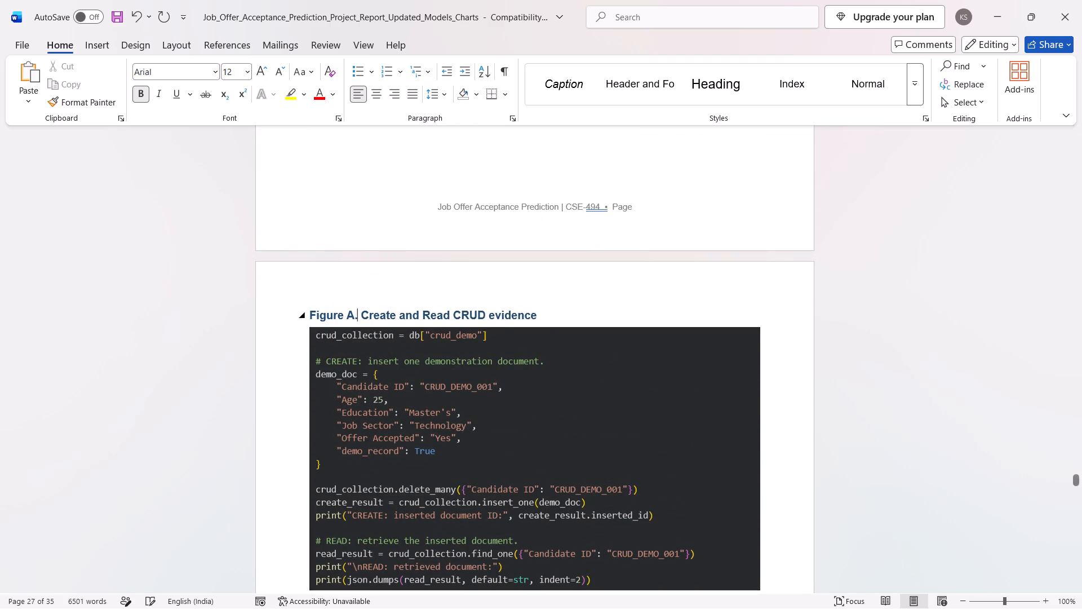
key("3")
key("BackSpace")
key("2")
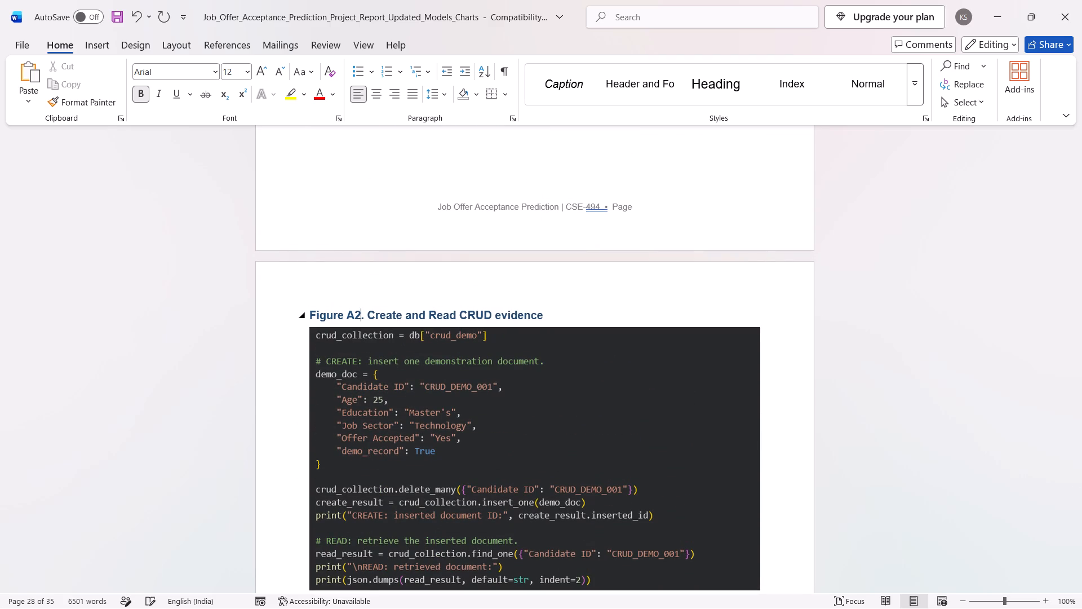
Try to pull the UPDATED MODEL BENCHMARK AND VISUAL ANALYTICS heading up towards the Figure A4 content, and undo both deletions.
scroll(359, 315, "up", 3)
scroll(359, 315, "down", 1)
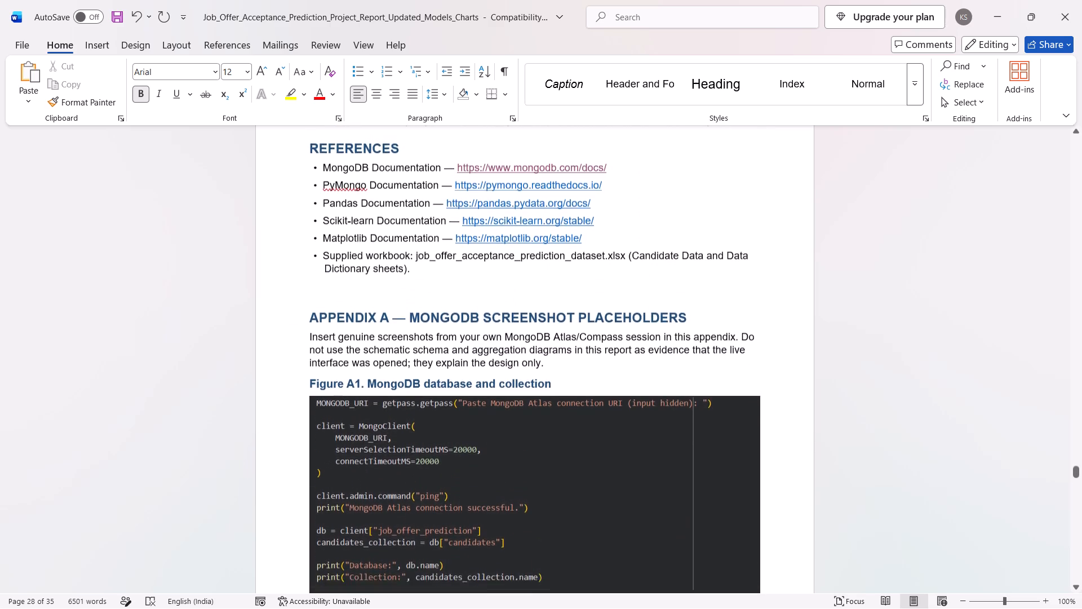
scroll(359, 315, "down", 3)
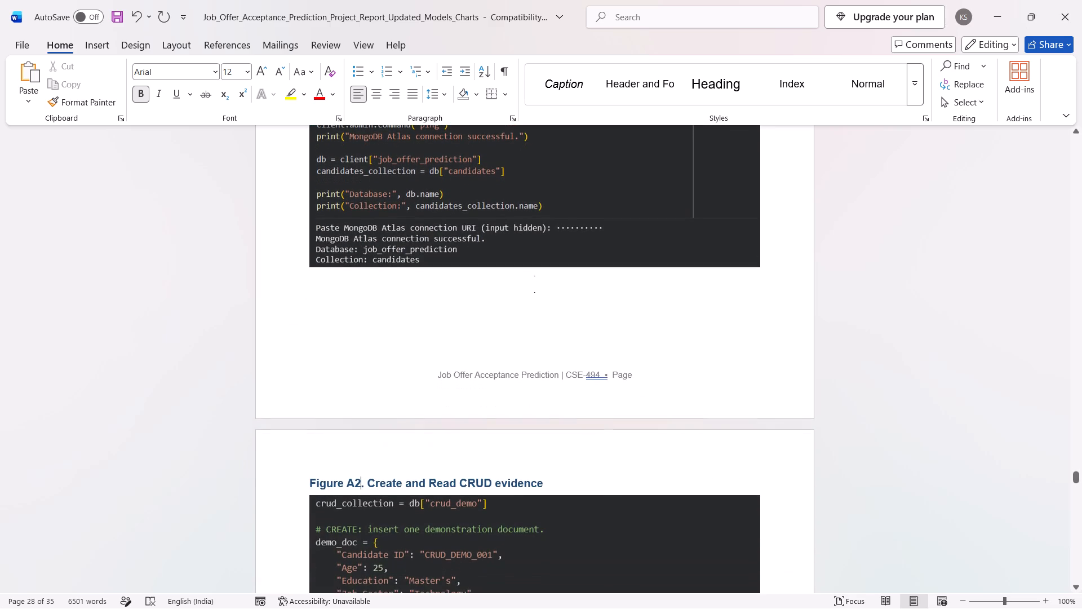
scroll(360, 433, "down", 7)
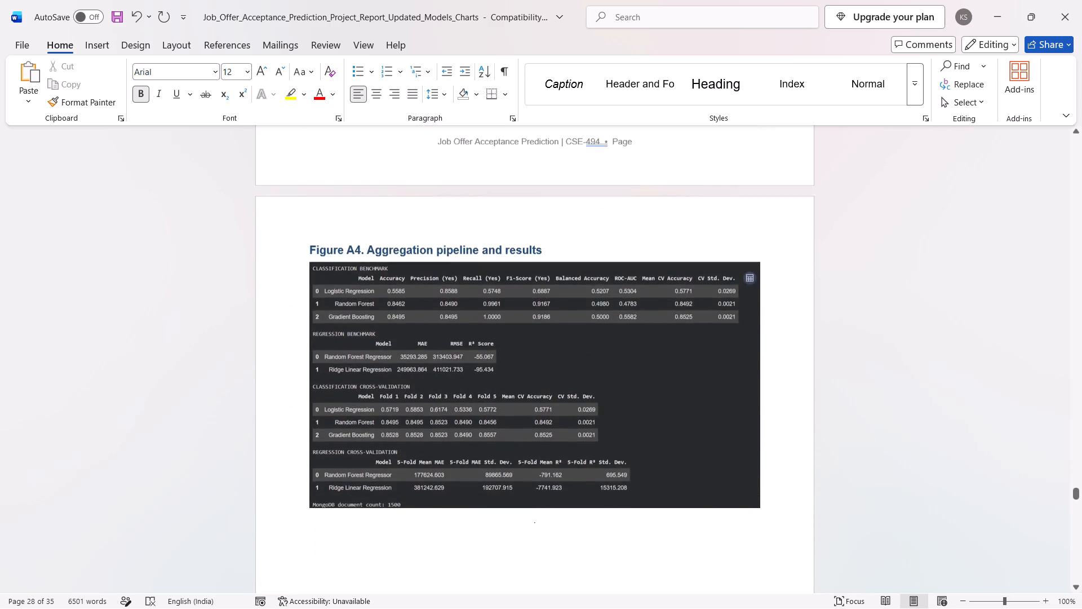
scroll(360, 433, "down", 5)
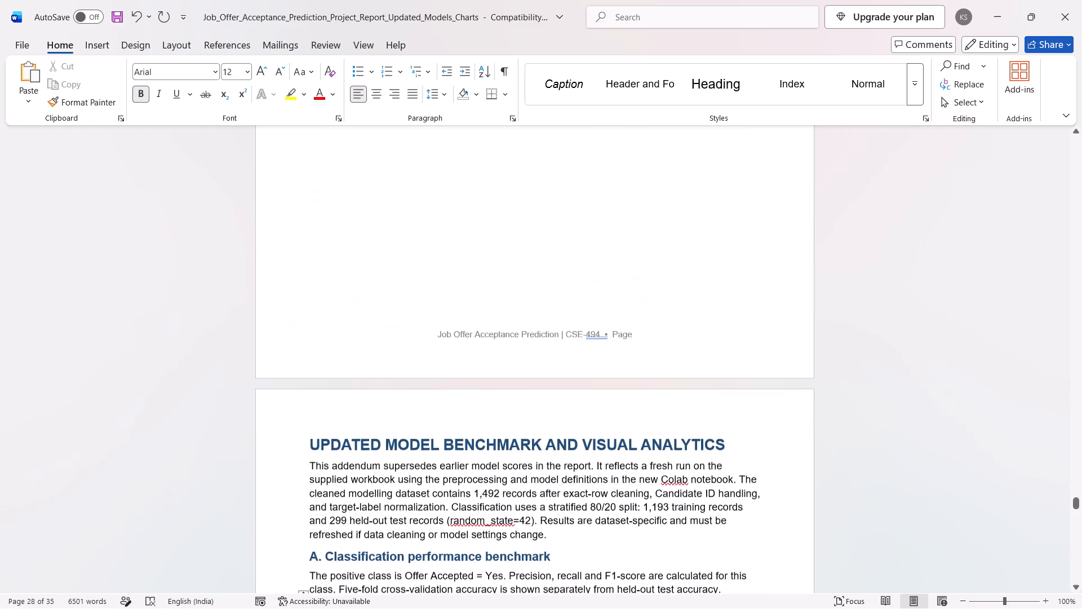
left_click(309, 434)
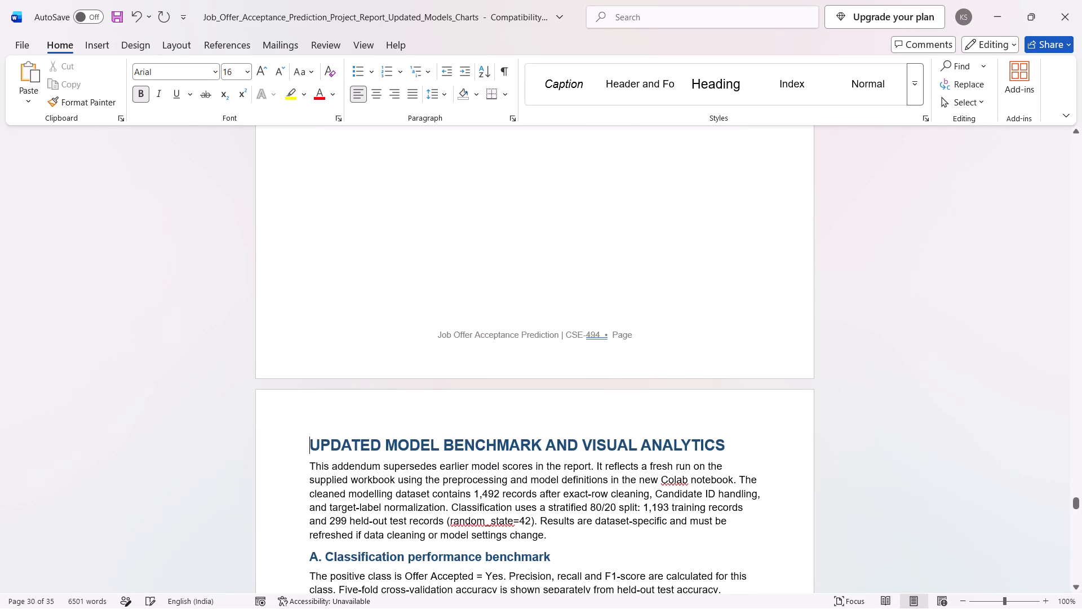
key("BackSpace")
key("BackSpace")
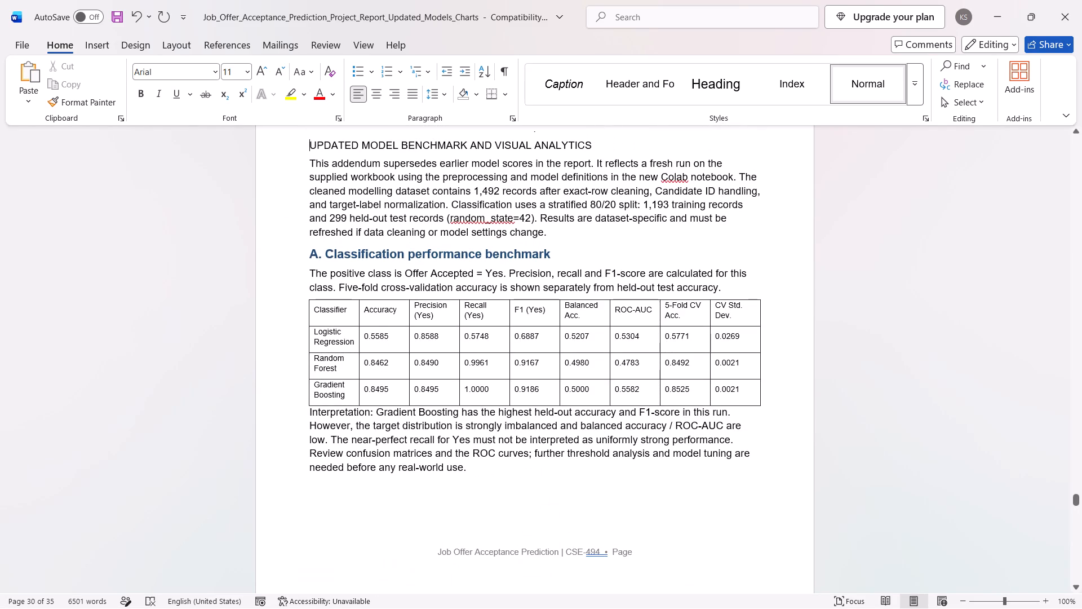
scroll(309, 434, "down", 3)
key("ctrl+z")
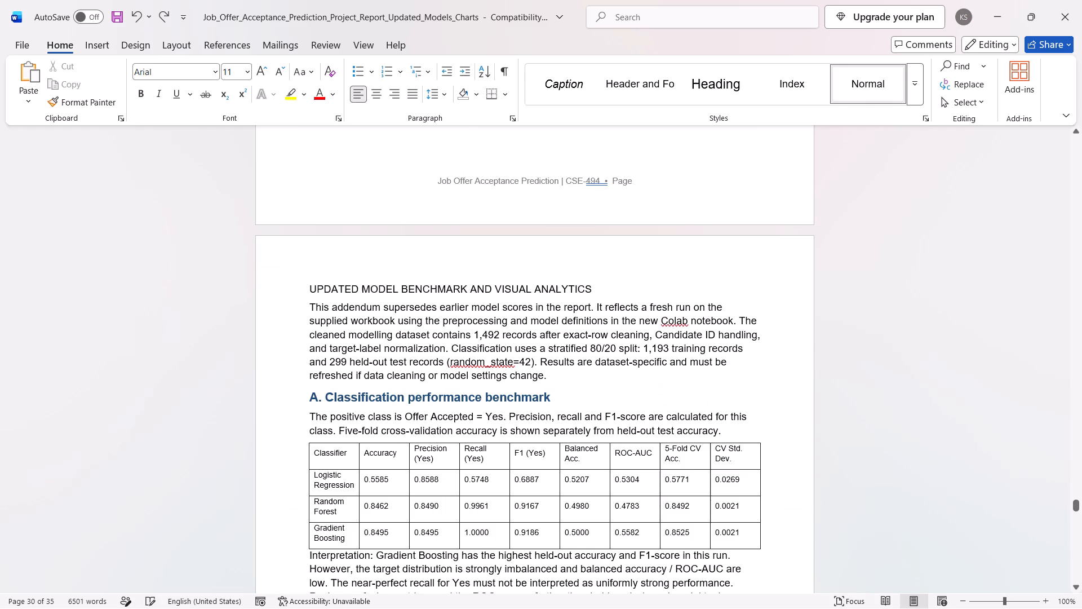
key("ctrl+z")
Insert a blank line above the Figure A1 MongoDB database and collection heading.
scroll(309, 434, "up", 4)
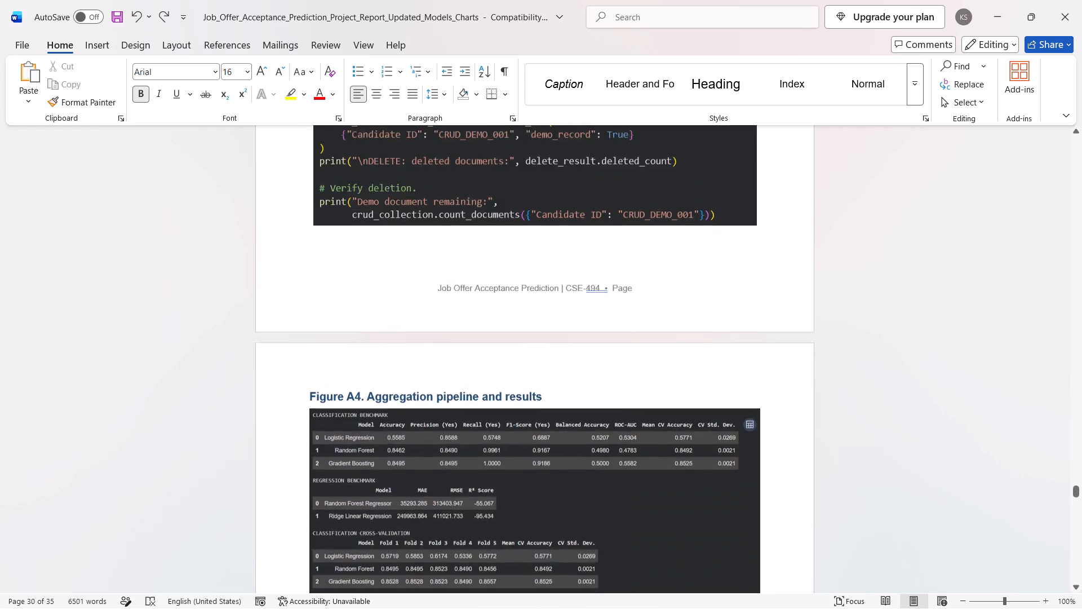
scroll(309, 434, "up", 6)
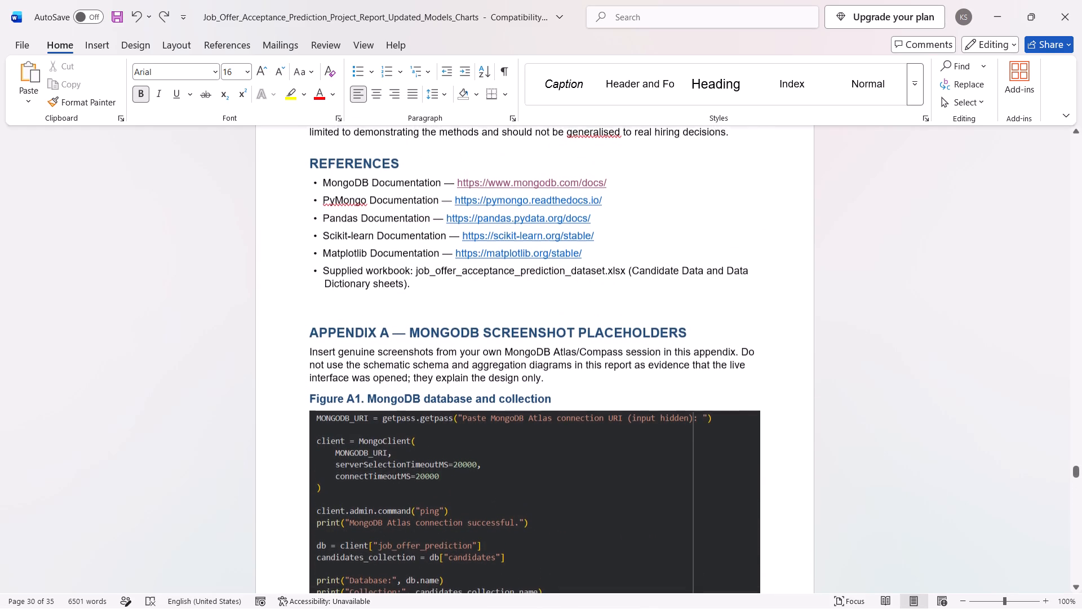
left_click(309, 395)
key("Return")
Insert a blank line above the Figure A3 Update and Delete CRUD evidence heading.
scroll(309, 395, "down", 3)
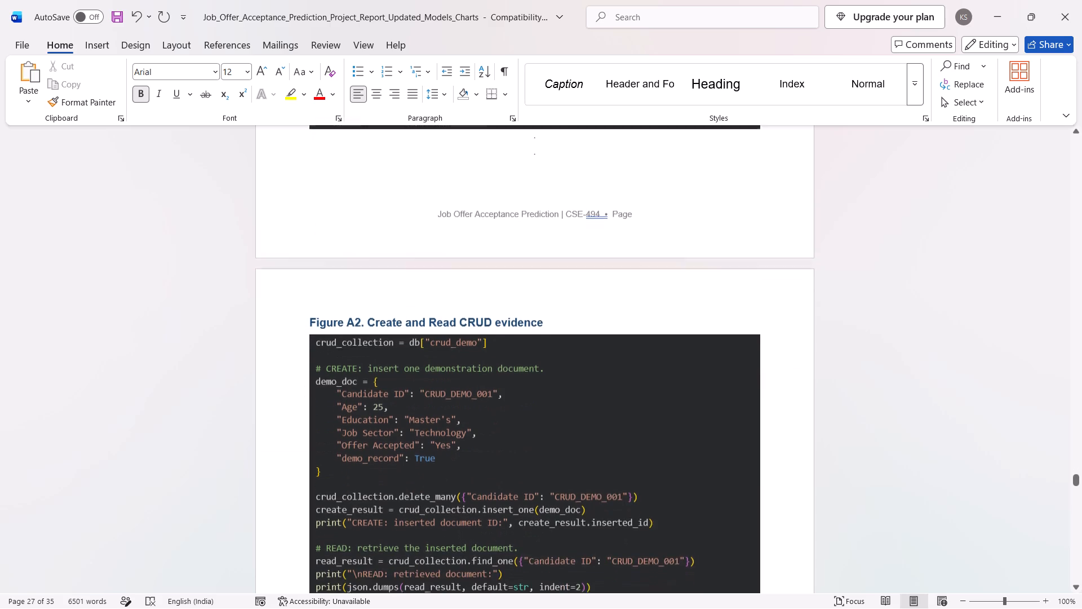
scroll(309, 395, "down", 9)
scroll(309, 395, "up", 1)
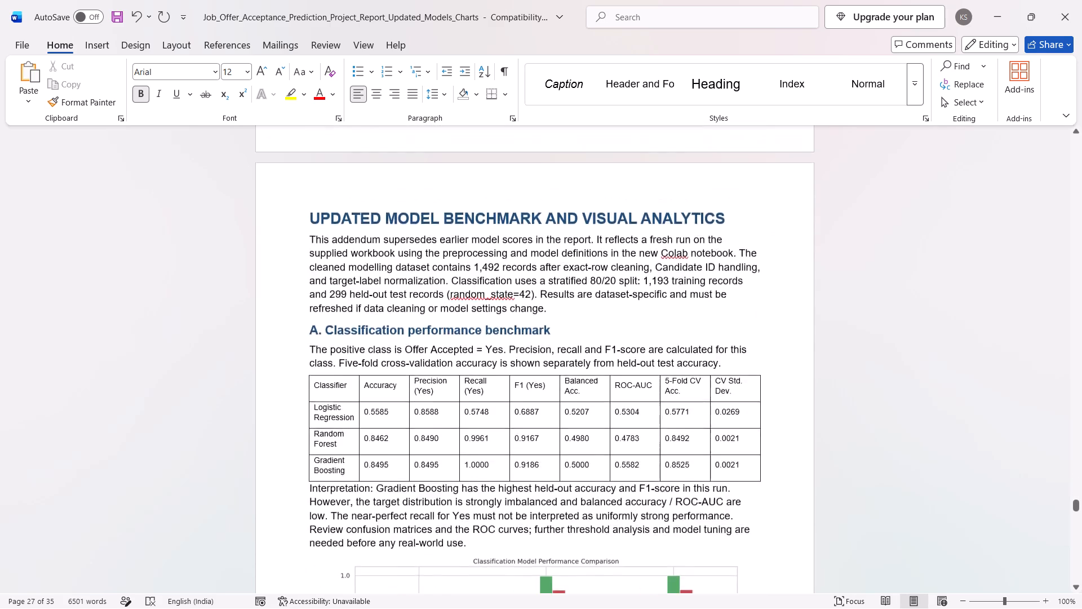
scroll(309, 395, "up", 4)
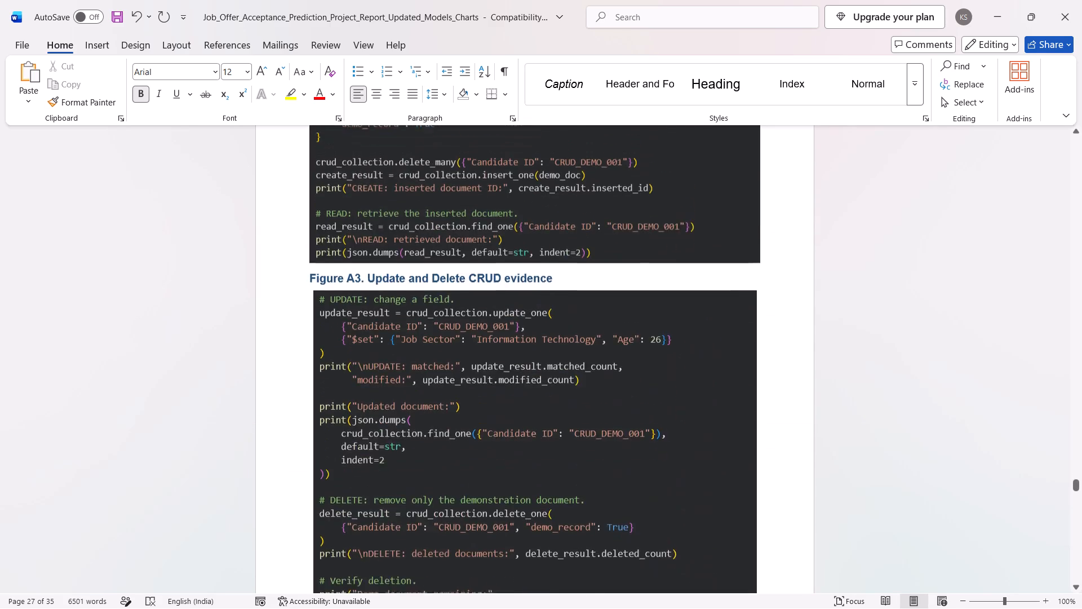
scroll(309, 395, "up", 1)
left_click(310, 473)
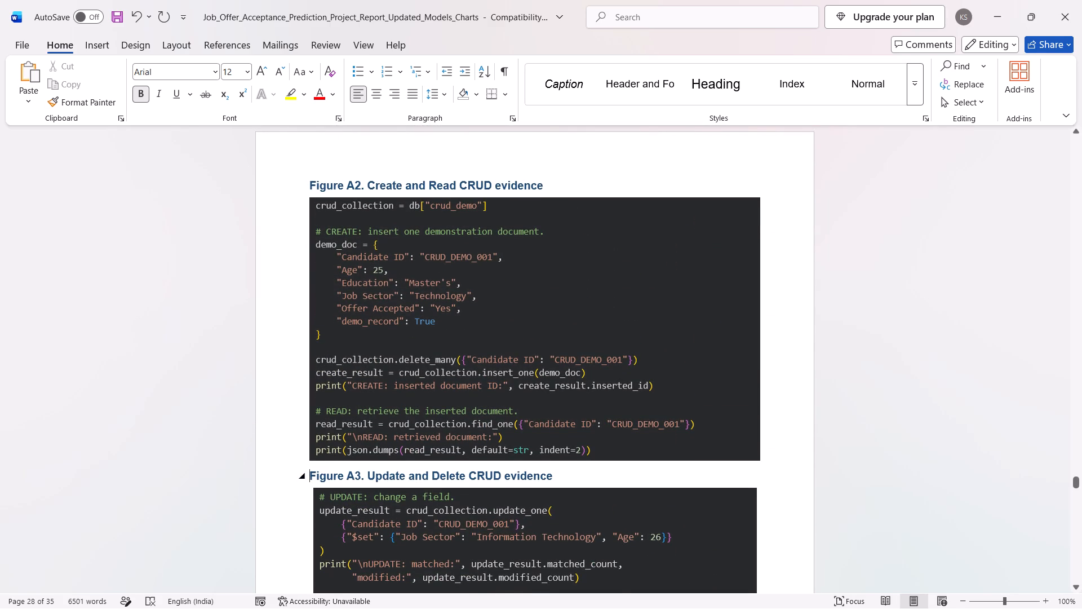
key("Return")
Insert two blank lines above the D. Regression benchmark: Expected Salary heading to move the section and its table onto the next page.
scroll(310, 473, "up", 2)
scroll(310, 473, "down", 1)
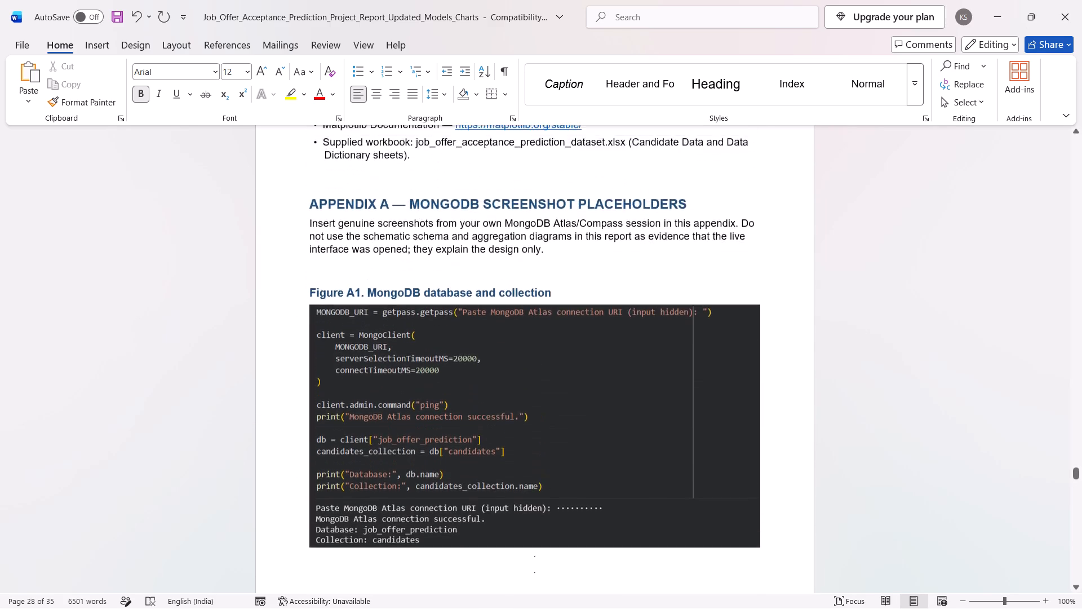
scroll(310, 473, "down", 5)
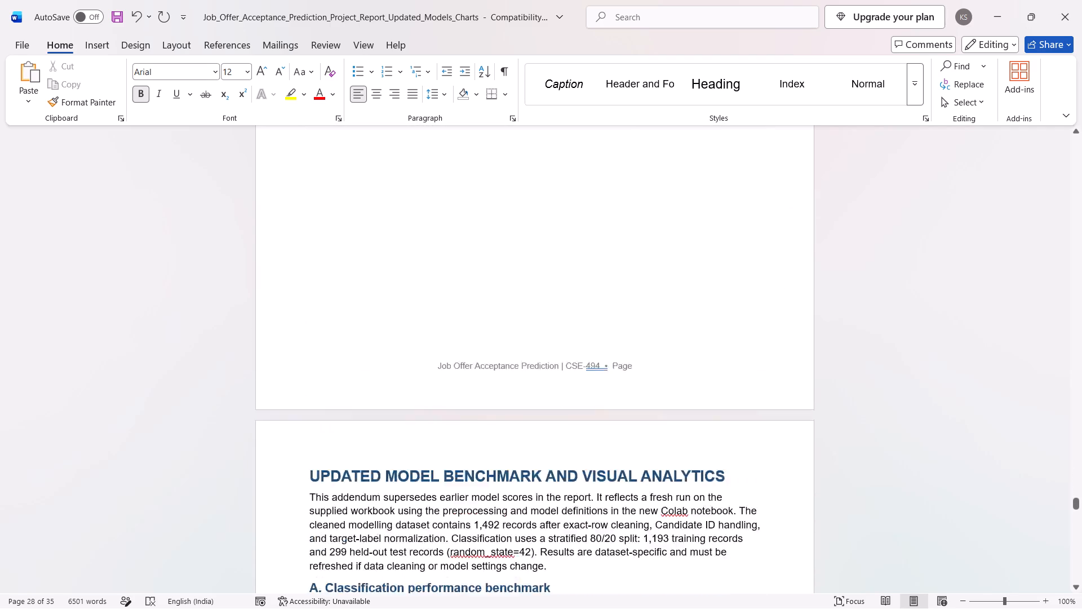
scroll(310, 473, "down", 3)
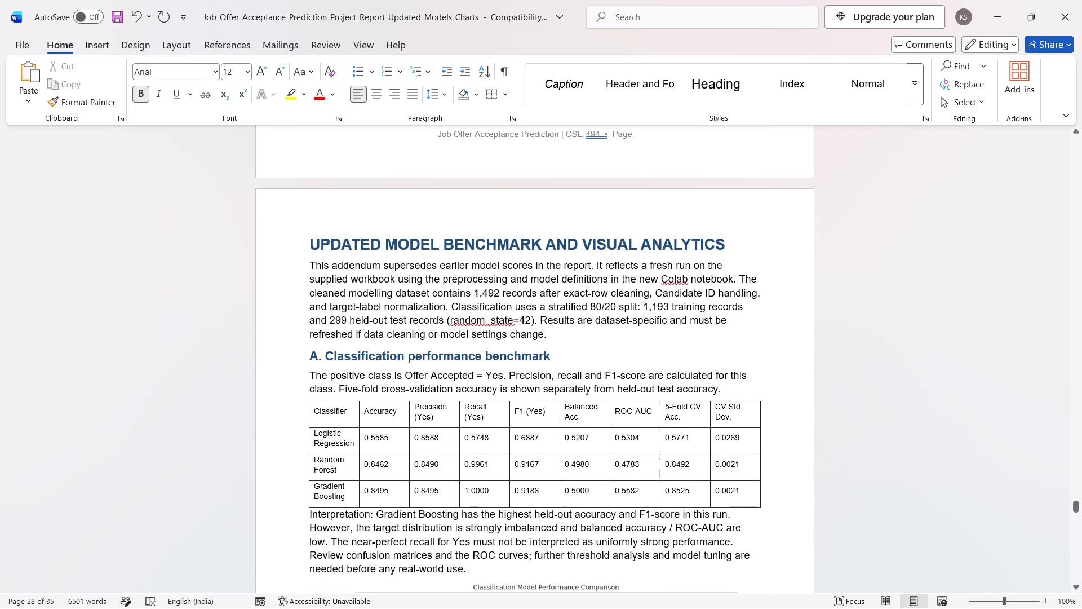
scroll(310, 473, "down", 4)
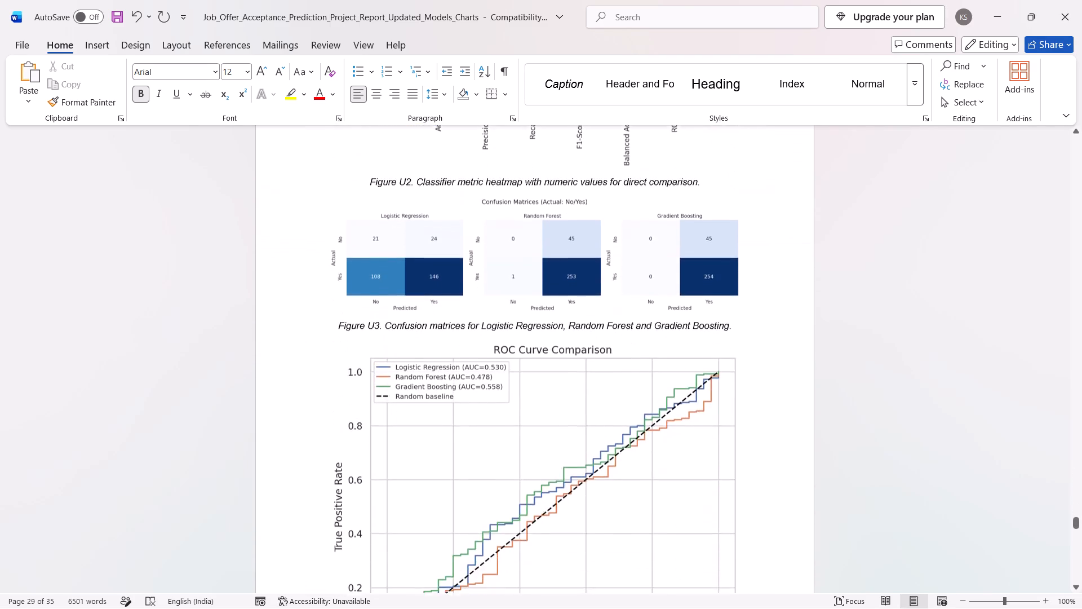
scroll(310, 473, "down", 4)
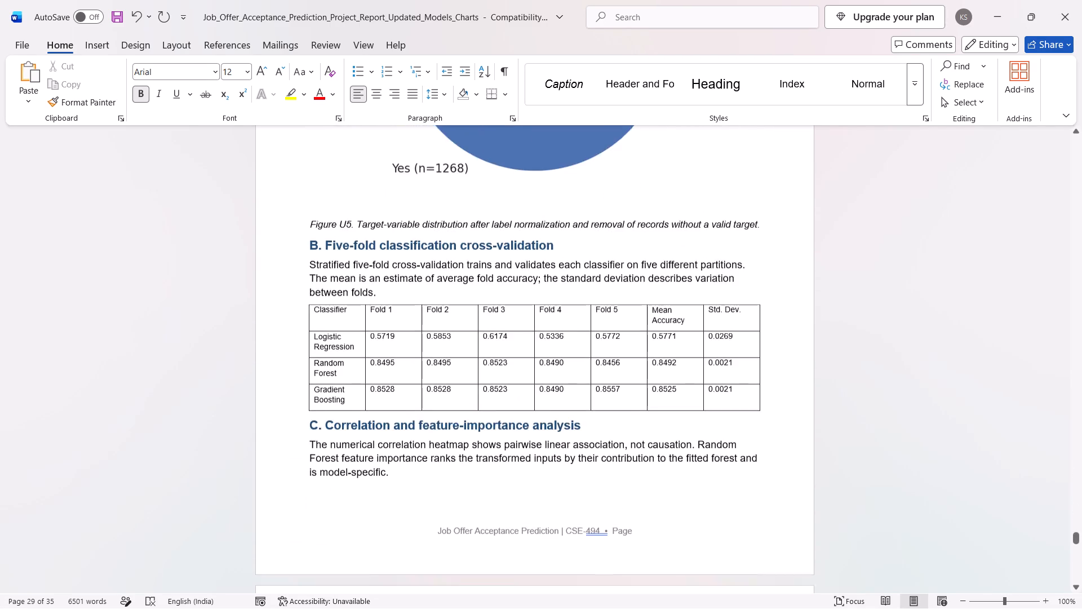
scroll(310, 473, "down", 1)
scroll(310, 473, "up", 2)
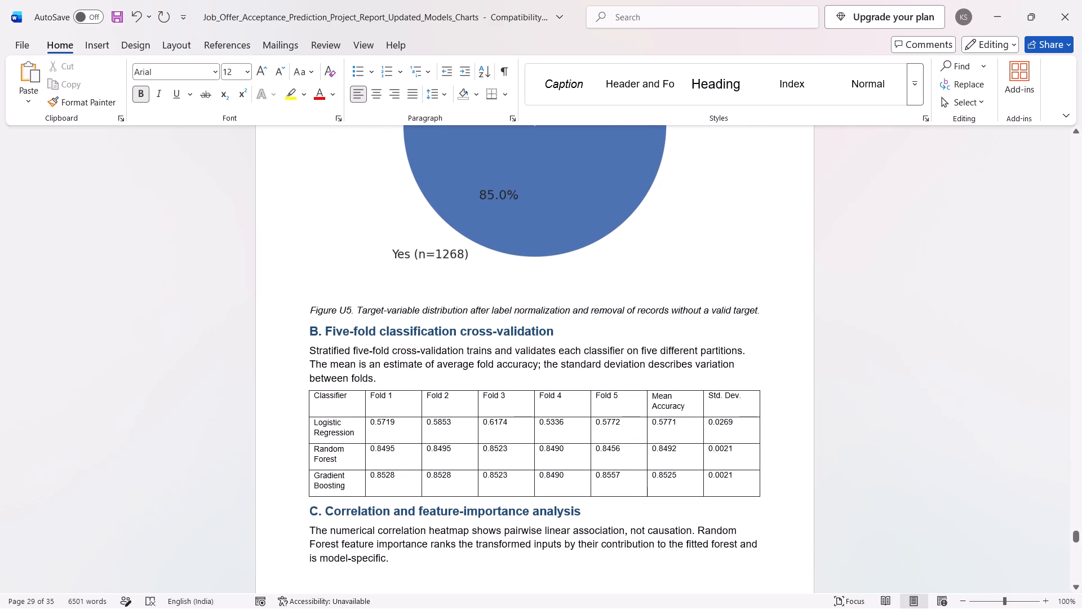
scroll(310, 473, "down", 5)
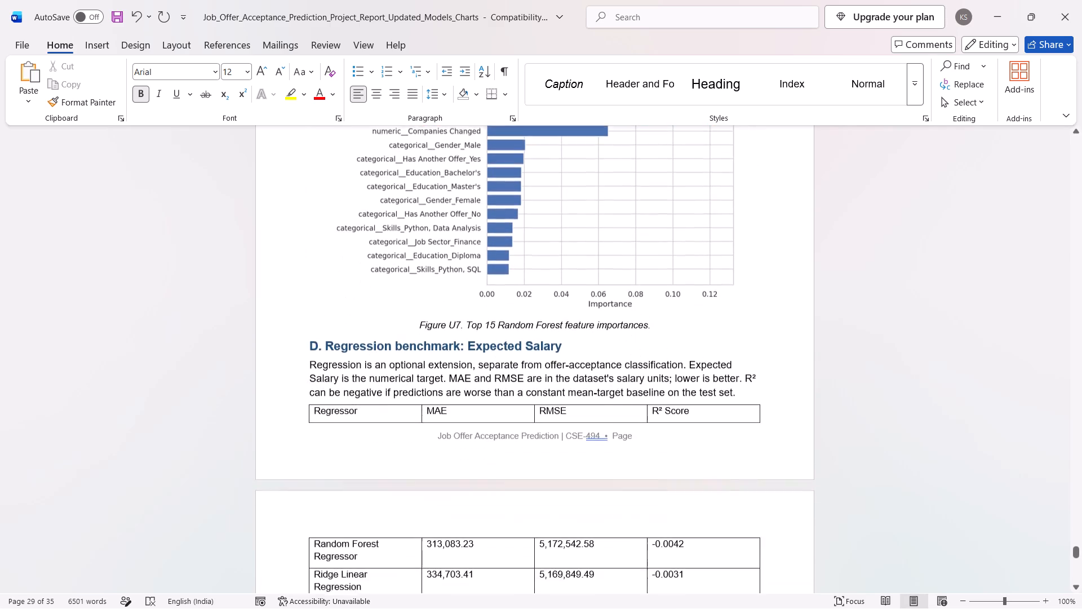
scroll(310, 473, "down", 1)
scroll(310, 473, "up", 1)
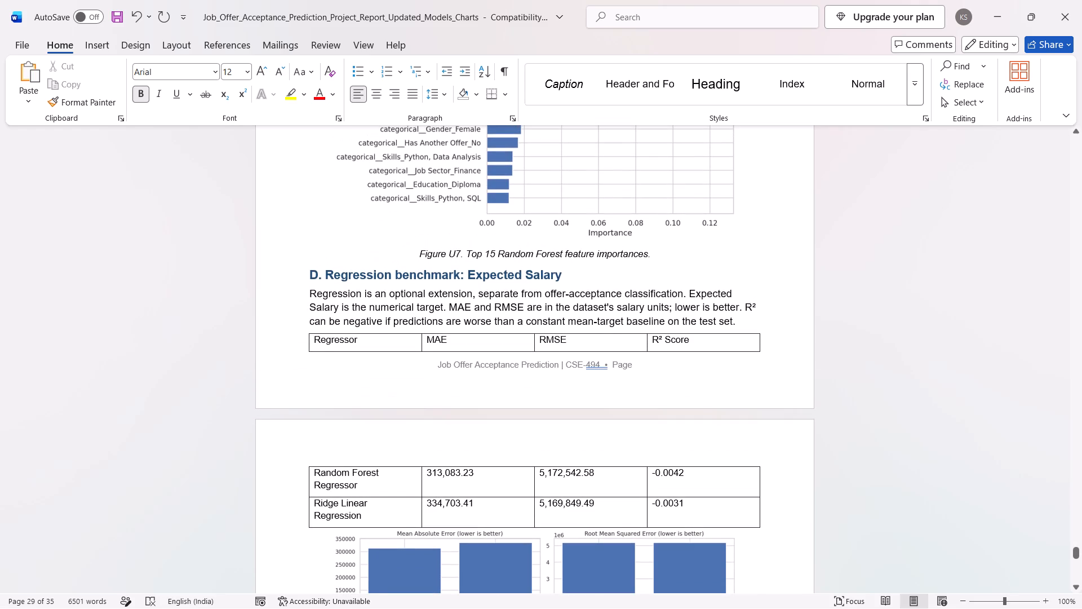
left_click(309, 279)
key("Return")
key("Return")
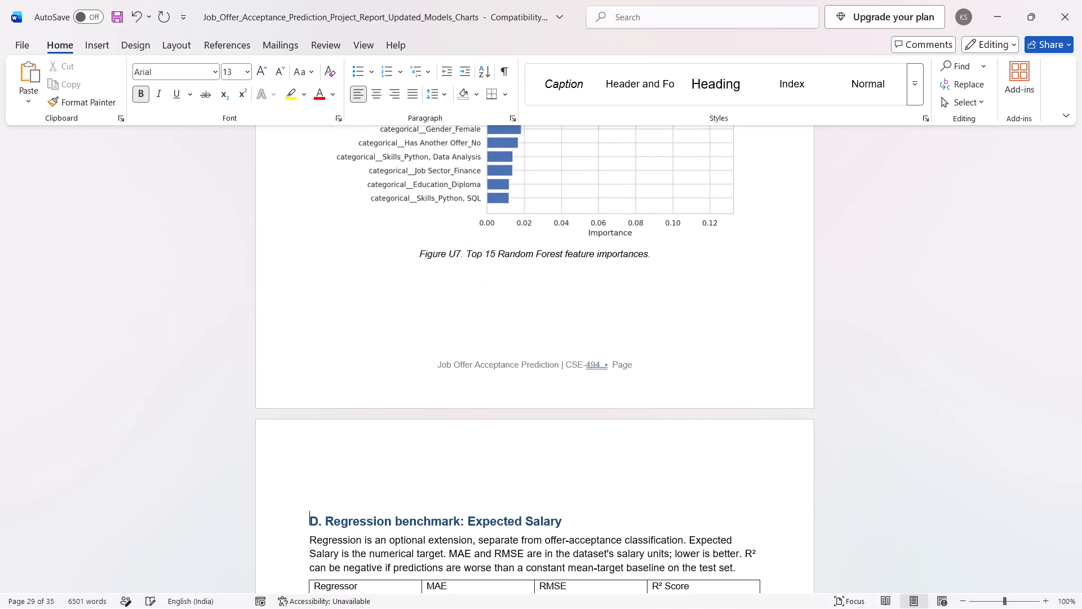
Switch to the Colab notebook in Firefox, save it and copy its sharing link for the URL placeholder in report section F.
scroll(309, 279, "down", 4)
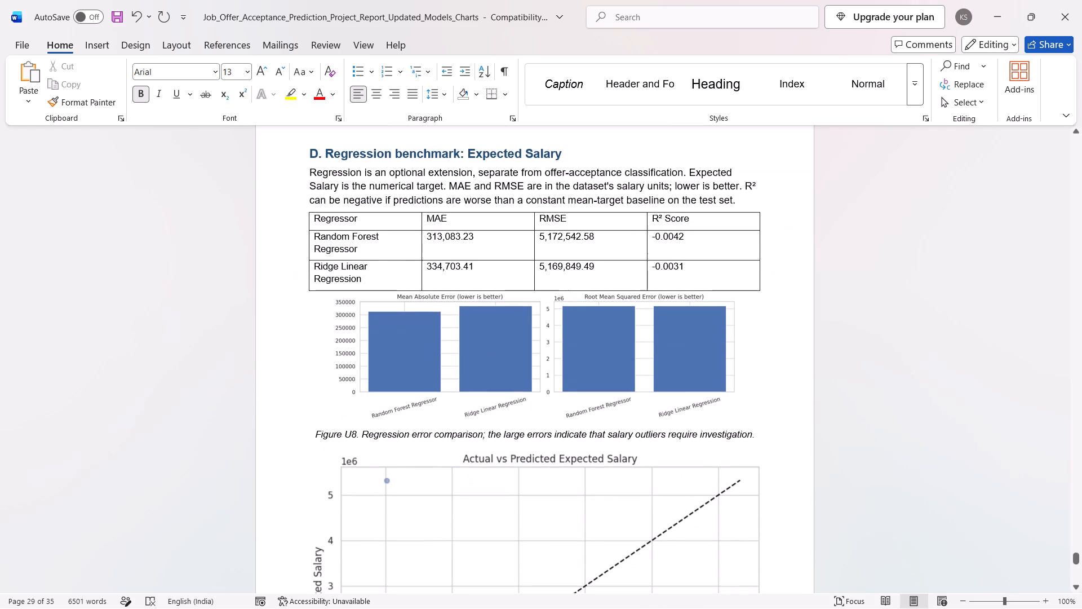
scroll(309, 279, "down", 4)
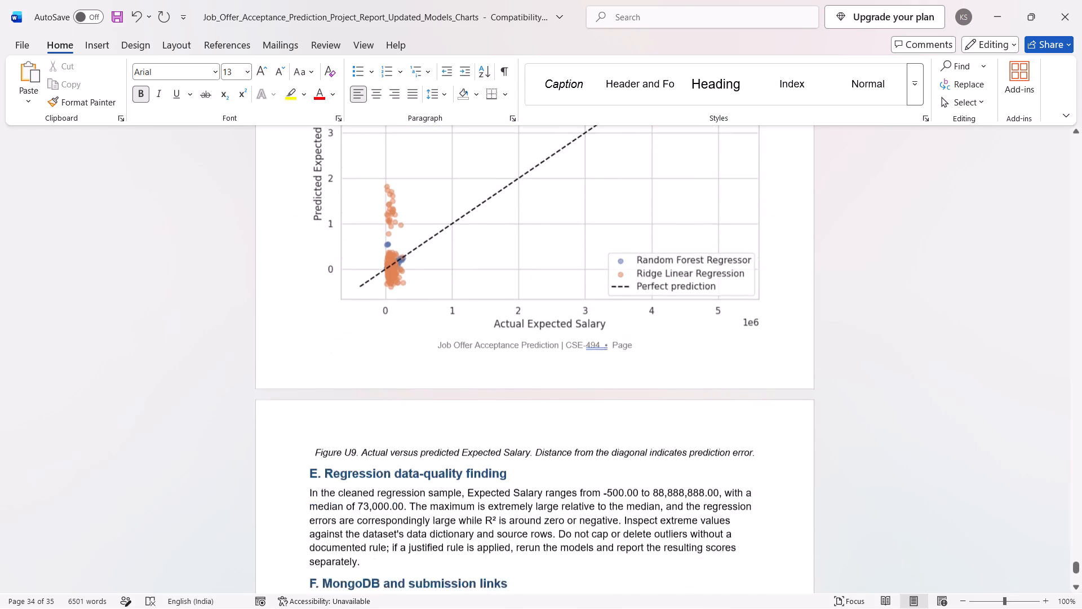
scroll(309, 279, "down", 2)
scroll(309, 279, "up", 1)
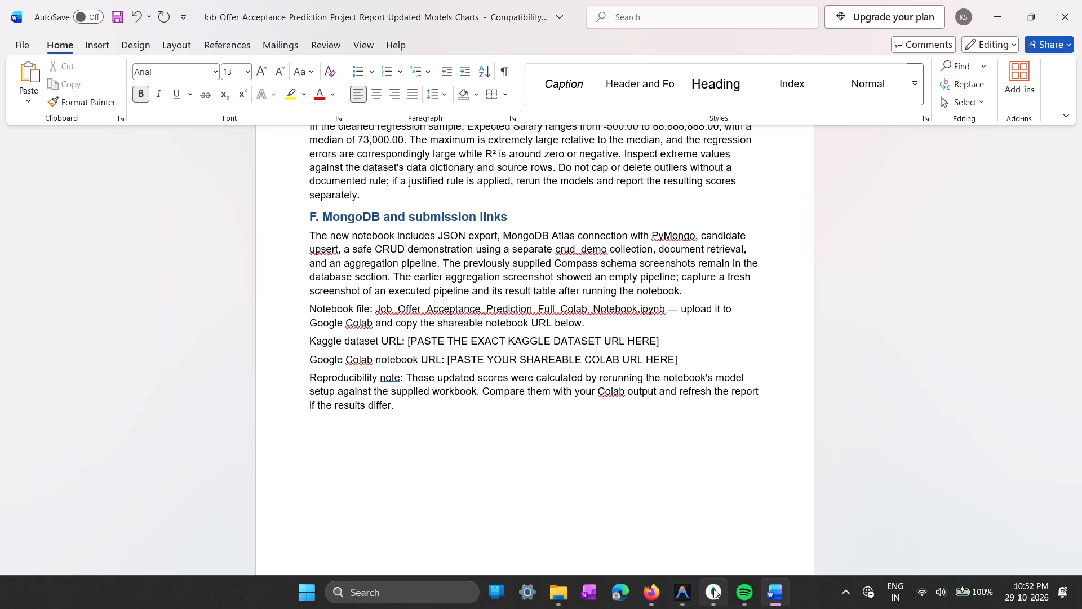
left_click(645, 595)
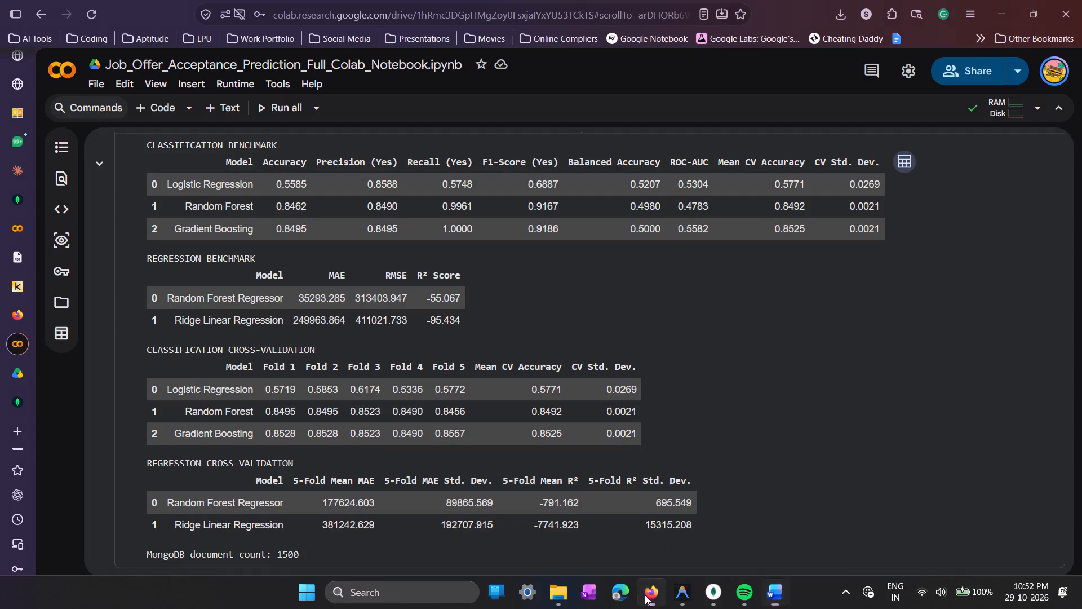
scroll(279, 440, "down", 13)
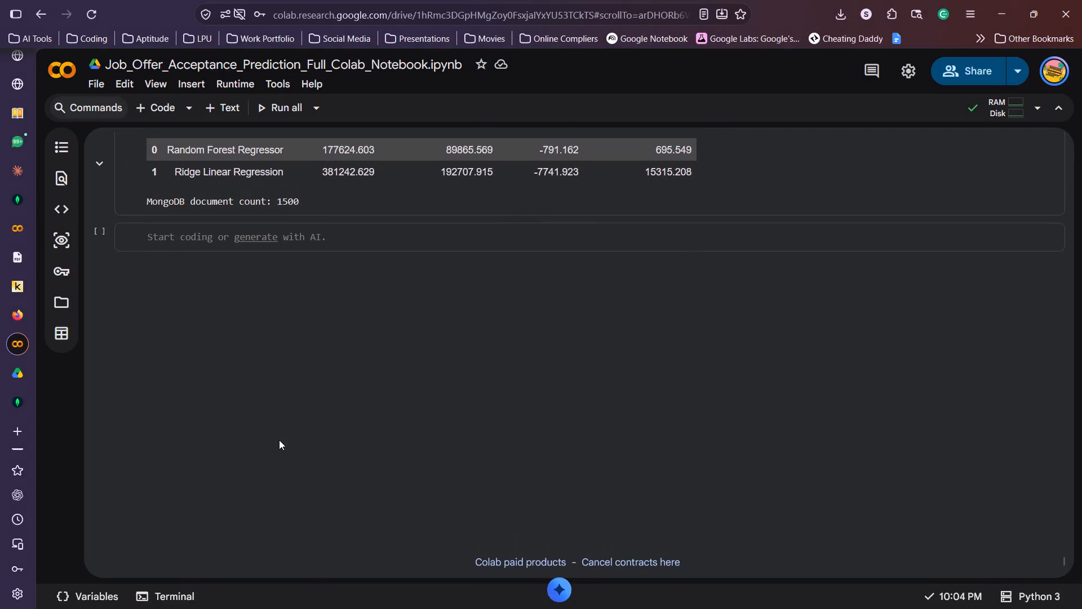
key("ctrl+s")
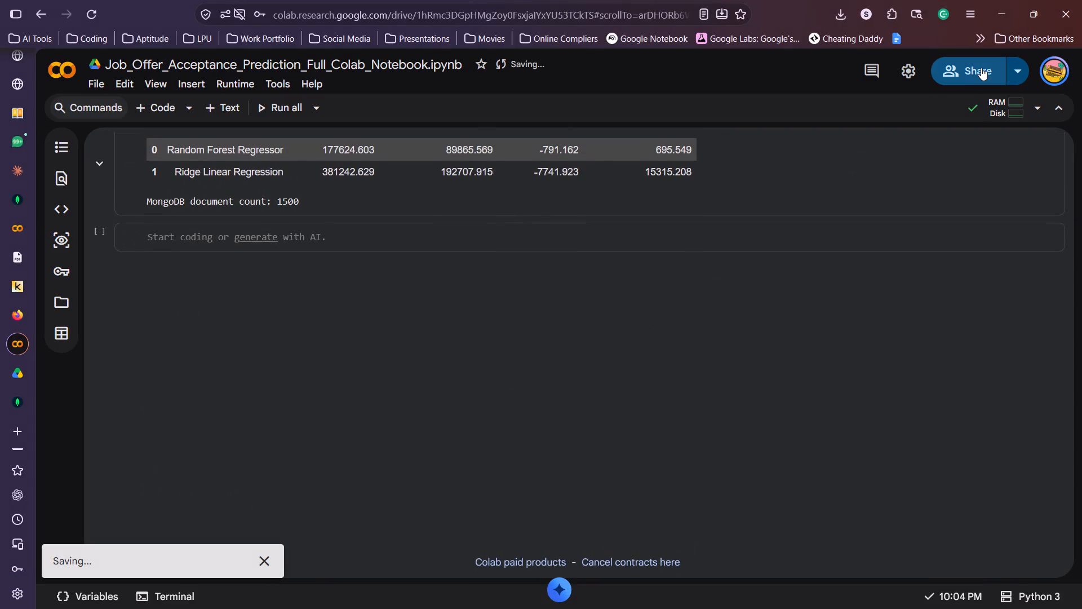
left_click(981, 68)
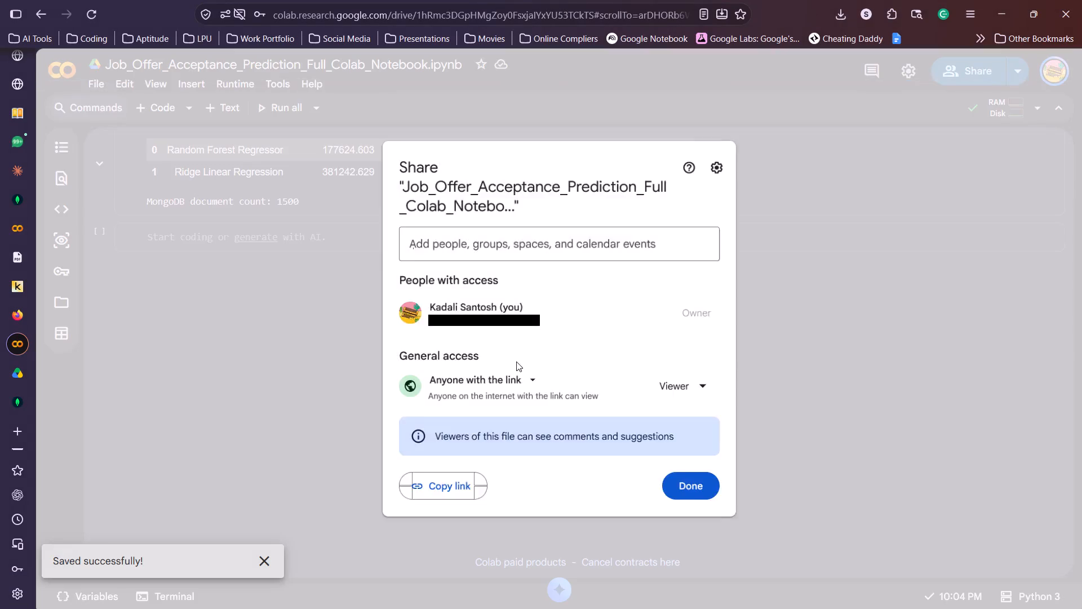
left_click(447, 491)
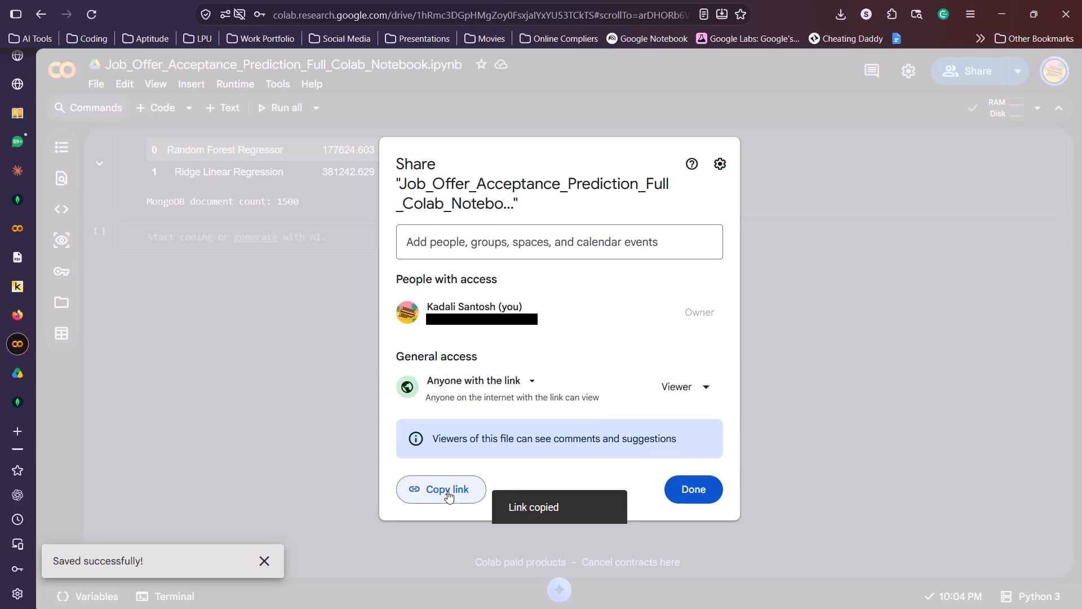
Switch back to the Word report and replace the Google Colab notebook URL placeholder in section F with the copied sharing link.
key("alt+Tab")
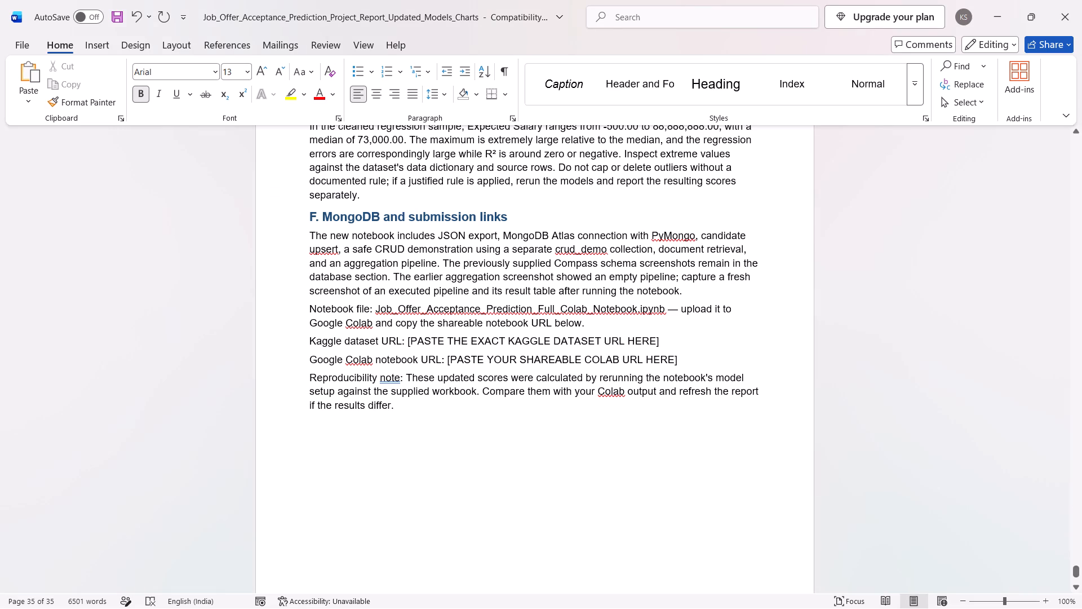
left_click_drag(446, 359, 676, 354)
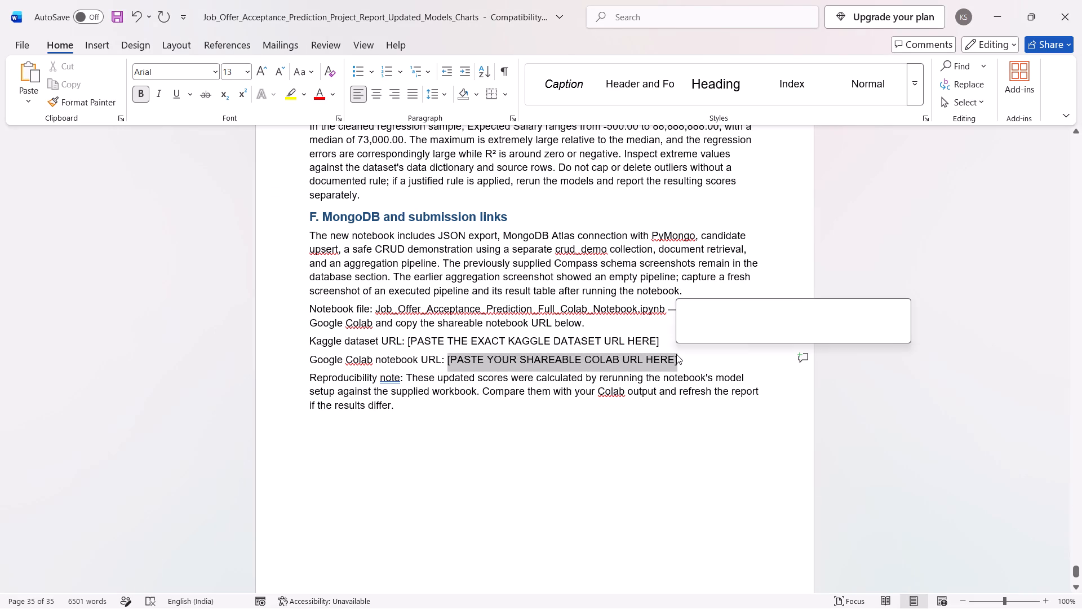
key("ctrl+v")
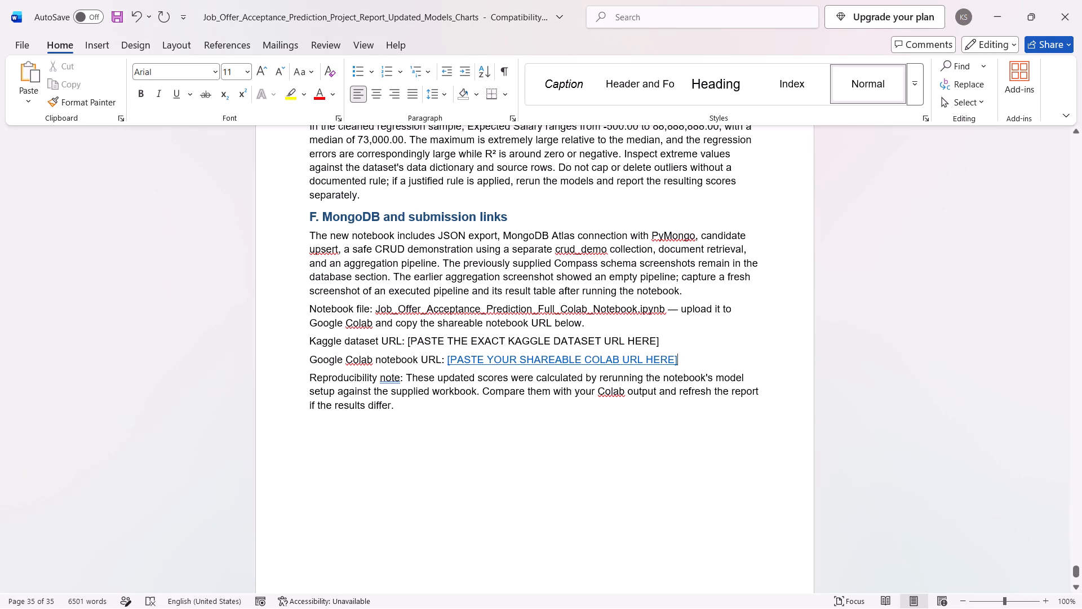
key("ctrl+z")
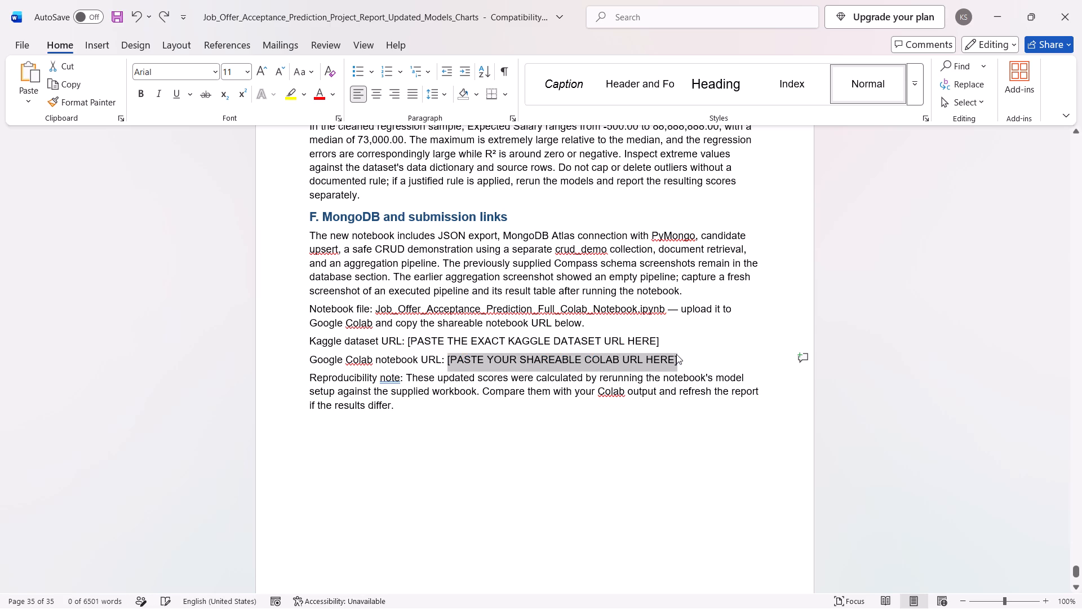
key("BackSpace")
key("ctrl+v")
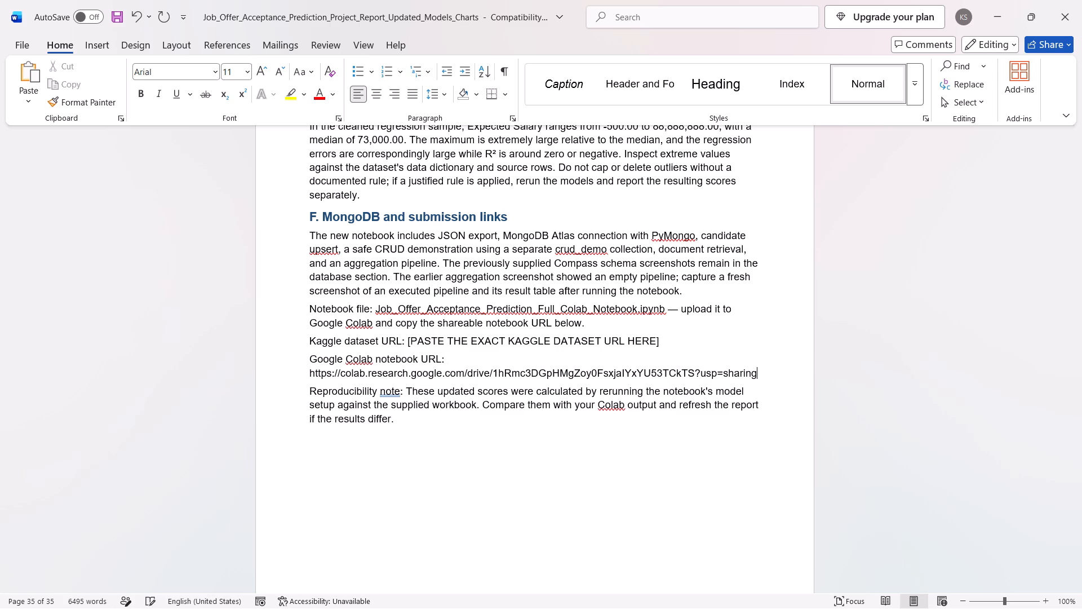
key("space")
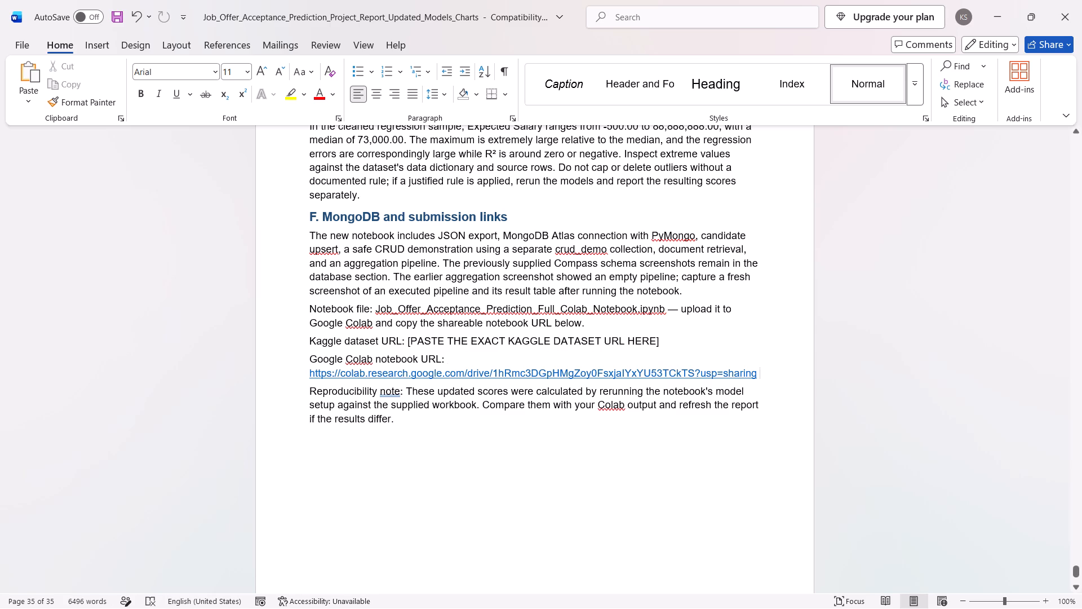
Shorten the Kaggle dataset URL label in section F to "Dataset URL:".
left_click(349, 342)
key("BackSpace")
key("BackSpace")
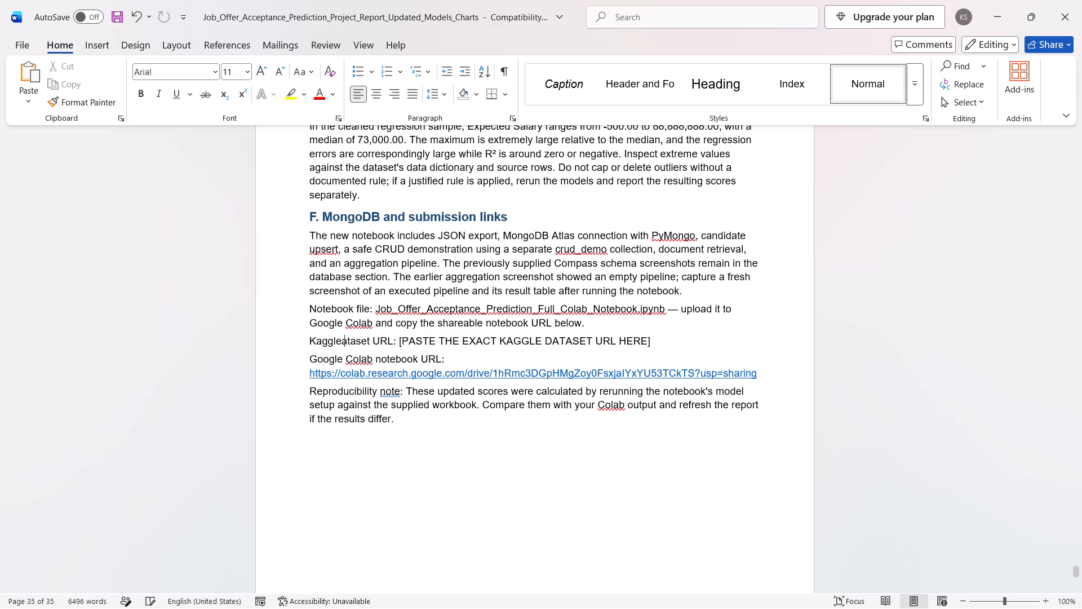
key("BackSpace")
key("BackSpace")
key("BackSpace")
key("BackSpace")
key("BackSpace")
key("BackSpace")
key("shift+d")
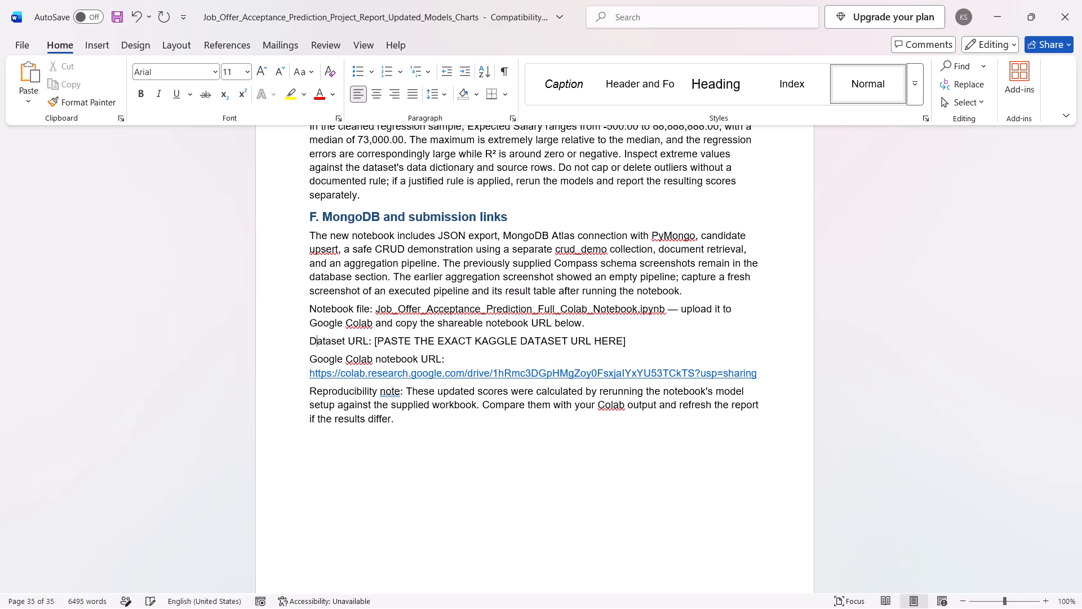
key("a")
key("BackSpace")
Delete the bracketed Kaggle dataset URL placeholder after the Dataset URL label in section F.
left_click_drag(633, 342, 379, 347)
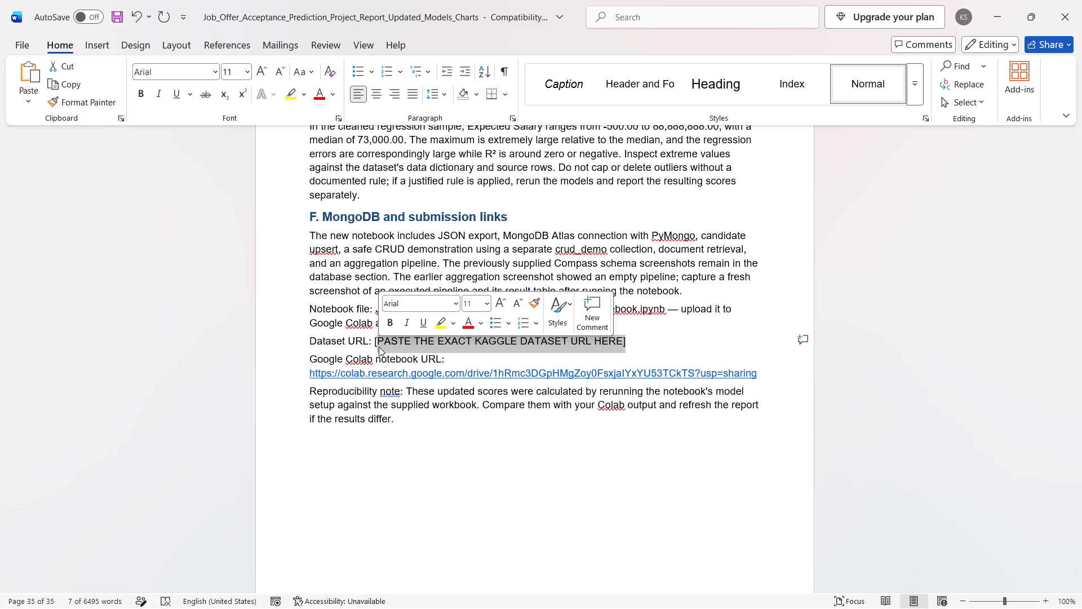
key("BackSpace")
key("BackSpace")
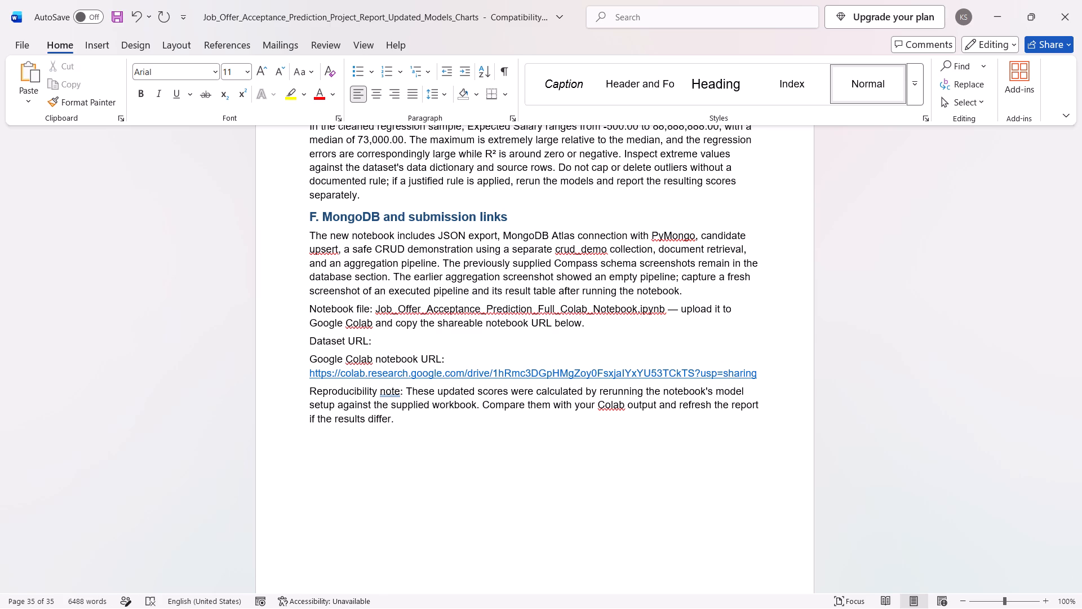
Replace the Google Colab notebook link under PROJECT RESOURCE LINKS on page 2 with the copied Colab sharing link.
scroll(379, 347, "up", 20)
scroll(379, 347, "up", 20)
scroll(379, 347, "up", 7)
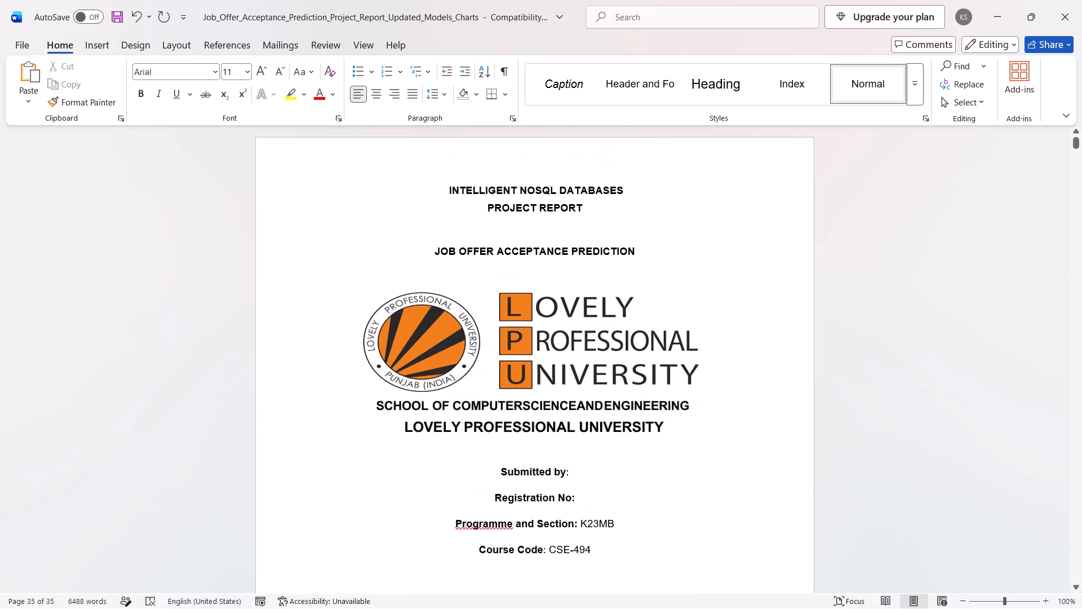
scroll(379, 347, "down", 5)
scroll(379, 347, "up", 2)
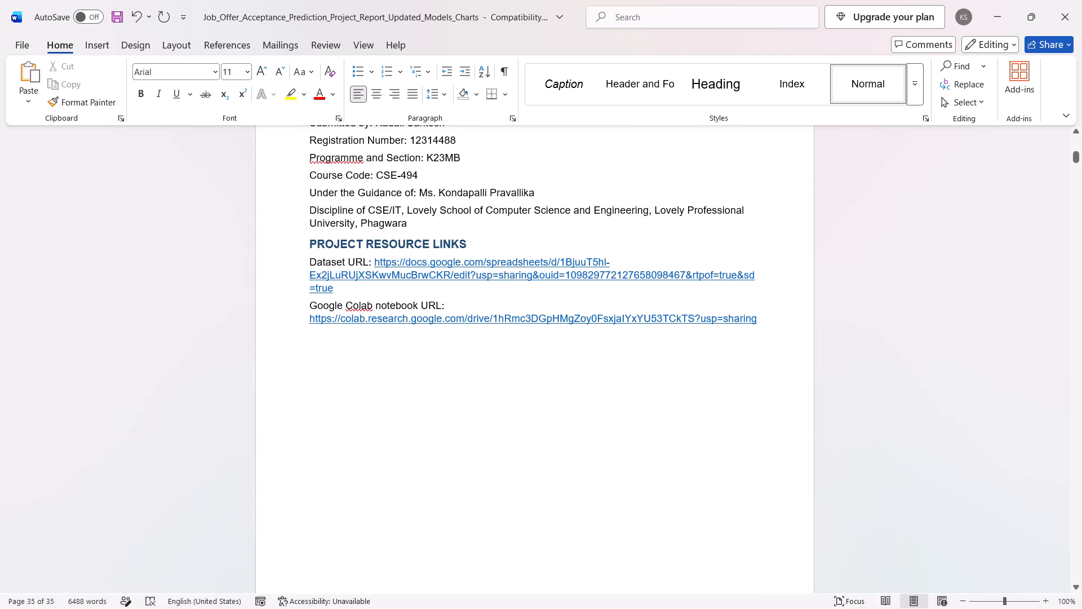
left_click(758, 318)
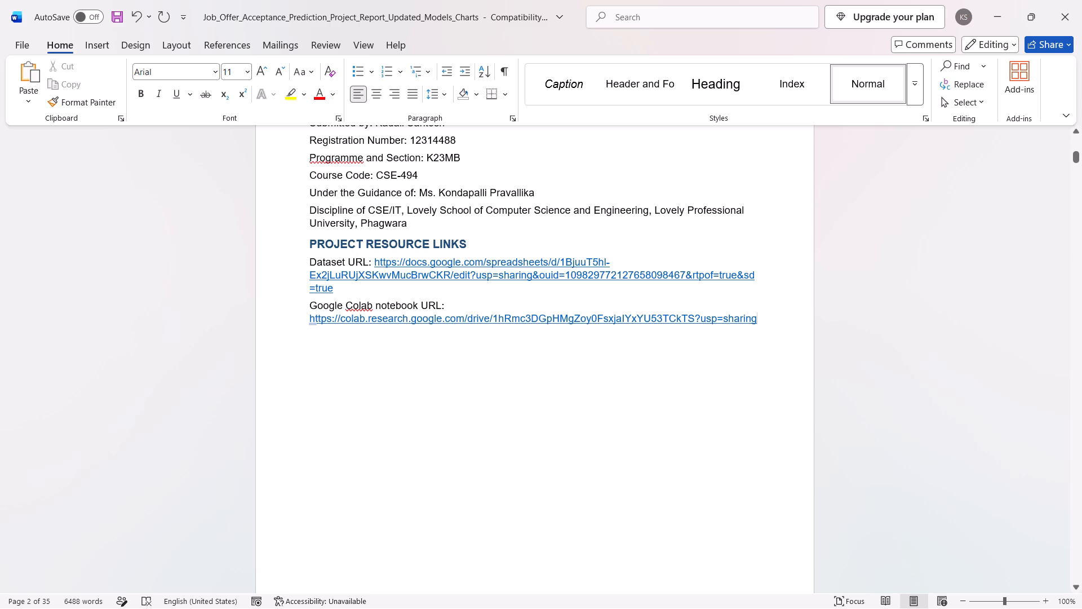
triple_click(758, 318)
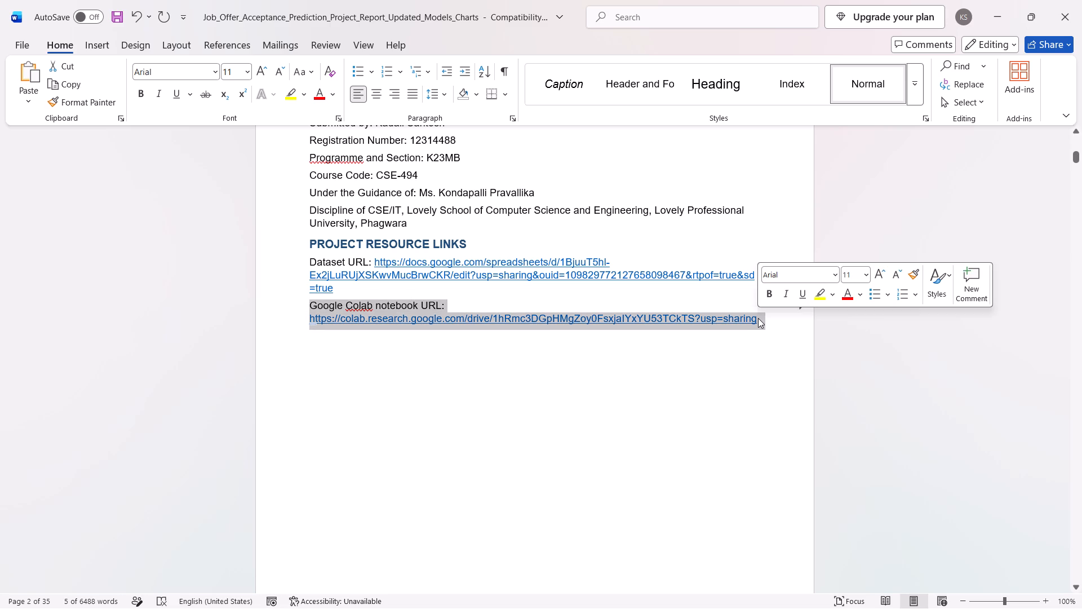
left_click(758, 318)
left_click_drag(758, 318, 347, 321)
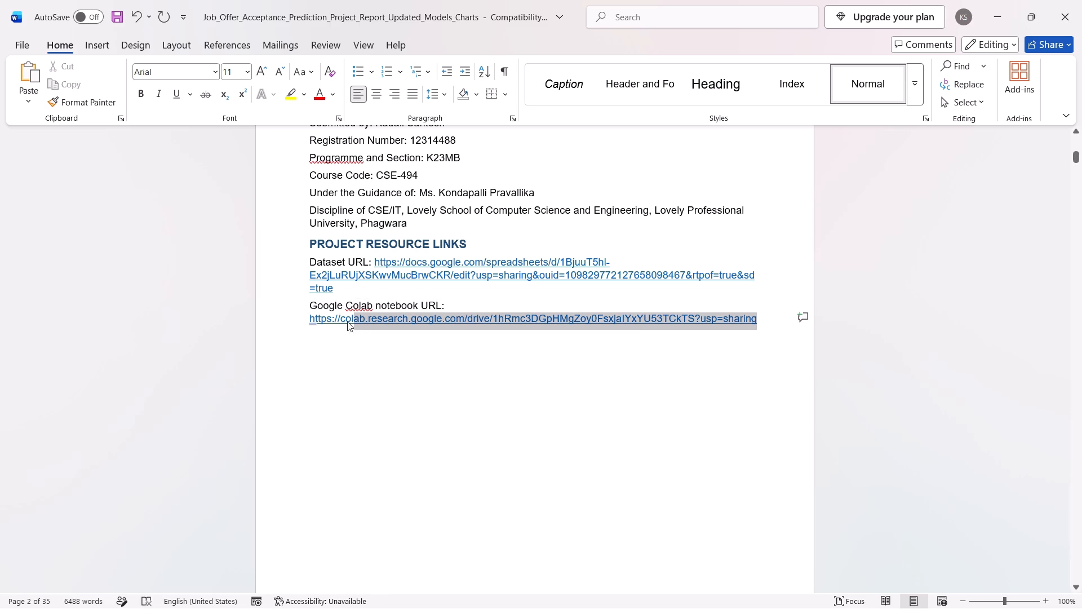
left_click_drag(347, 321, 332, 319)
key("BackSpace")
key("BackSpace")
key("BackSpace")
key("BackSpace")
key("BackSpace")
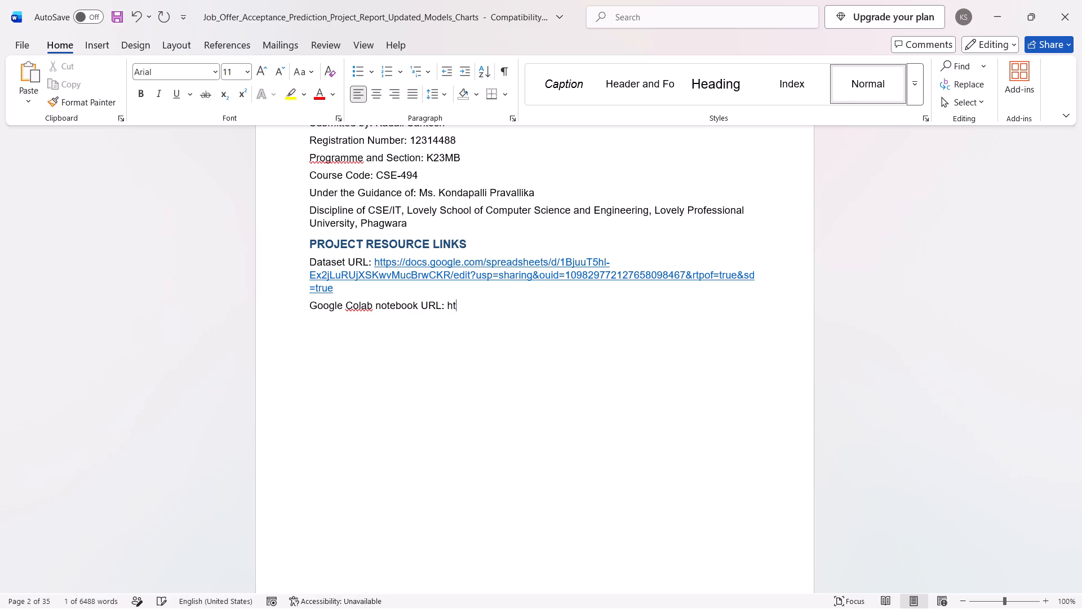
key("BackSpace")
key("BackSpace")
key("ctrl+v")
key("space")
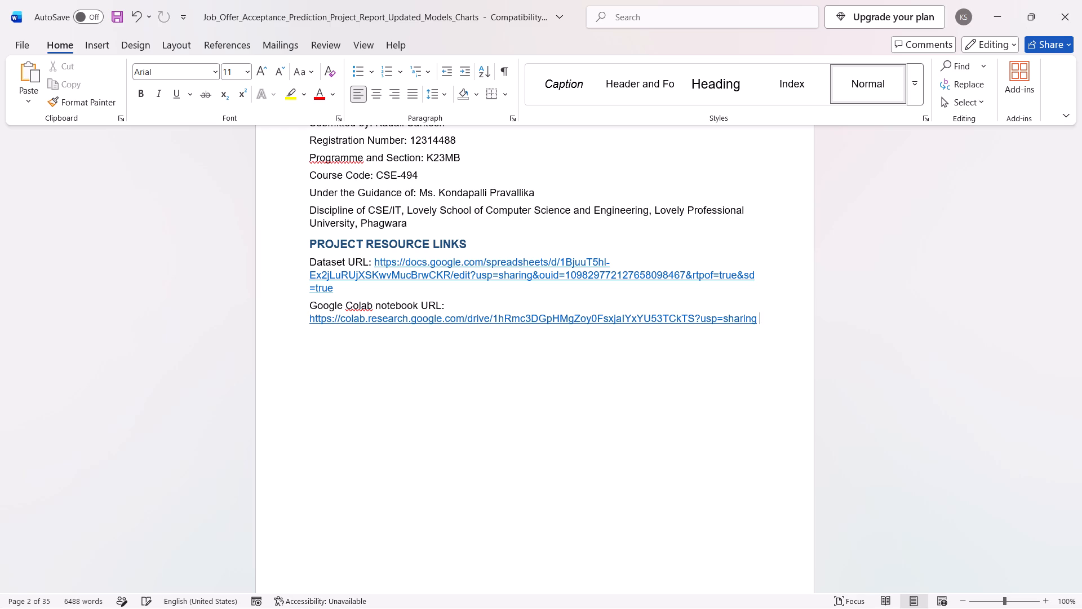
Copy the Google Sheets dataset link from PROJECT RESOURCE LINKS into section F after the Dataset URL label.
left_click_drag(338, 286, 380, 267)
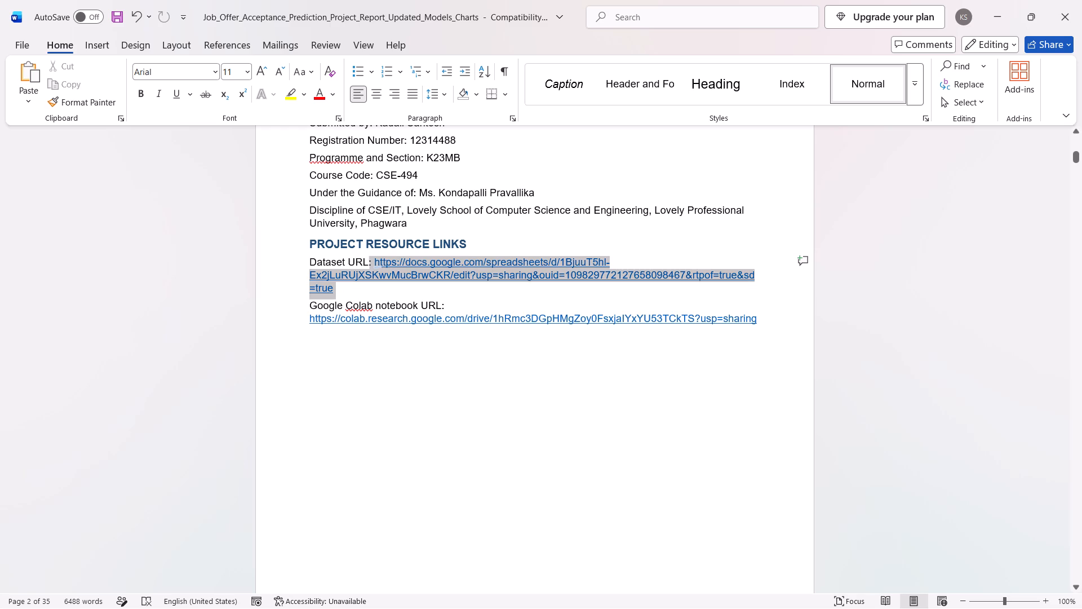
left_click_drag(380, 267, 376, 262)
key("ctrl+c")
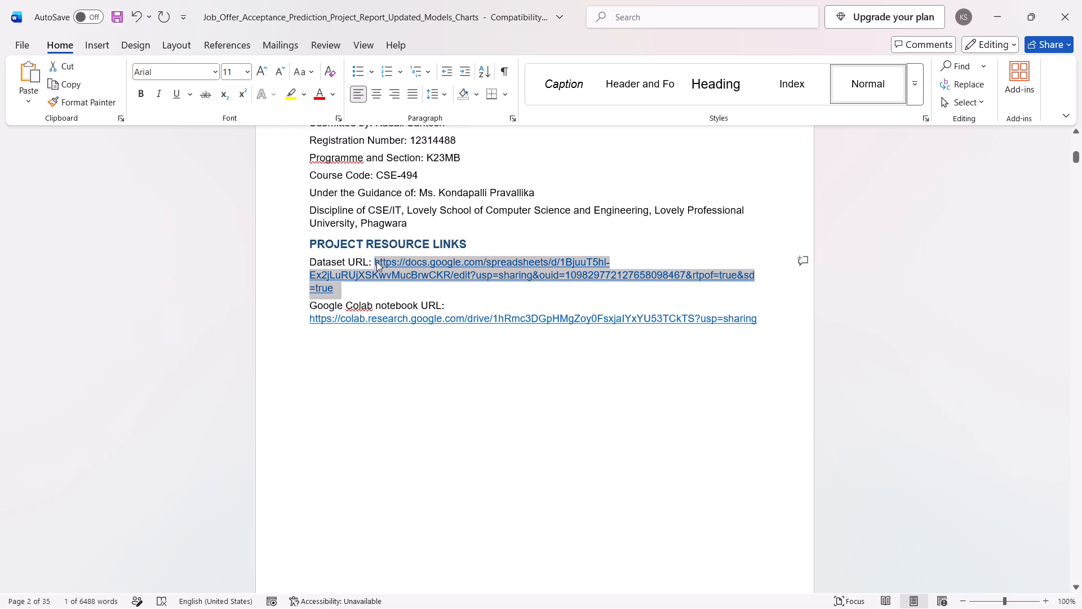
scroll(376, 262, "down", 20)
scroll(376, 262, "down", 20)
scroll(376, 262, "down", 2)
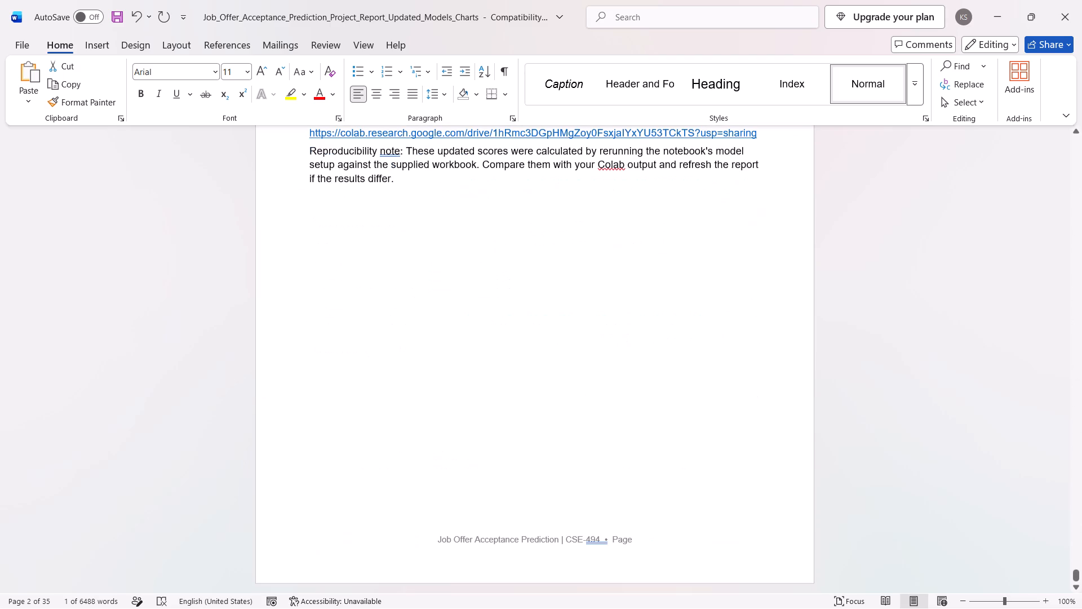
scroll(376, 272, "up", 2)
left_click(458, 321)
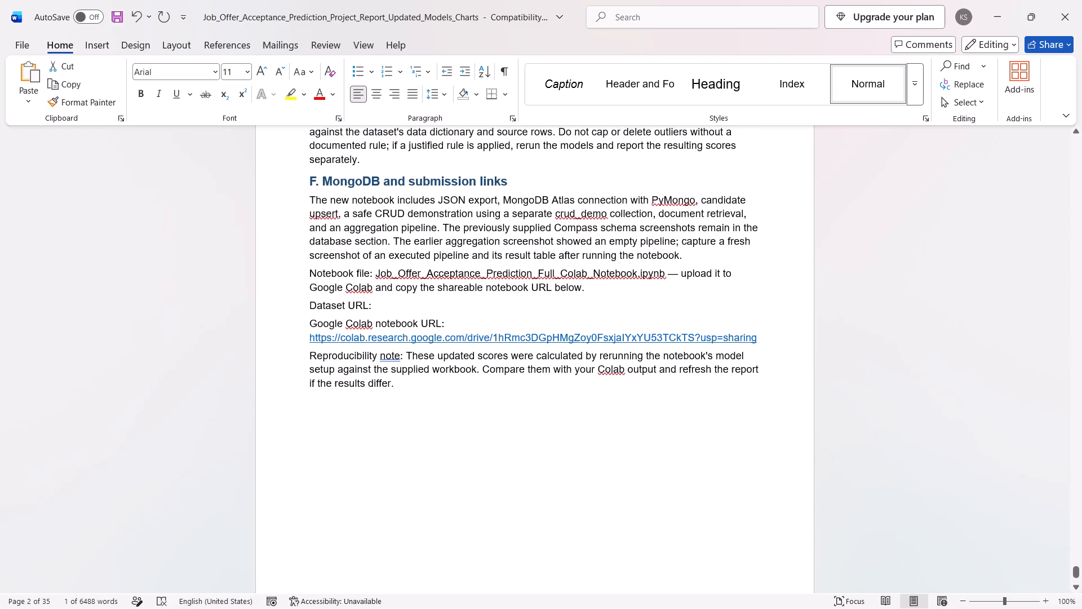
left_click(371, 306)
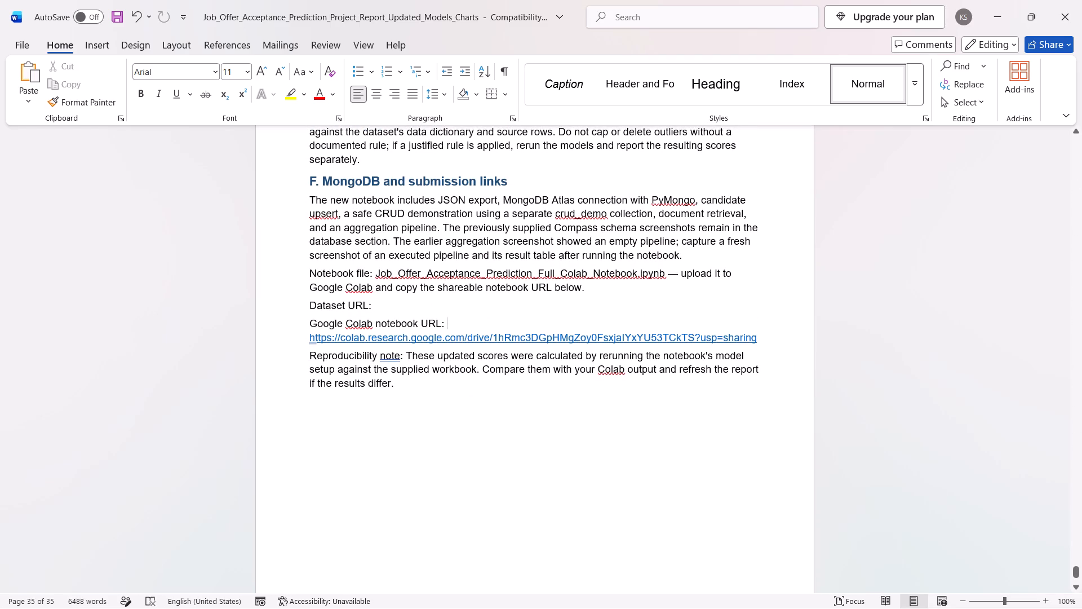
key("space")
key("ctrl+v")
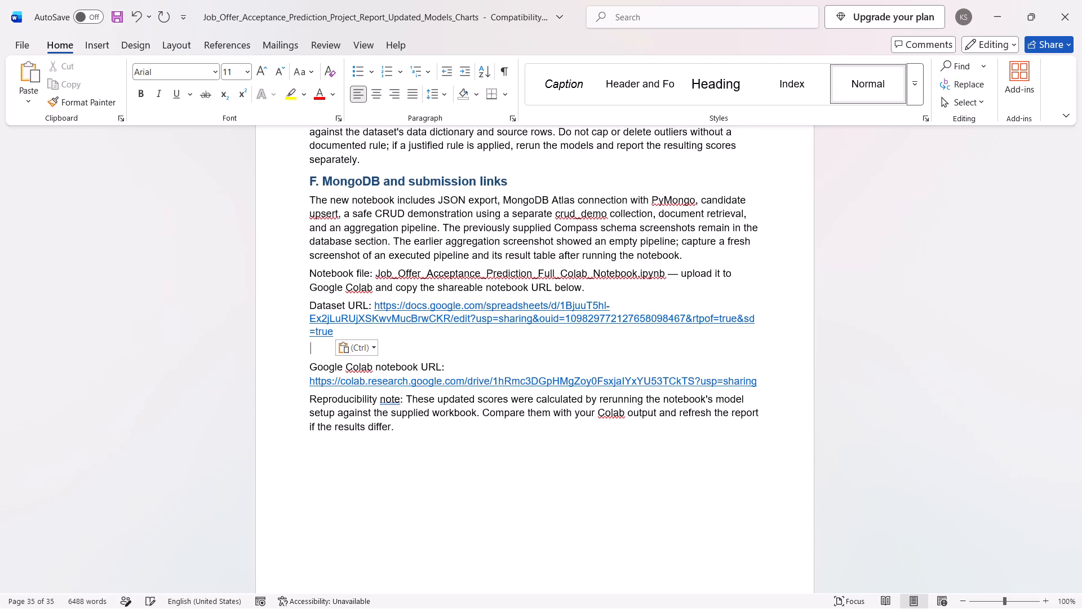
Delete the Reproducibility note paragraph at the end of section F and save the report.
left_click_drag(394, 426, 360, 417)
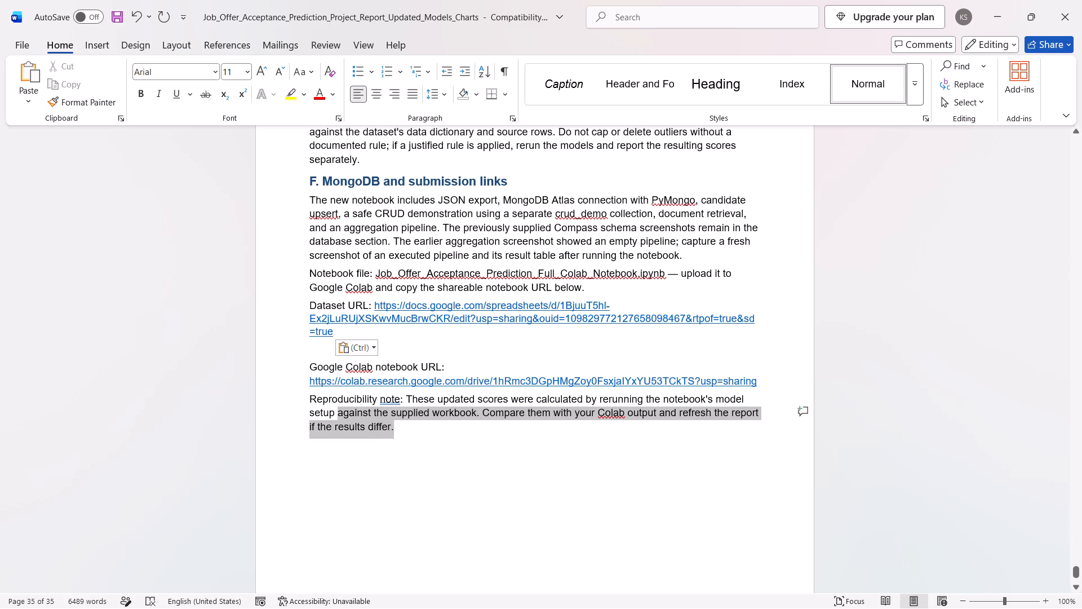
left_click_drag(360, 417, 345, 404)
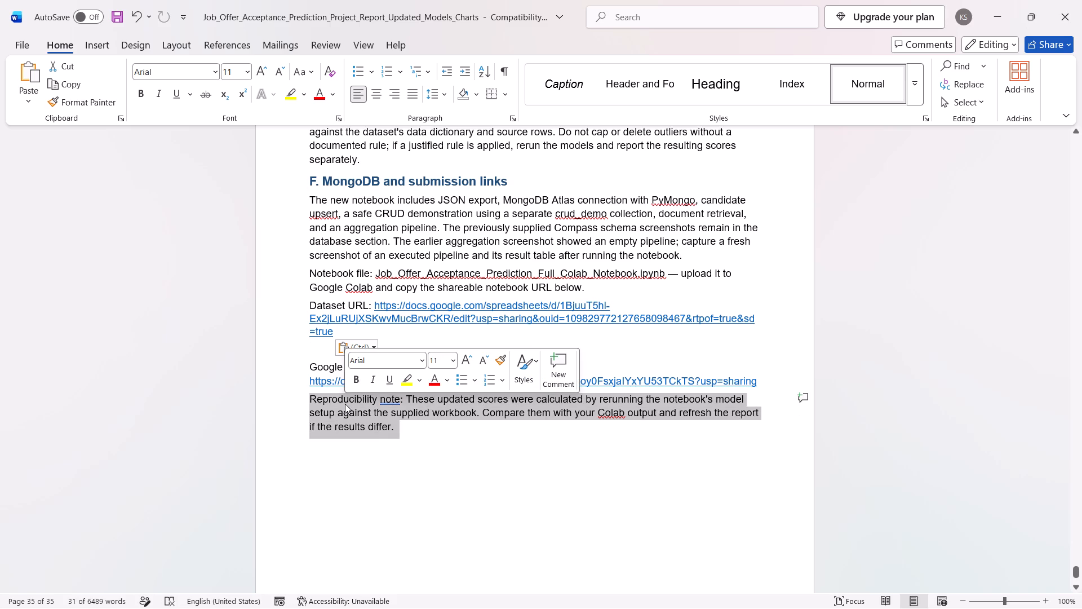
key("BackSpace")
key("ctrl+s")
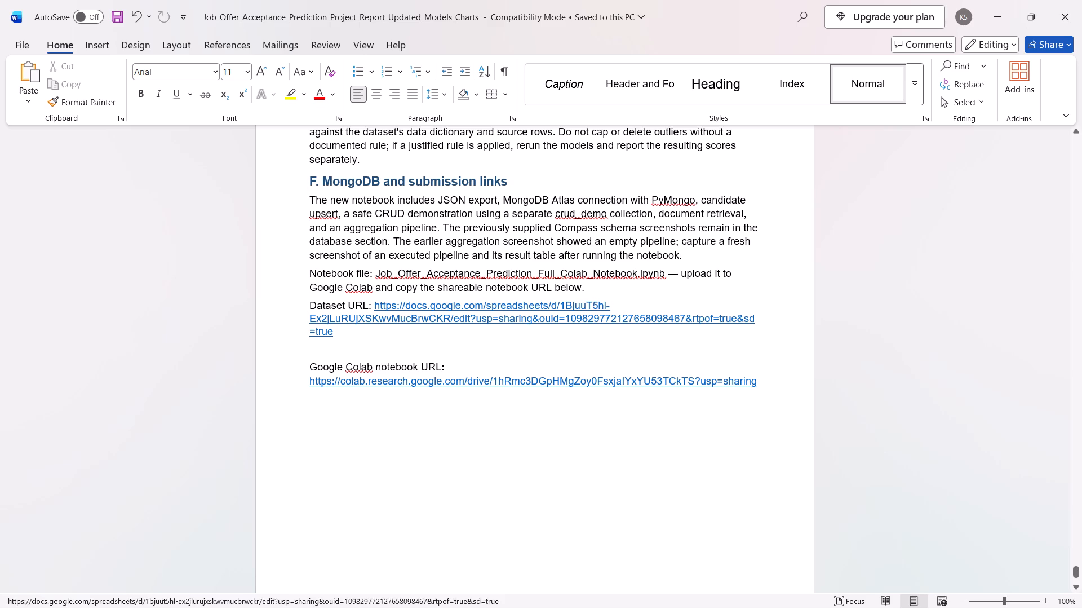
Delete the Notebook file paragraph with the Colab upload instruction from section F.
left_click(590, 288)
left_click_drag(590, 288, 489, 284)
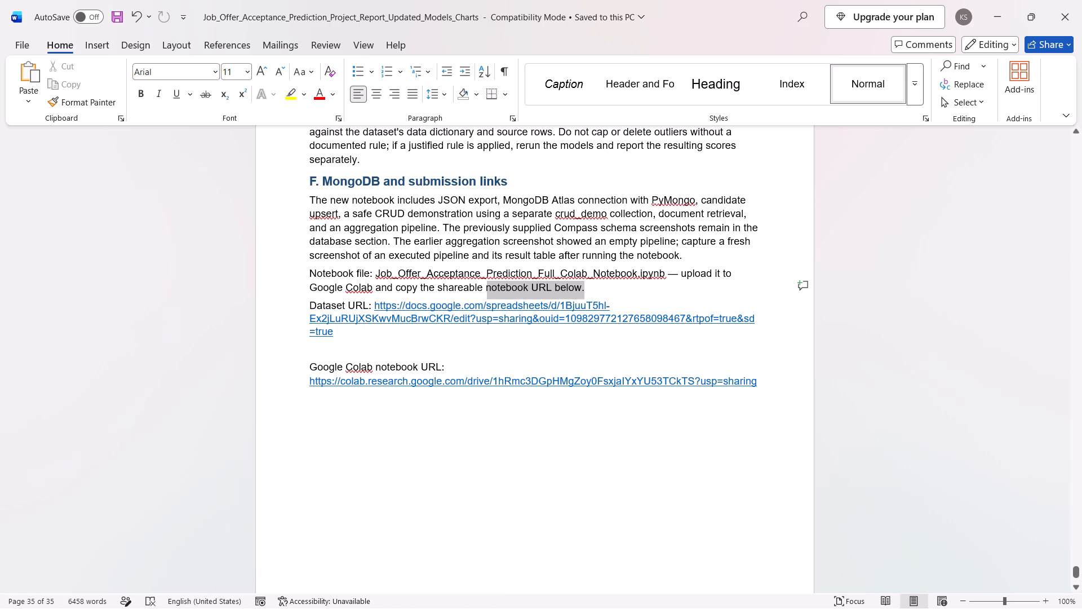
left_click_drag(489, 284, 340, 274)
key("BackSpace")
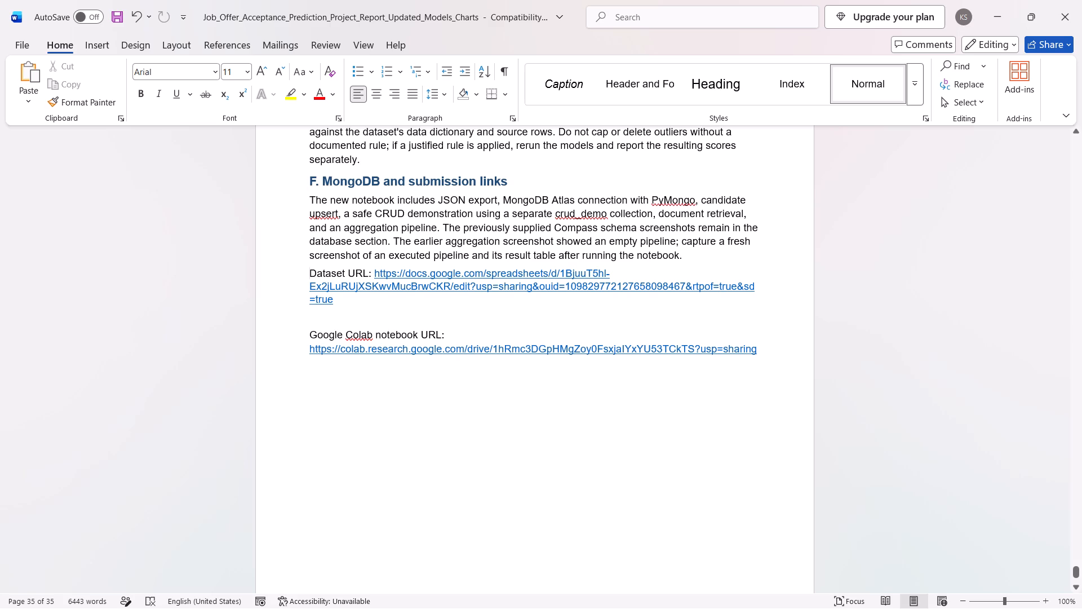
Delete the introductory paragraph and its leftover blank line under the F. MongoDB and submission links heading, and save the report.
left_click_drag(684, 250, 373, 200)
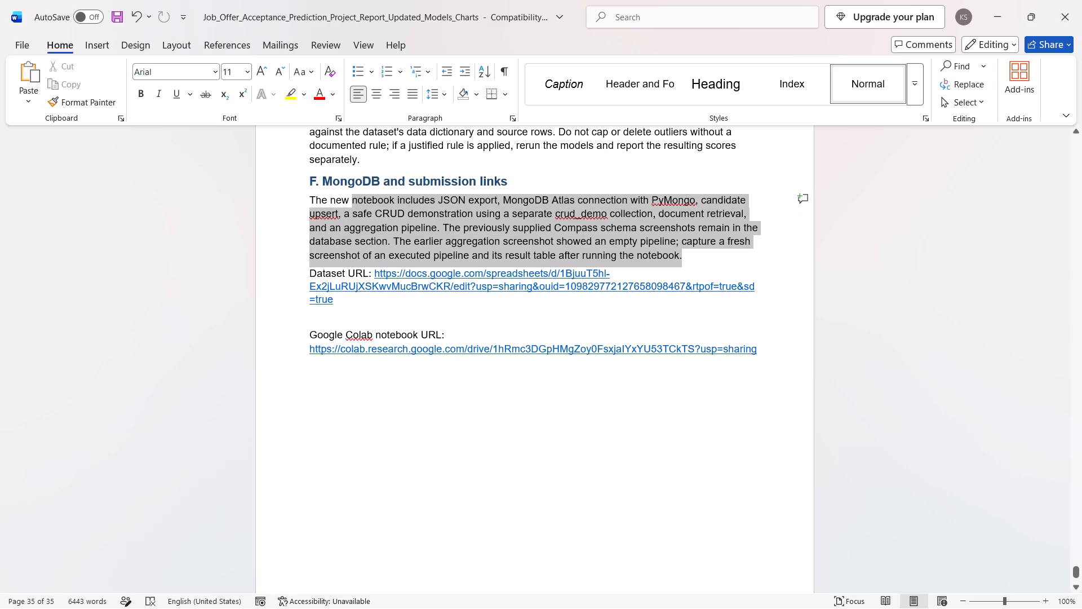
left_click_drag(373, 200, 365, 203)
key("BackSpace")
key("BackSpace")
key("BackSpace")
key("BackSpace")
key("BackSpace")
key("BackSpace")
key("BackSpace")
key("BackSpace")
key("BackSpace")
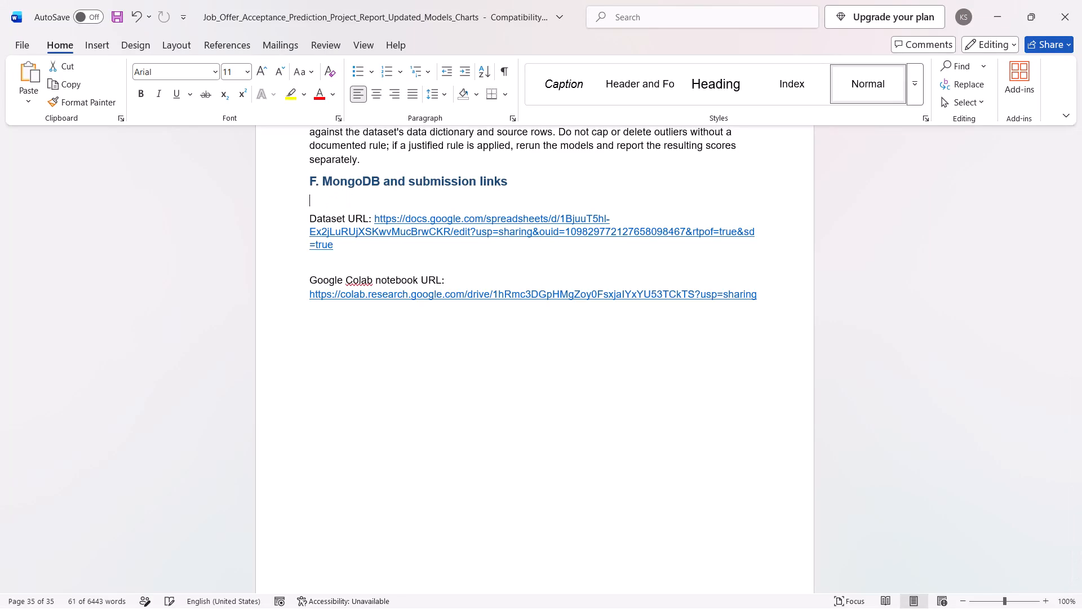
key("BackSpace")
scroll(365, 203, "up", 1)
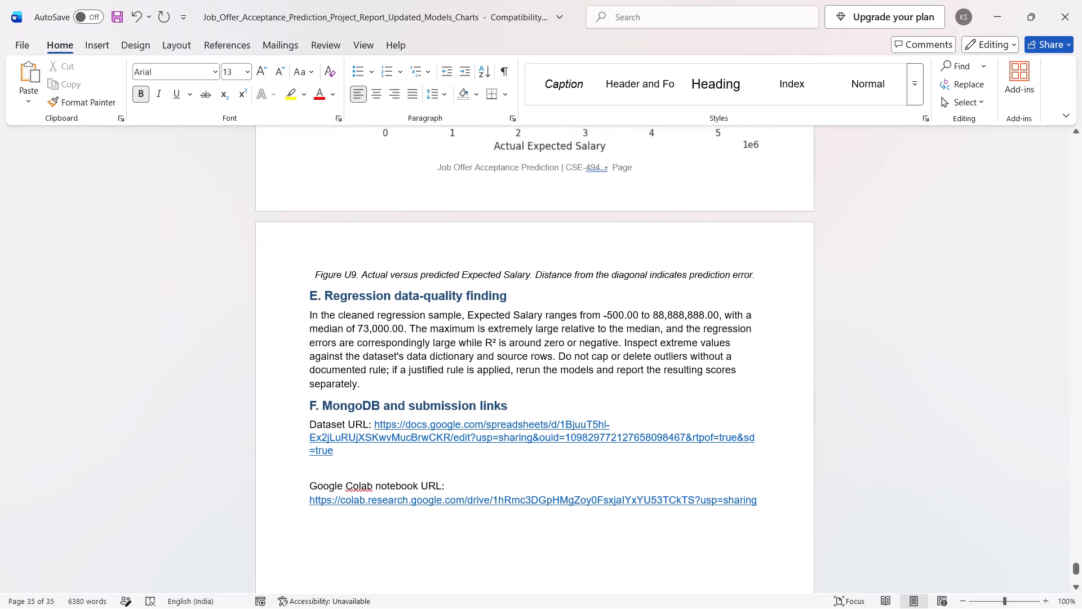
scroll(365, 203, "up", 2)
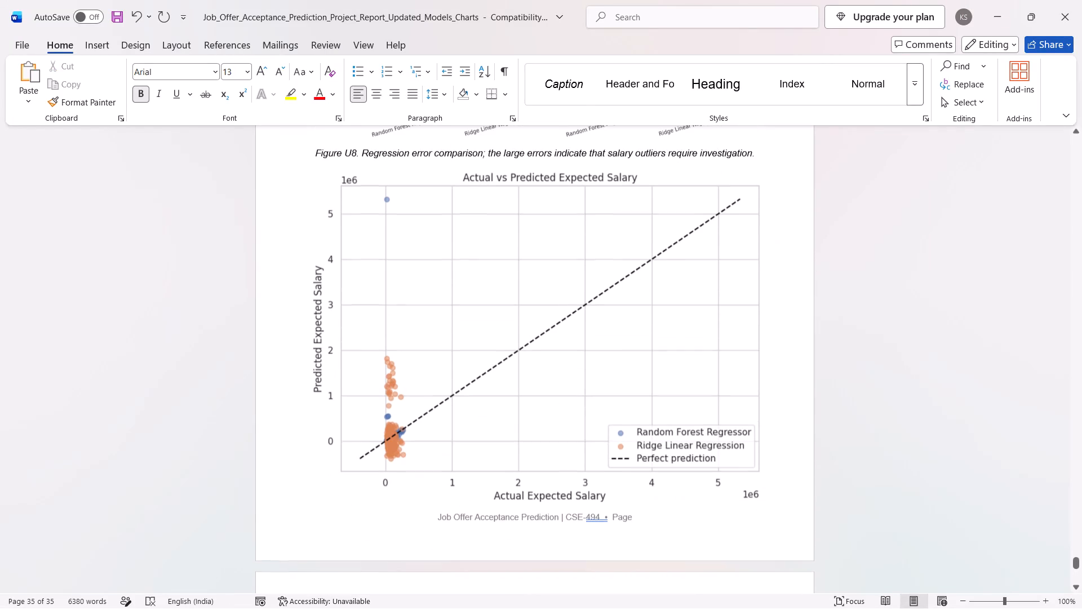
key("ctrl+s")
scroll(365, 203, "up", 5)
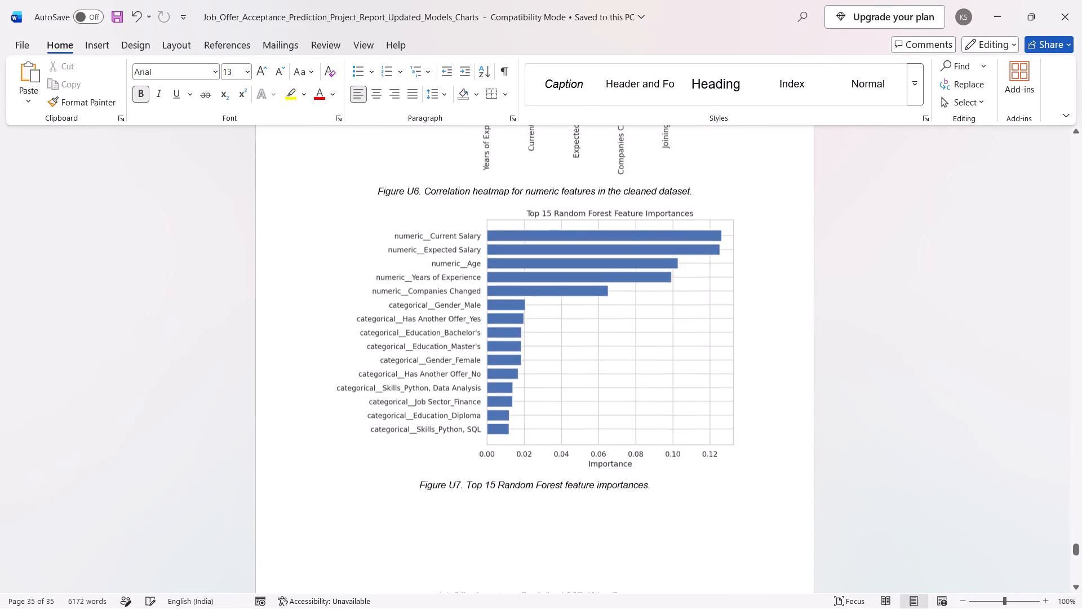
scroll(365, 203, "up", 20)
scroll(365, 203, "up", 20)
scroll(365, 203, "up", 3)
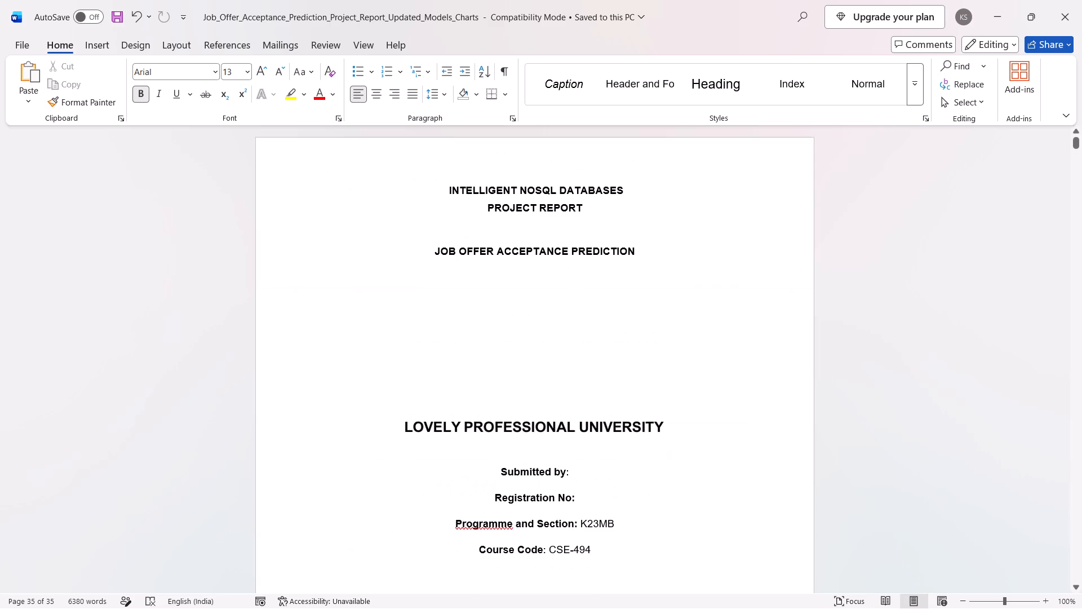
Review the report's opening pages from the cover through the resource links to the Abstract.
scroll(365, 203, "up", 5)
scroll(397, 248, "down", 2)
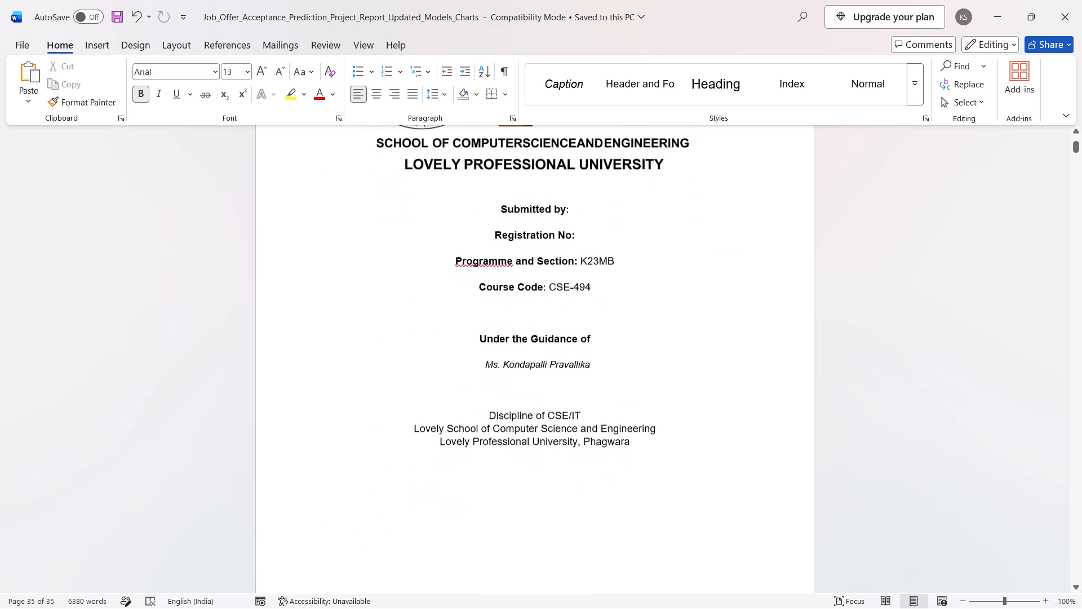
scroll(397, 248, "down", 3)
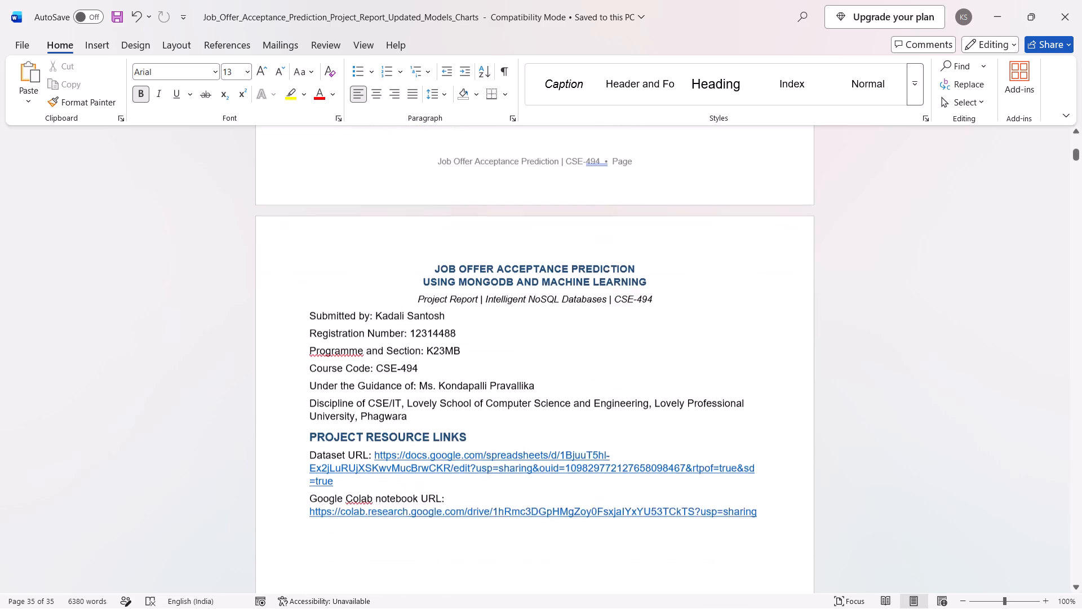
scroll(397, 248, "down", 5)
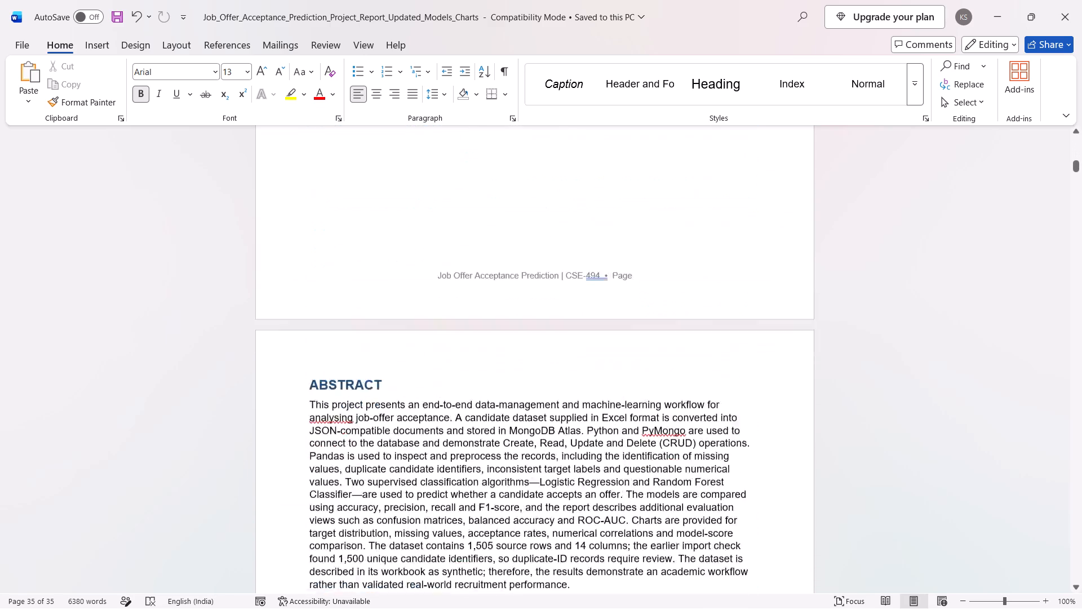
scroll(397, 248, "down", 1)
Save the finished report and close the document.
key("ctrl+s")
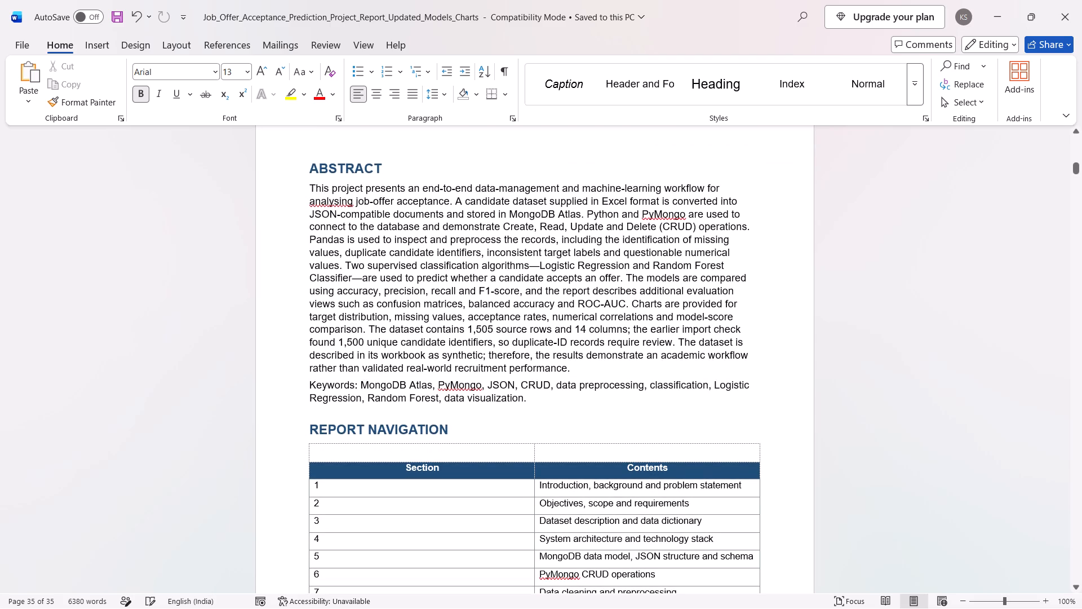
scroll(397, 248, "down", 5)
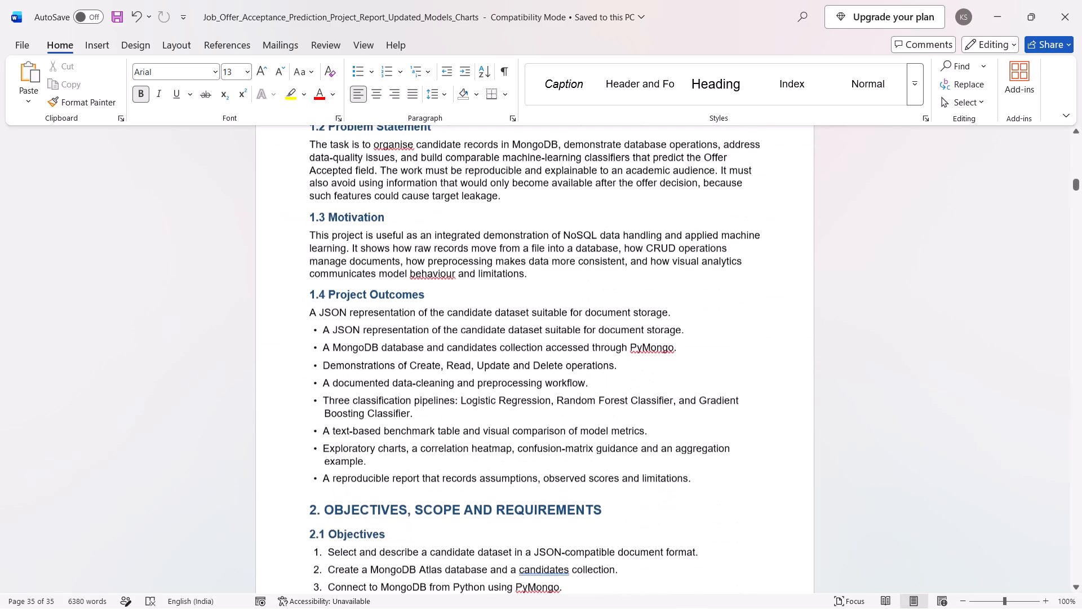
key("ctrl+s")
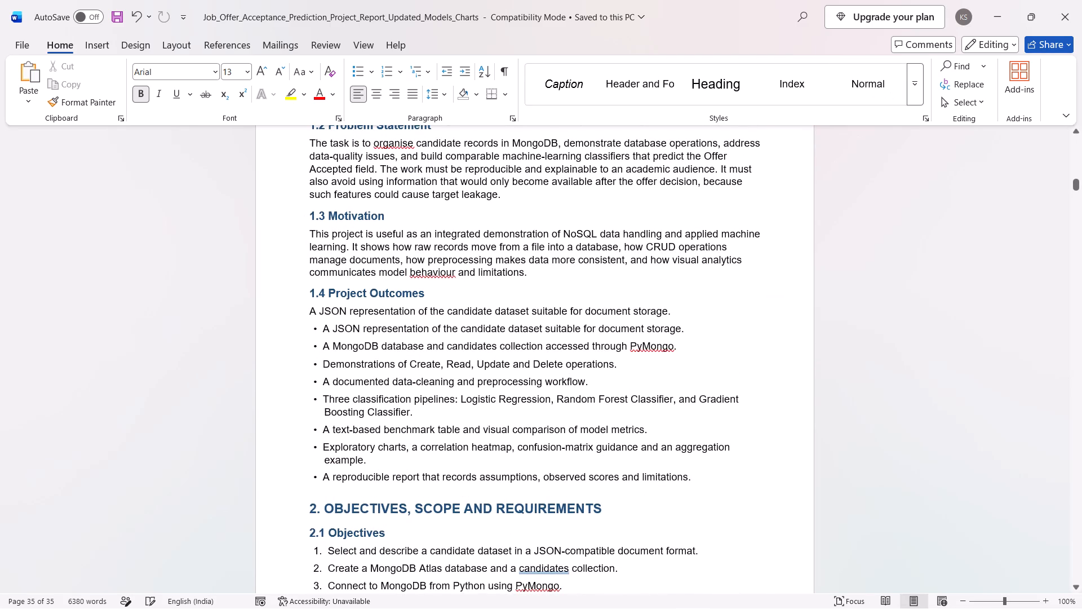
left_click(1081, 0)
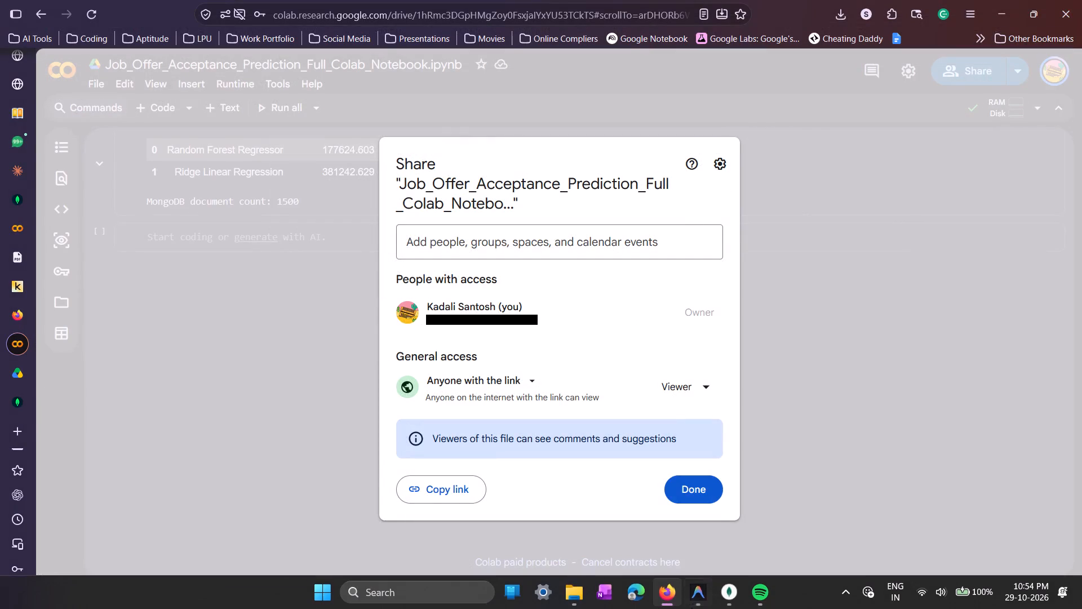
In File Explorer's Downloads folder, rename the Updated_Models_Charts report as Job_Offer_Acceptance_Prediction_Project_Report.
left_click(563, 593)
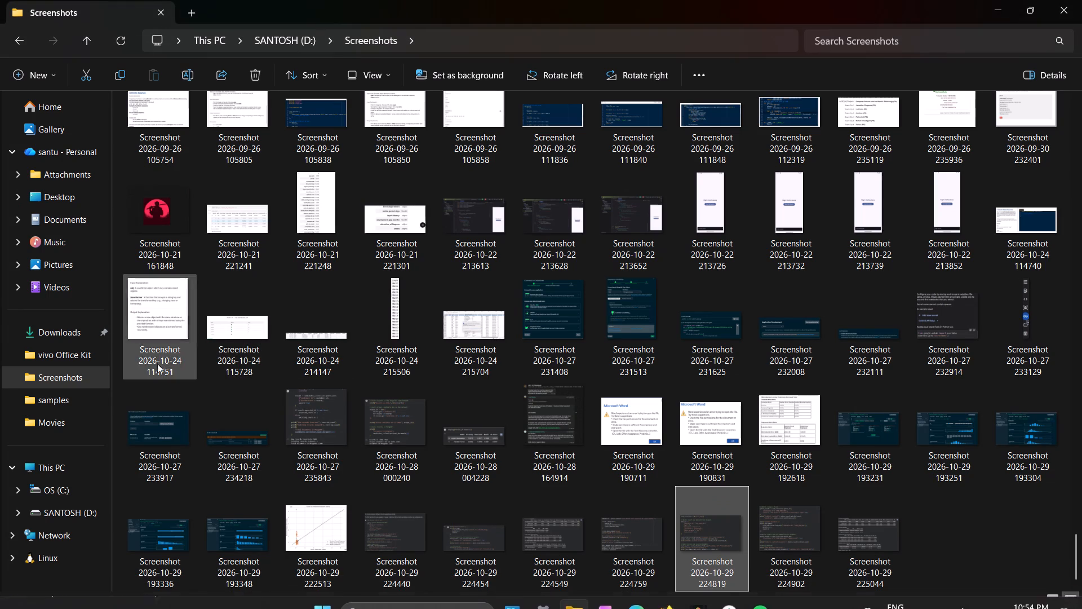
left_click(78, 331)
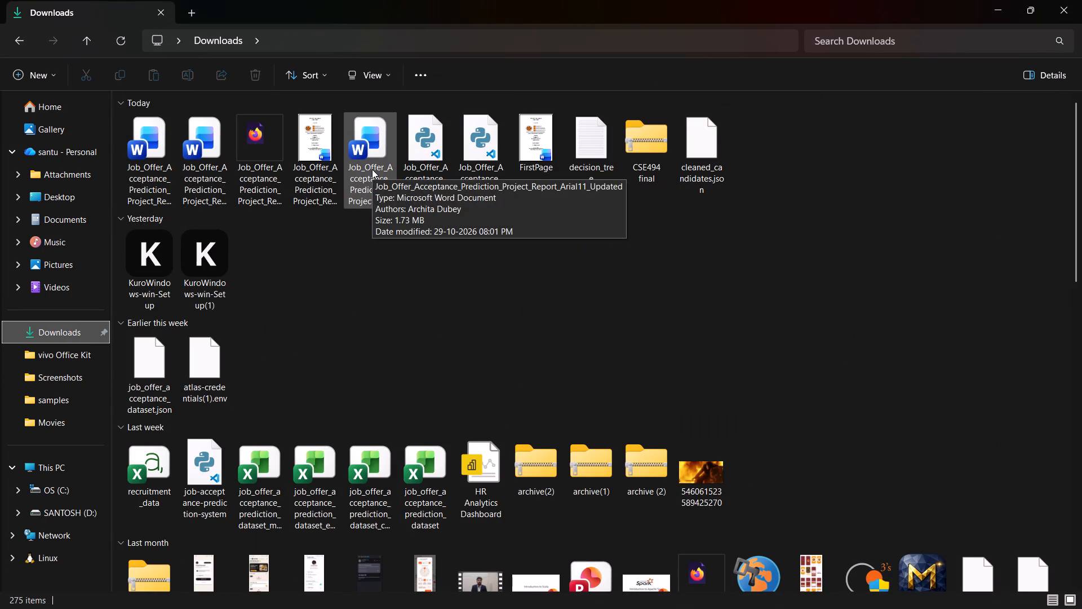
right_click(216, 188)
left_click(324, 216)
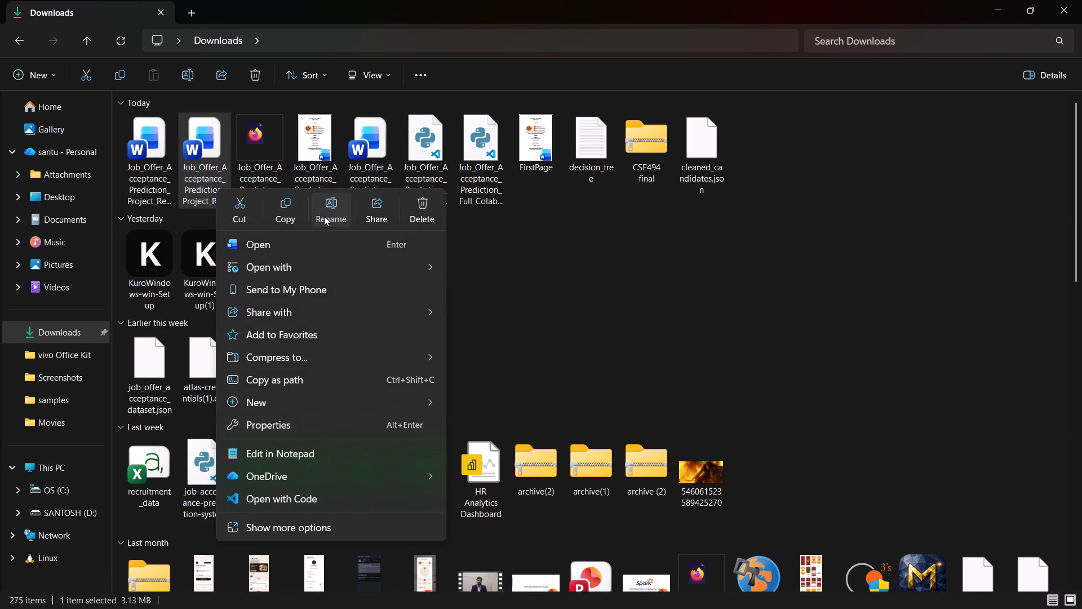
left_click(225, 222)
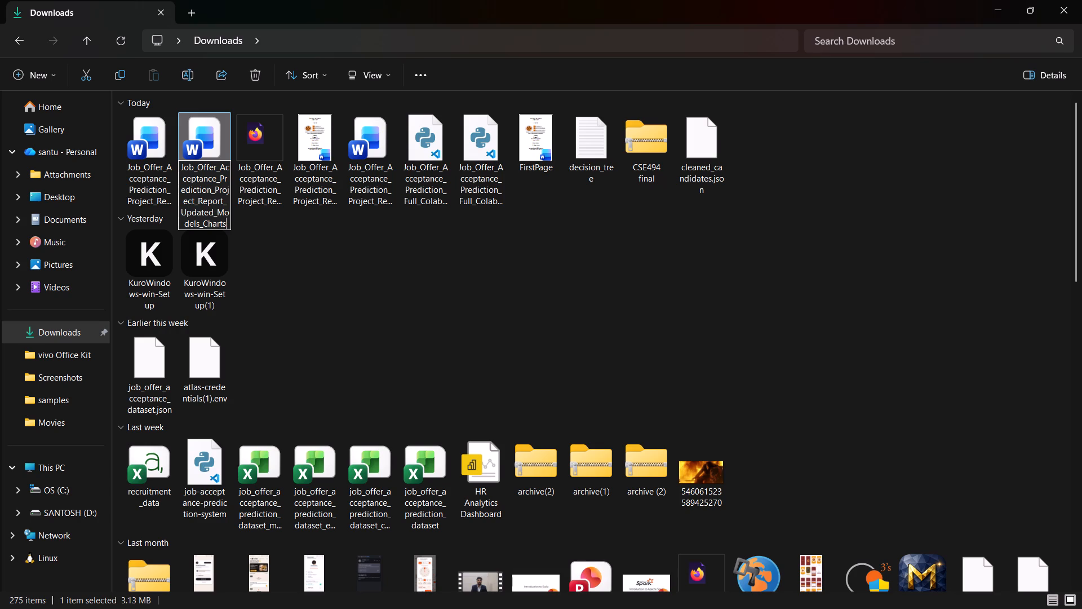
key("BackSpace")
key("BackSpace")
key("BackSpace")
key("BackSpace")
key("BackSpace")
key("BackSpace")
key("BackSpace")
key("BackSpace")
key("BackSpace")
key("BackSpace")
key("BackSpace")
key("BackSpace")
key("BackSpace")
key("BackSpace")
key("BackSpace")
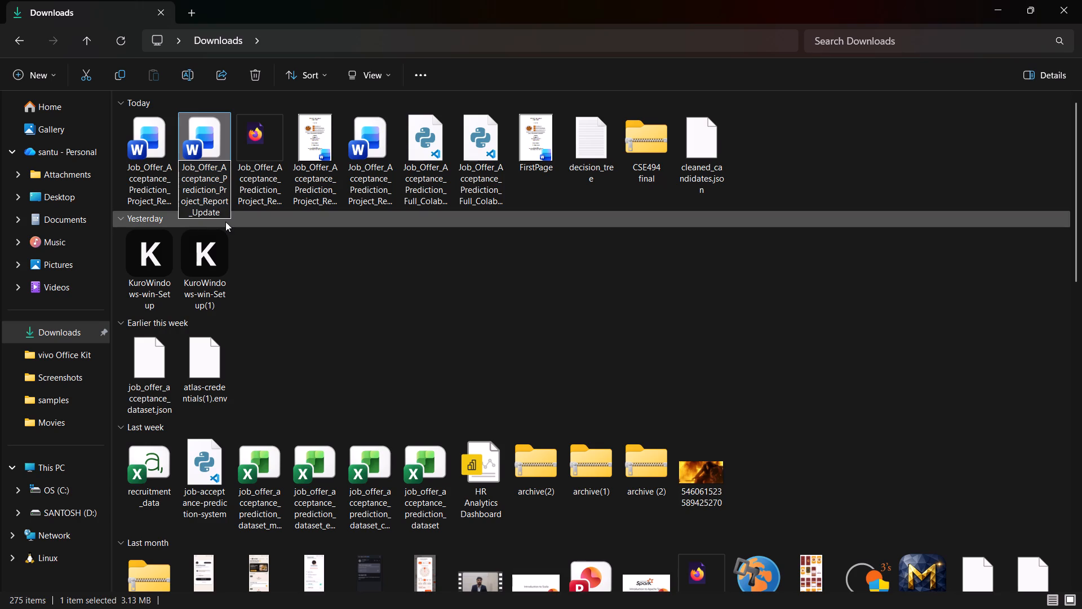
key("BackSpace")
key("BackSpace")
key("BackSpace")
key("BackSpace")
key("BackSpace")
key("BackSpace")
key("BackSpace")
key("BackSpace")
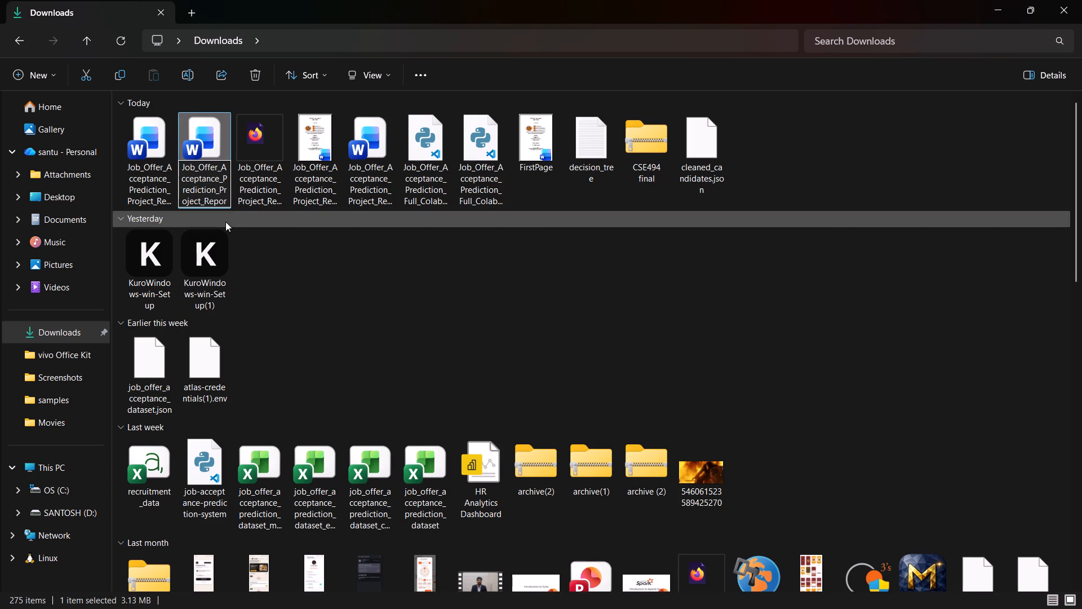
key("t")
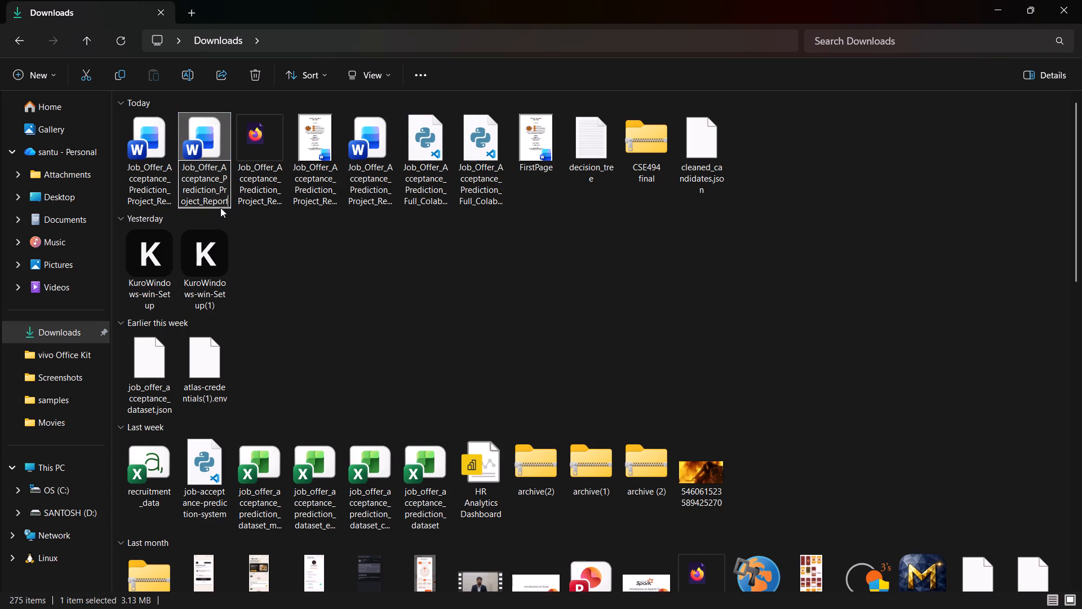
key("Return")
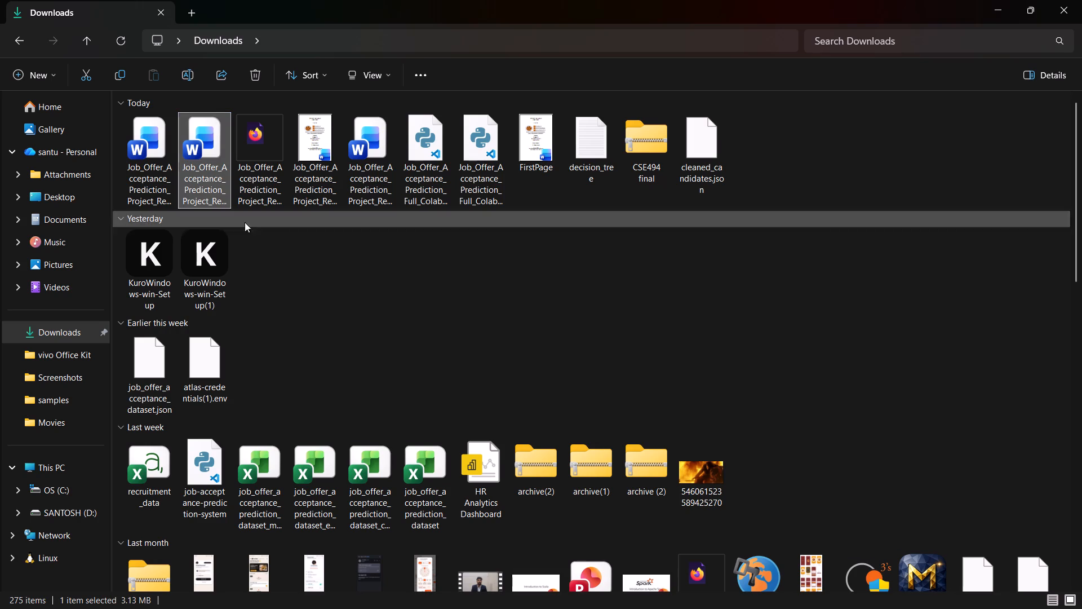
left_click(272, 246)
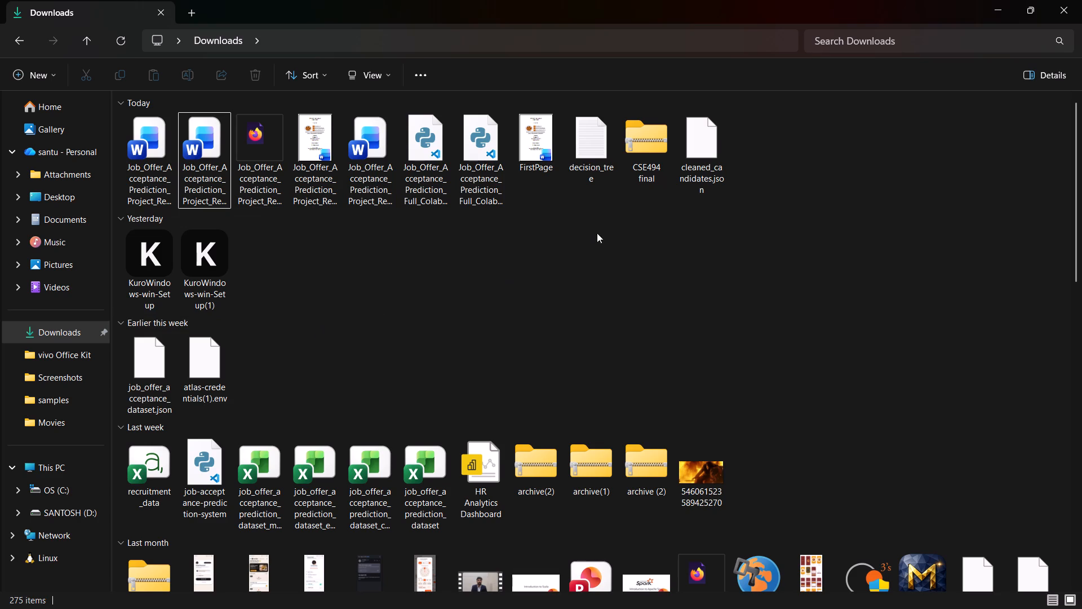
Delete the two old Job_Offer_Acceptance_Prediction_Full_Colab_Notebook files from the Downloads folder.
left_click_drag(511, 203, 463, 175)
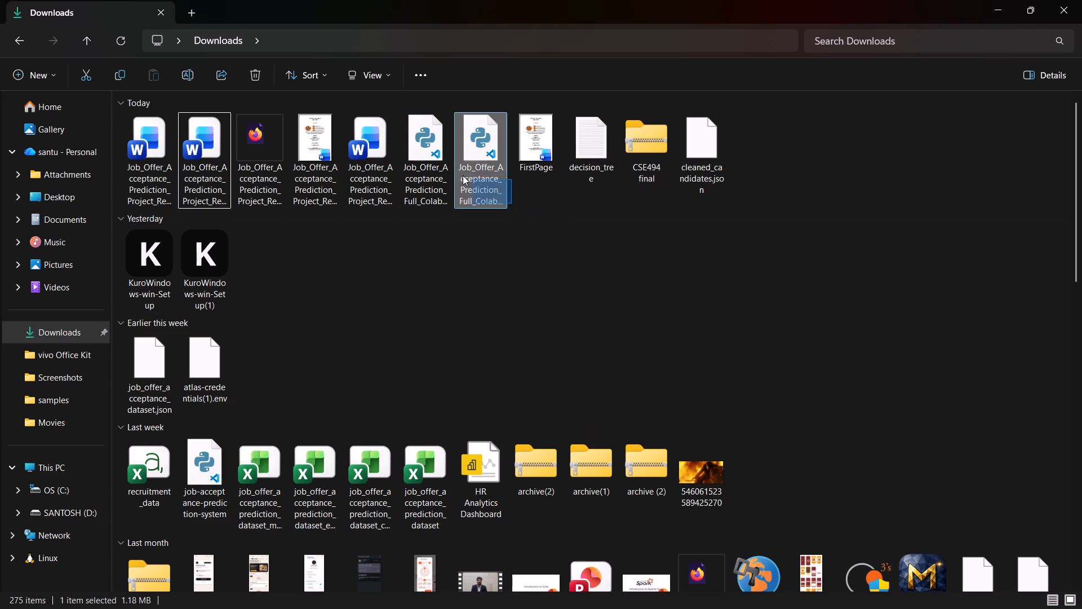
left_click_drag(463, 175, 433, 160)
left_click(433, 160)
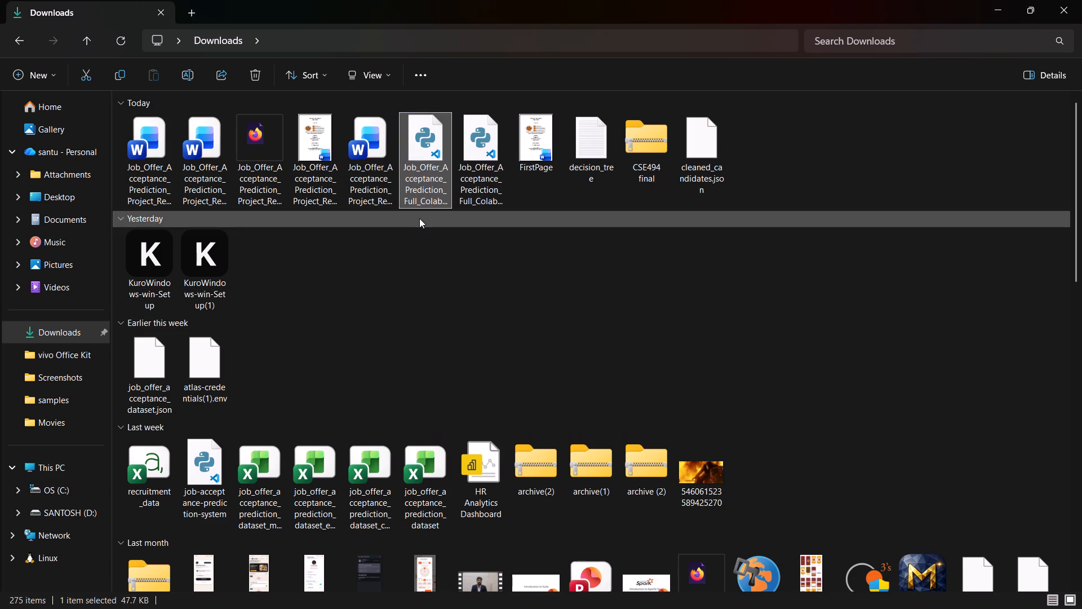
left_click(419, 218)
left_click(538, 201)
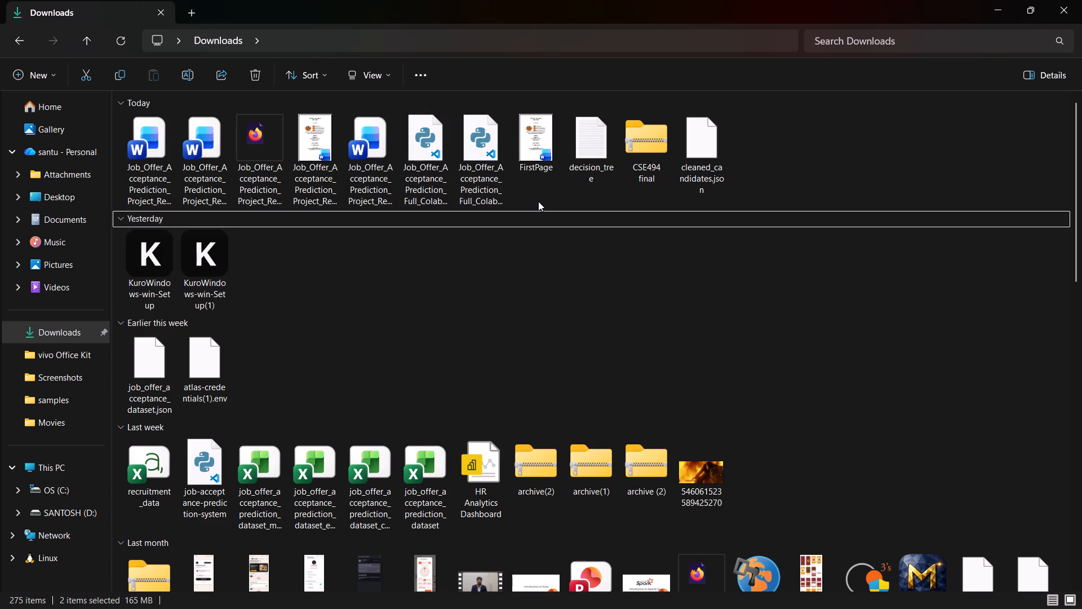
left_click_drag(505, 193, 433, 169)
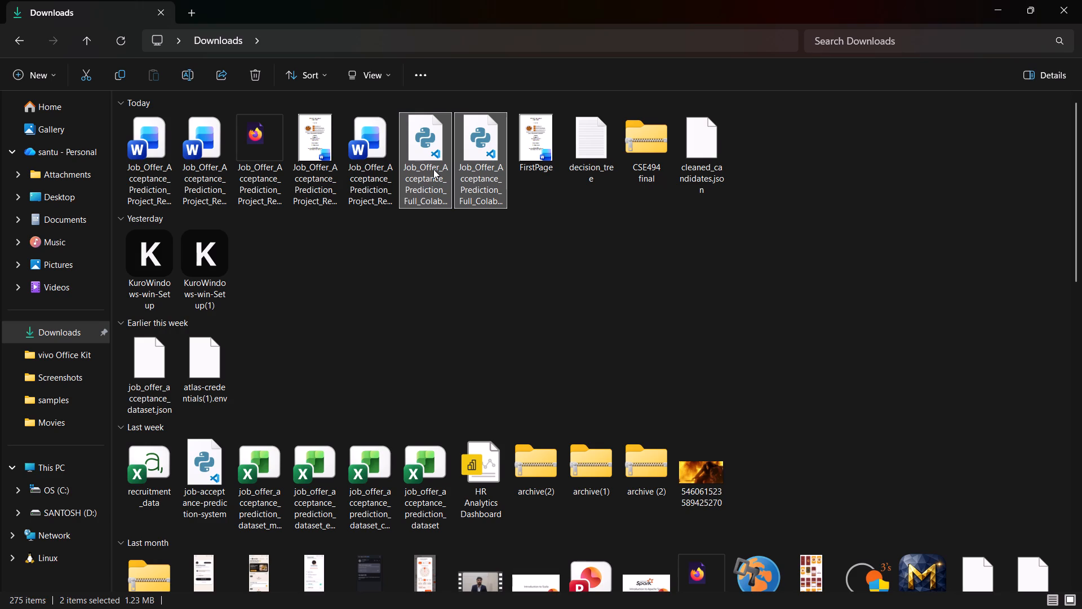
key("Delete")
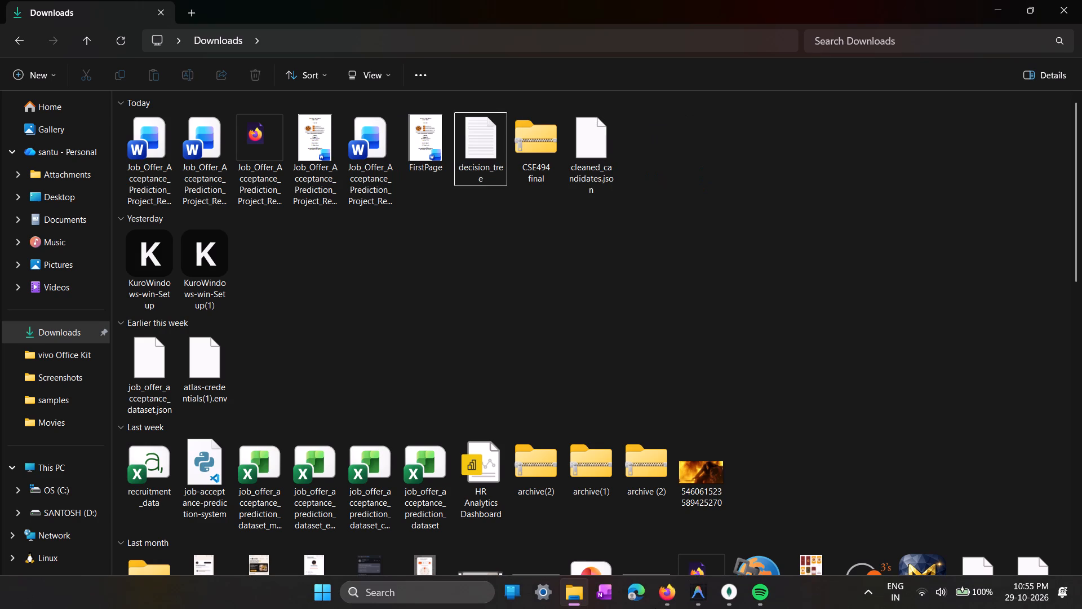
Switch to Firefox, dismiss the Colab sharing dialog and download the Job Offer Acceptance Prediction notebook as .ipynb.
left_click(665, 589)
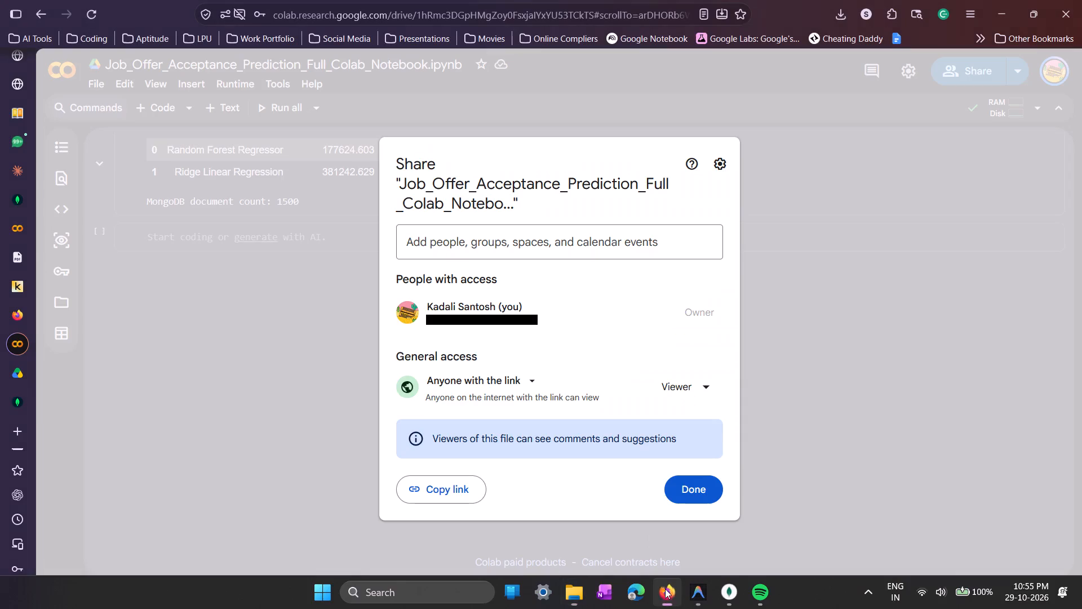
left_click(644, 103)
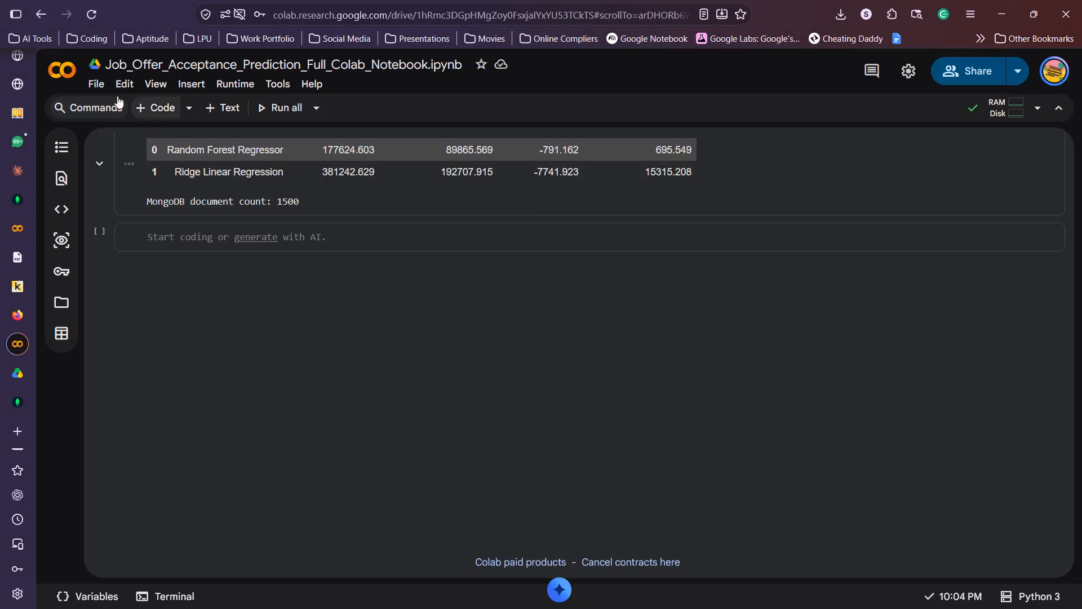
left_click(99, 79)
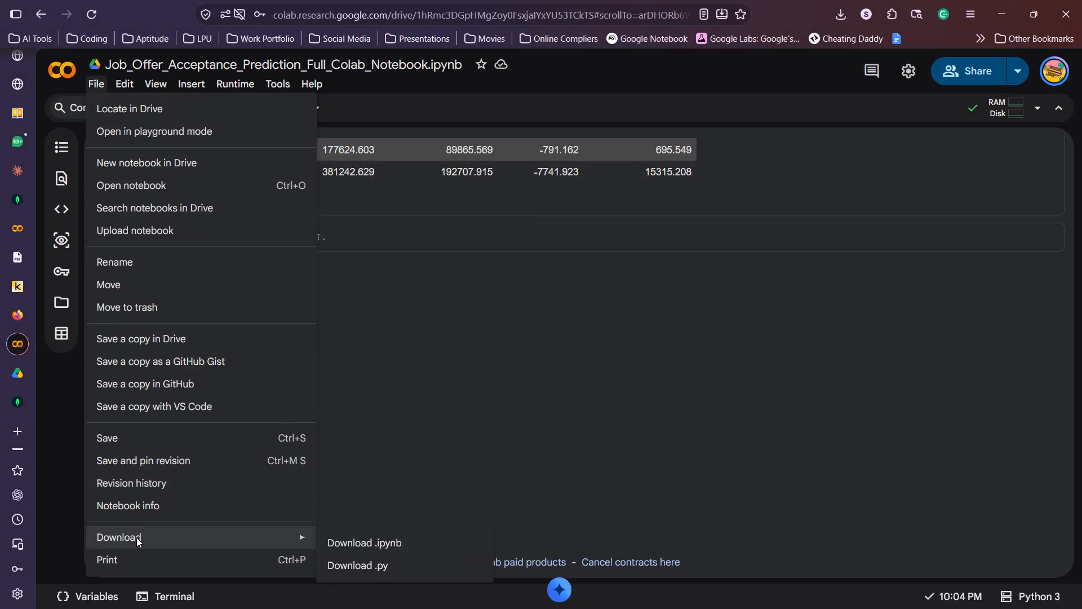
left_click(136, 537)
left_click(335, 540)
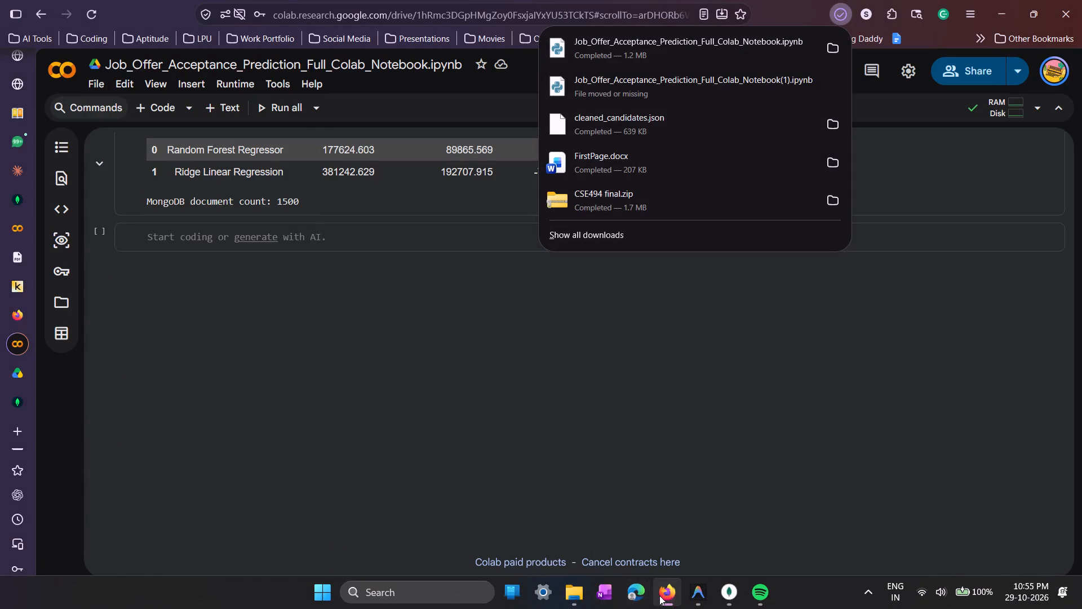
Back in the Downloads folder, compress the renamed report and the new Colab notebook into a ZIP file named MongoDB Project.
left_click(573, 590)
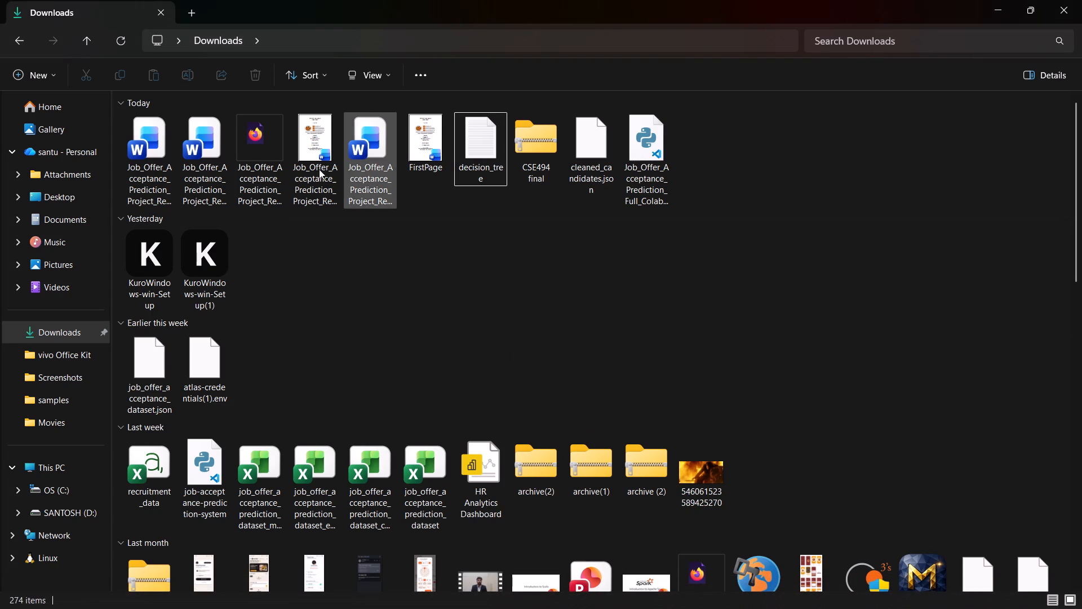
left_click(120, 39)
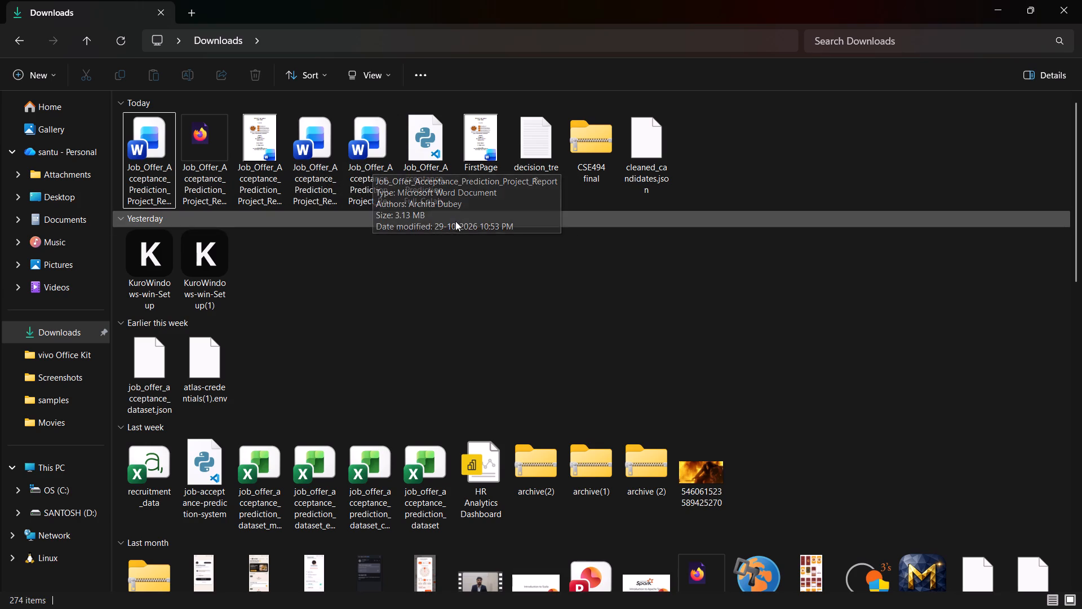
left_click_drag(456, 200, 402, 187)
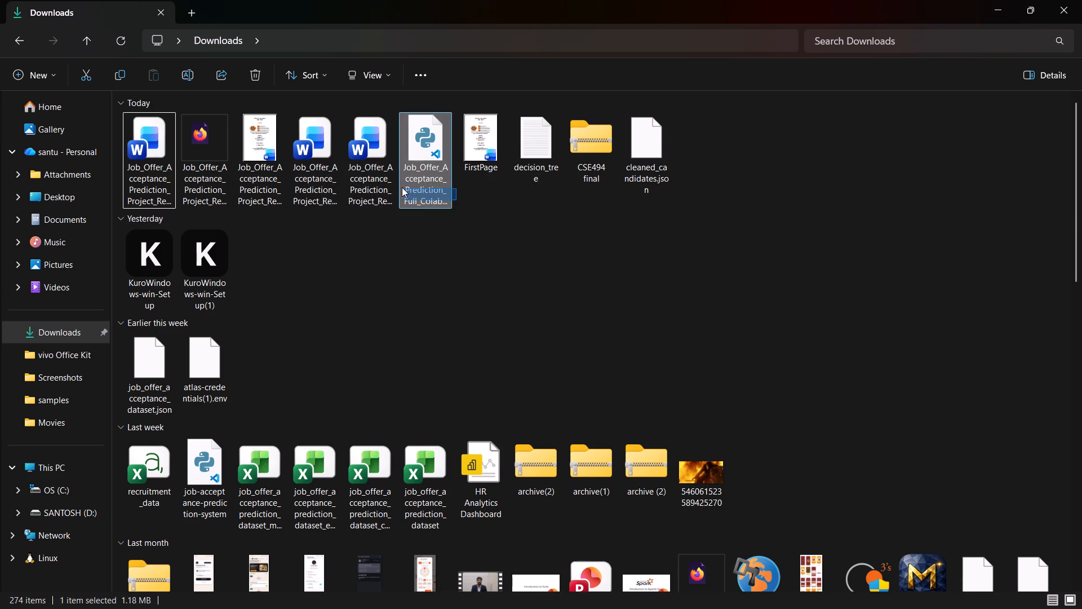
left_click_drag(402, 187, 382, 182)
right_click(382, 182)
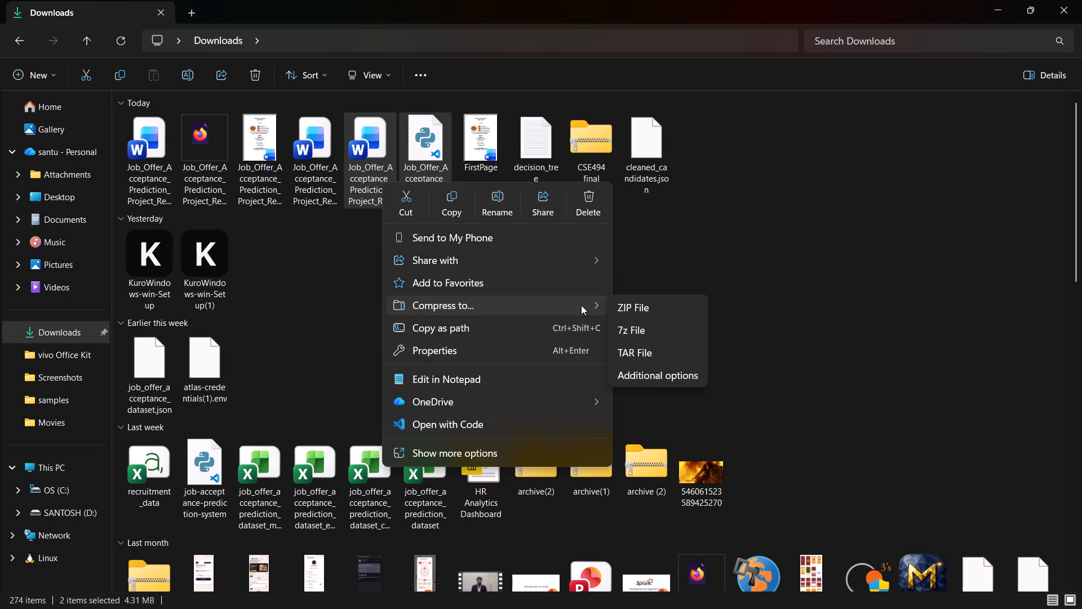
left_click(619, 313)
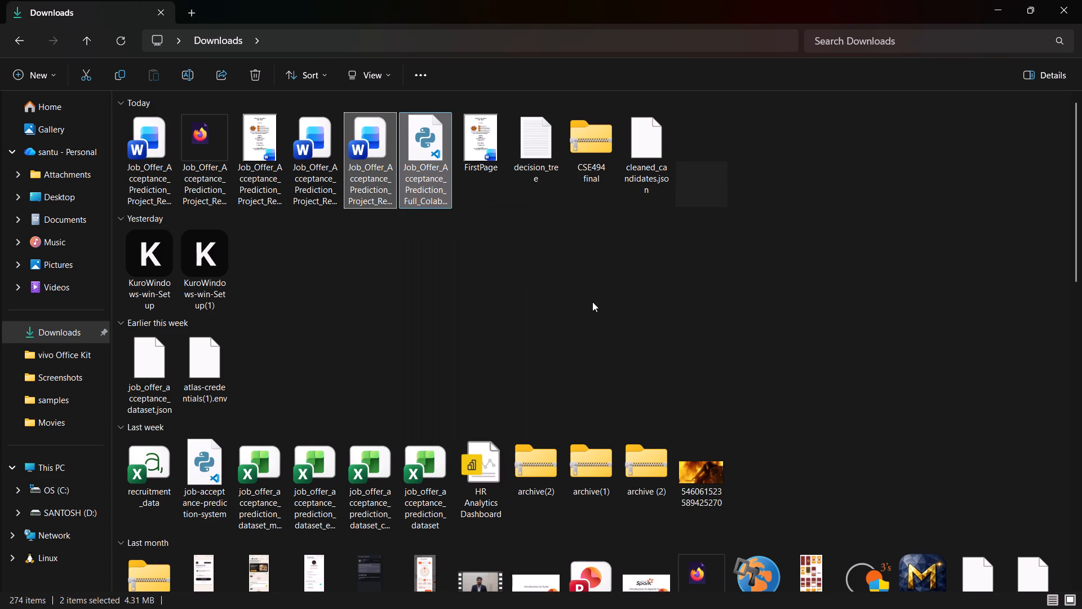
key("BackSpace")
type("MongoDB")
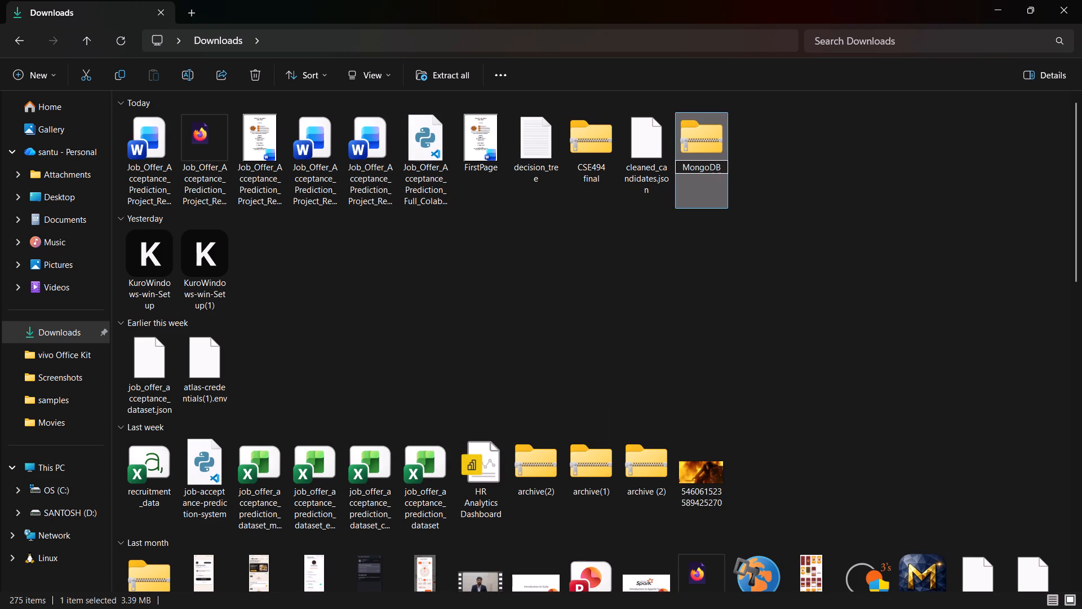
key("space")
type("Project")
key("Return")
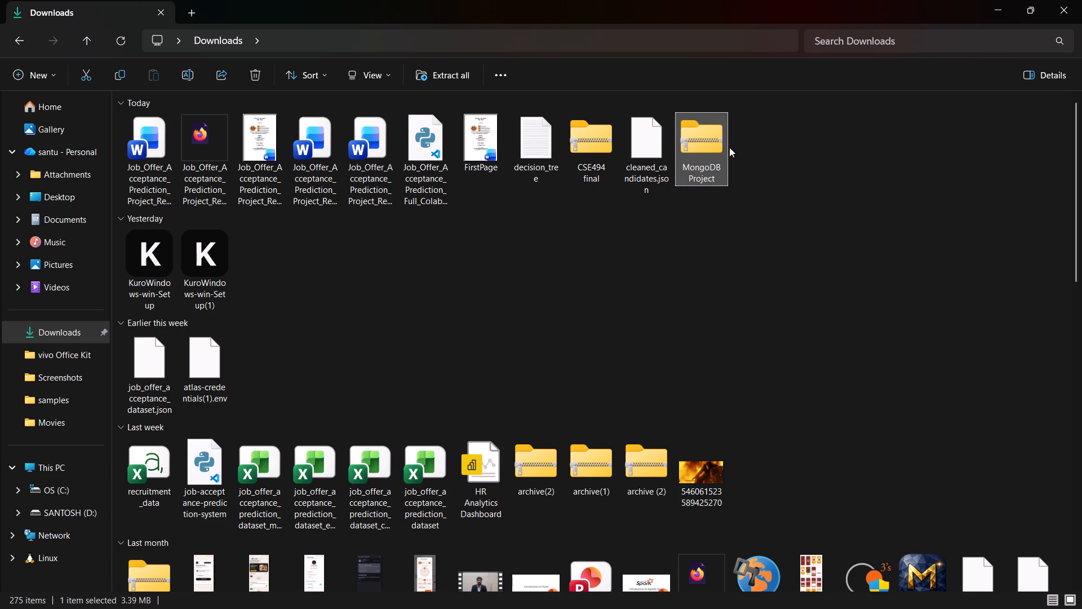
Open the MongoDB Project archive to check its contents, and return to the Downloads folder.
double_click(712, 144)
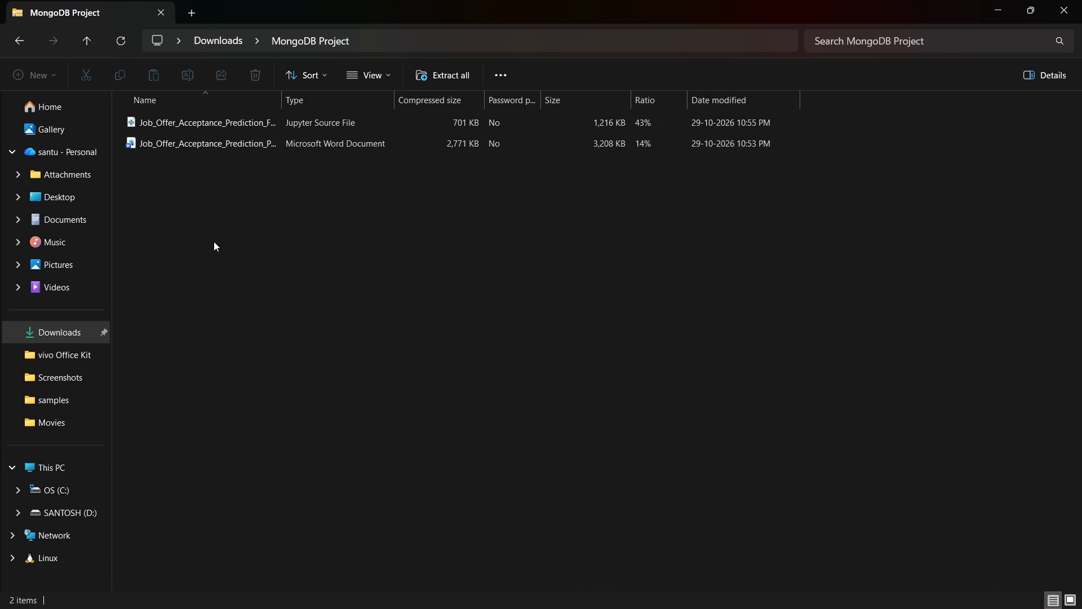
left_click(214, 241)
right_click(265, 122)
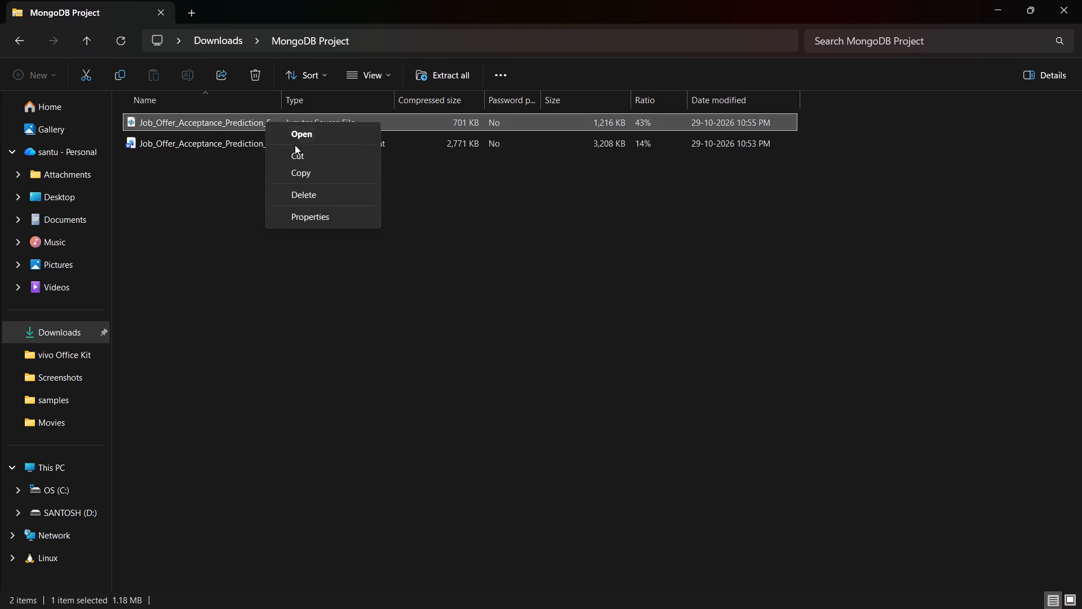
left_click(240, 174)
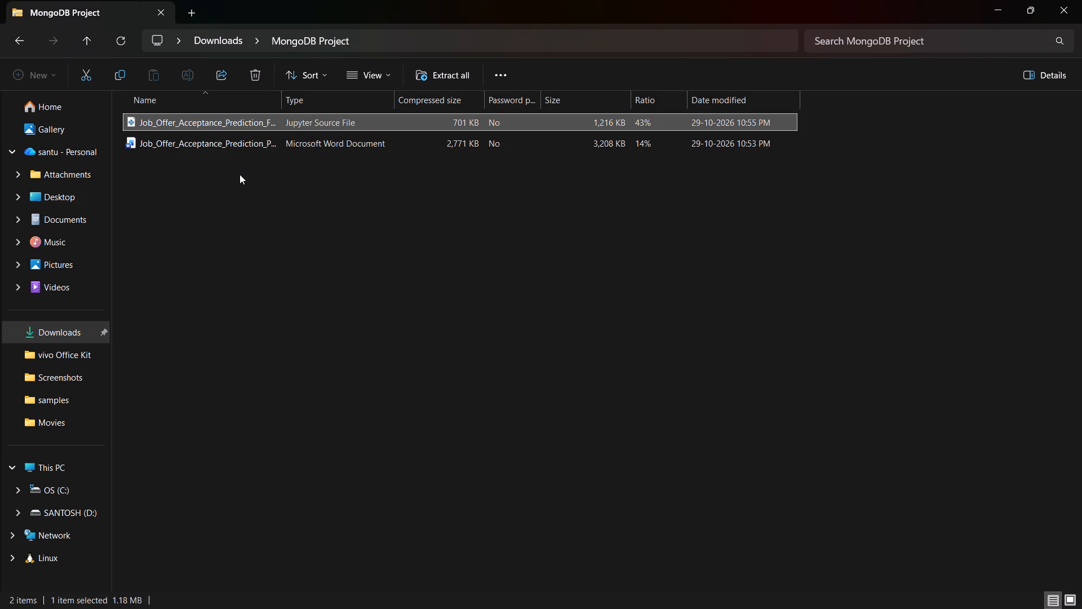
left_click(29, 34)
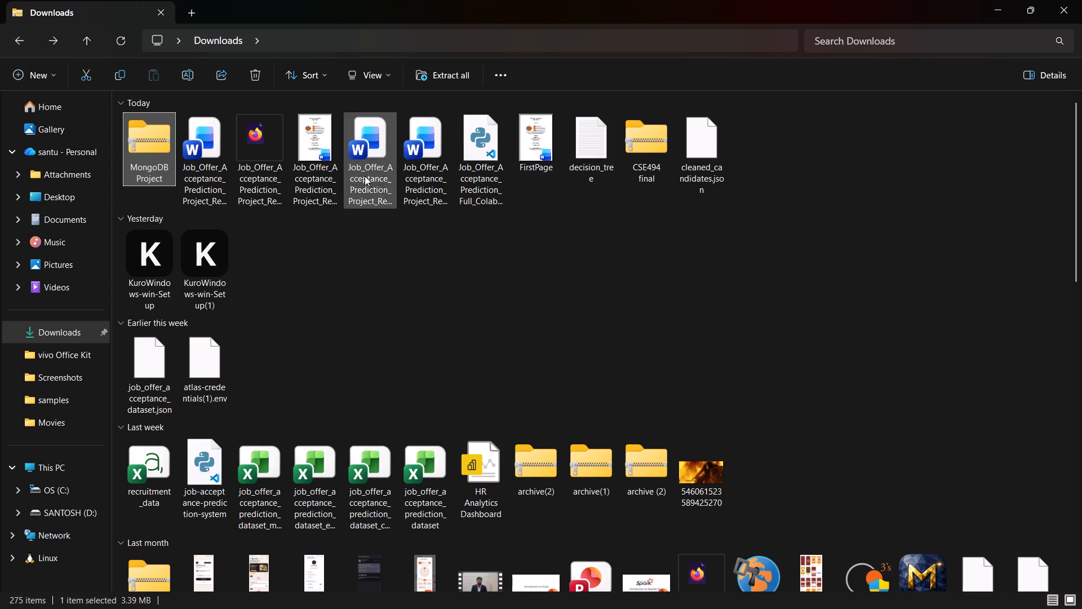
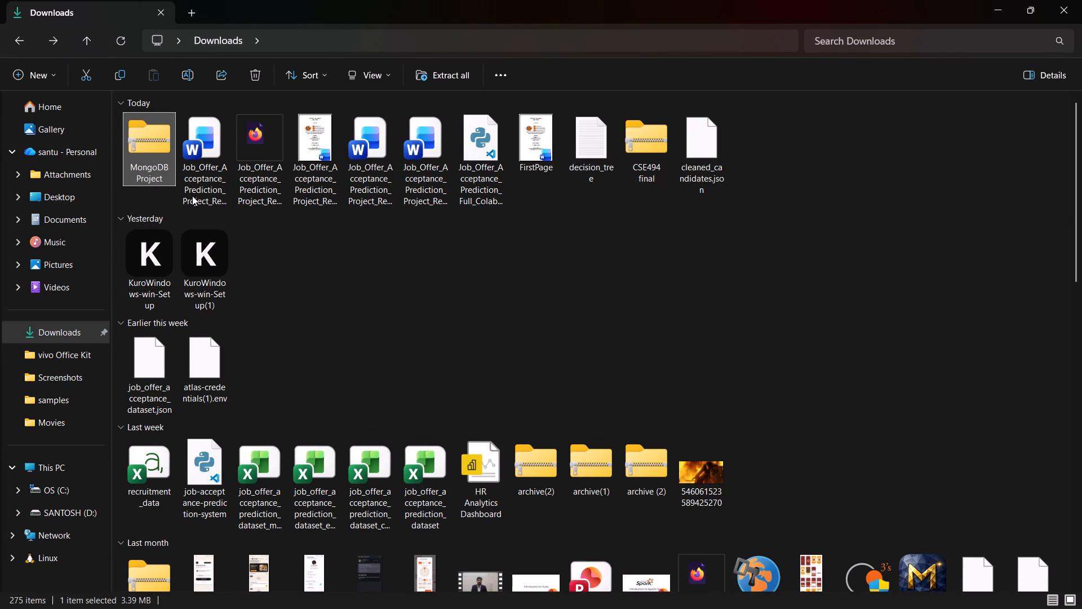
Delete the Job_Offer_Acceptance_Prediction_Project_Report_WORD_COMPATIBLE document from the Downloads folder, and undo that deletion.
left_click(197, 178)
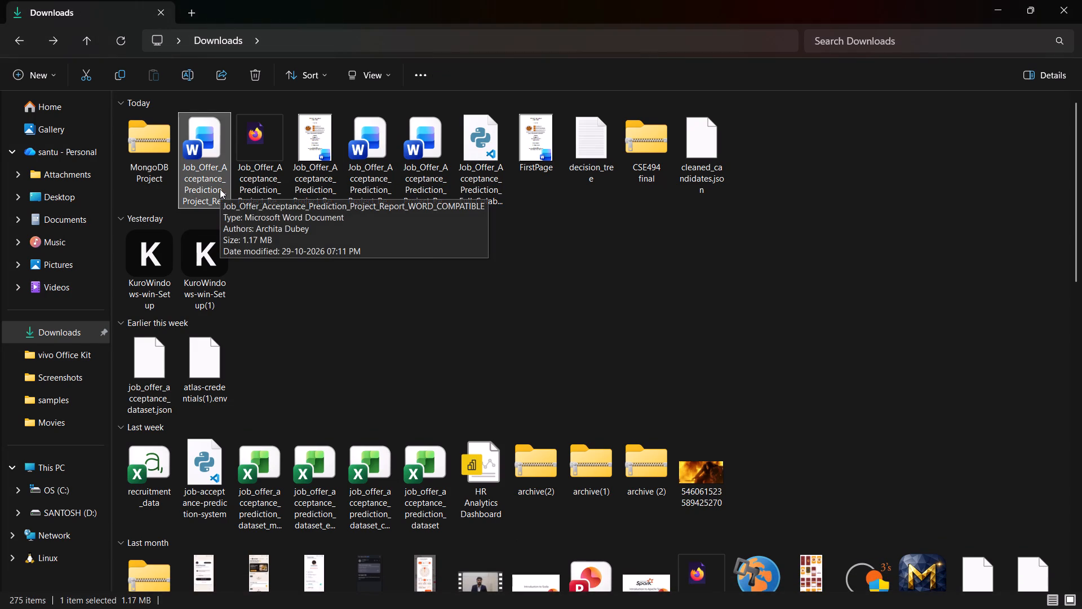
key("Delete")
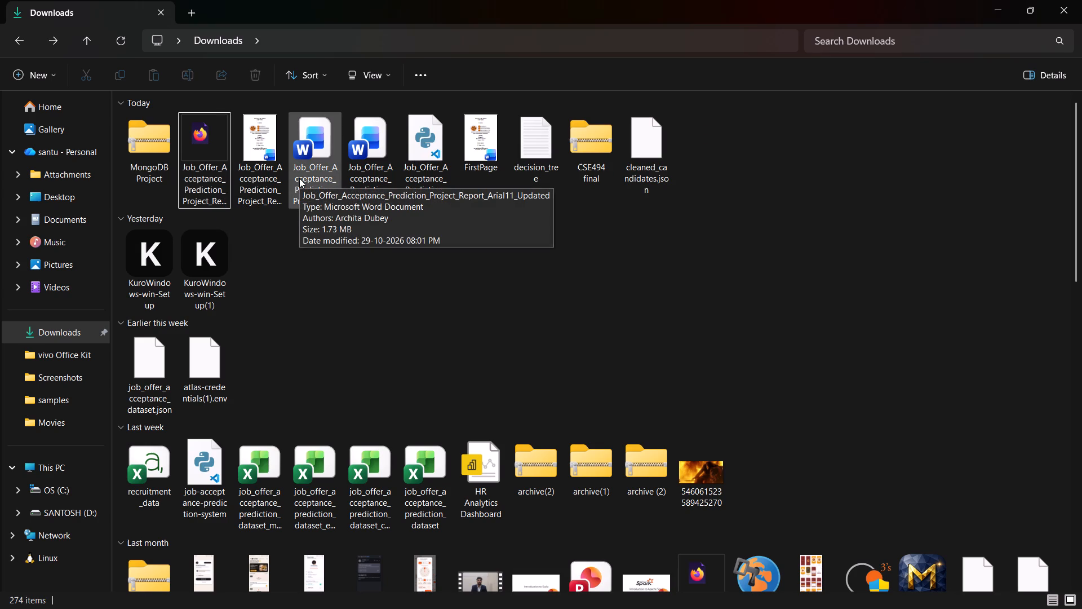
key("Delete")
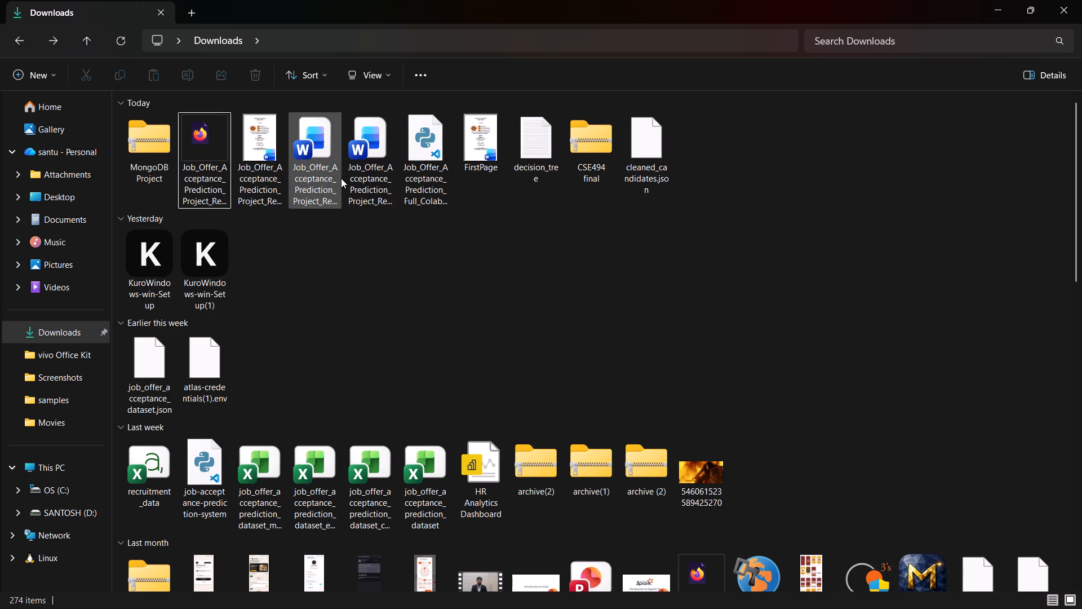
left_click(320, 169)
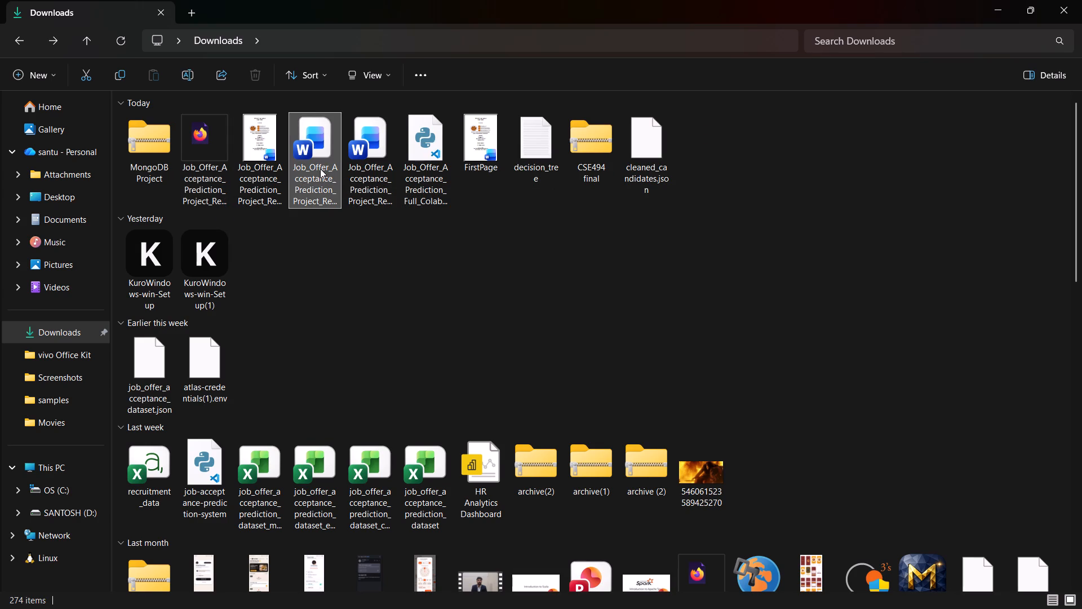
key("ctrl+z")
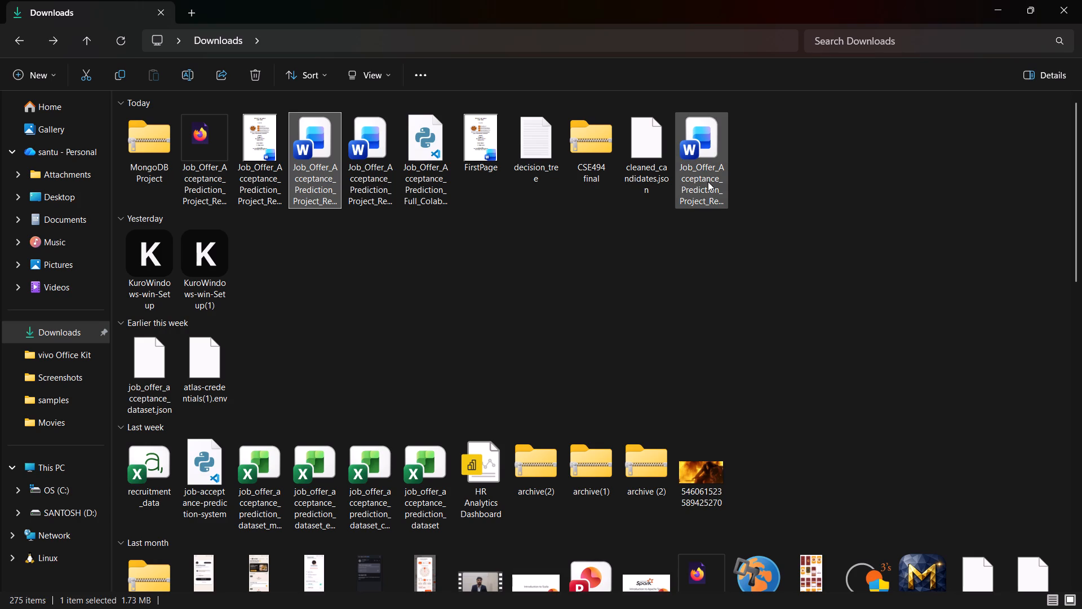
Delete the extra report copies from Downloads: Arial11_Updated, the Firefox-icon file, the cover-thumbnail document and WORD_COMPATIBLE, keeping only the final report.
key("Delete")
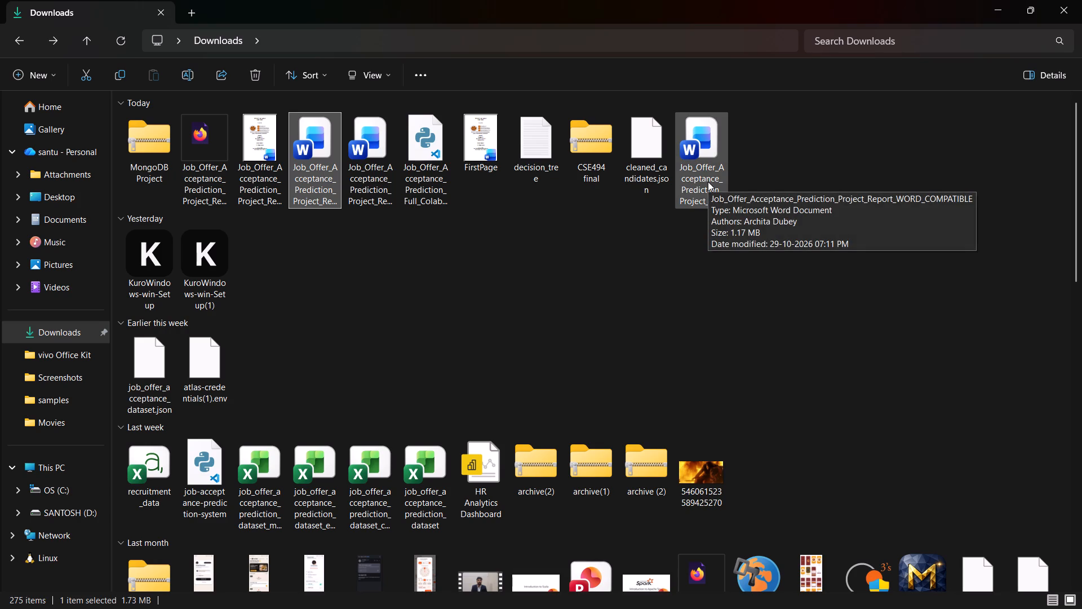
left_click(222, 175)
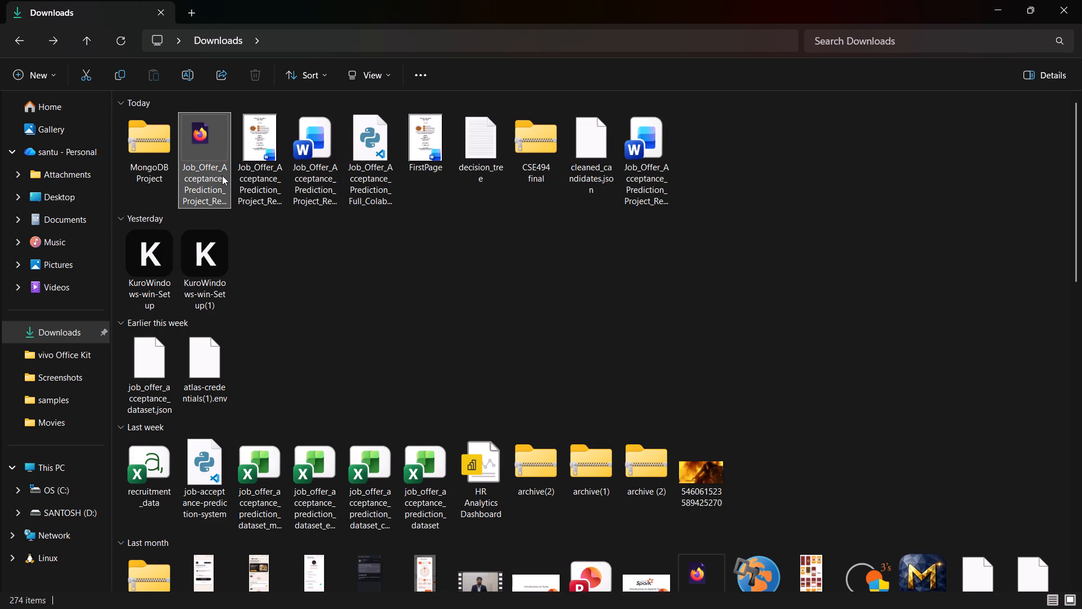
key("Delete")
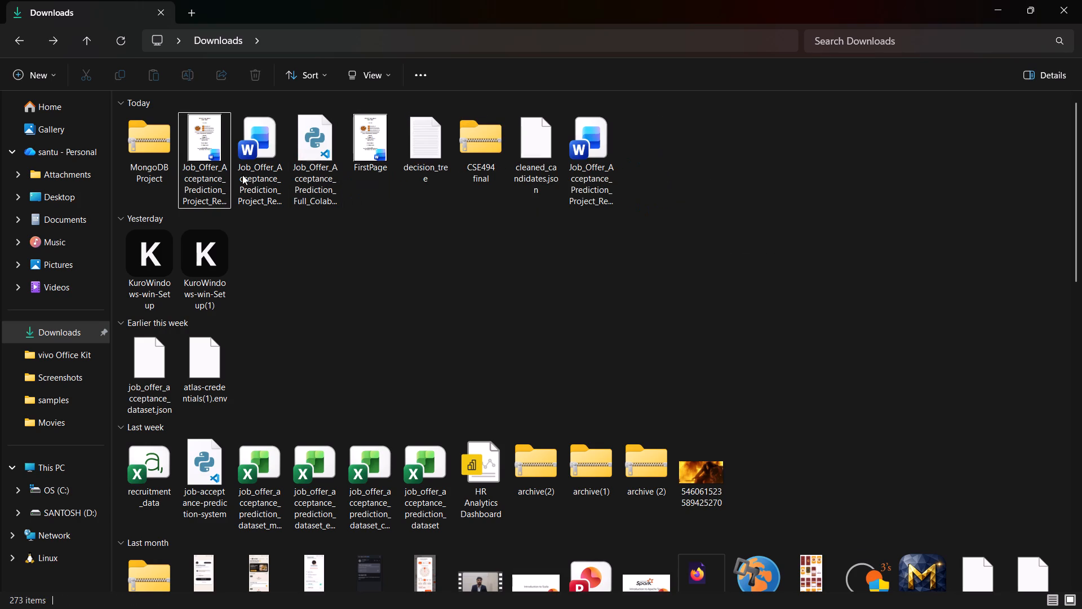
left_click(242, 175)
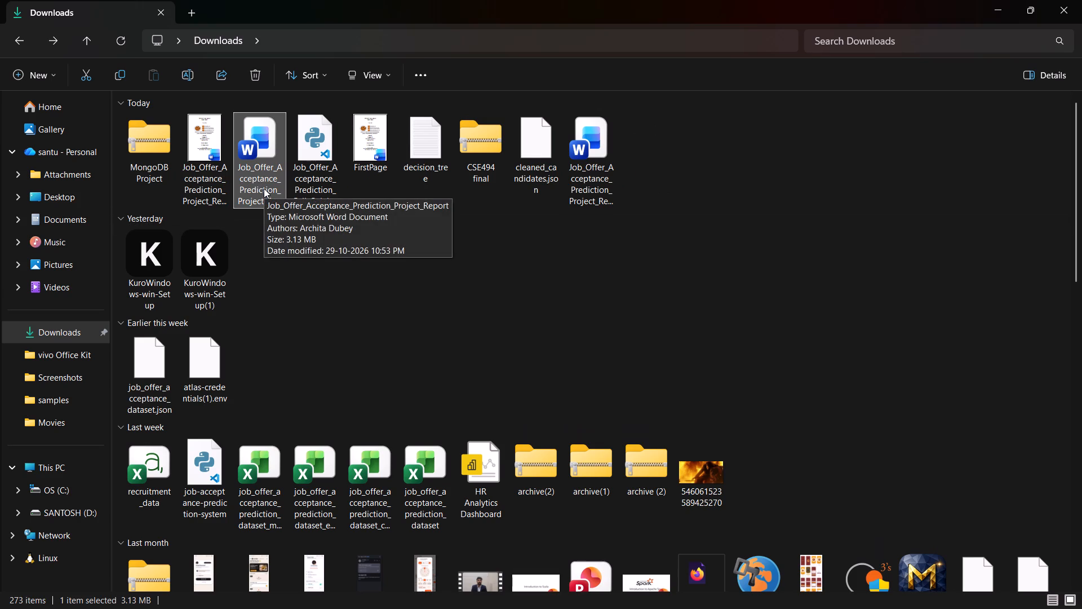
left_click(193, 166)
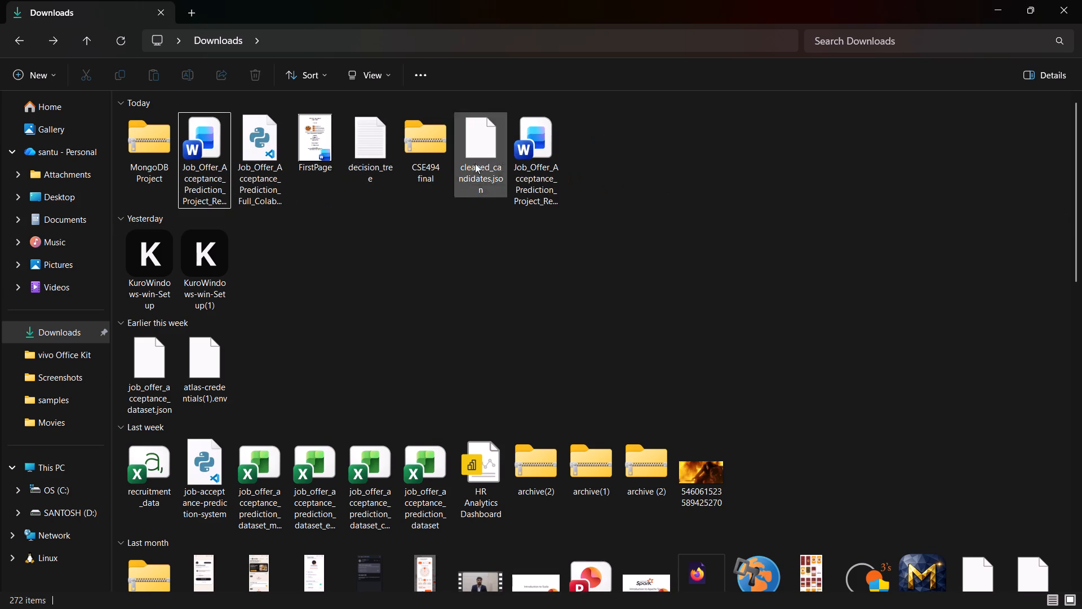
left_click(524, 161)
key("Delete")
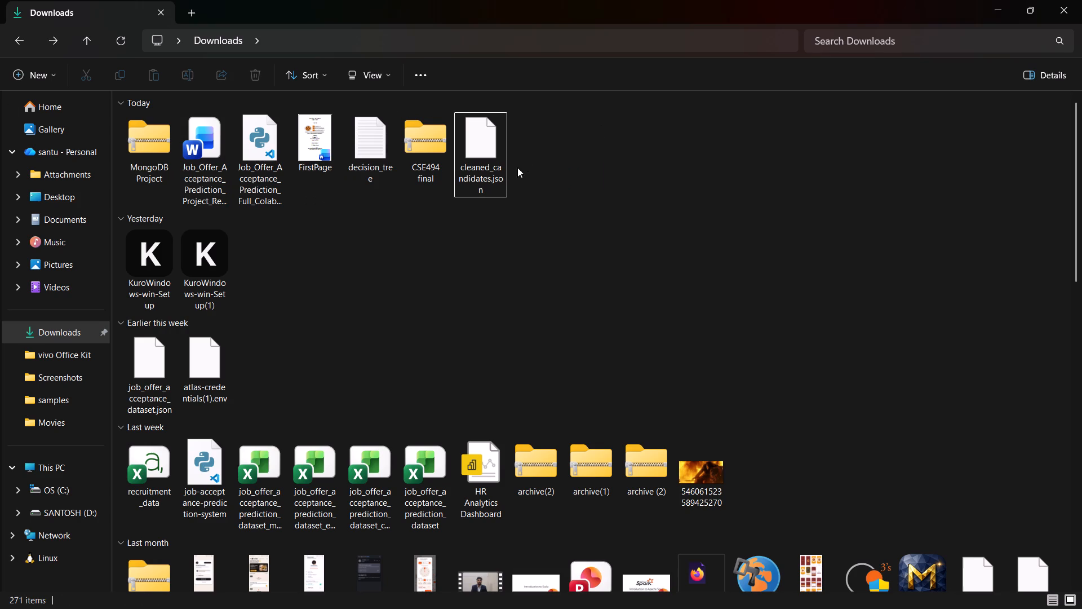
Delete the FirstPage document and the cleaned_candidates.json file from the Downloads folder.
left_click(318, 151)
key("Delete")
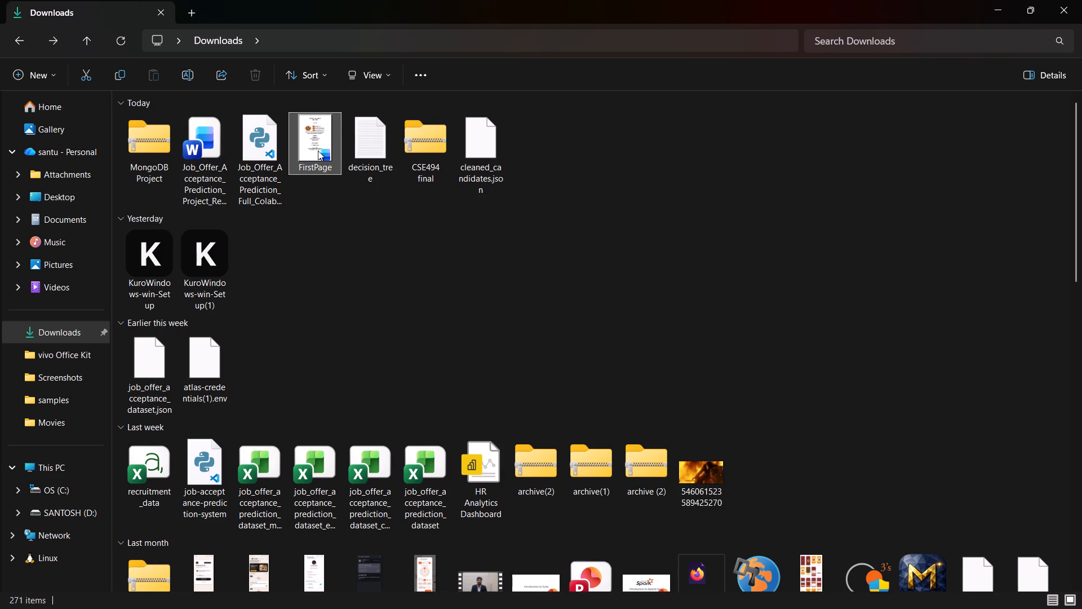
left_click(318, 156)
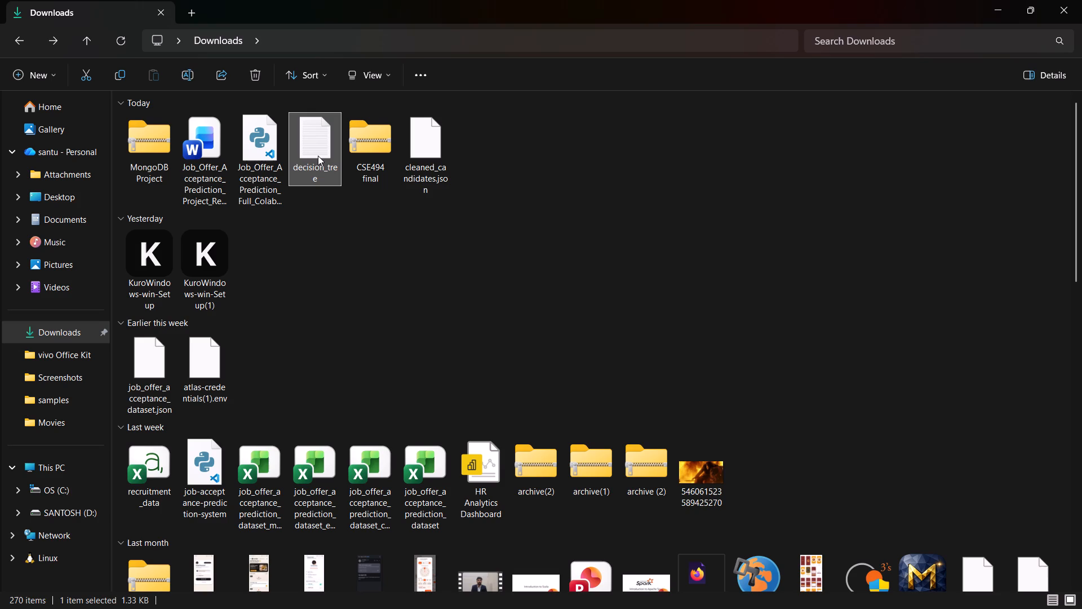
left_click(411, 167)
key("Delete")
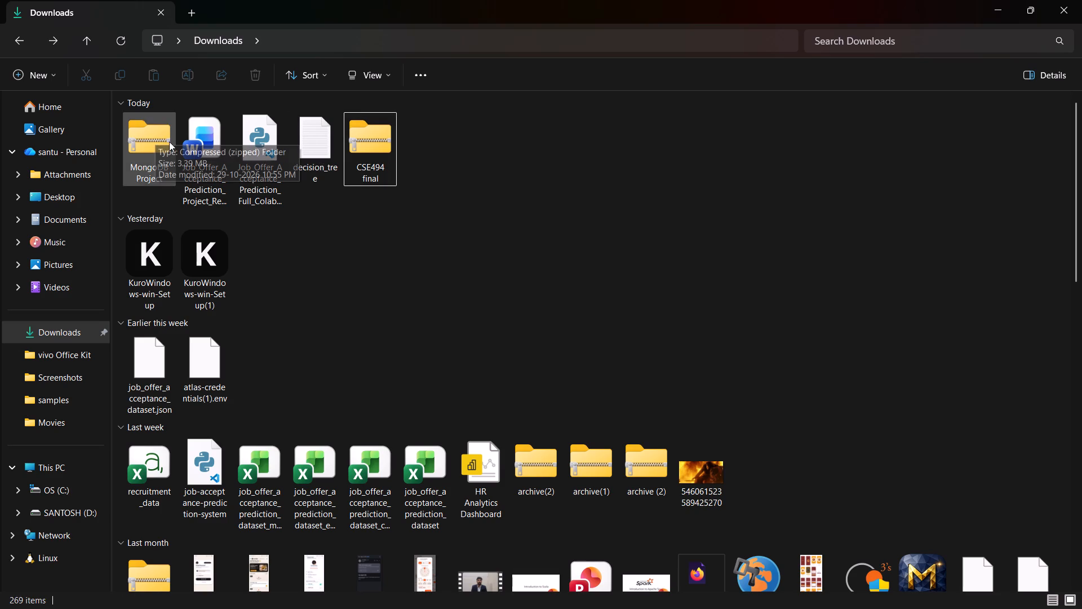
Open the remaining Job_Offer_Acceptance_Prediction_Project_Report in Word and check the submission details on its cover page.
double_click(190, 152)
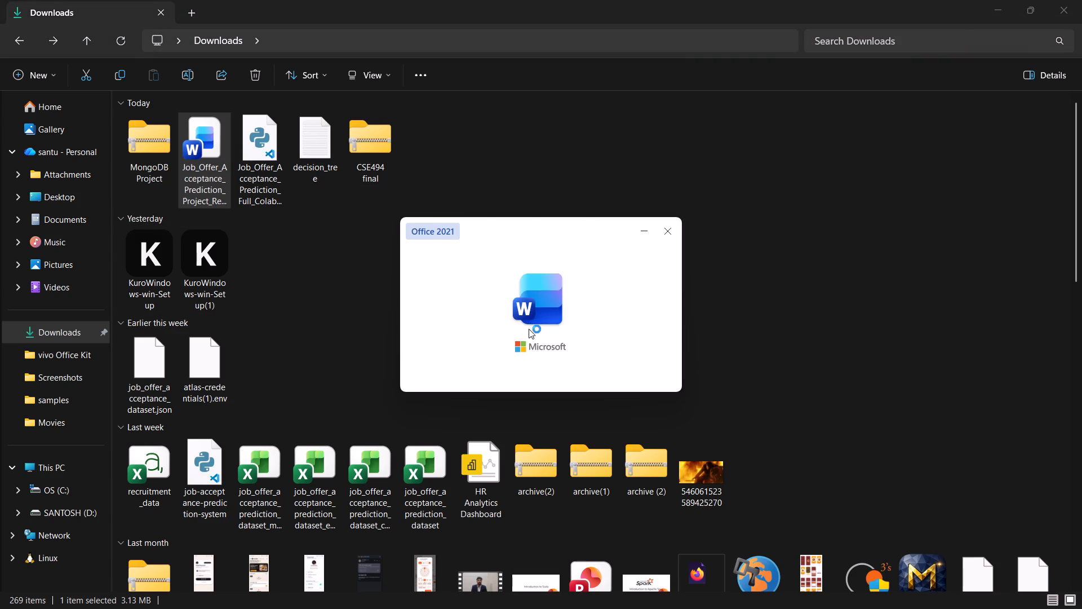
scroll(530, 341, "down", 2)
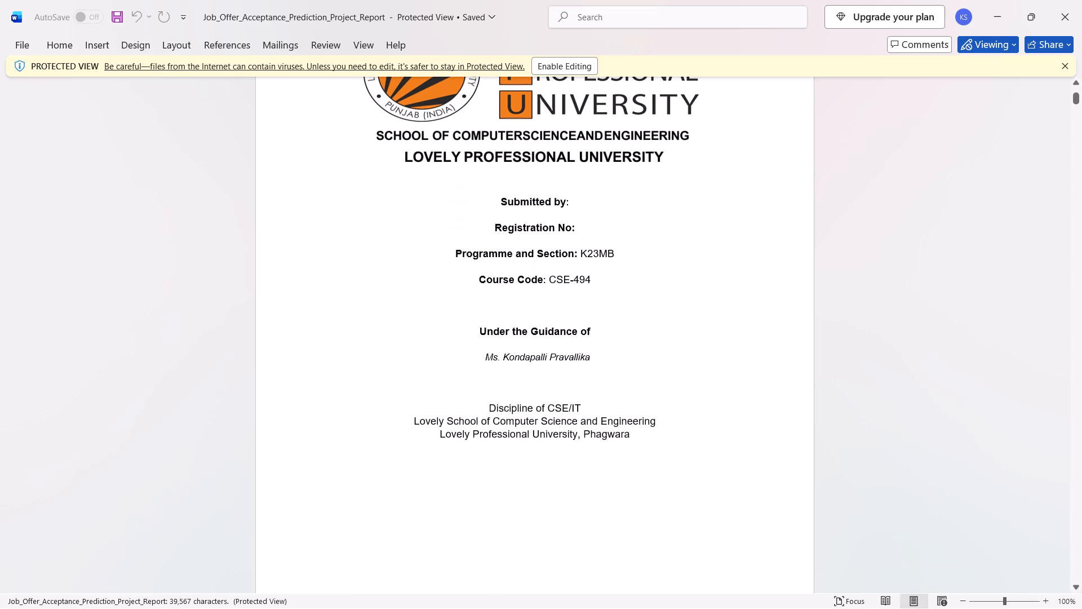
scroll(530, 341, "down", 1)
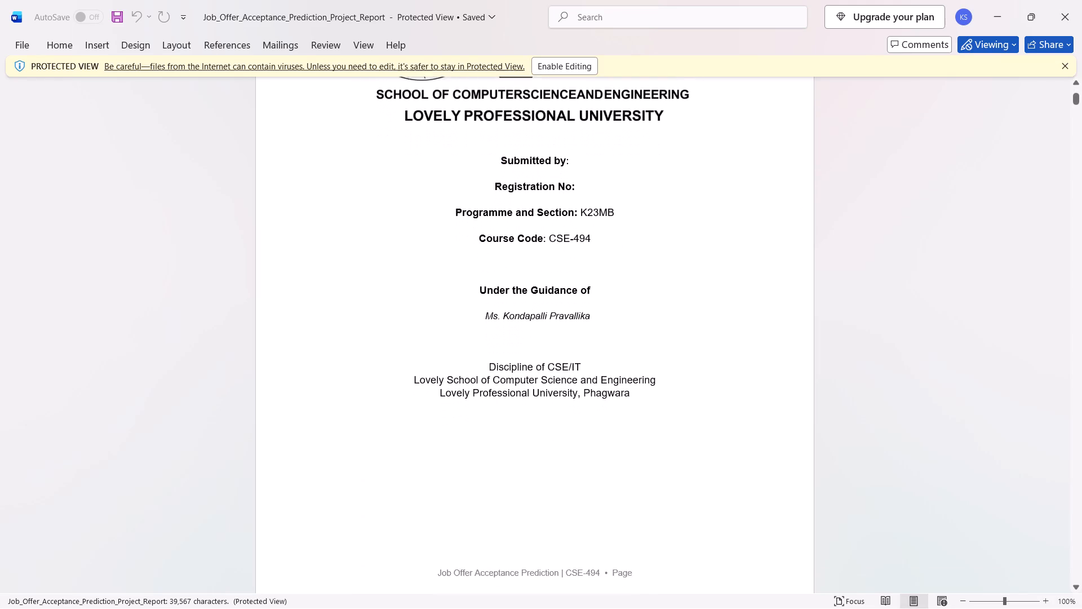
Review the project report from its cover page through the resource links, abstract and introduction to the Dataset Description section, and close it.
scroll(530, 341, "down", 2)
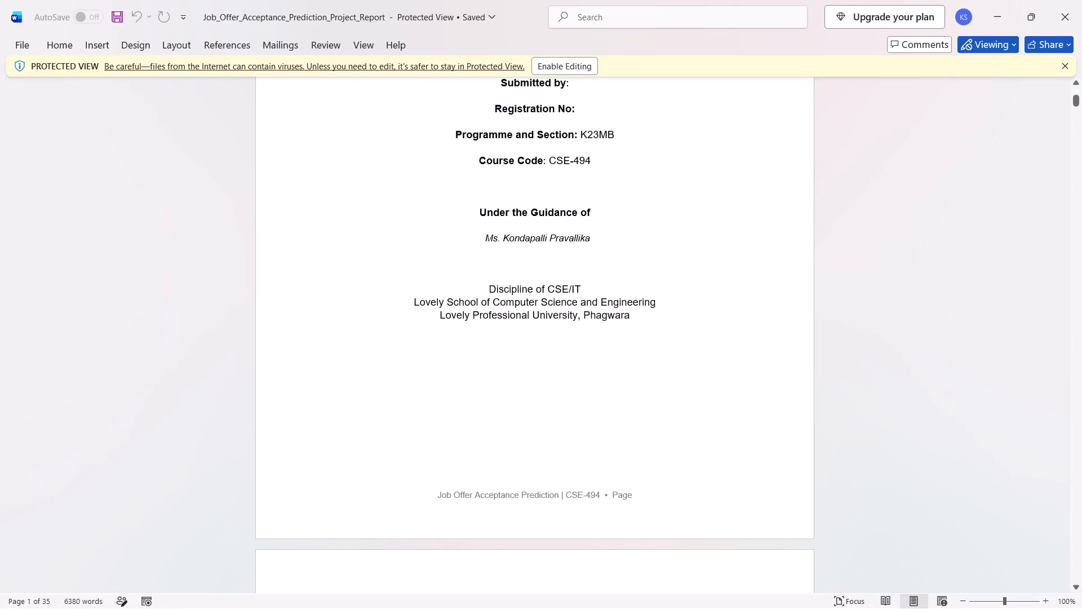
scroll(530, 341, "down", 3)
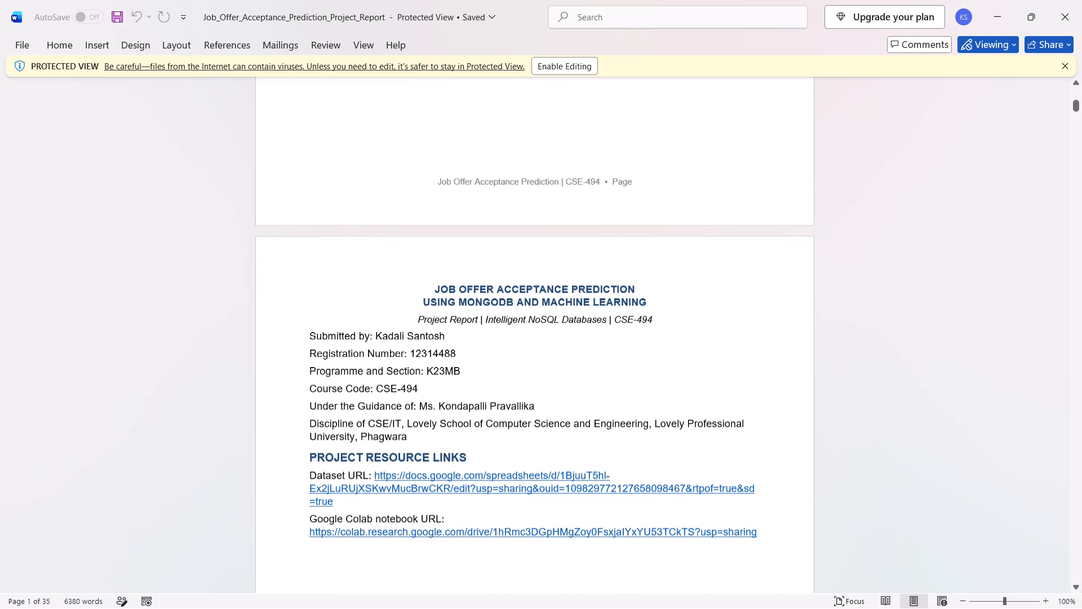
scroll(530, 341, "down", 1)
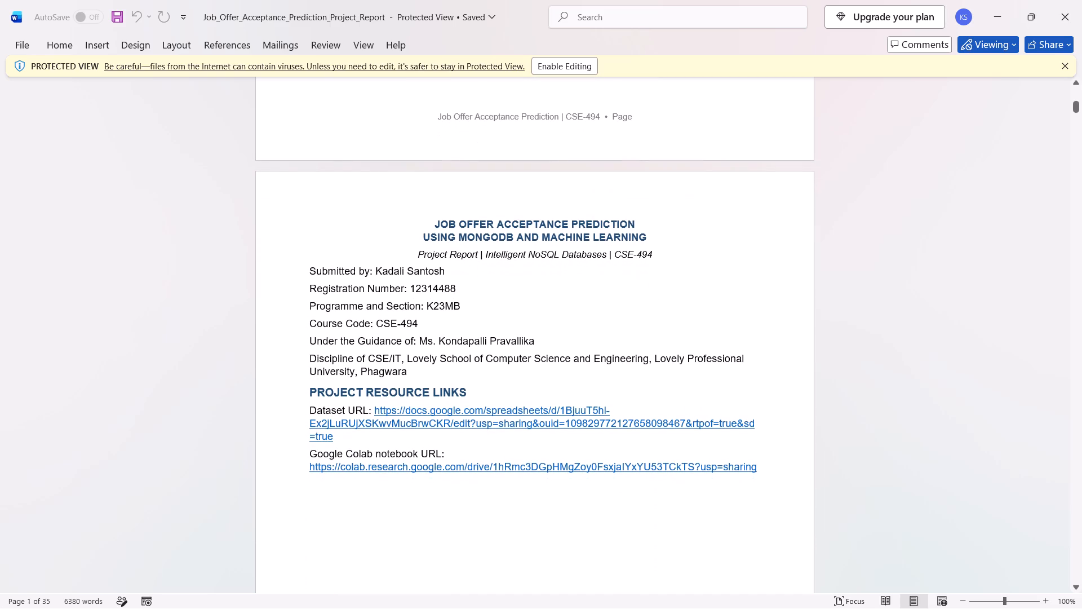
scroll(530, 341, "down", 4)
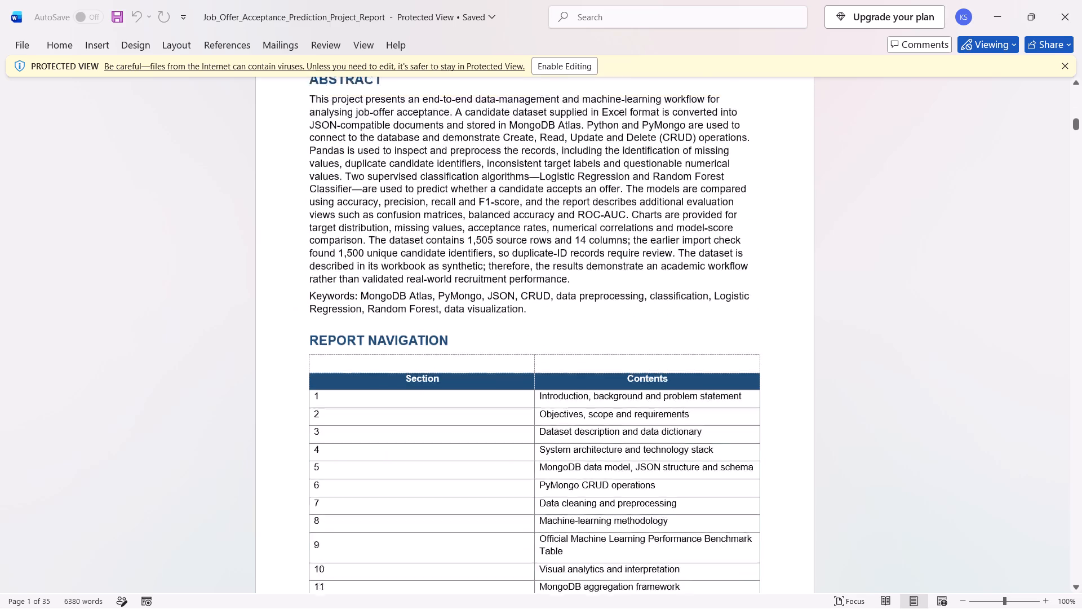
scroll(530, 341, "down", 3)
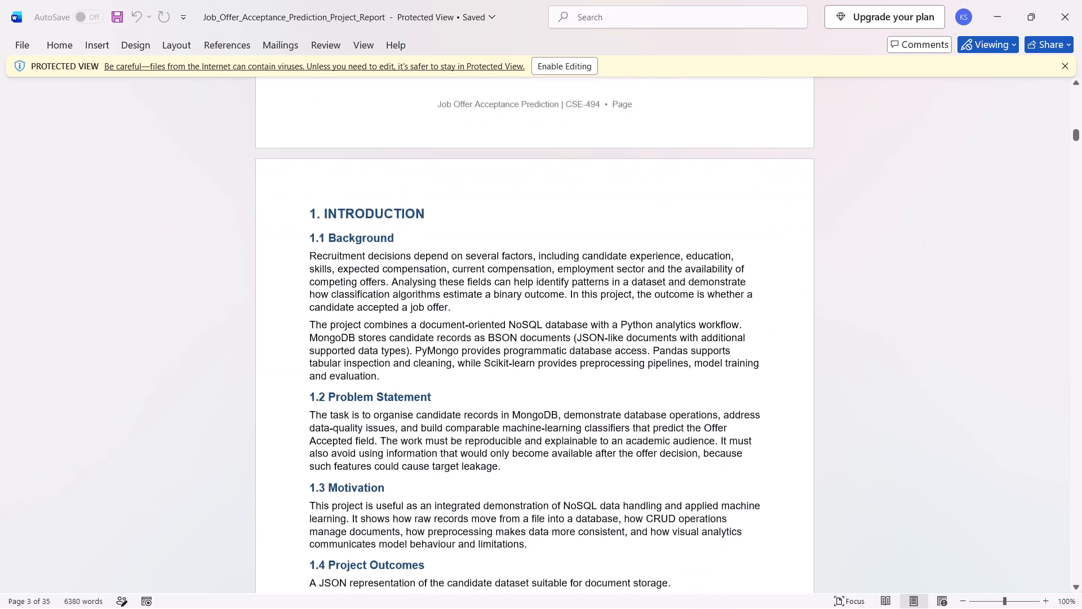
scroll(530, 341, "down", 10)
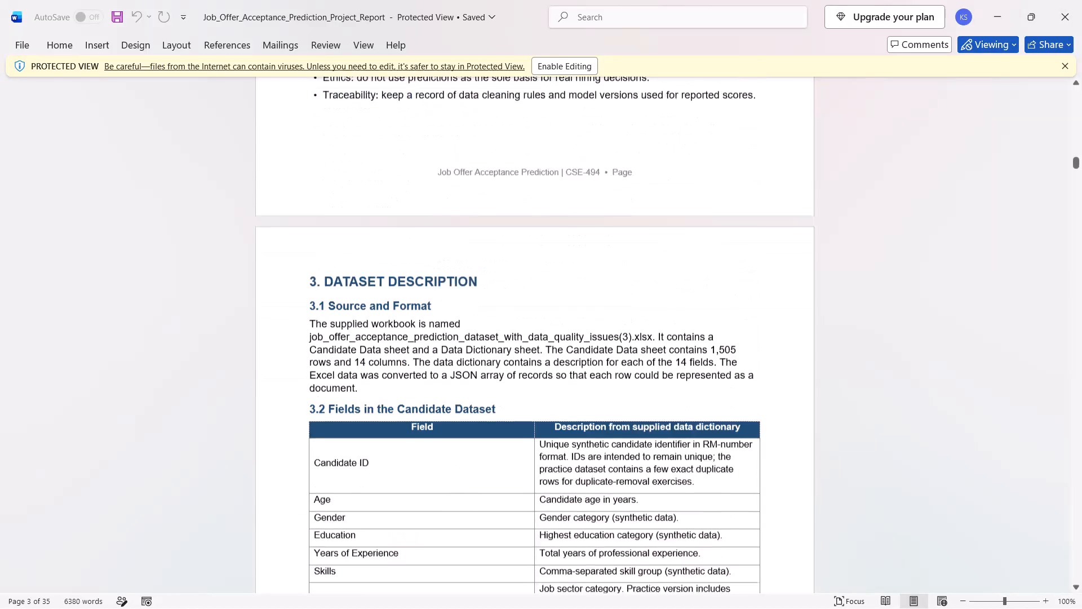
left_click(1081, 0)
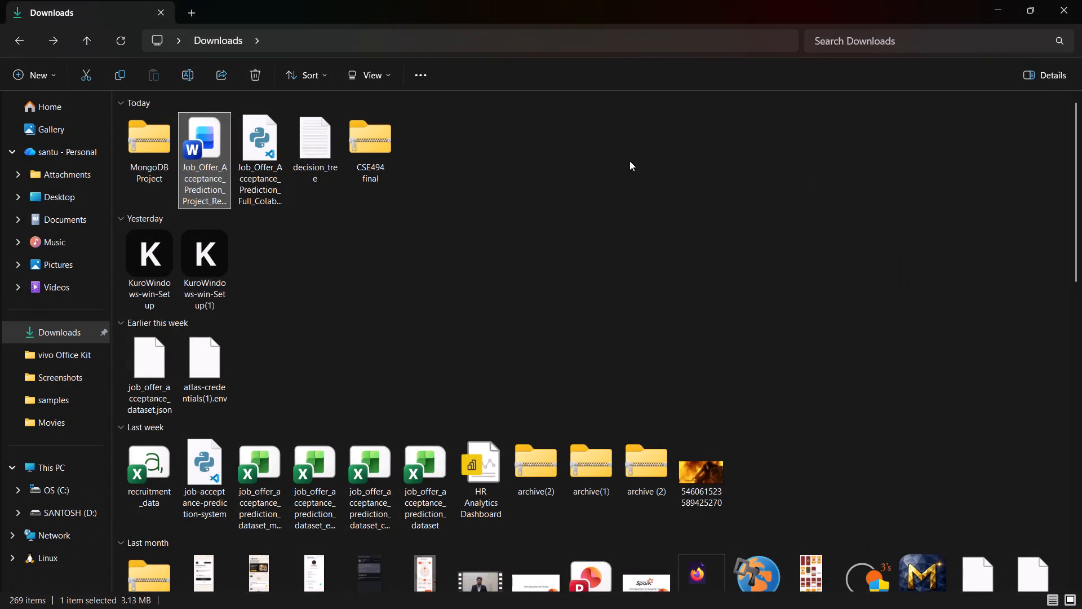
Switch to Firefox and submit the filled-in login form on the LPU University Management System page.
key("alt+Tab")
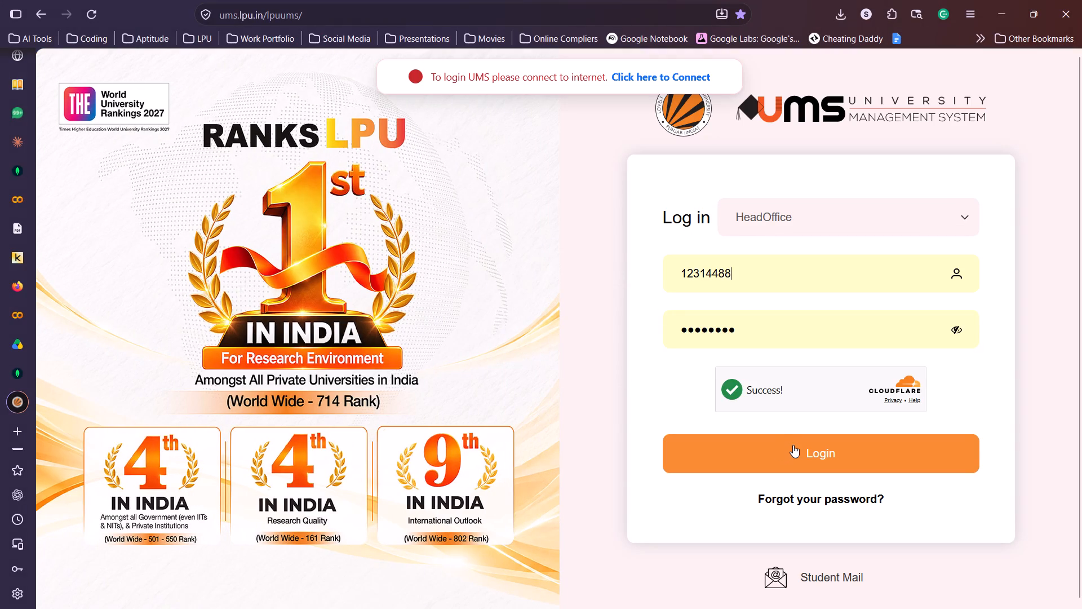
left_click(796, 446)
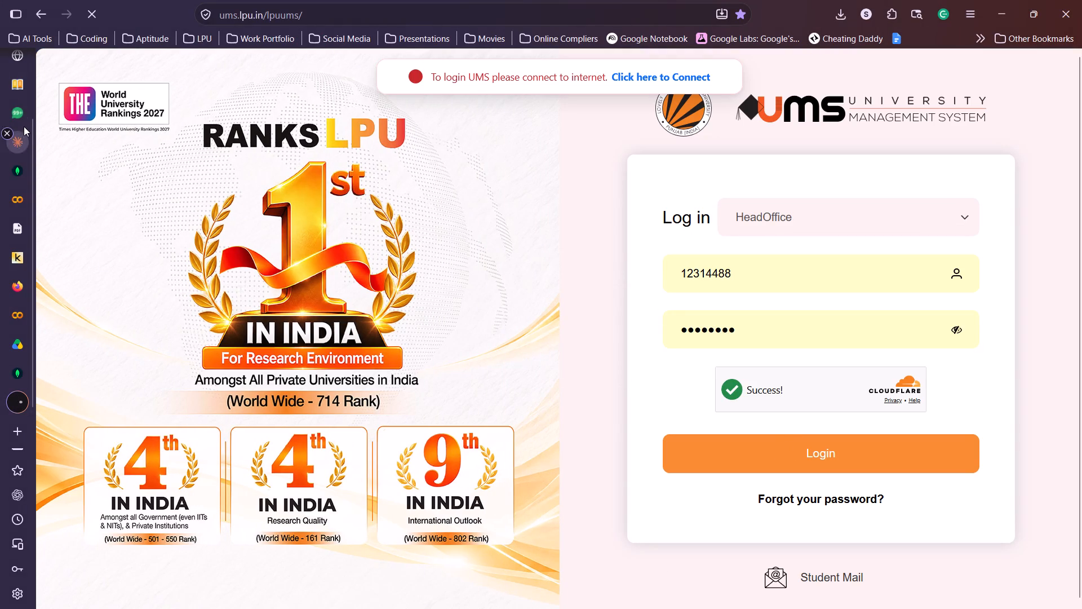